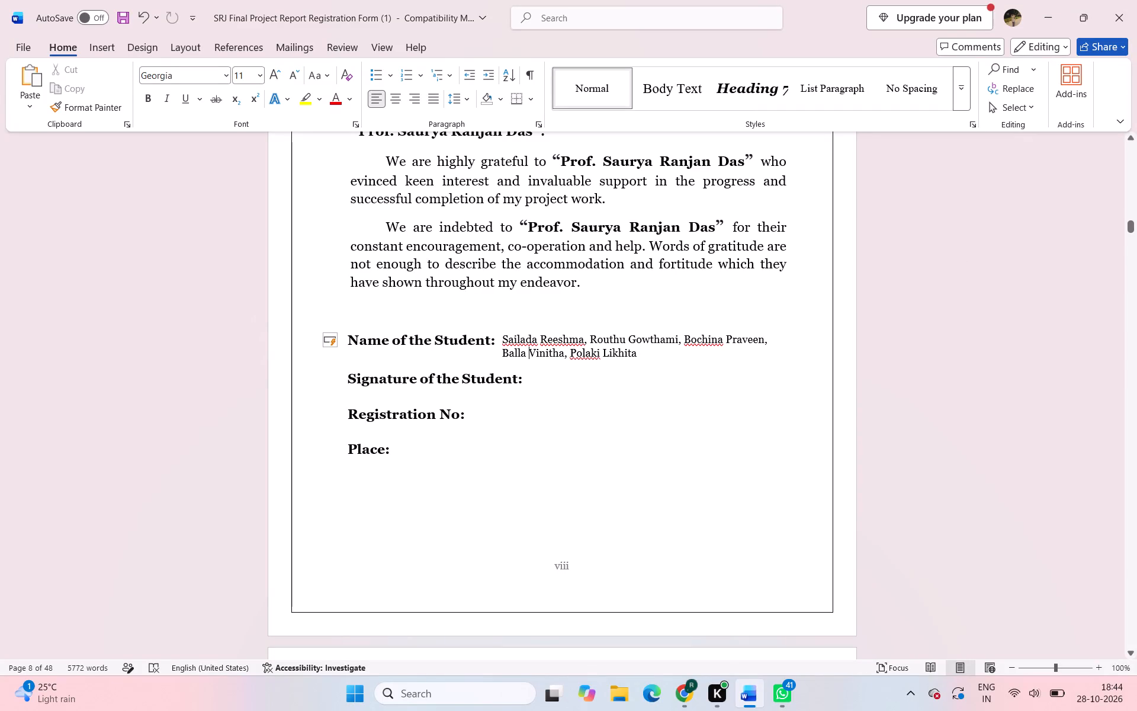
Place the text cursor after the "Place:" label in the student details below the acknowledgement.
click(700, 457)
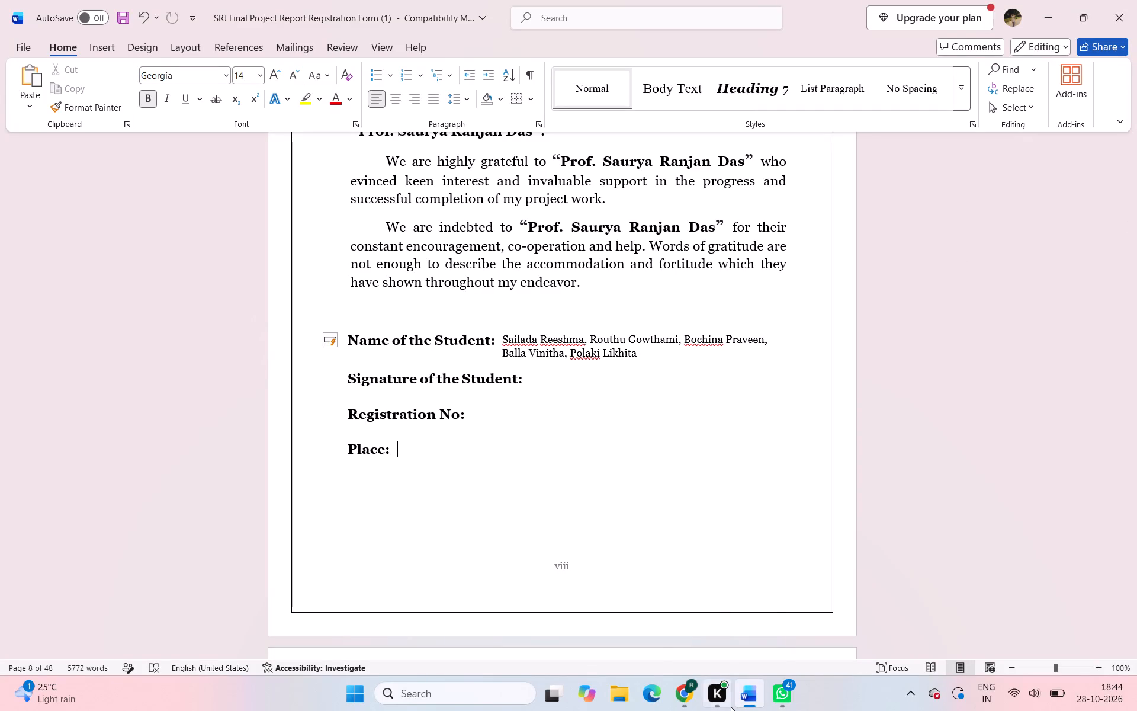
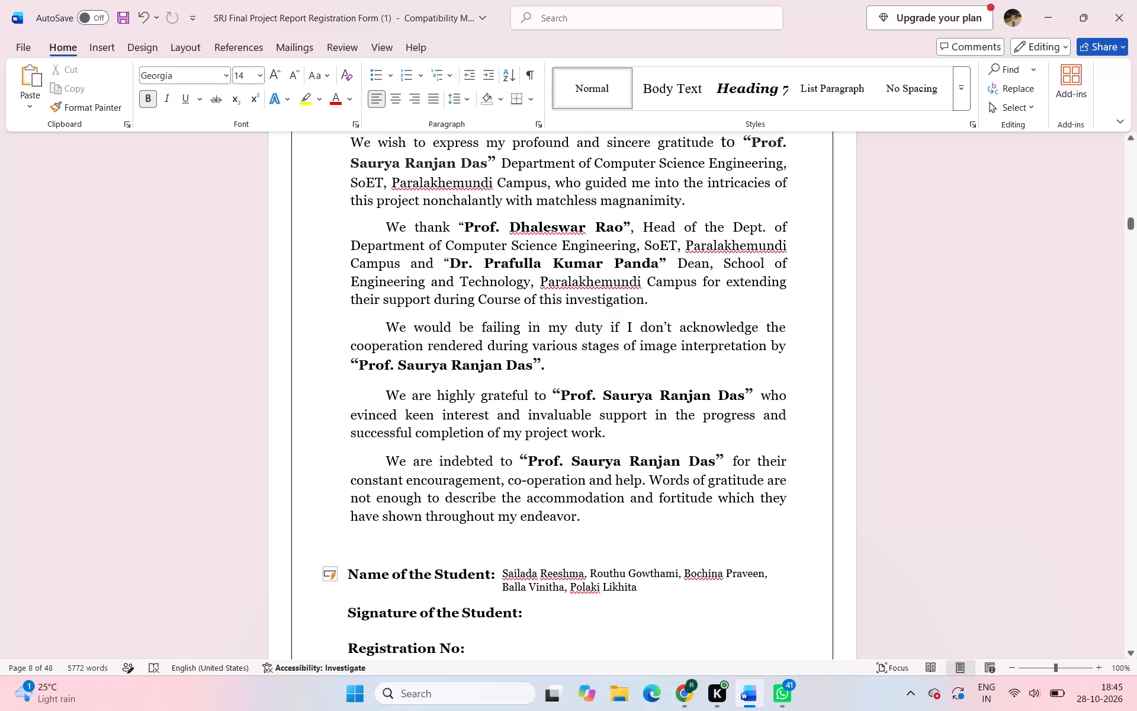
Review the report from the acknowledgement through the table of contents, the lists of figures and tables, and the abstract.
scroll(791, 486, up, 1)
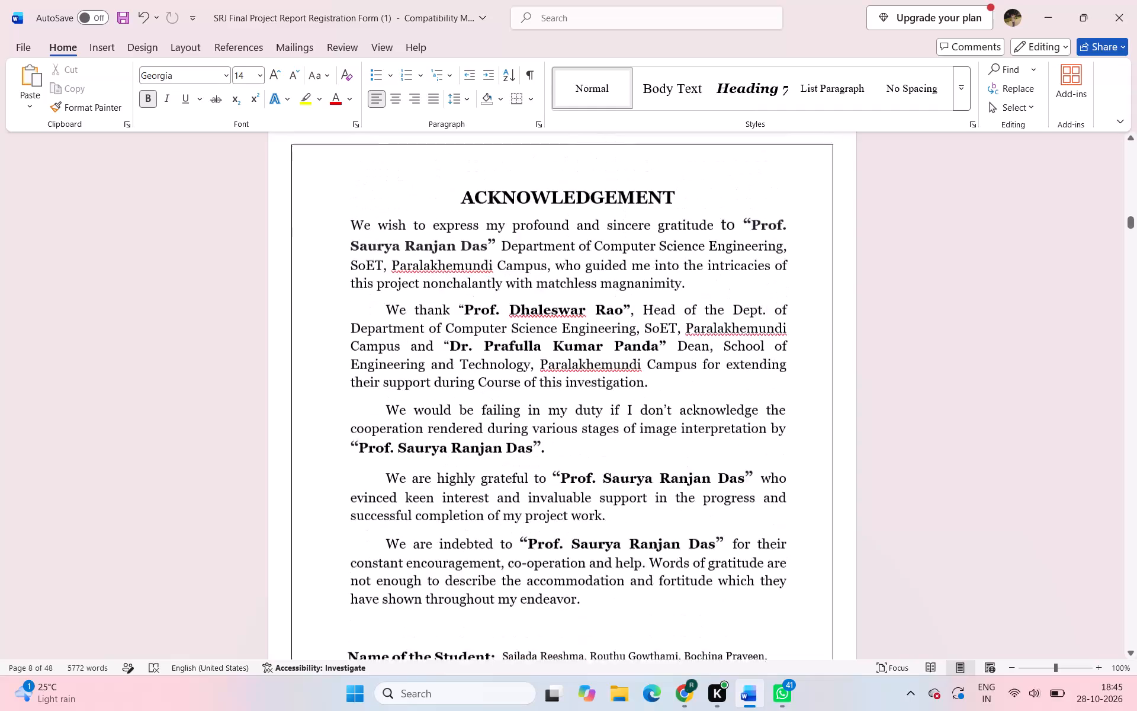
scroll(791, 486, up, 1)
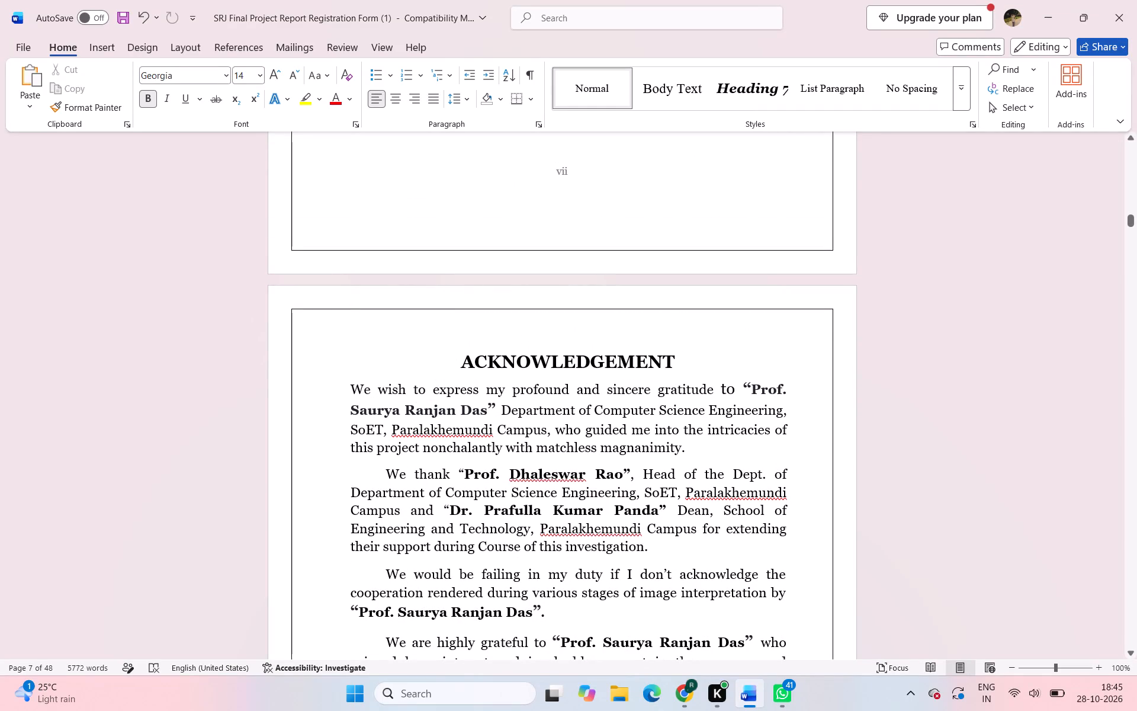
scroll(528, 441, up, 3)
scroll(634, 313, down, 9)
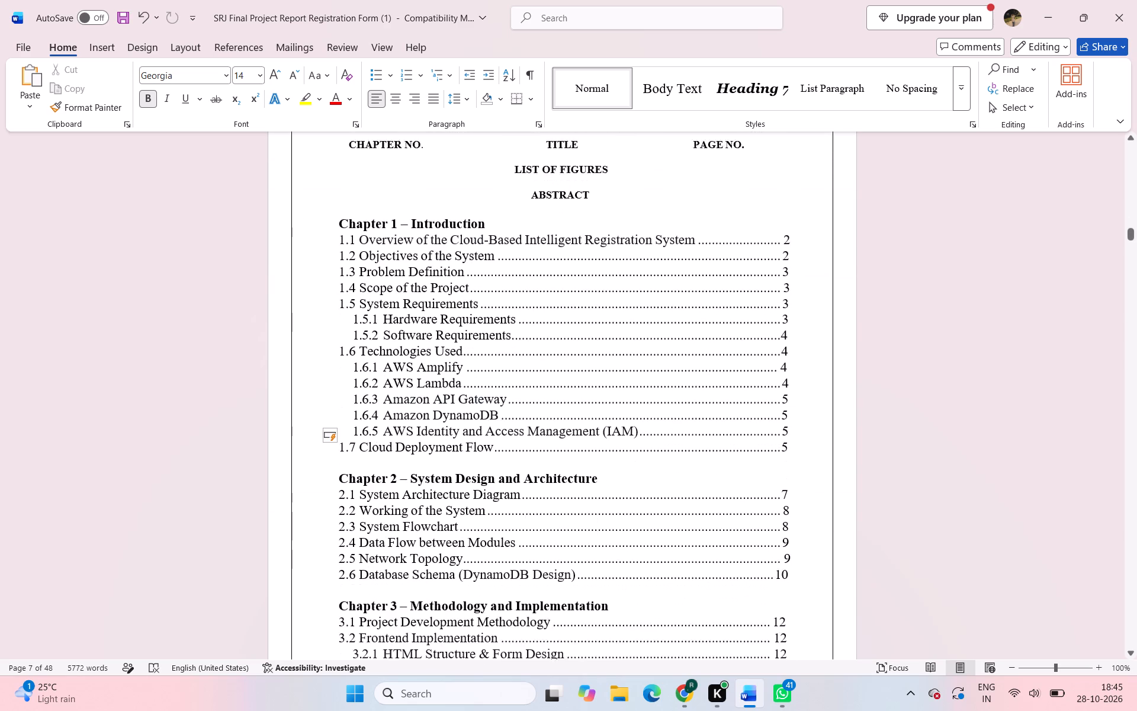
scroll(634, 313, down, 6)
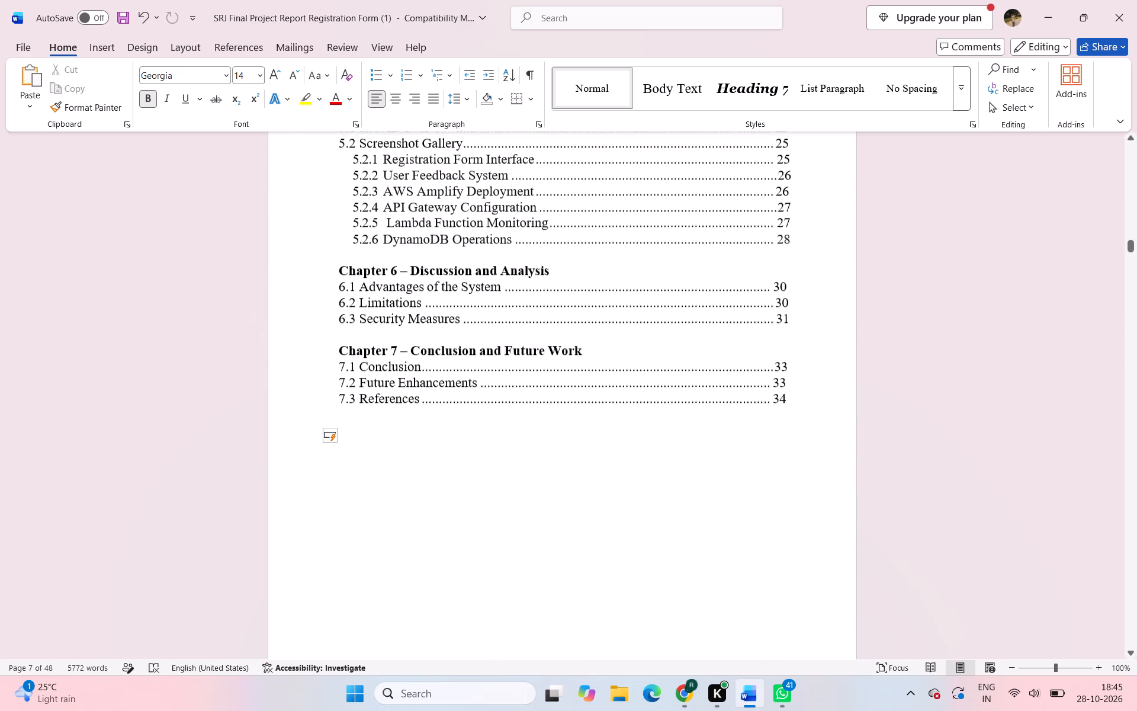
scroll(634, 313, down, 5)
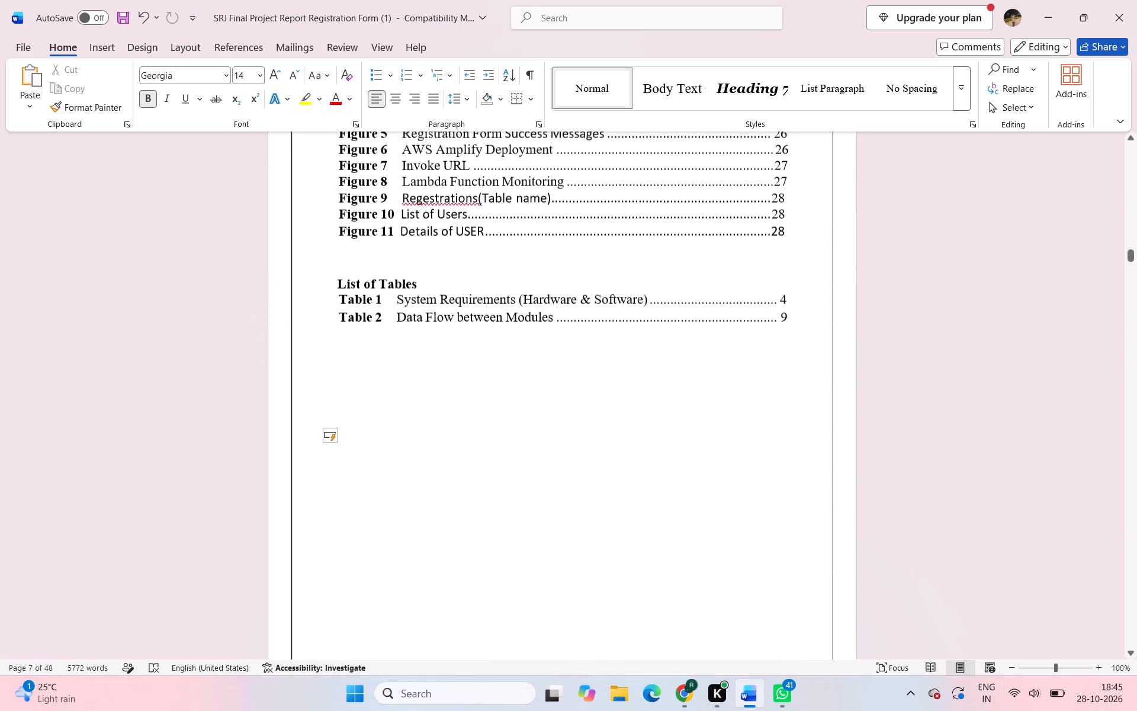
scroll(634, 313, down, 5)
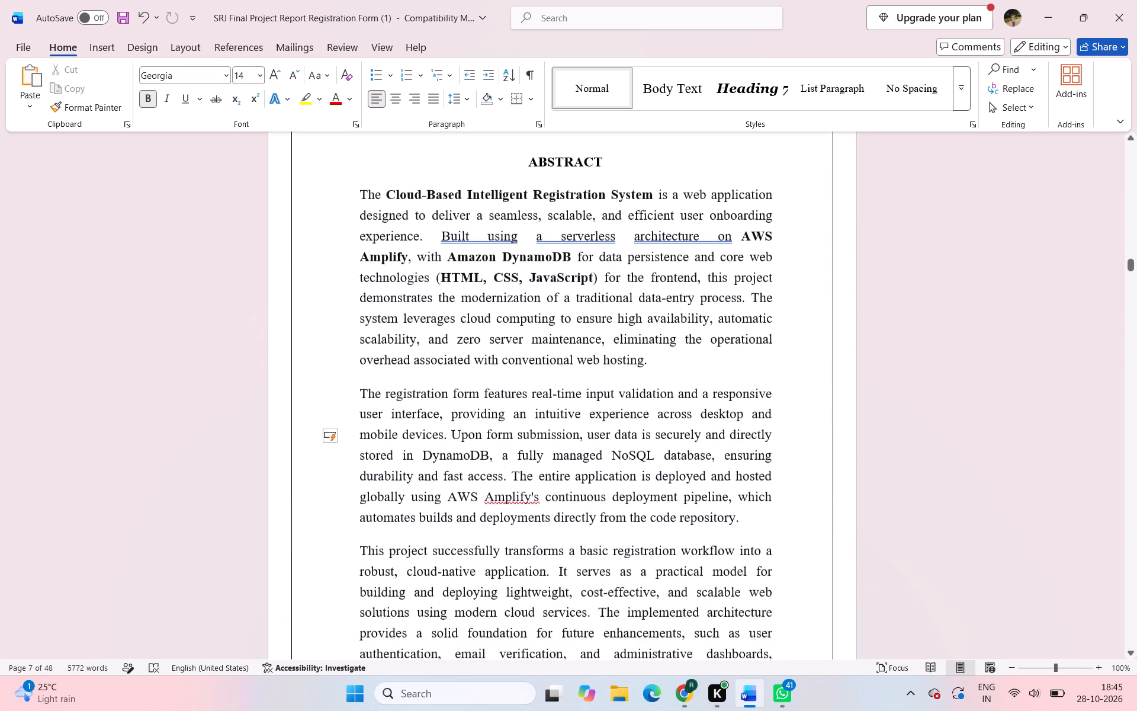
scroll(634, 313, down, 1)
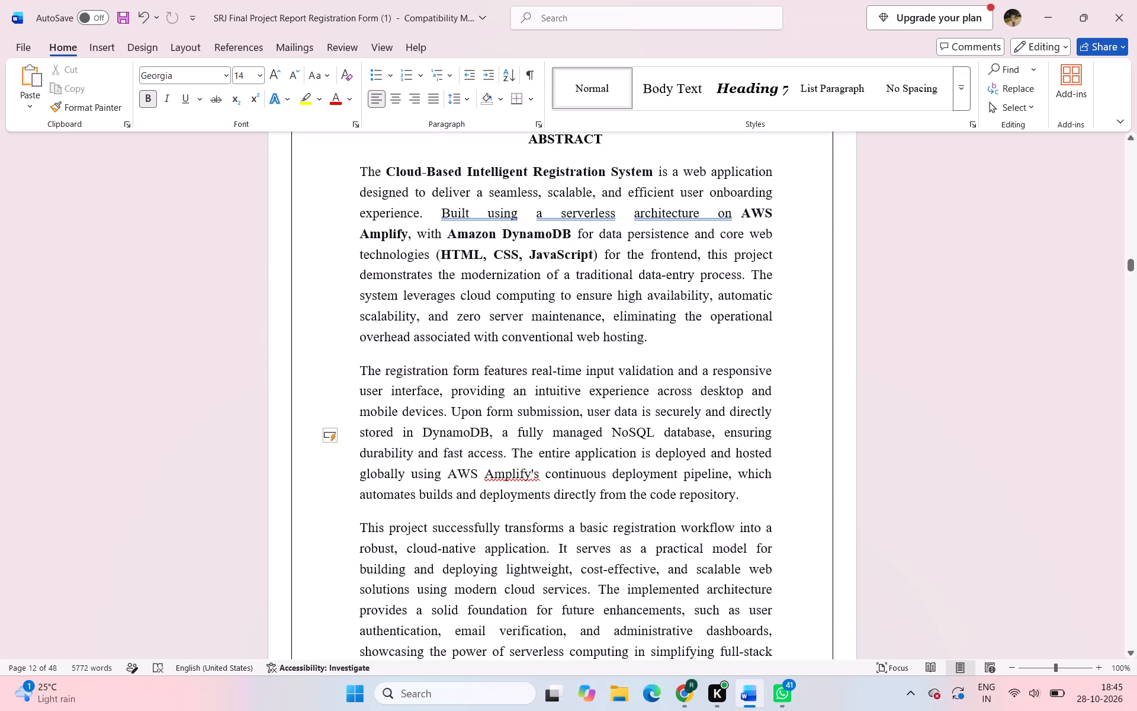
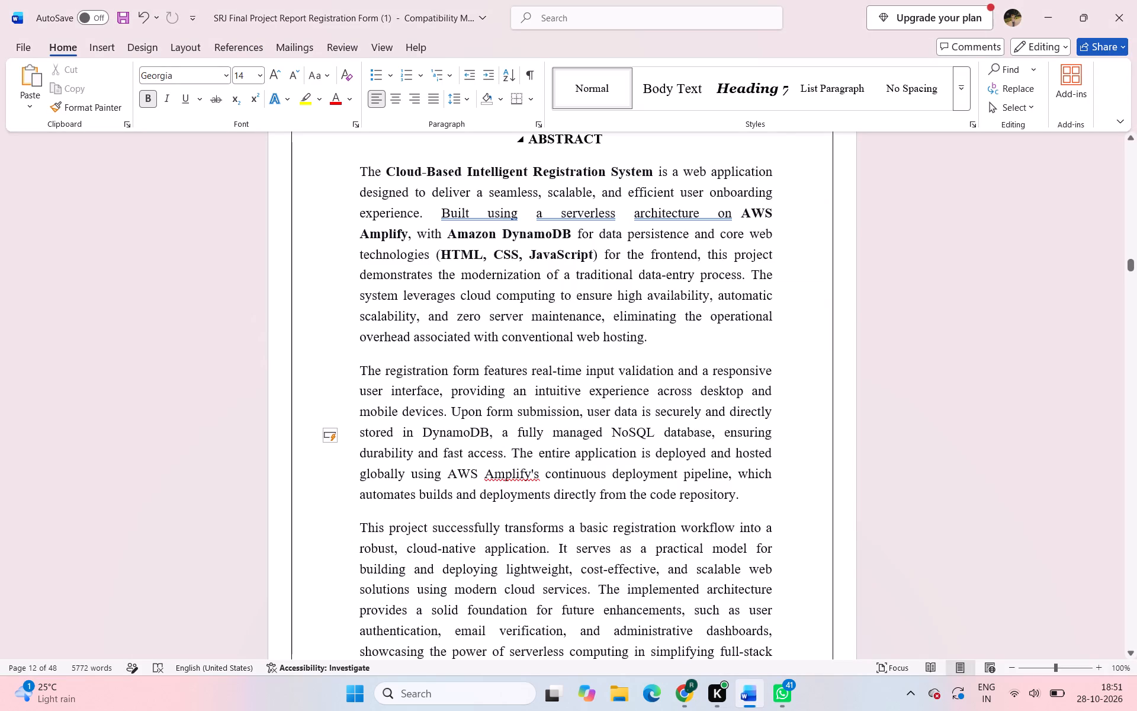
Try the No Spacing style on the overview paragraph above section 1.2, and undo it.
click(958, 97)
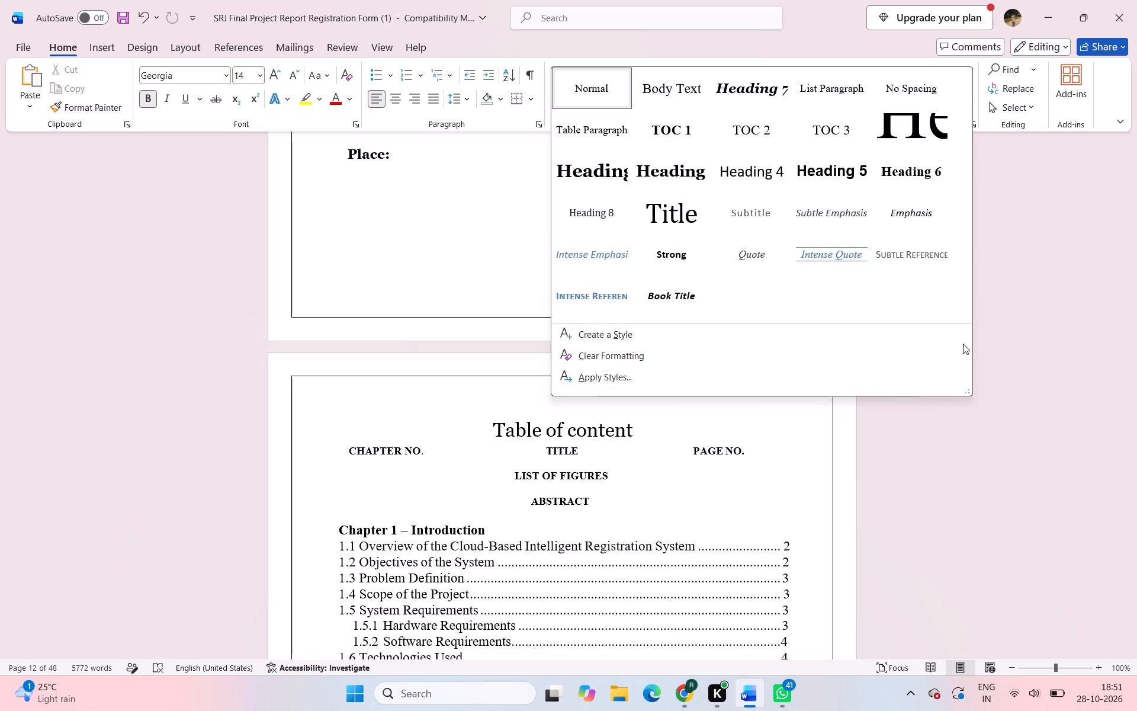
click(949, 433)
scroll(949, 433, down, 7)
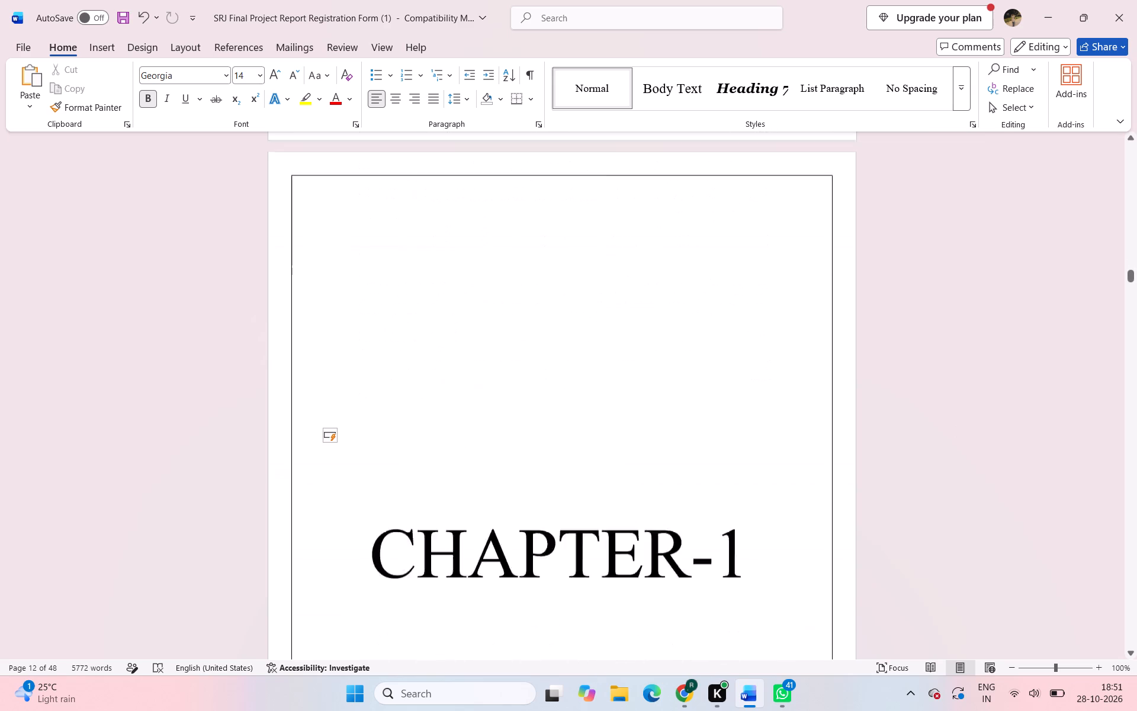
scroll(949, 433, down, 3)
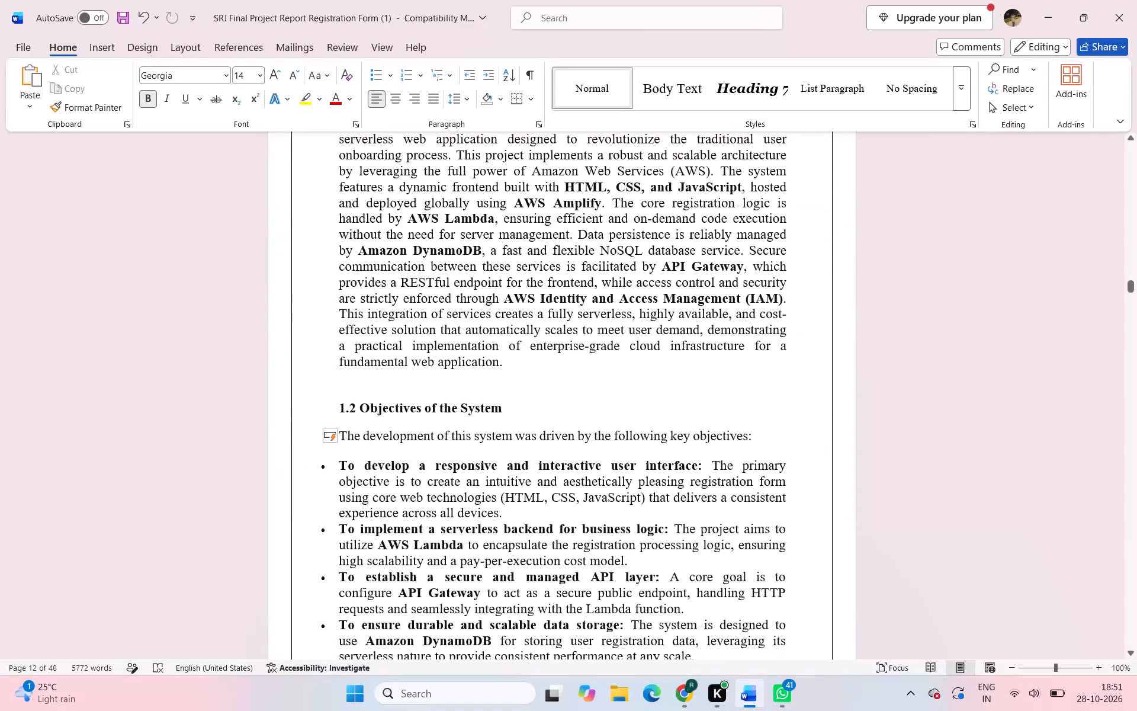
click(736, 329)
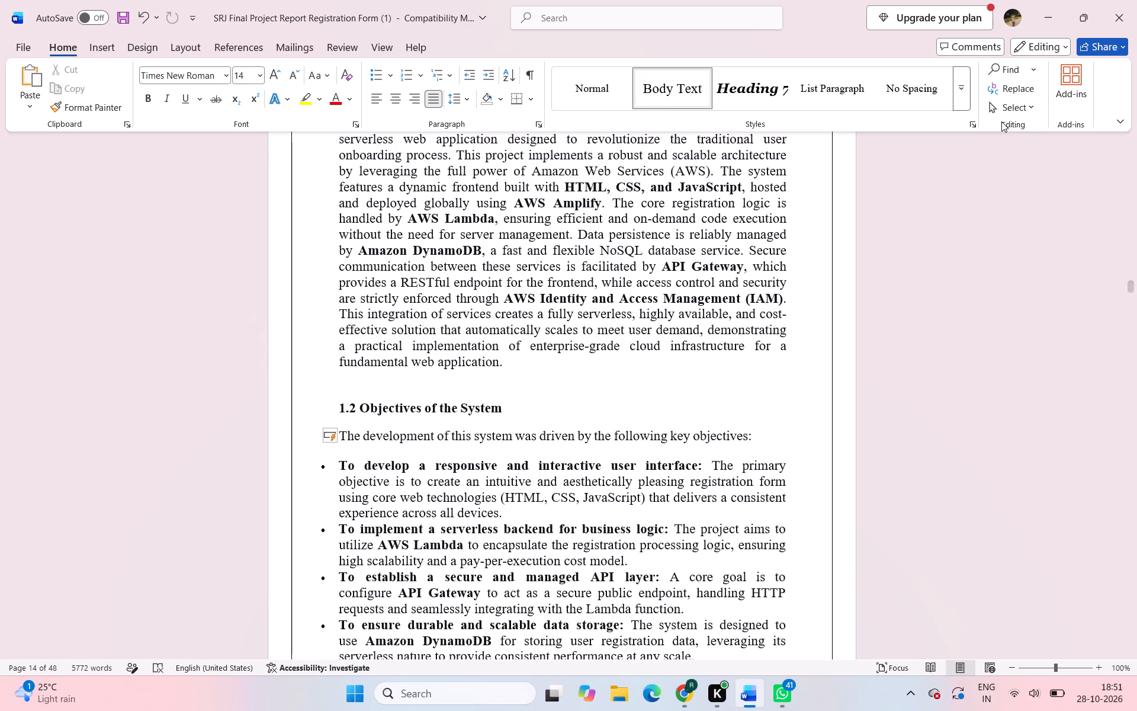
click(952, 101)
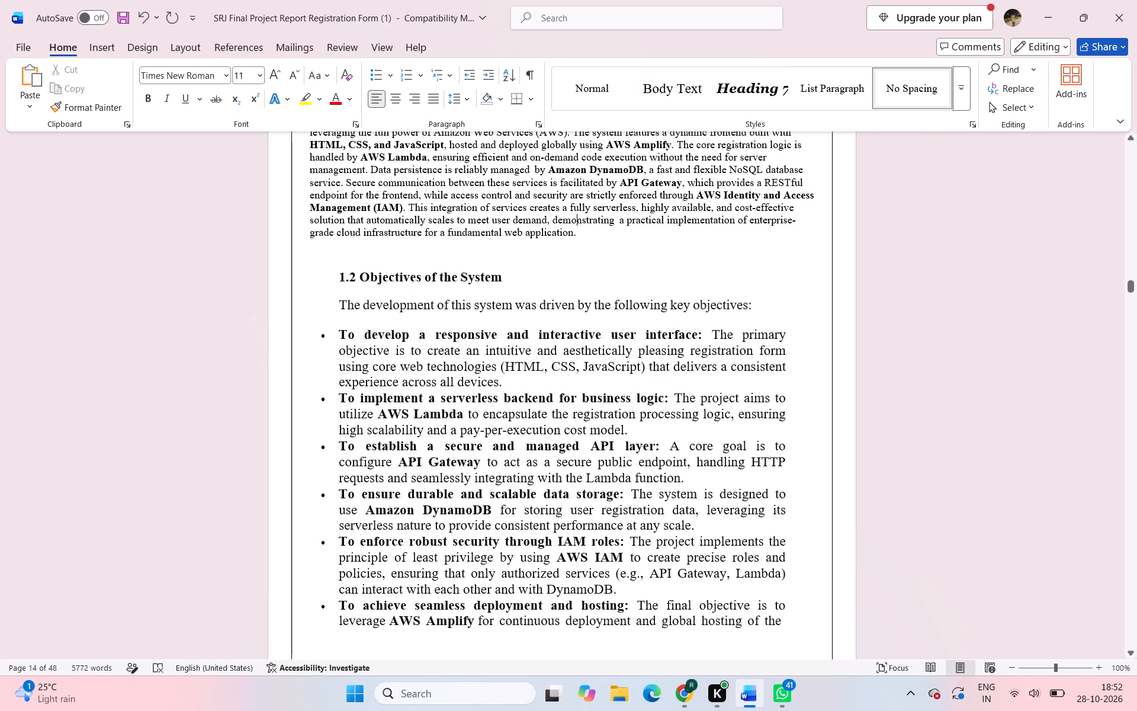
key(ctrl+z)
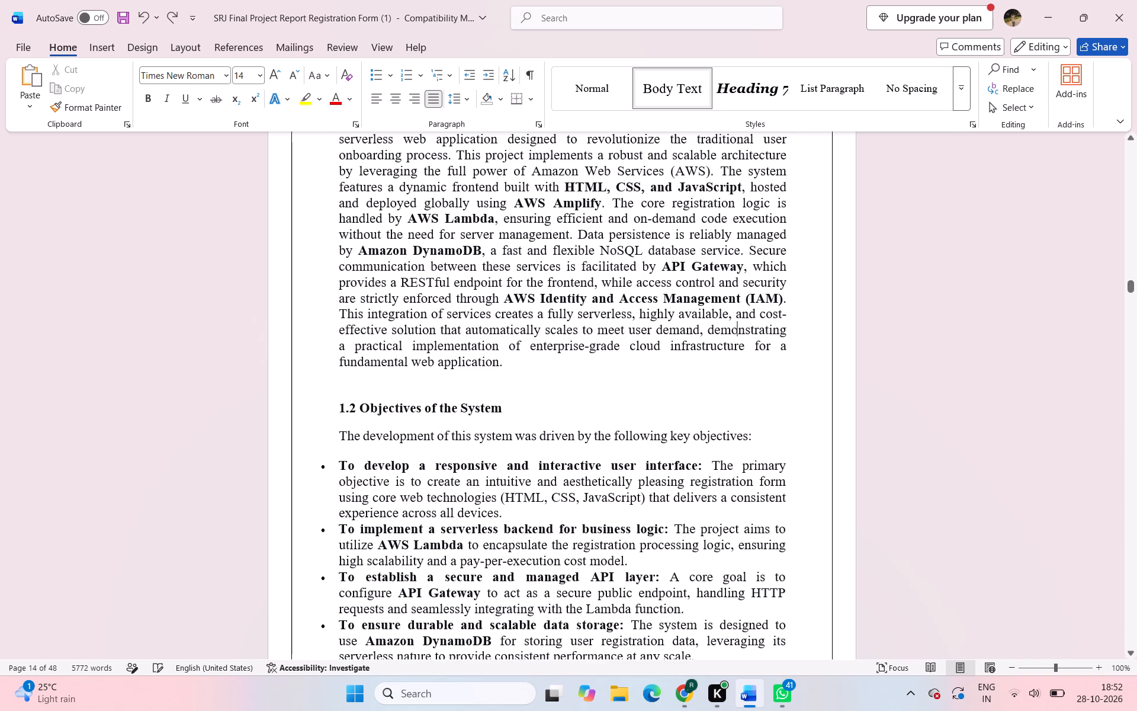
Create a new paragraph style from the formatting of the overview paragraph above section 1.2, keeping the suggested name.
click(962, 97)
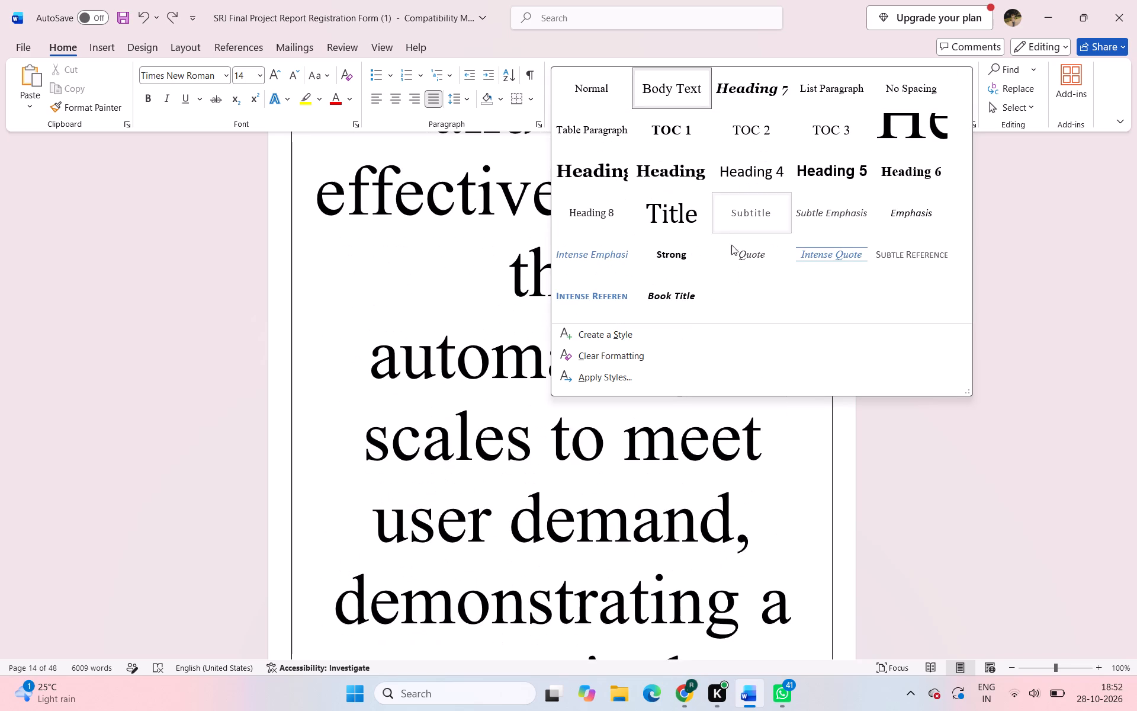
click(684, 342)
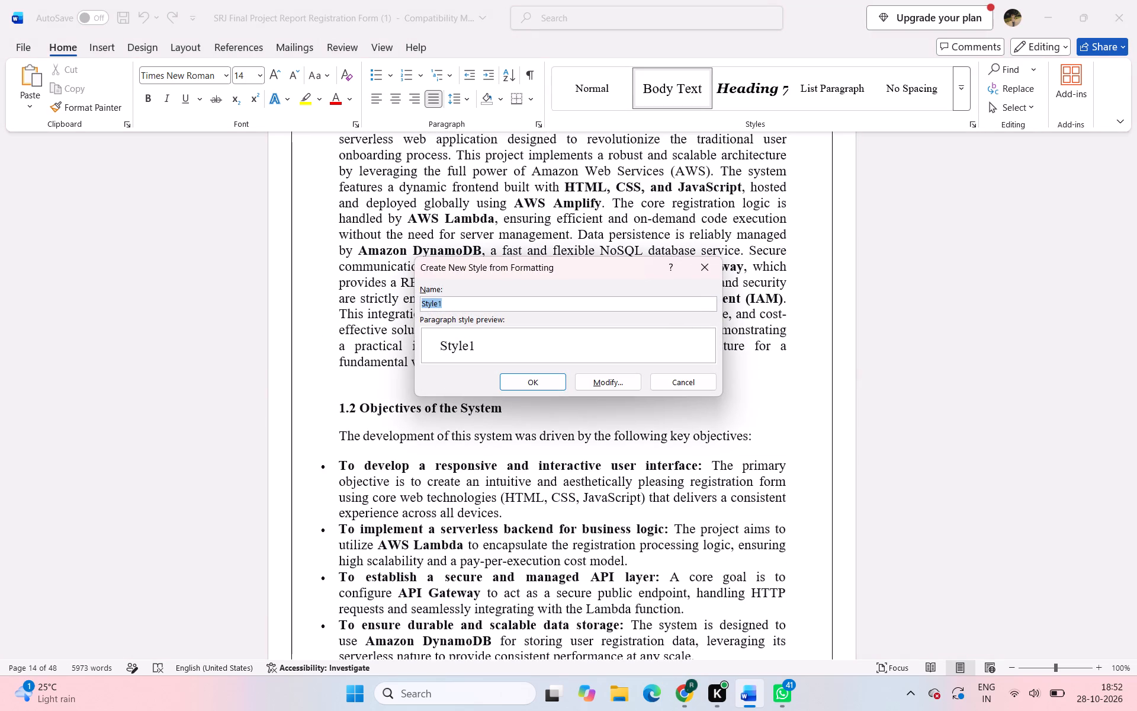
click(659, 356)
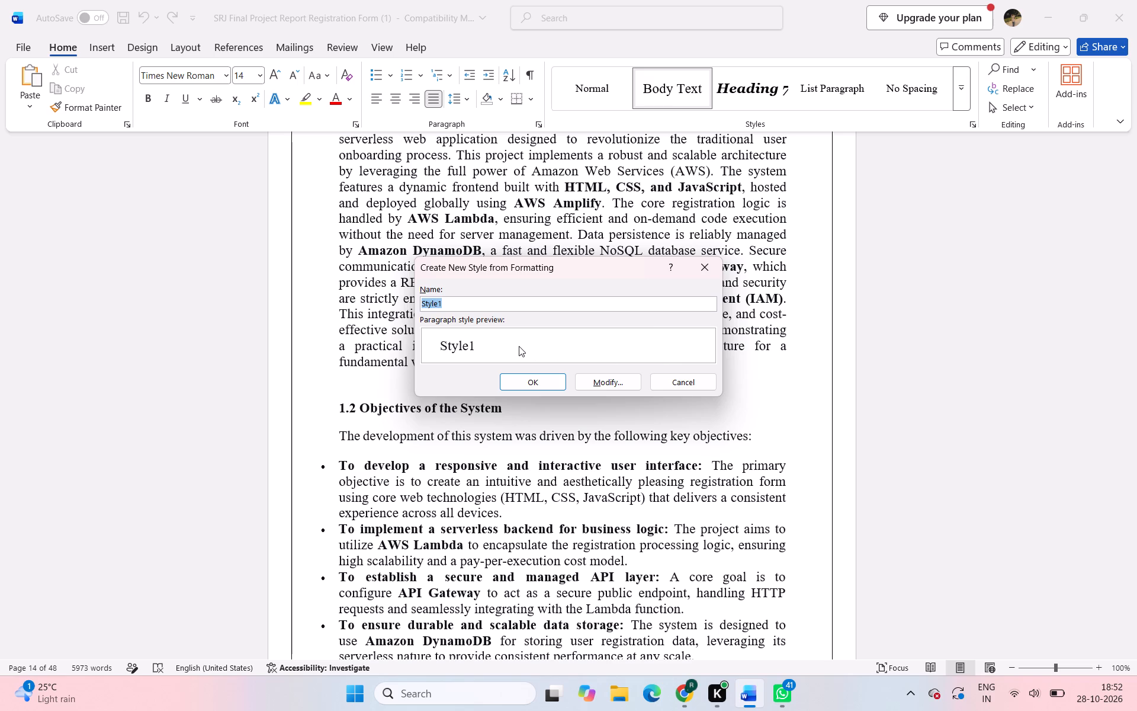
click(519, 346)
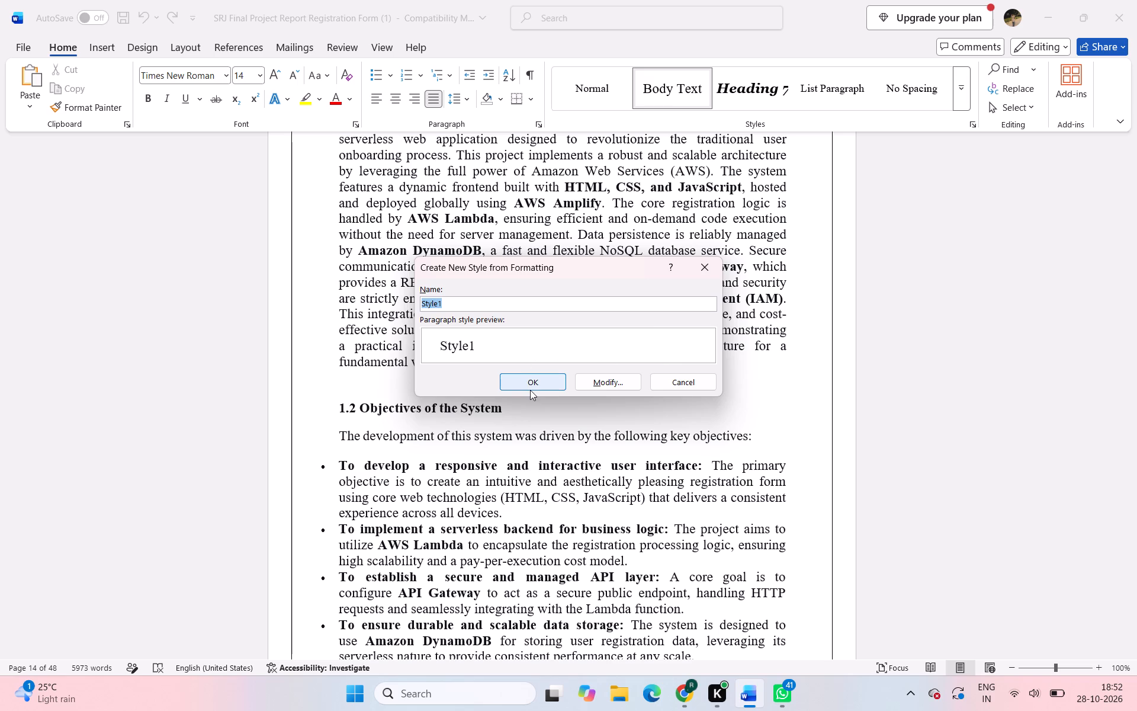
click(530, 390)
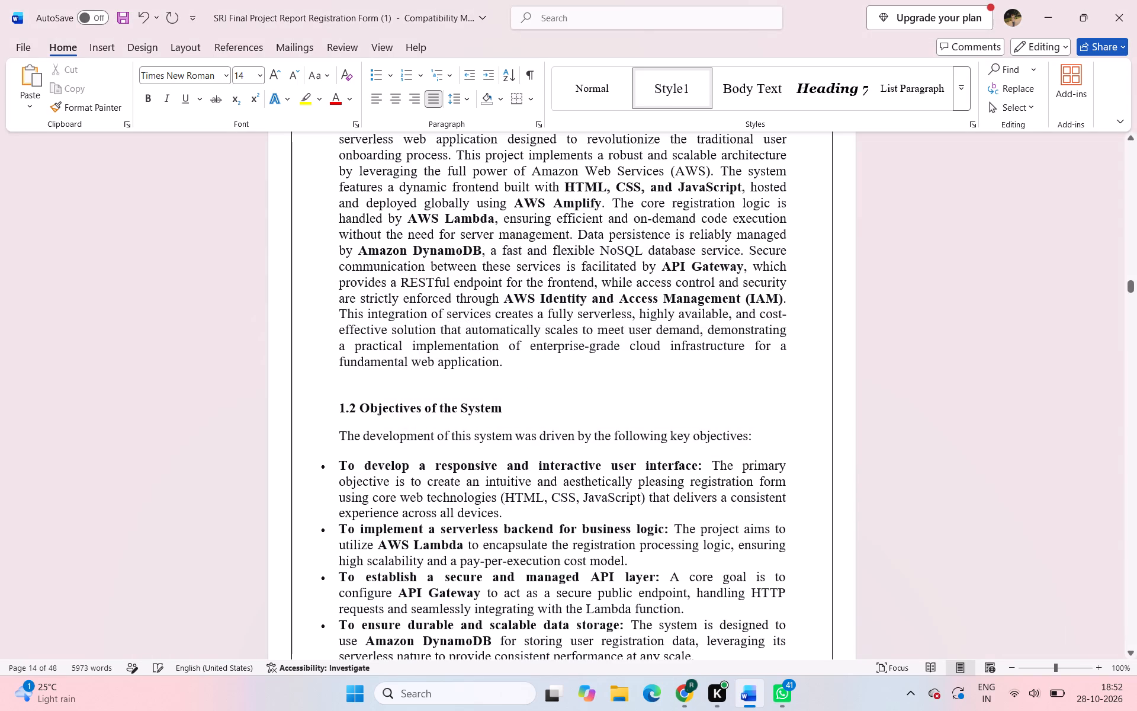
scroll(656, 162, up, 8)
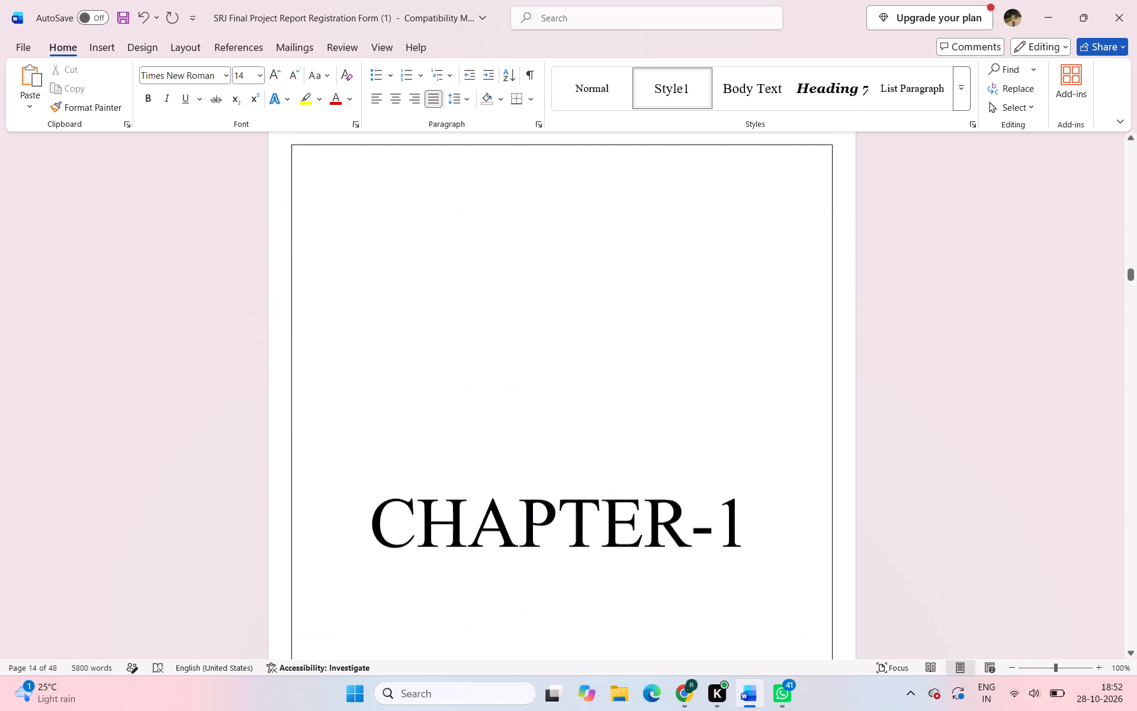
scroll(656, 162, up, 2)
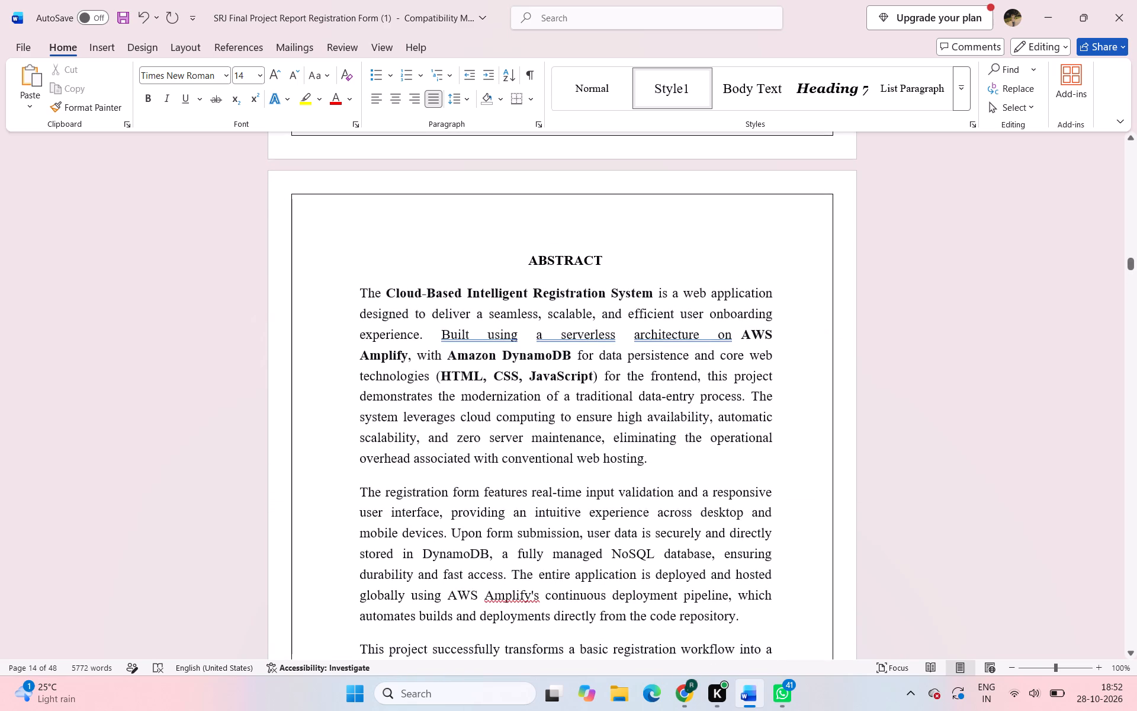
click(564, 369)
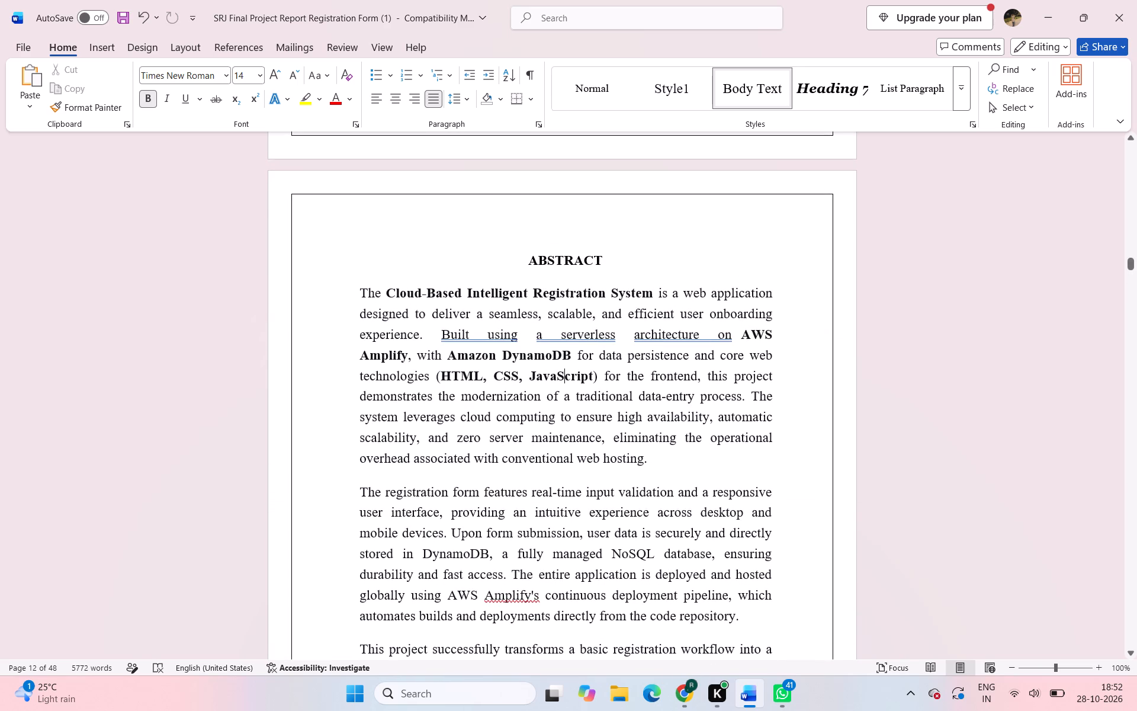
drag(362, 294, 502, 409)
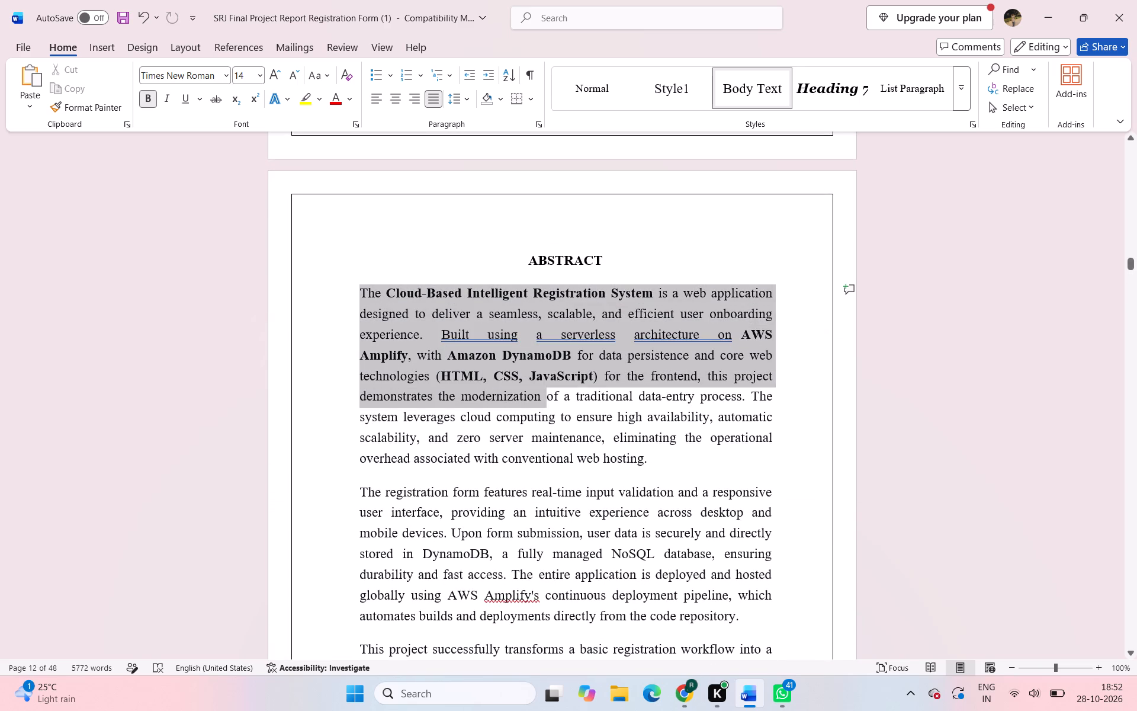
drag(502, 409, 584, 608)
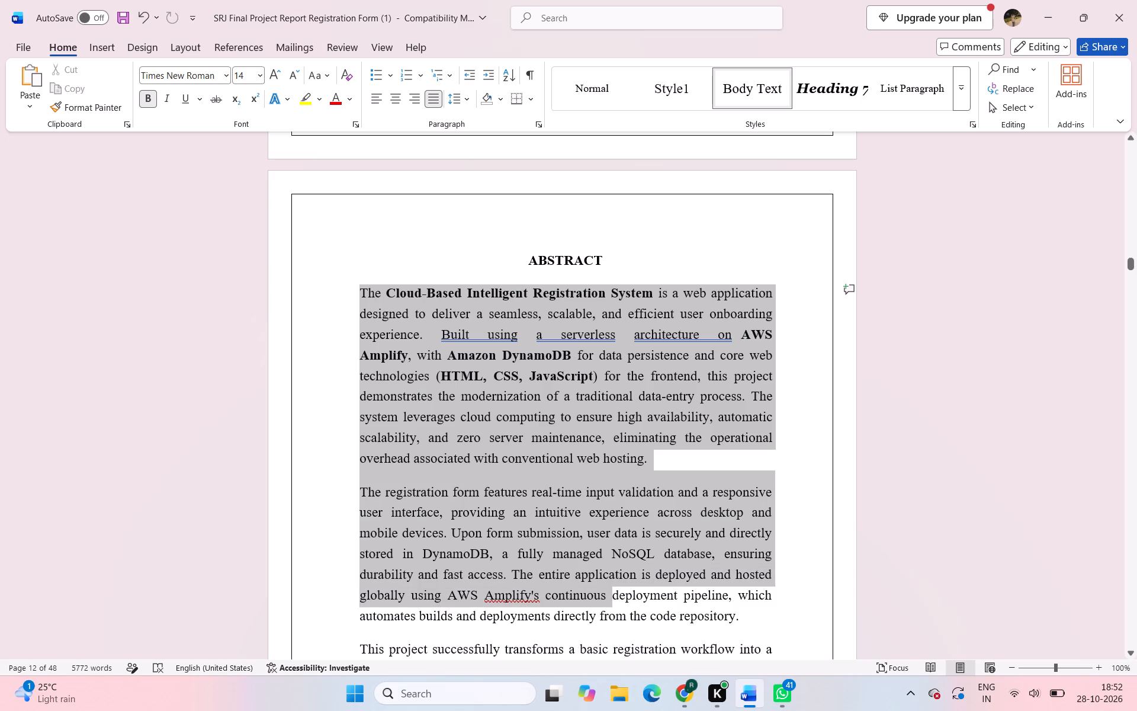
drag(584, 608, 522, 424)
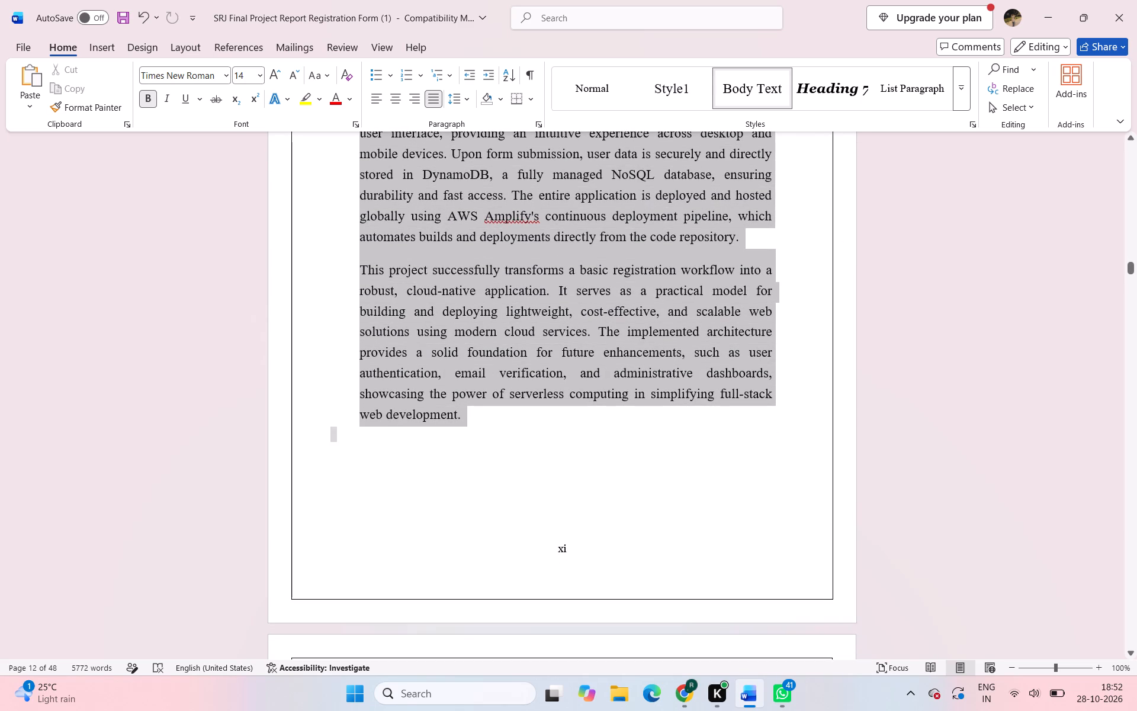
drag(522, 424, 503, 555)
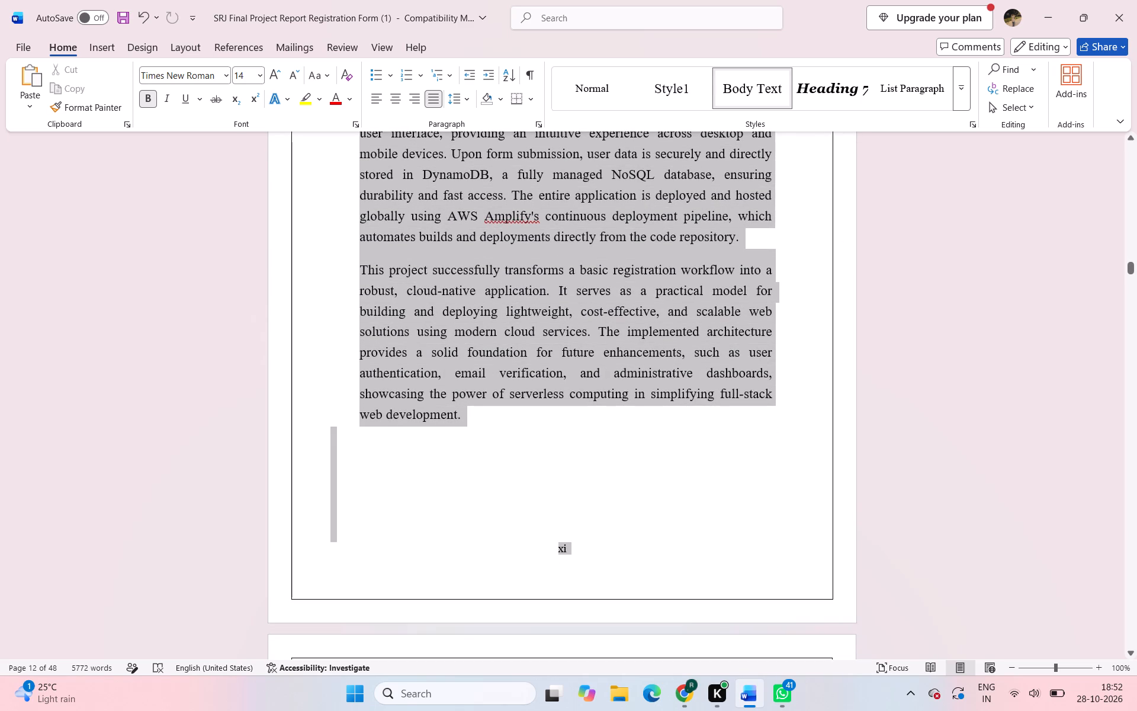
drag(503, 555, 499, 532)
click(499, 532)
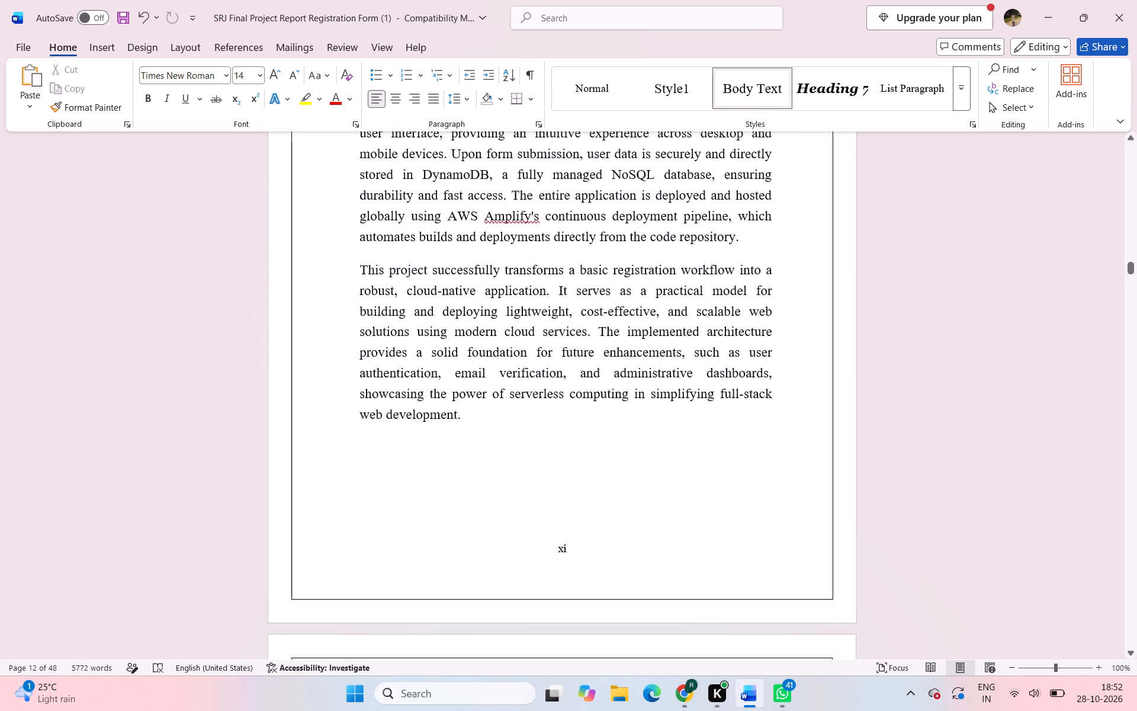
Replace all the old abstract paragraphs under the ABSTRACT heading with the copied abstract text.
scroll(495, 469, up, 3)
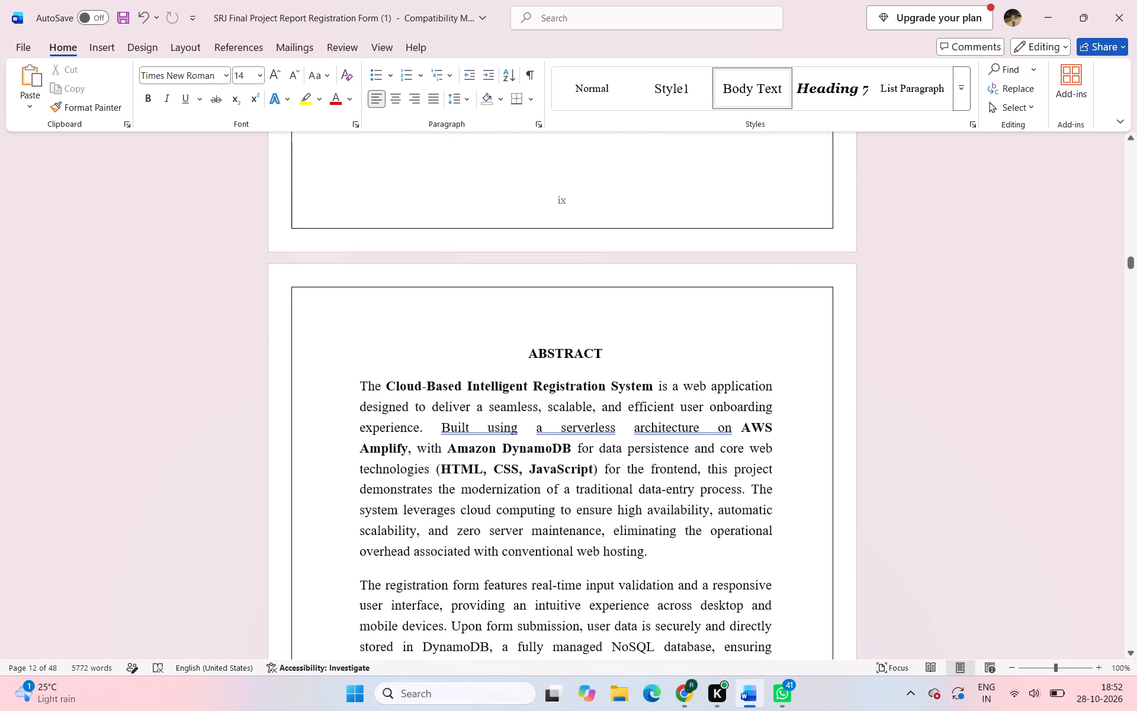
drag(359, 380, 465, 570)
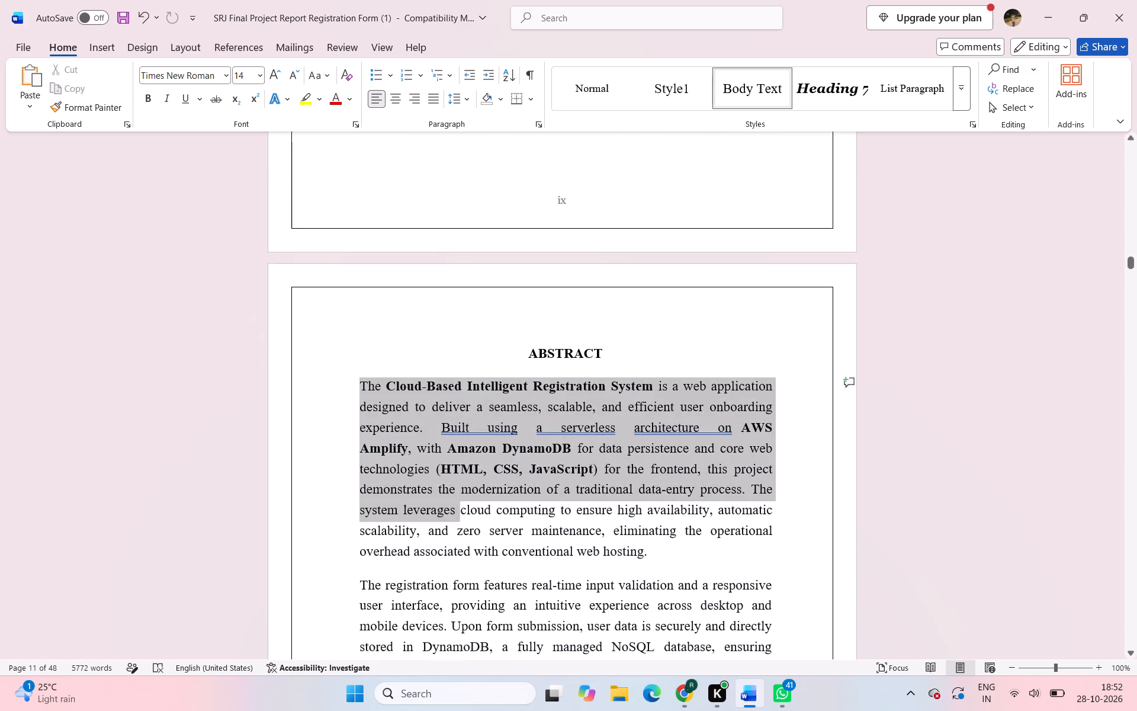
drag(465, 570, 465, 278)
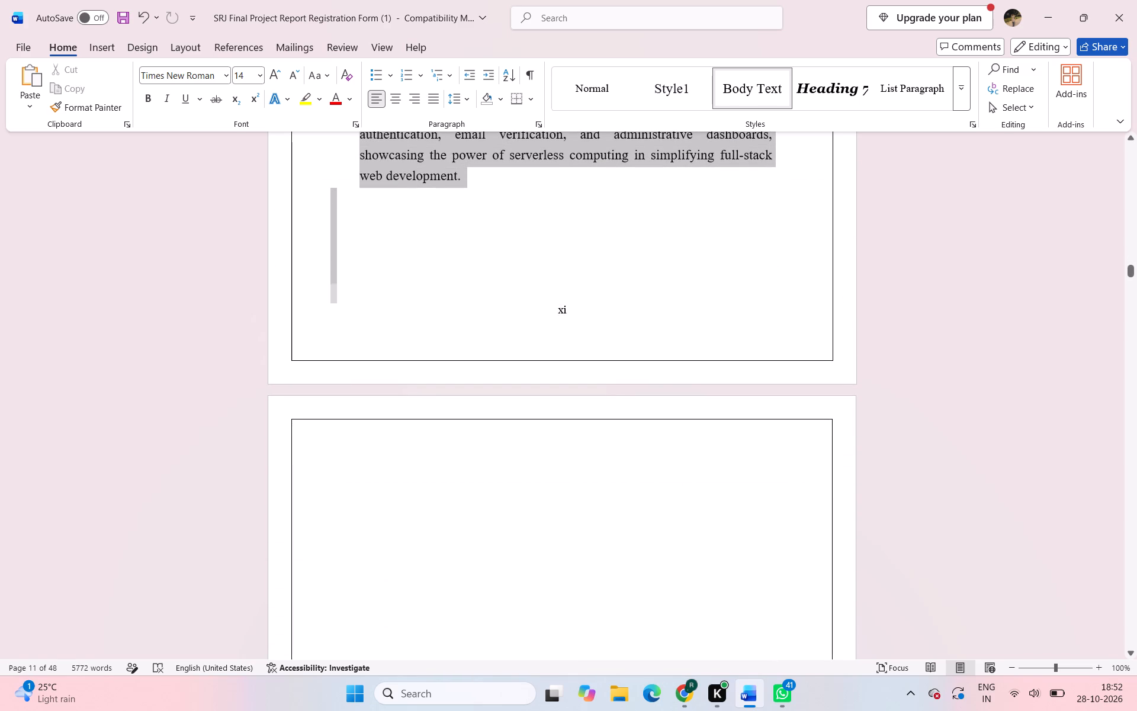
drag(465, 278, 466, 283)
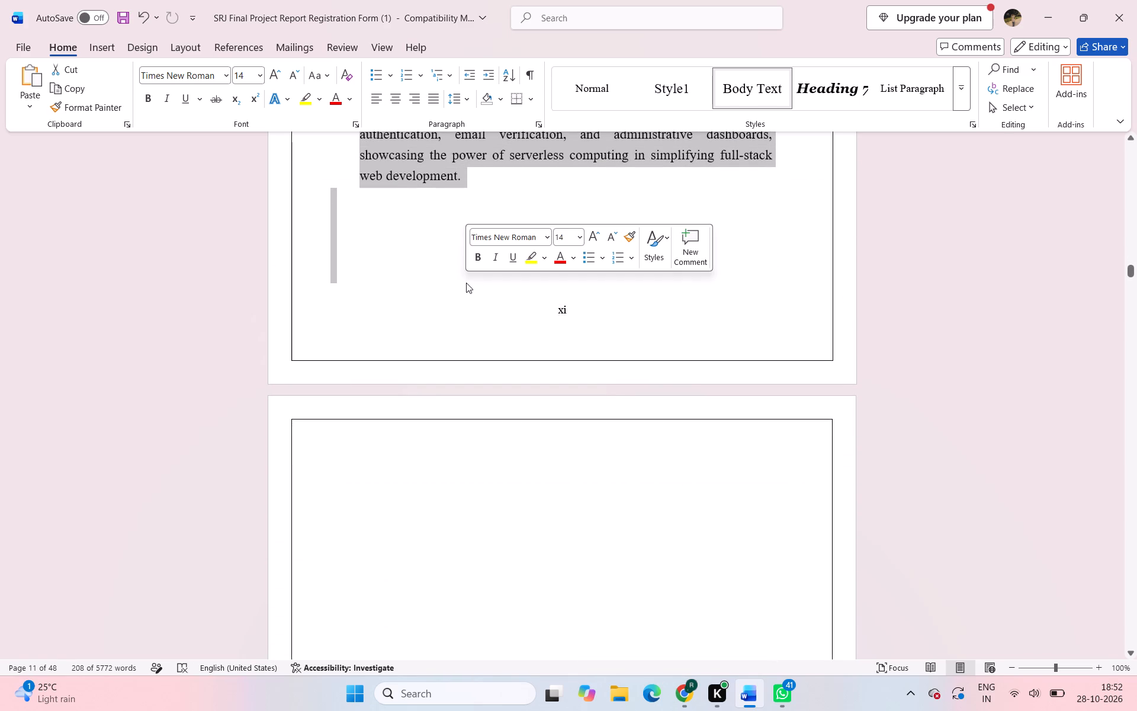
key(ctrl+v)
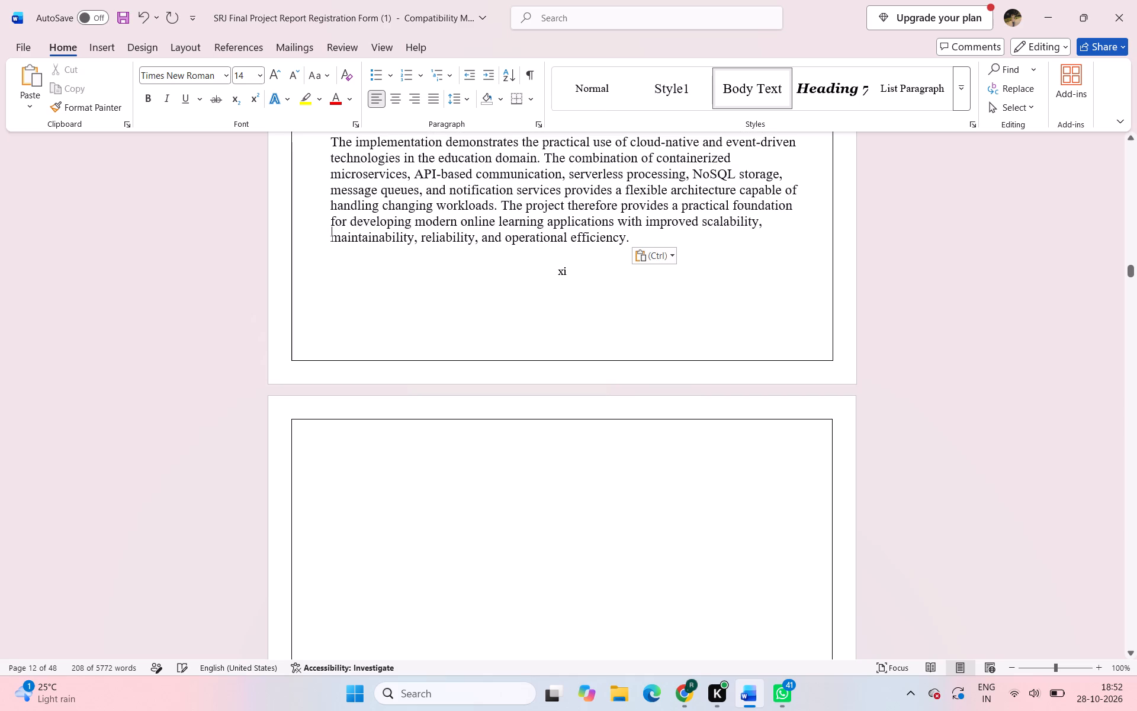
Insert a blank line after each of the first three paragraphs of the new abstract.
scroll(466, 283, up, 4)
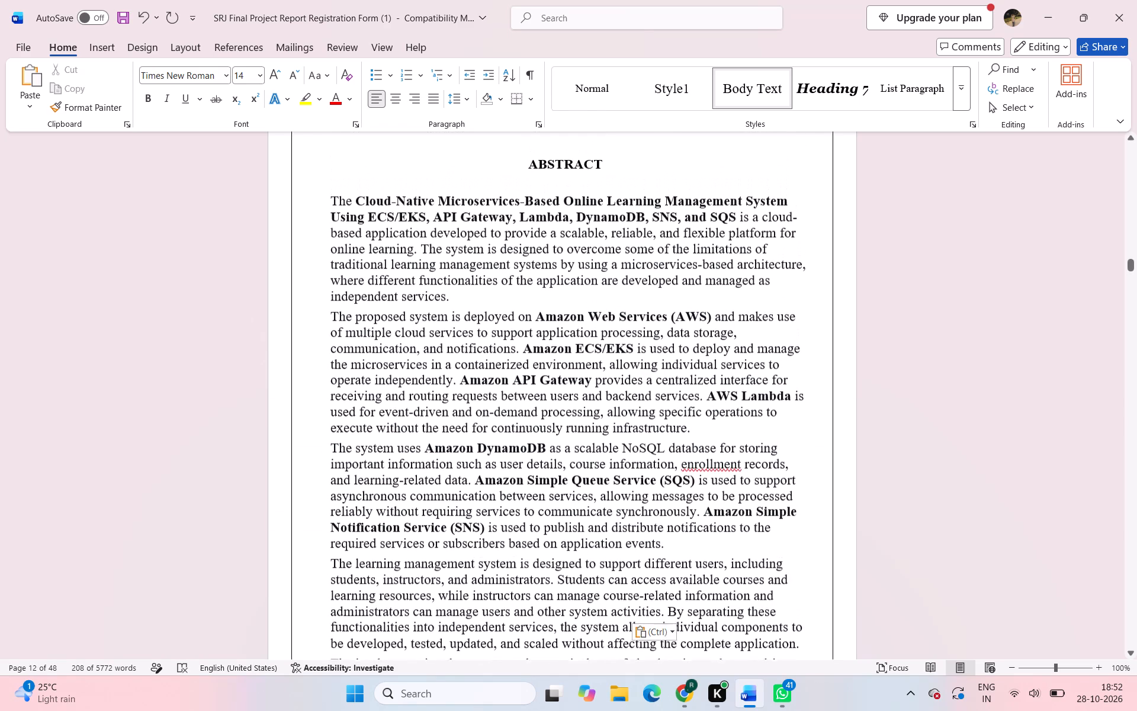
scroll(466, 283, up, 1)
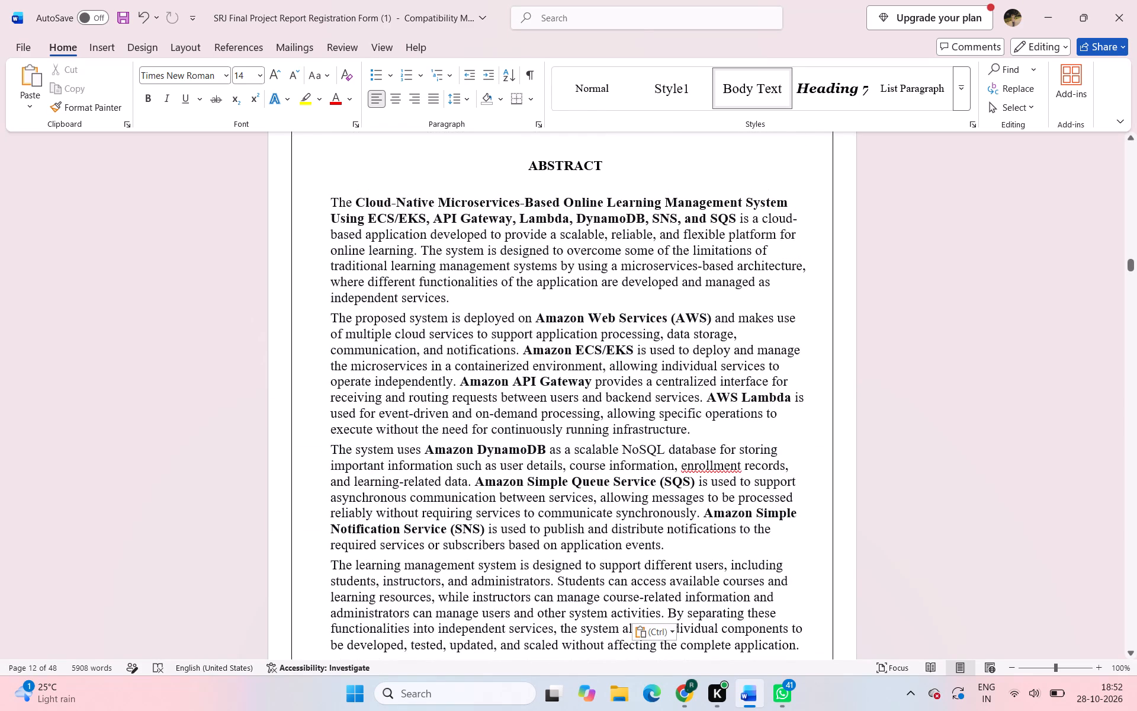
click(455, 302)
key(Return)
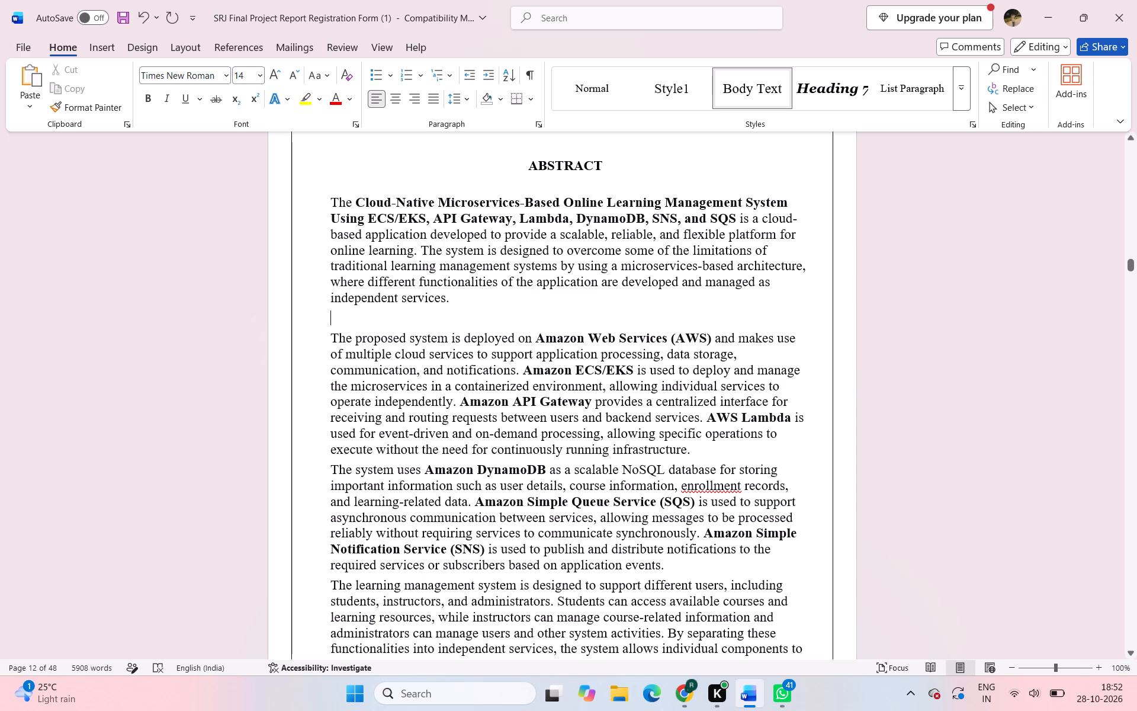
click(701, 452)
key(Return)
scroll(701, 452, down, 1)
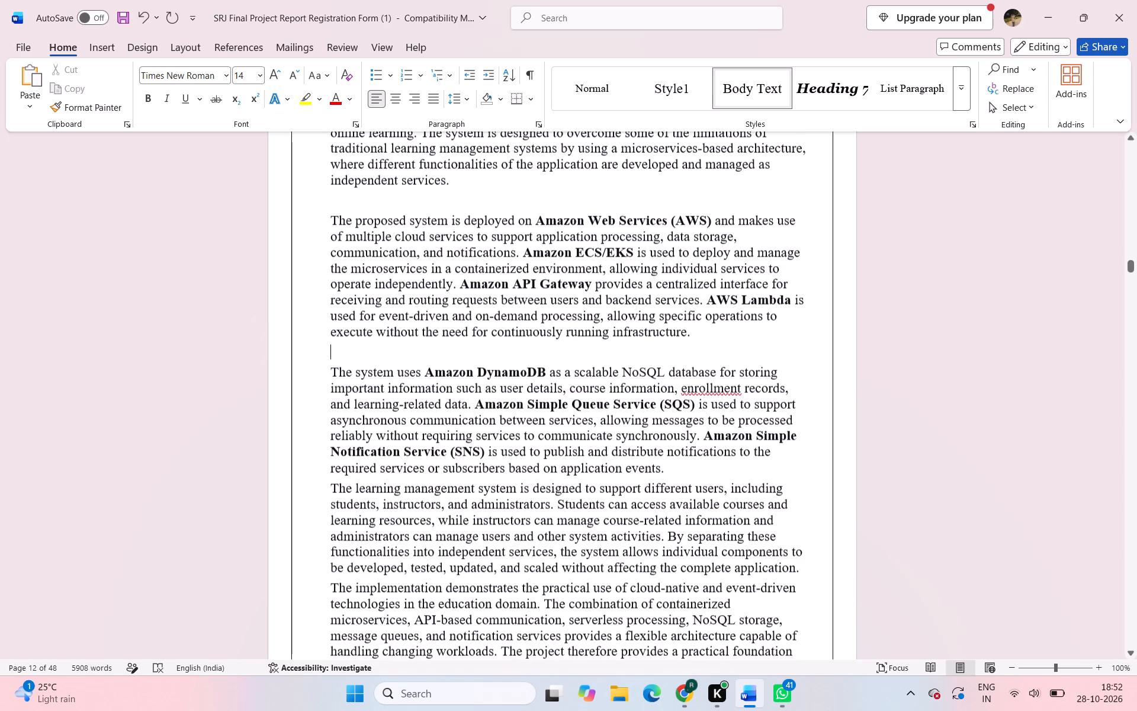
click(769, 474)
key(Return)
Insert a blank line after the abstract's fourth paragraph, which ends "without affecting the complete application.".
scroll(769, 474, down, 1)
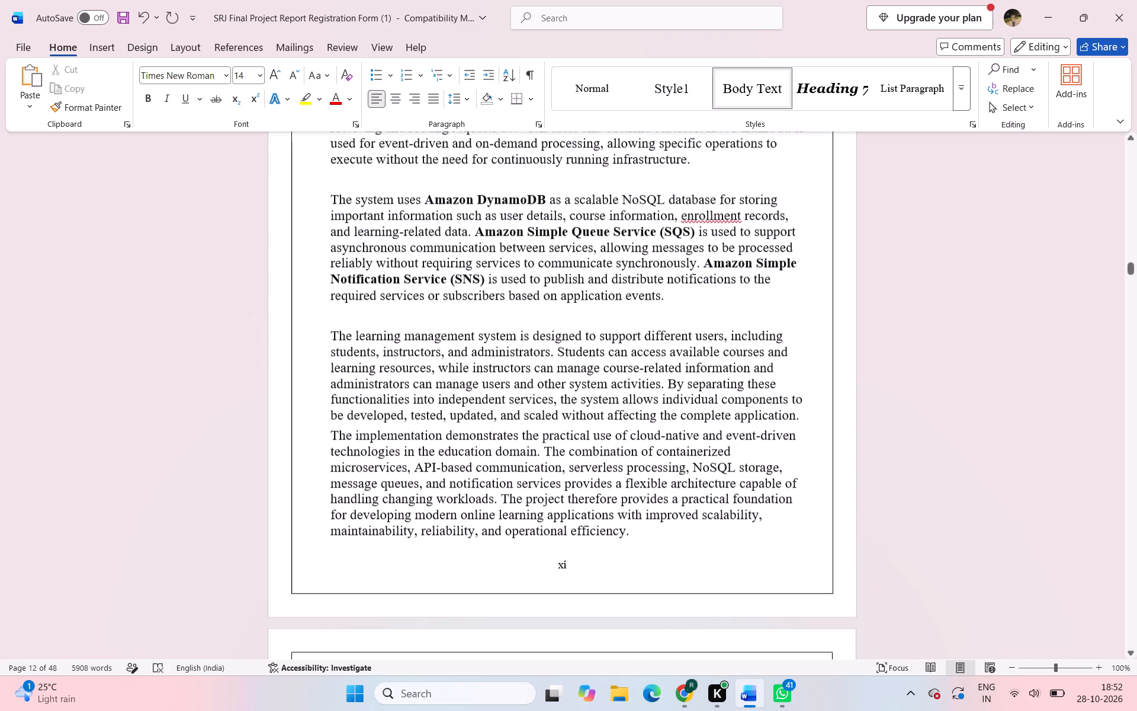
scroll(769, 474, down, 1)
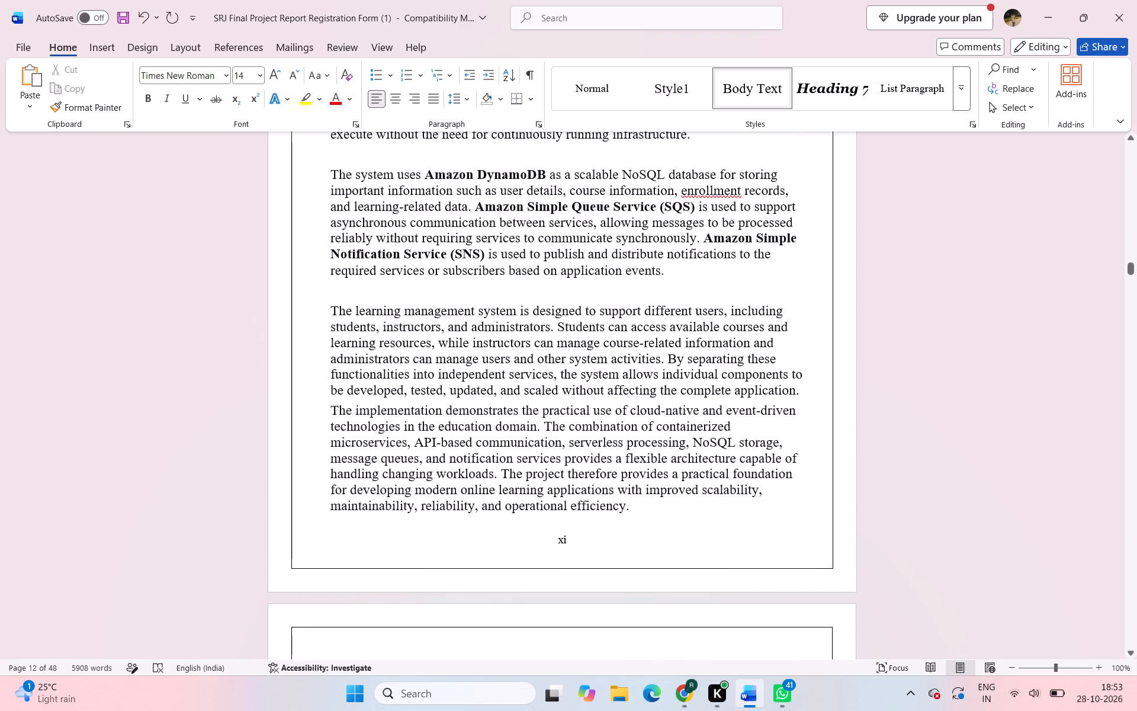
click(805, 374)
key(Return)
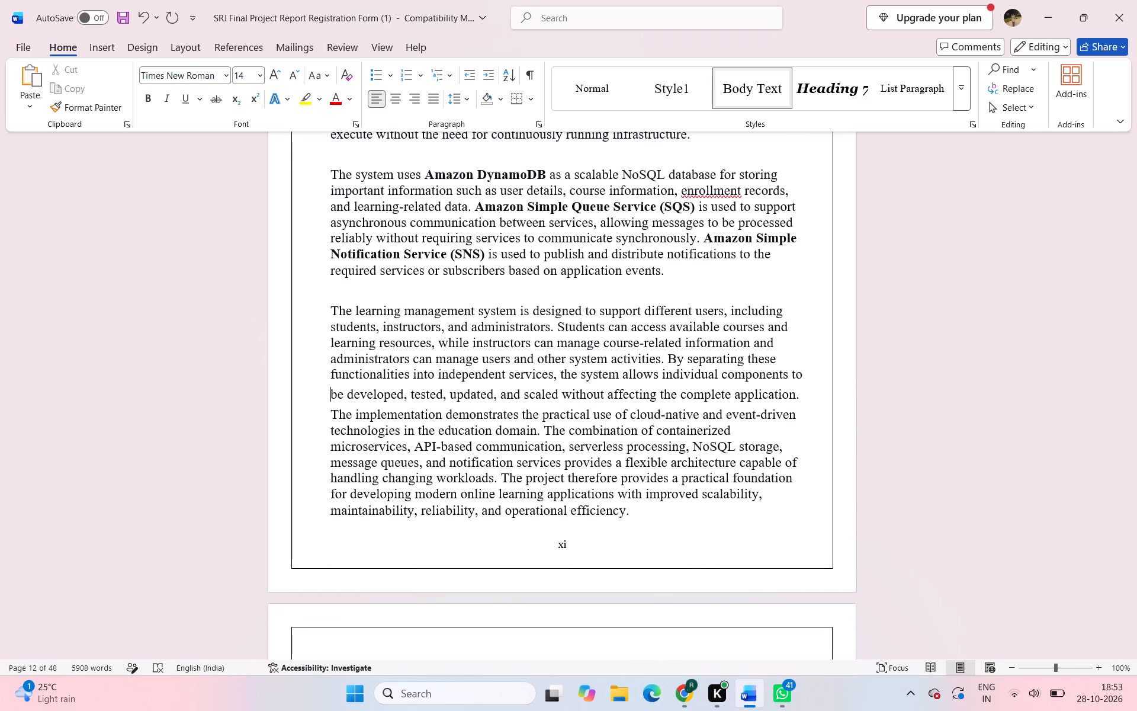
key(ctrl+z)
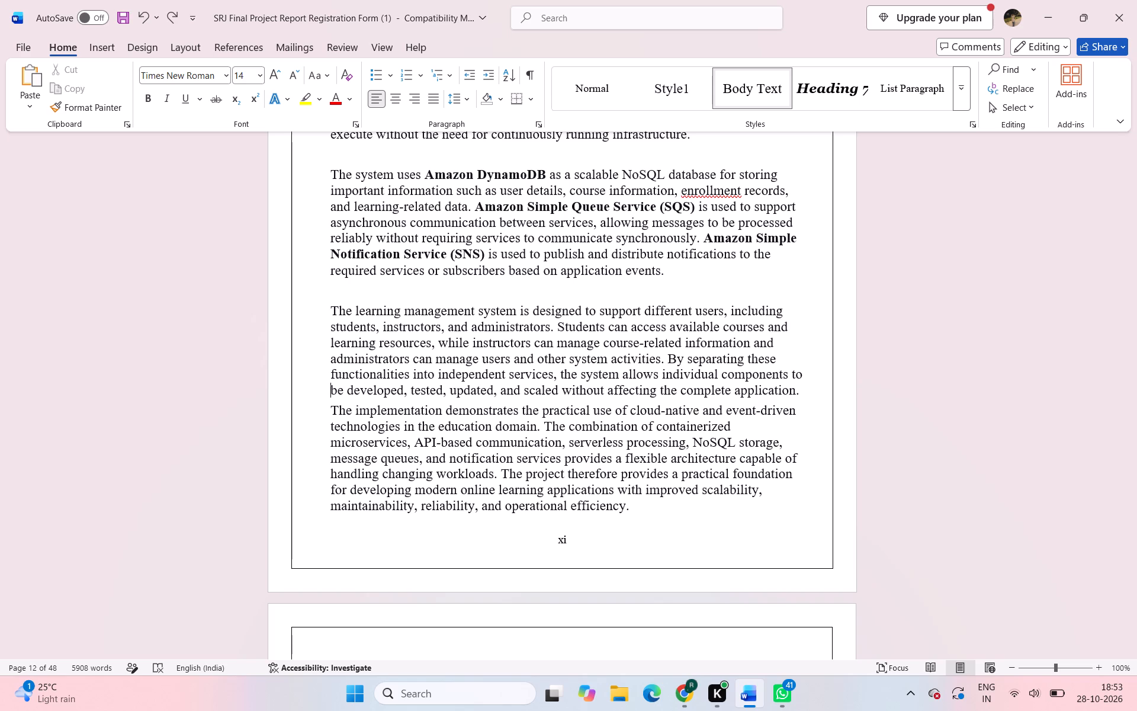
click(803, 392)
key(Return)
Remove the empty line that follows the last paragraph of the abstract.
scroll(803, 392, down, 1)
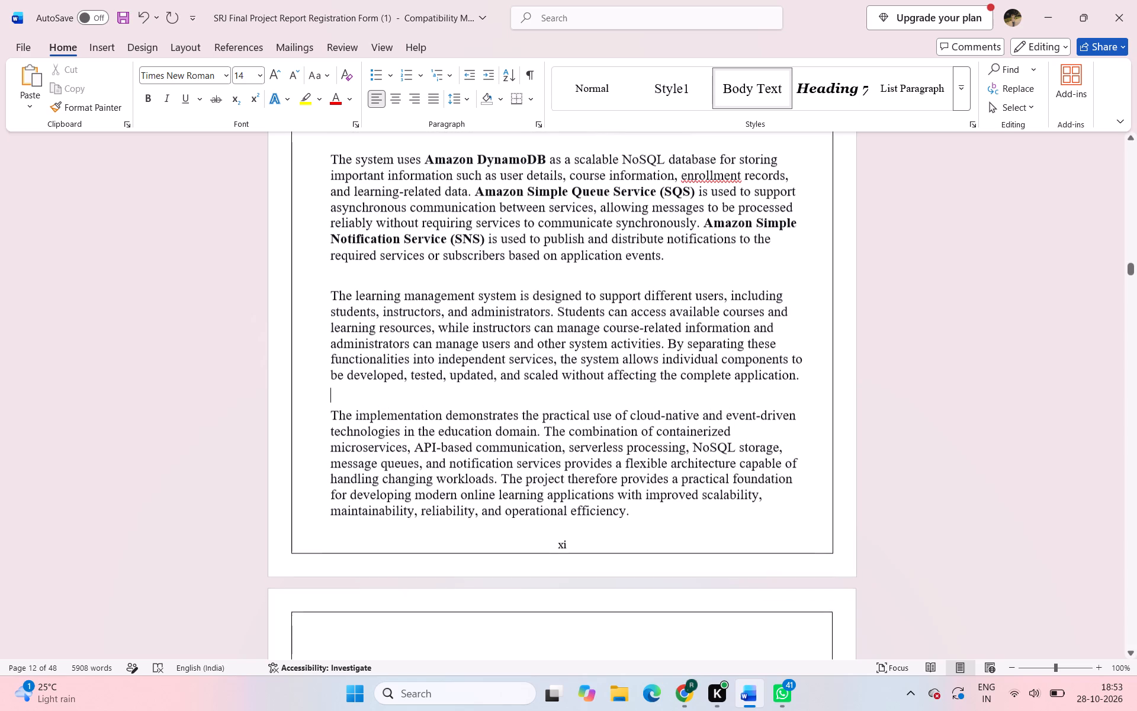
scroll(803, 392, down, 1)
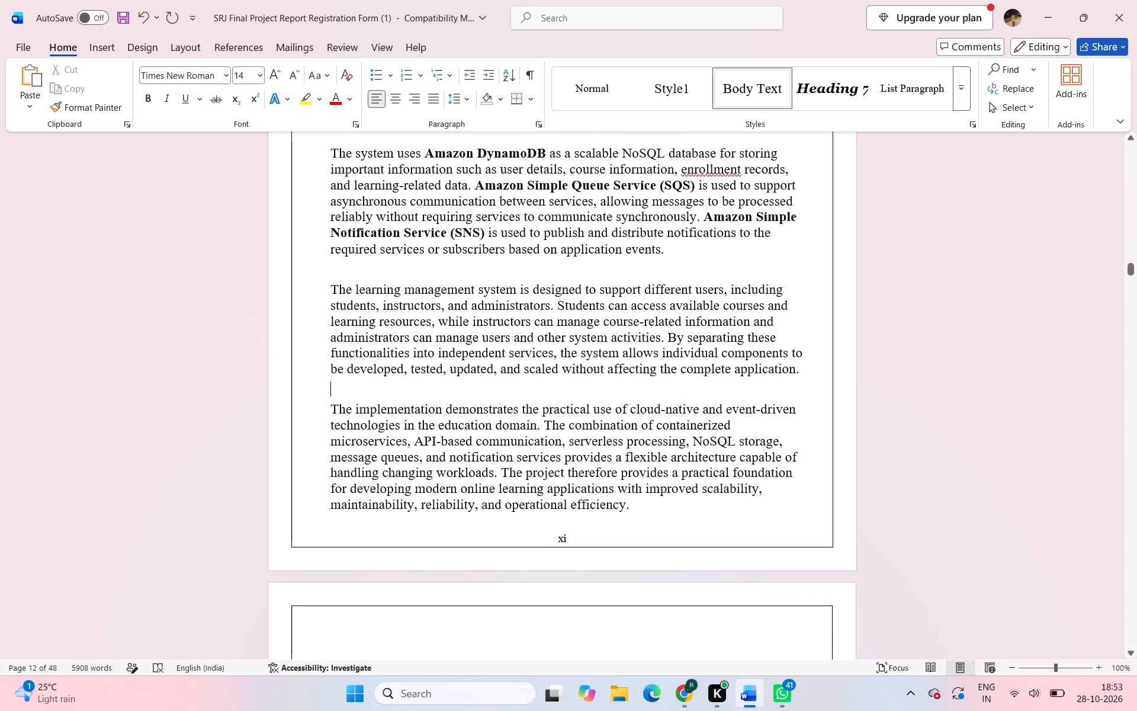
click(624, 524)
key(BackSpace)
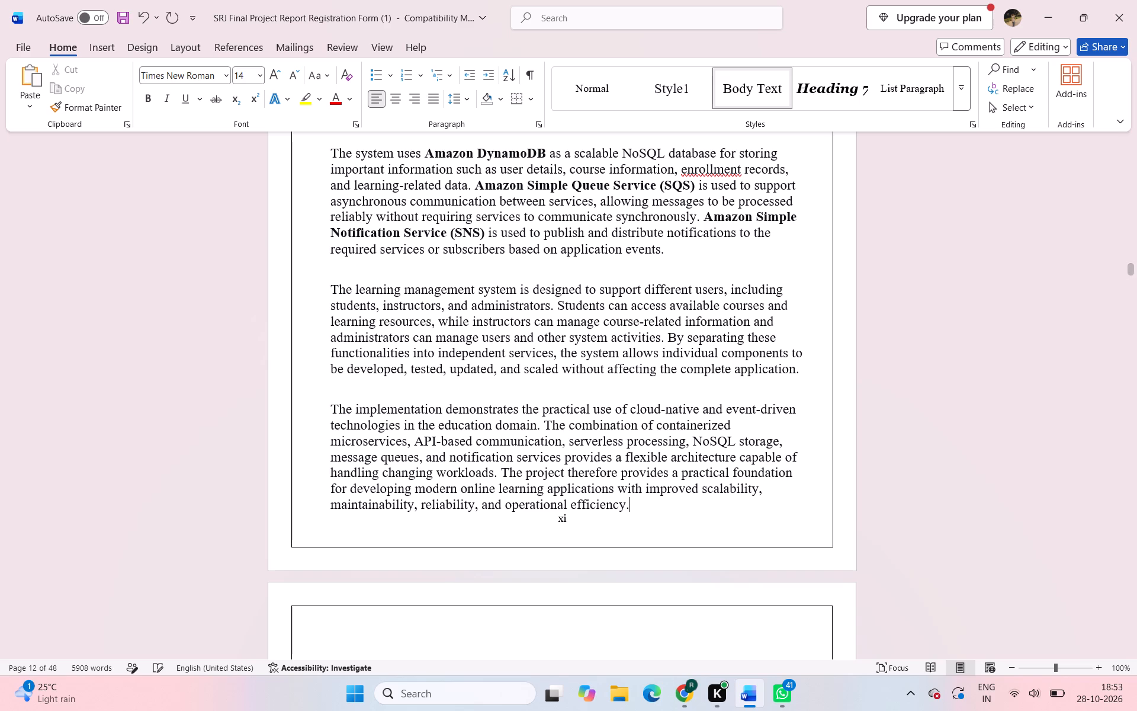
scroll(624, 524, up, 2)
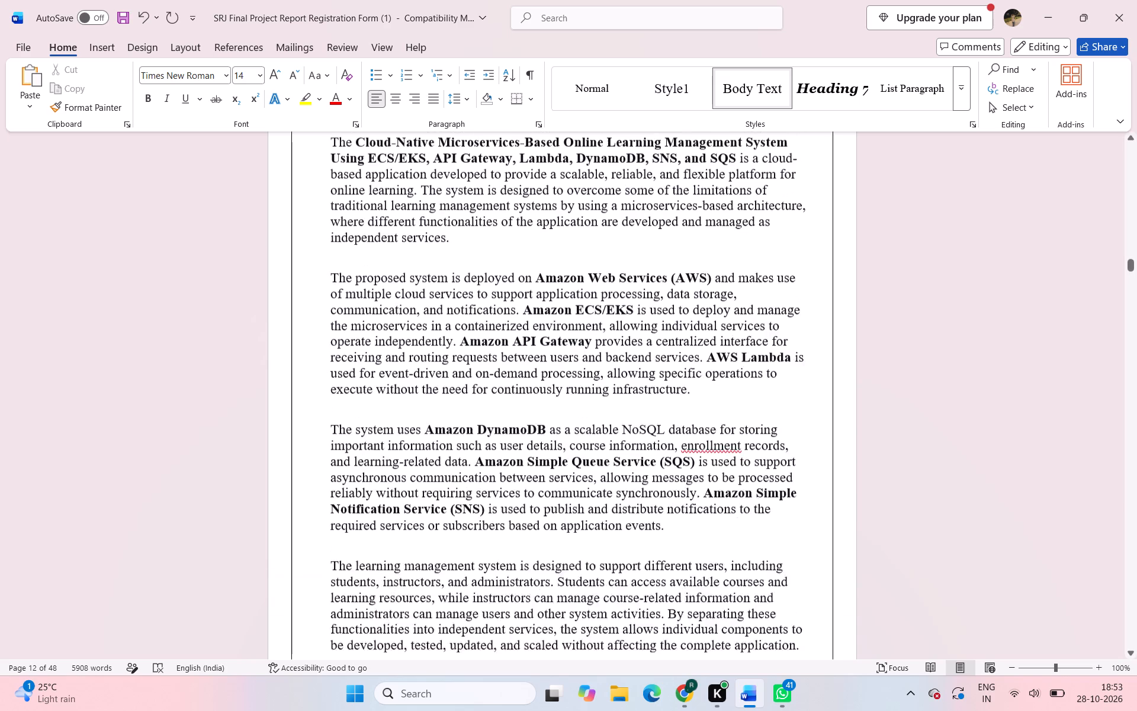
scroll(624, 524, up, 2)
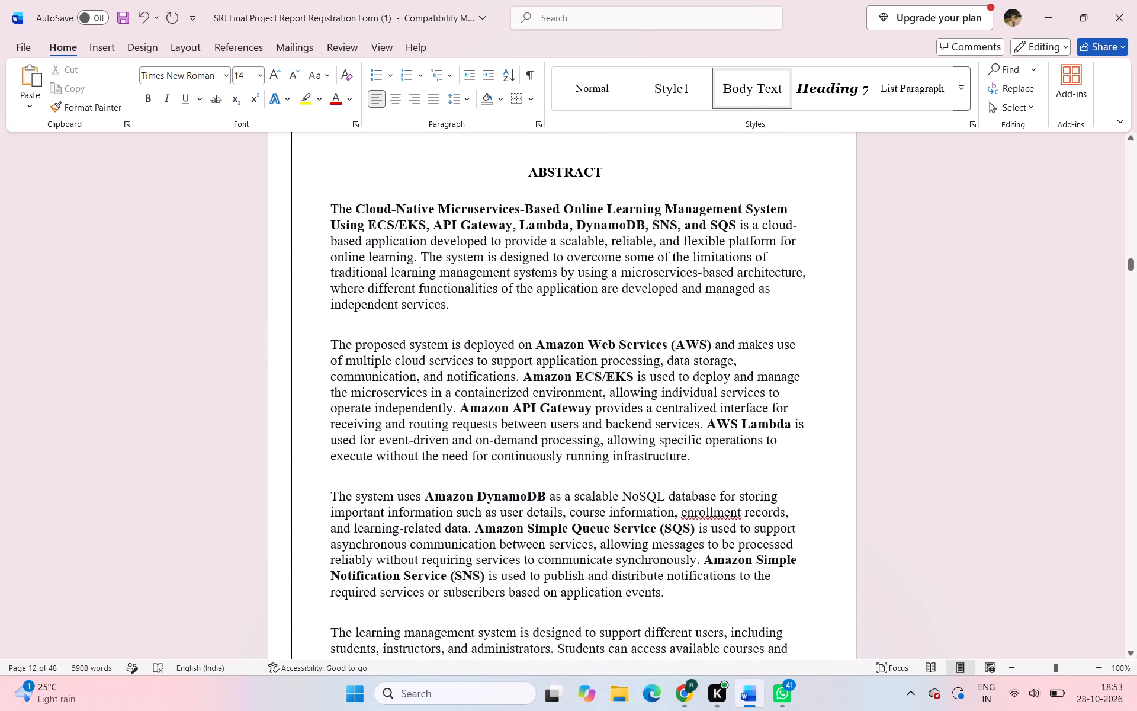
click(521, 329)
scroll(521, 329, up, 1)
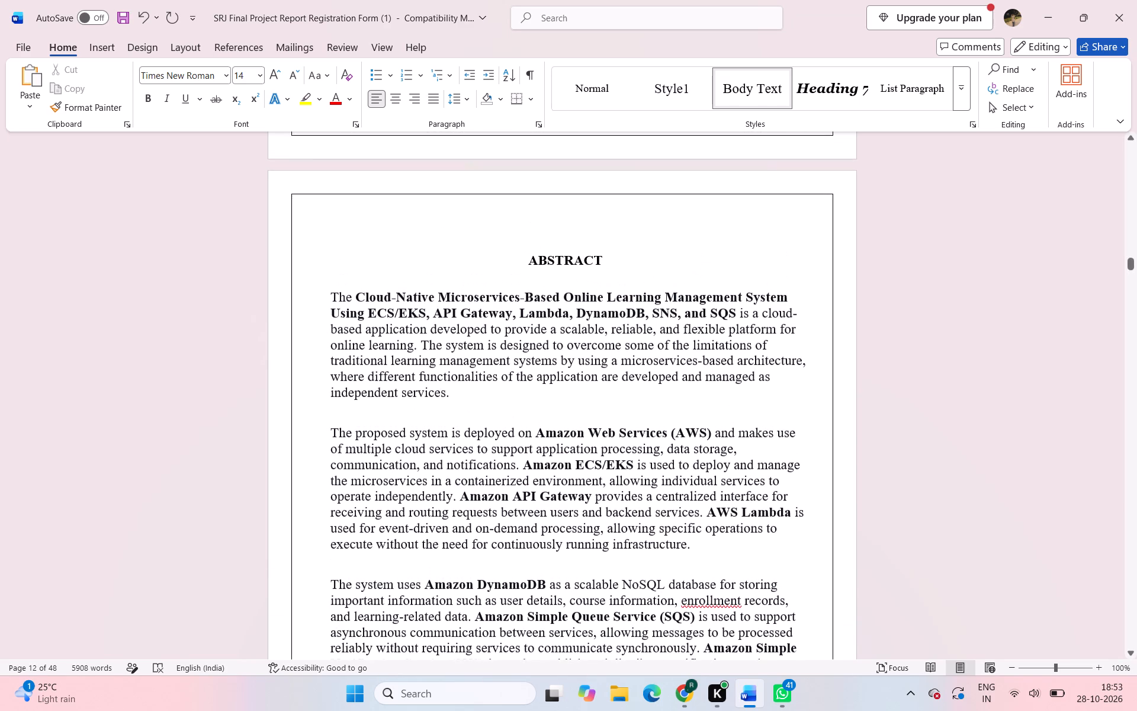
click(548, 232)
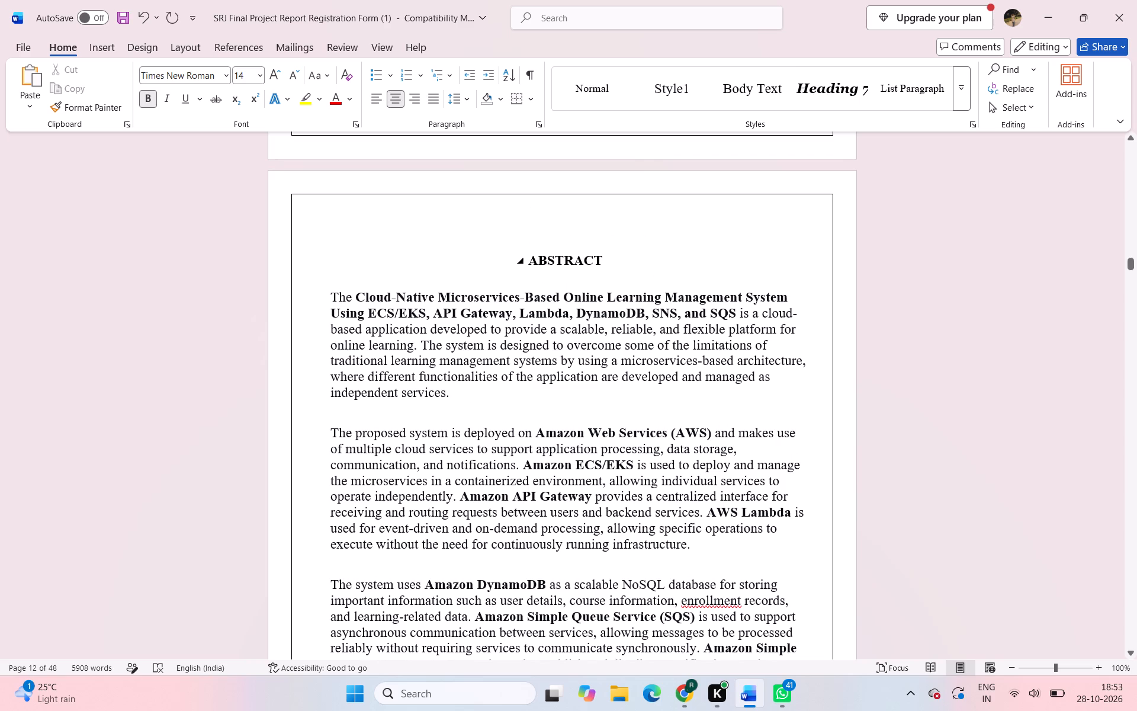
Delete the sentence "The implementation demonstrates the practical use of cloud-native and event-driven technologies in the education domain." from the abstract's last paragraph.
scroll(551, 390, down, 4)
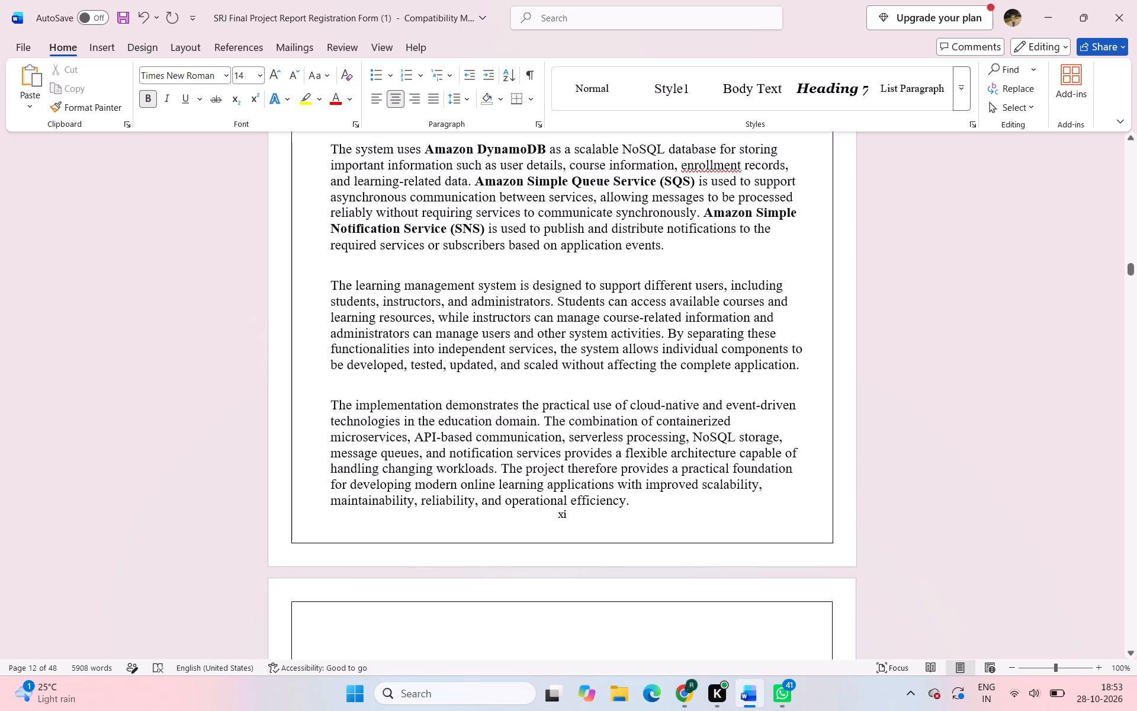
drag(334, 402, 522, 424)
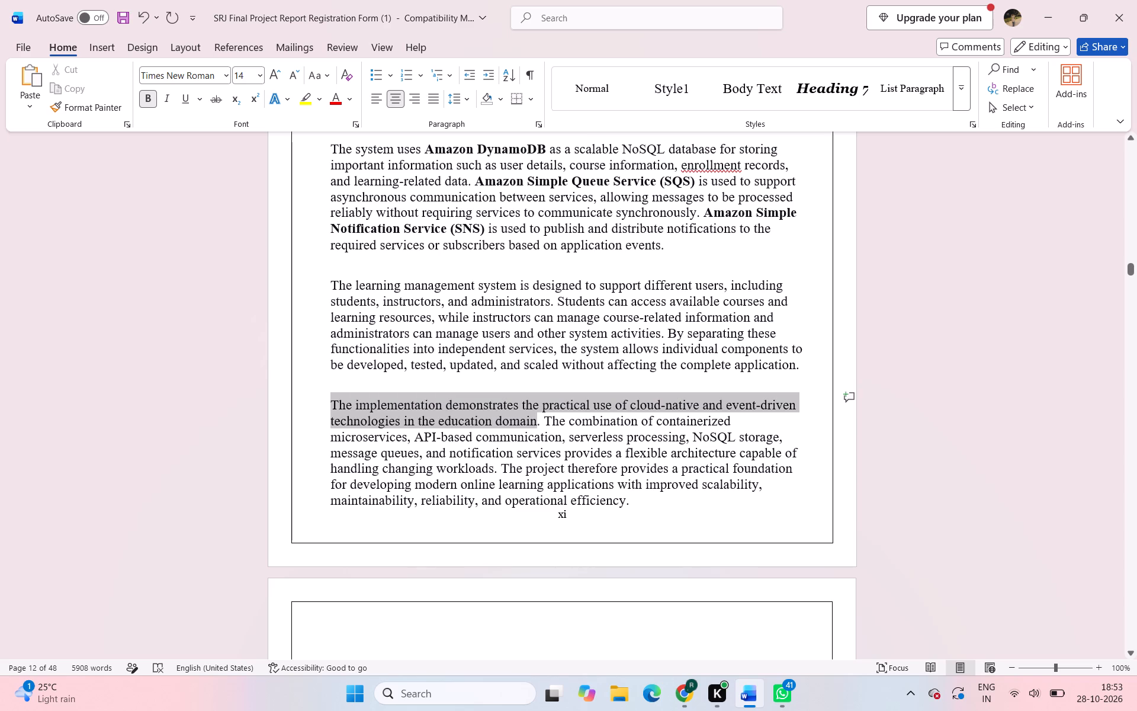
drag(522, 424, 539, 427)
drag(539, 427, 538, 427)
key(BackSpace)
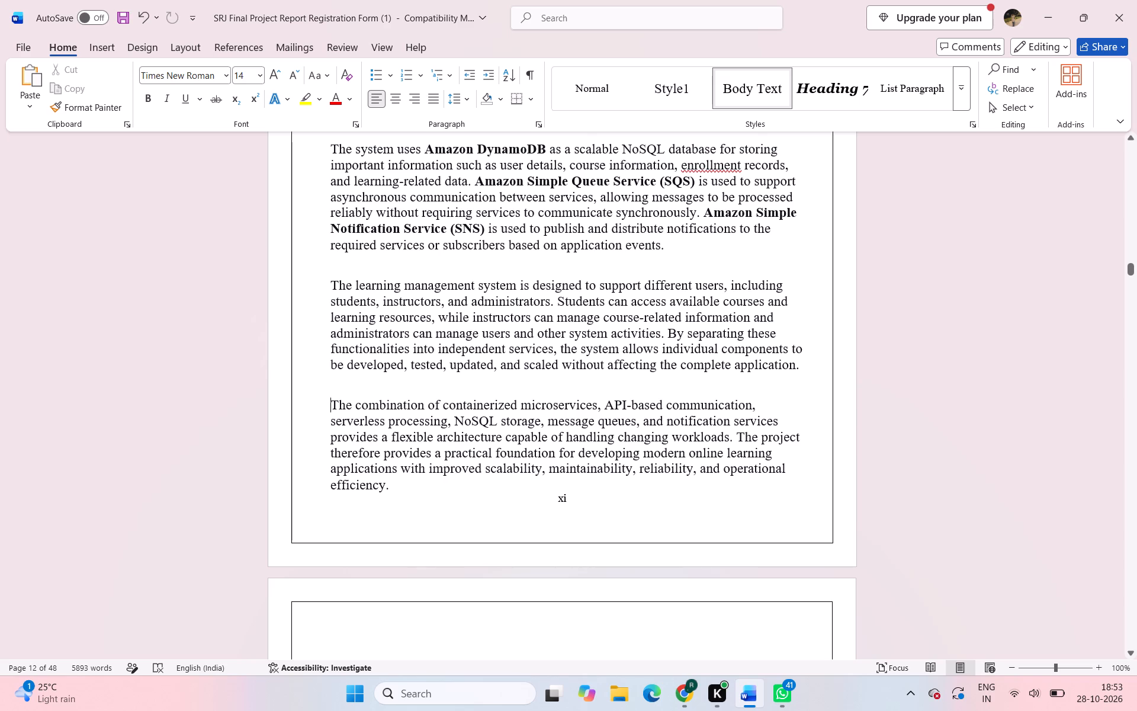
Delete the sentence starting "By separating these functionalities" with its preceding period from the fourth abstract paragraph, keeping a blank line before the last paragraph.
drag(664, 331, 656, 357)
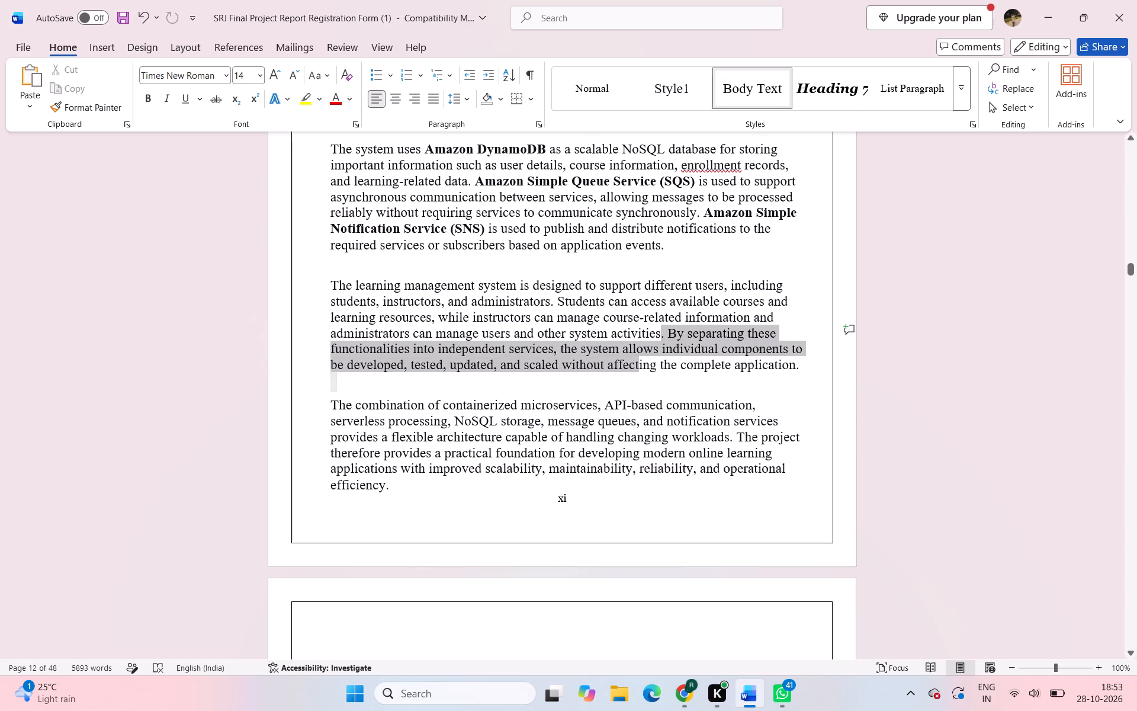
drag(656, 357, 722, 383)
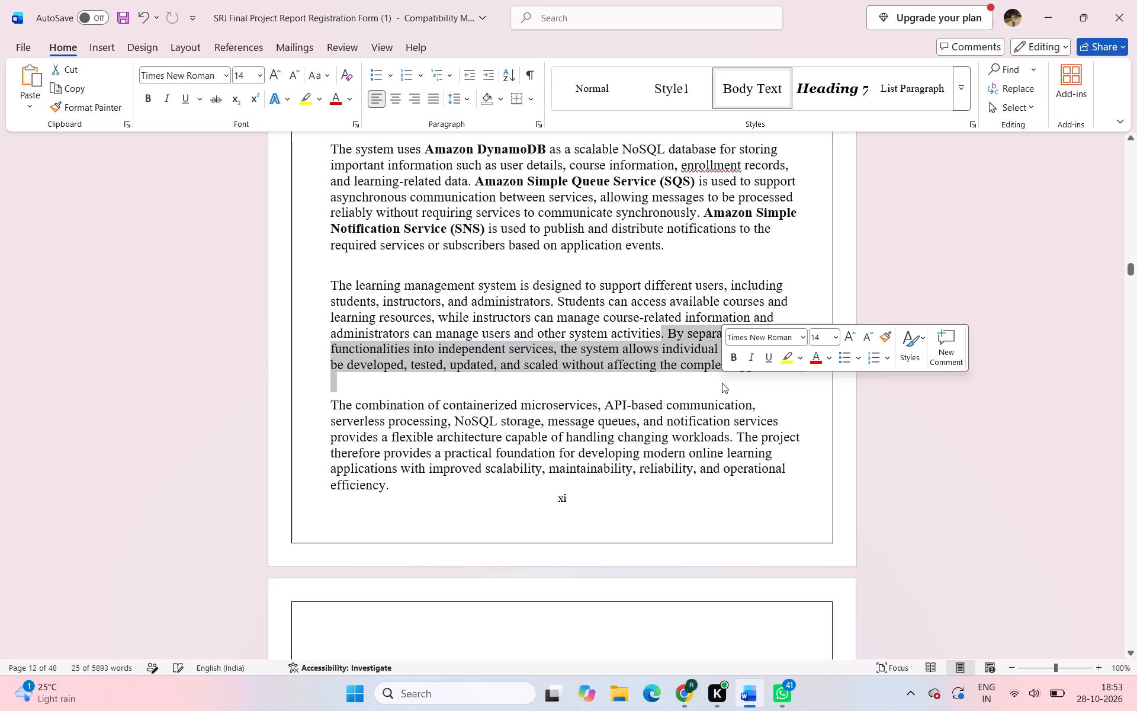
key(BackSpace)
key(Return)
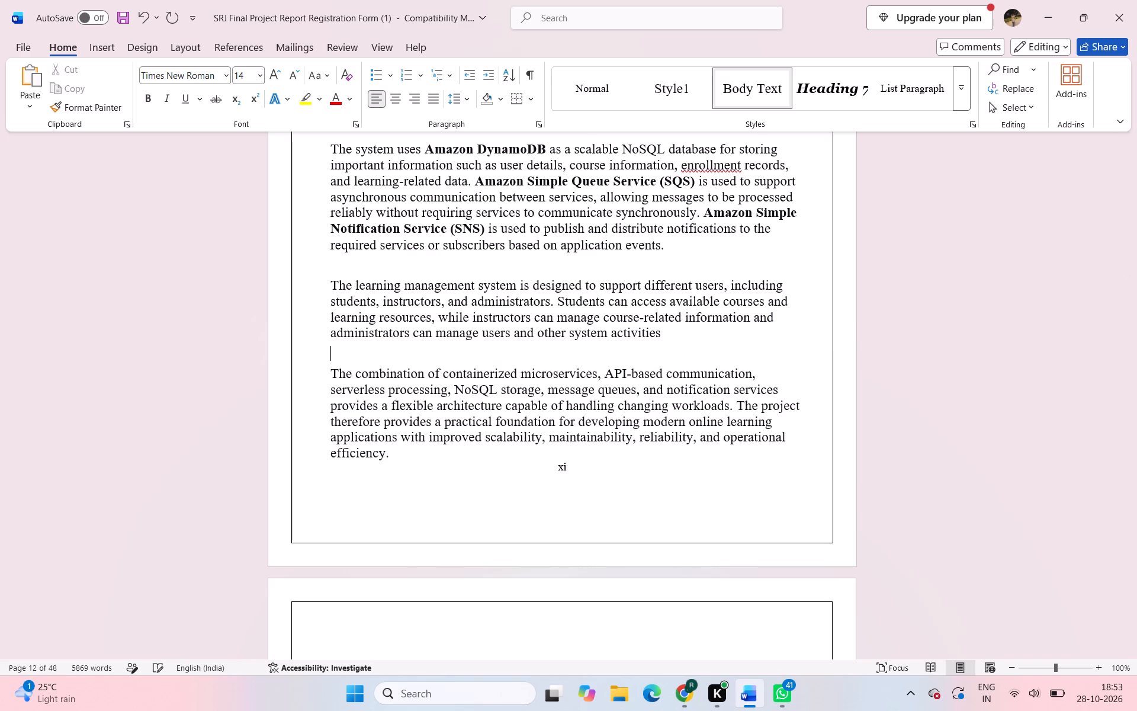
Add two blank lines after the last abstract paragraph, which ends "operational efficiency.".
scroll(722, 383, down, 1)
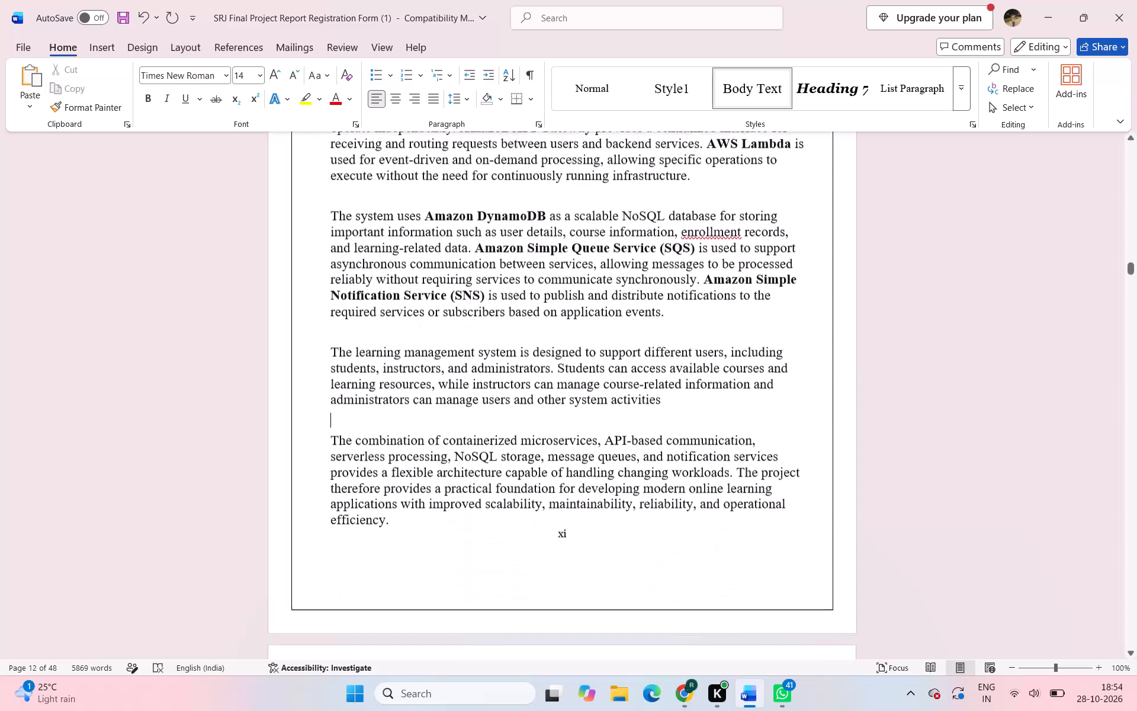
scroll(722, 383, down, 1)
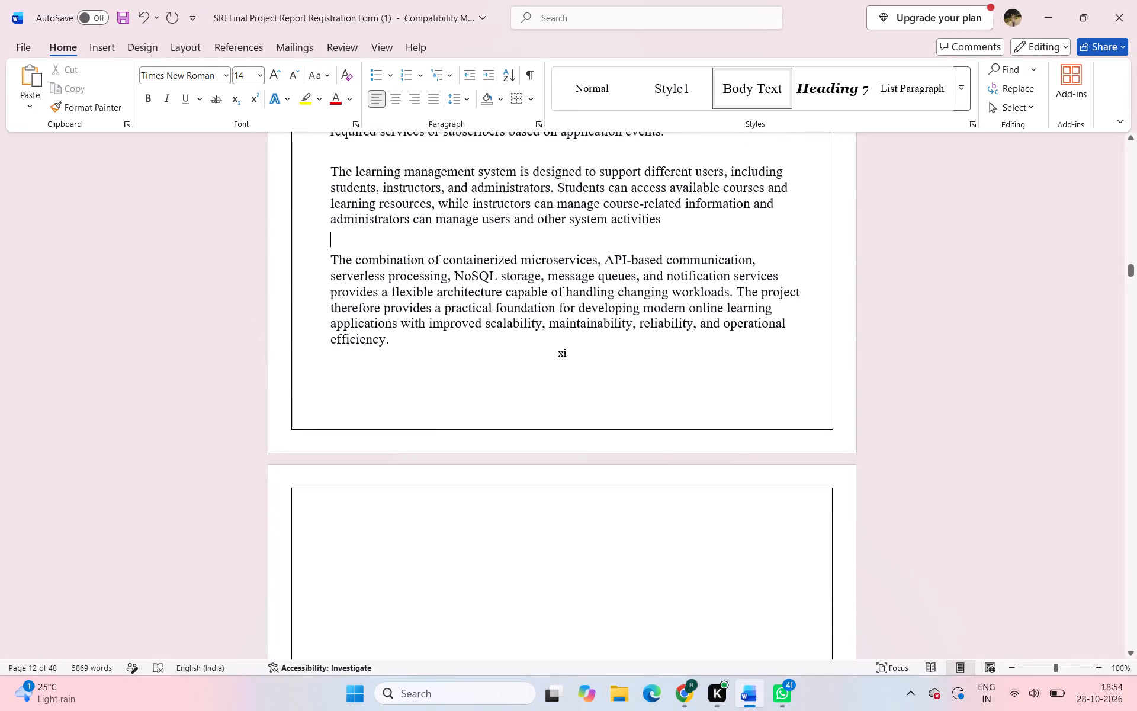
click(534, 335)
key(Return)
key(Return)
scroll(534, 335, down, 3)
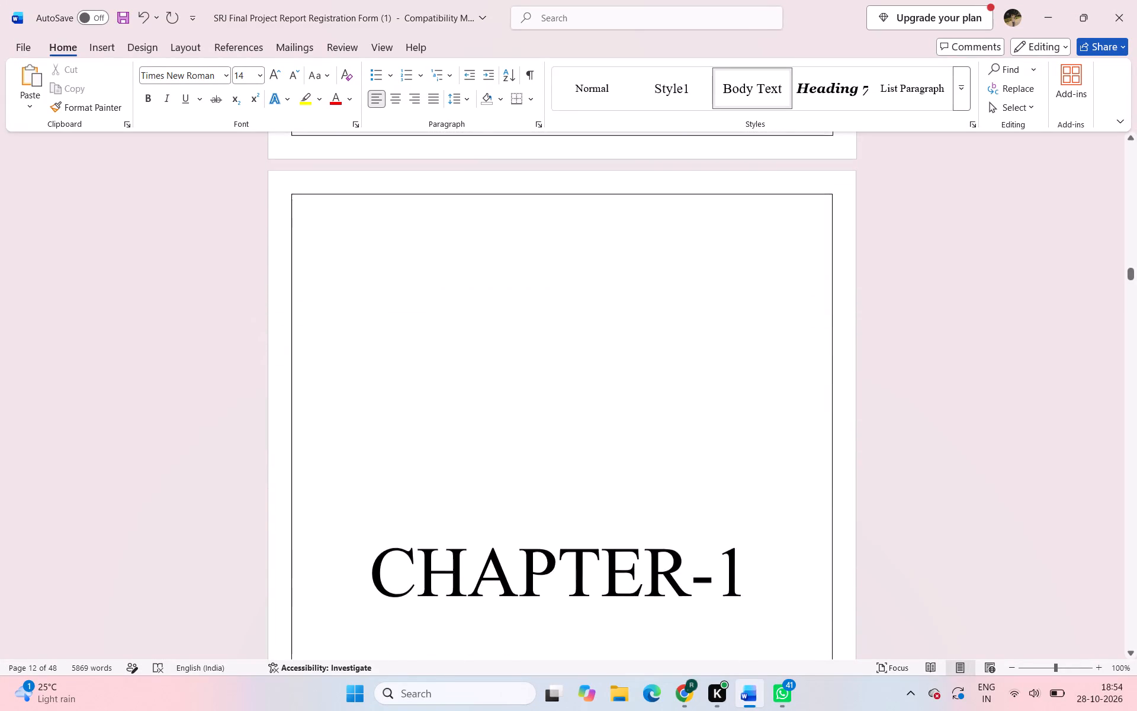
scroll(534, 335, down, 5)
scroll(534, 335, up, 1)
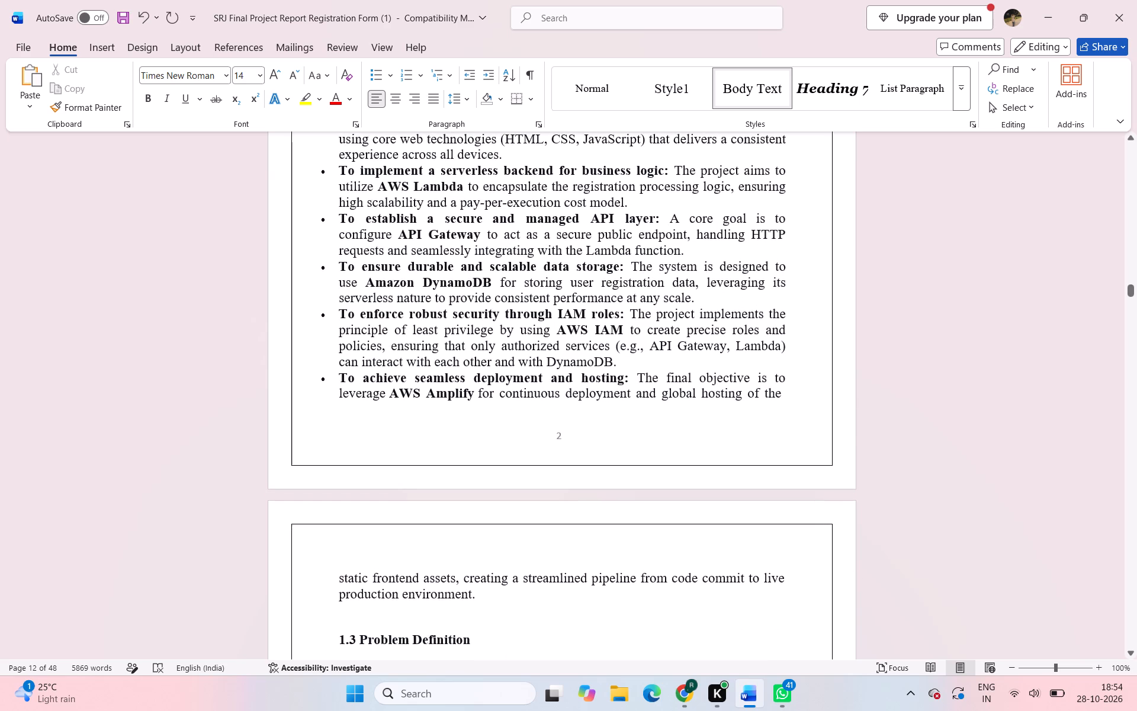
click(690, 699)
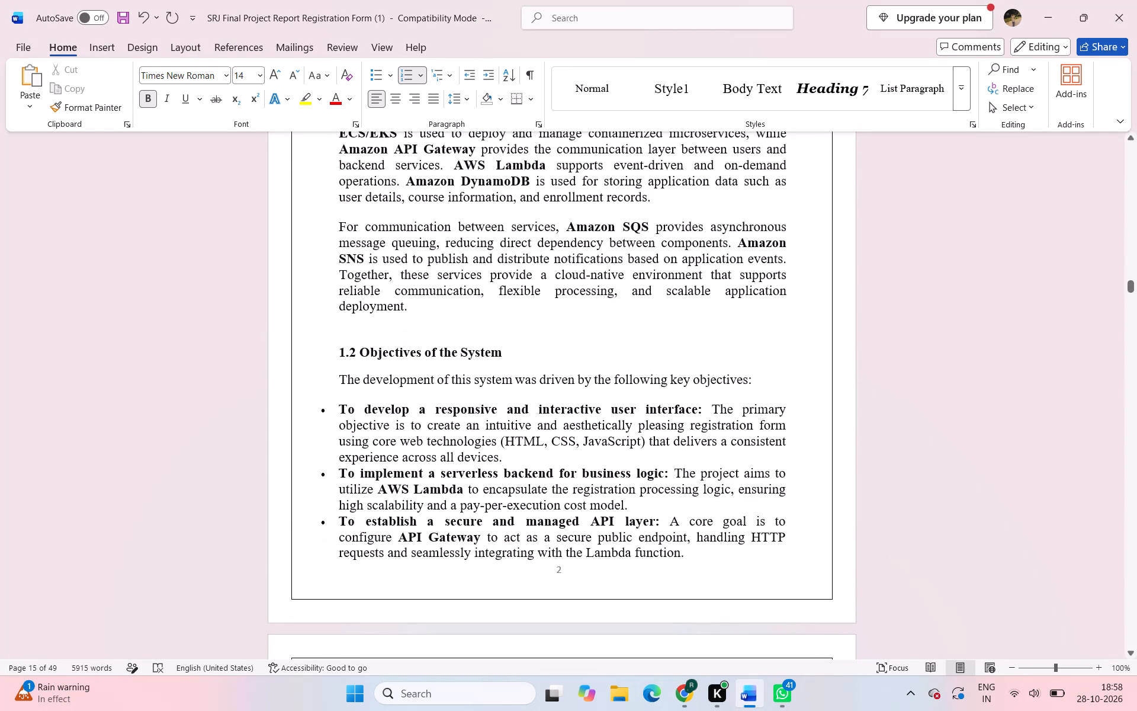
drag(340, 379, 528, 591)
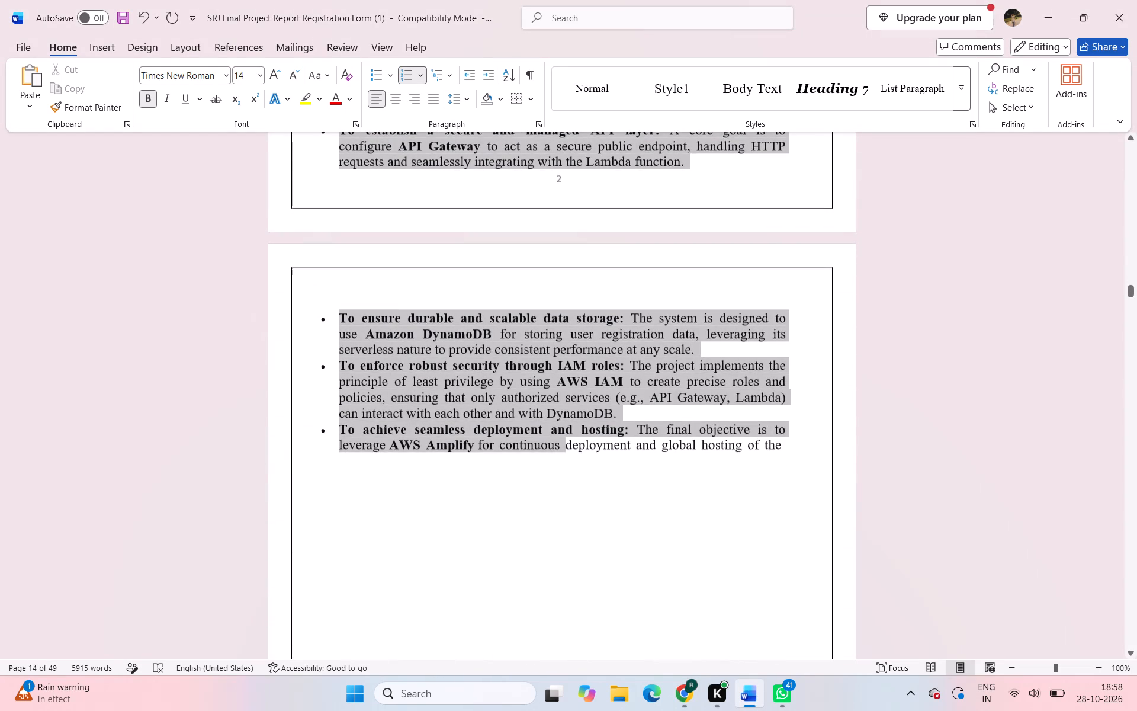
drag(528, 591, 838, 463)
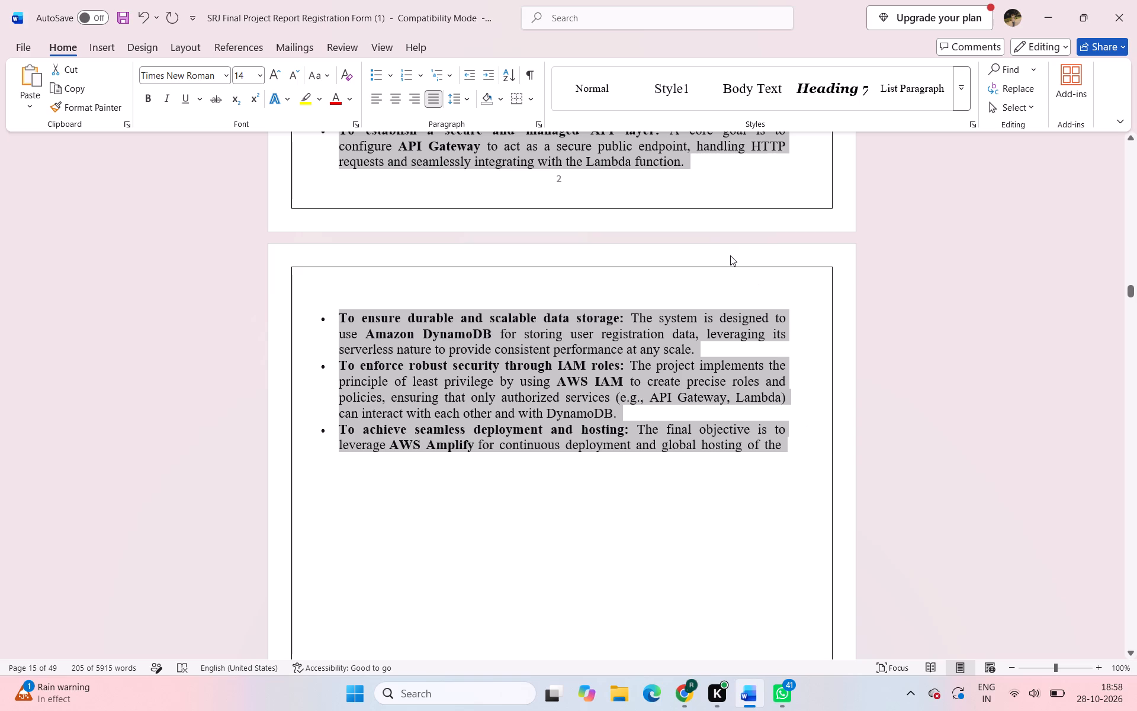
key(ctrl+v)
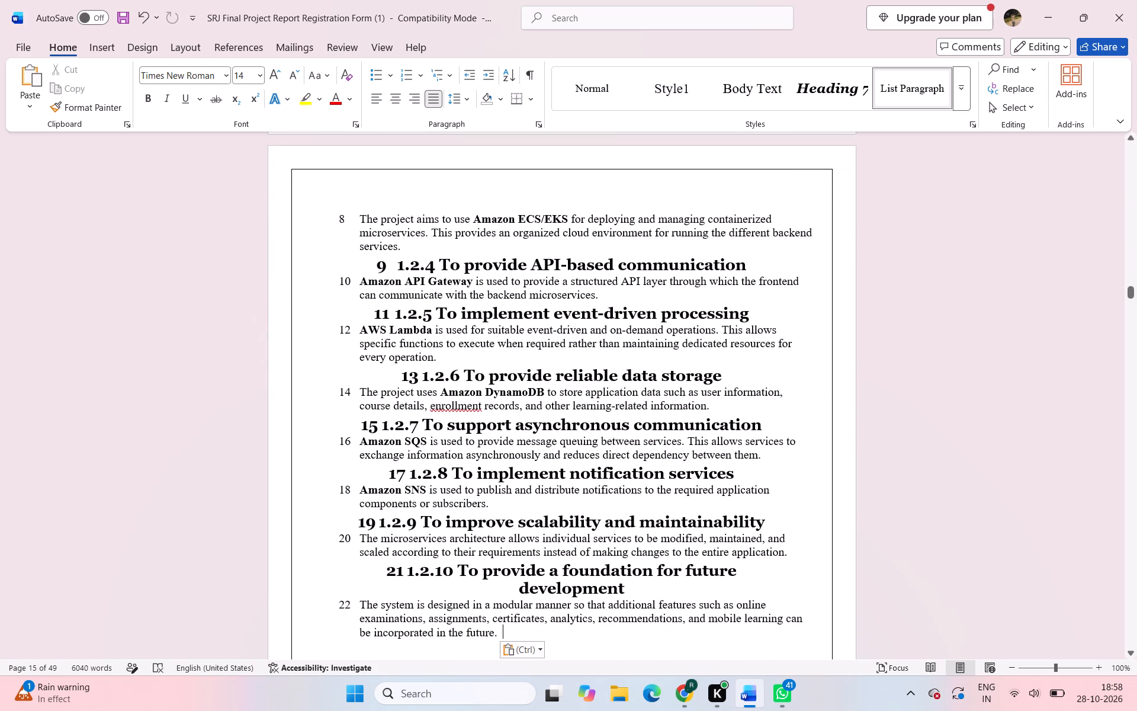
Apply Style1 to all the pasted objectives text under heading 1.2, from the introductory sentence through the 1.2.10 paragraph.
scroll(537, 212, up, 3)
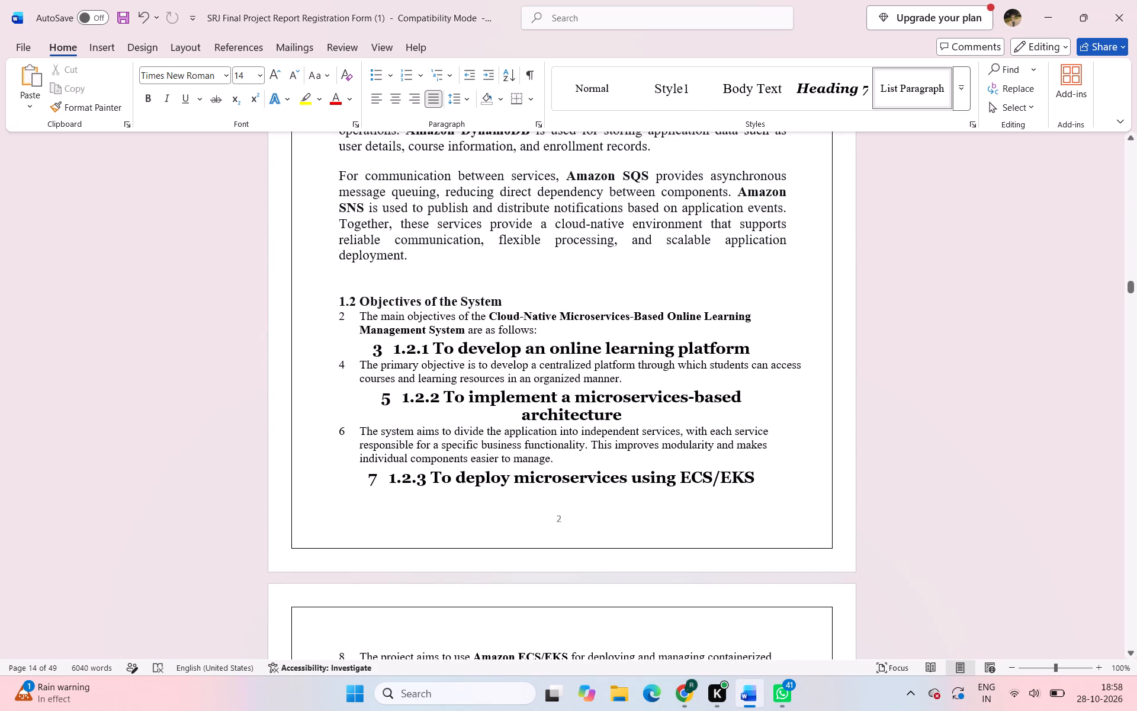
drag(358, 316, 467, 649)
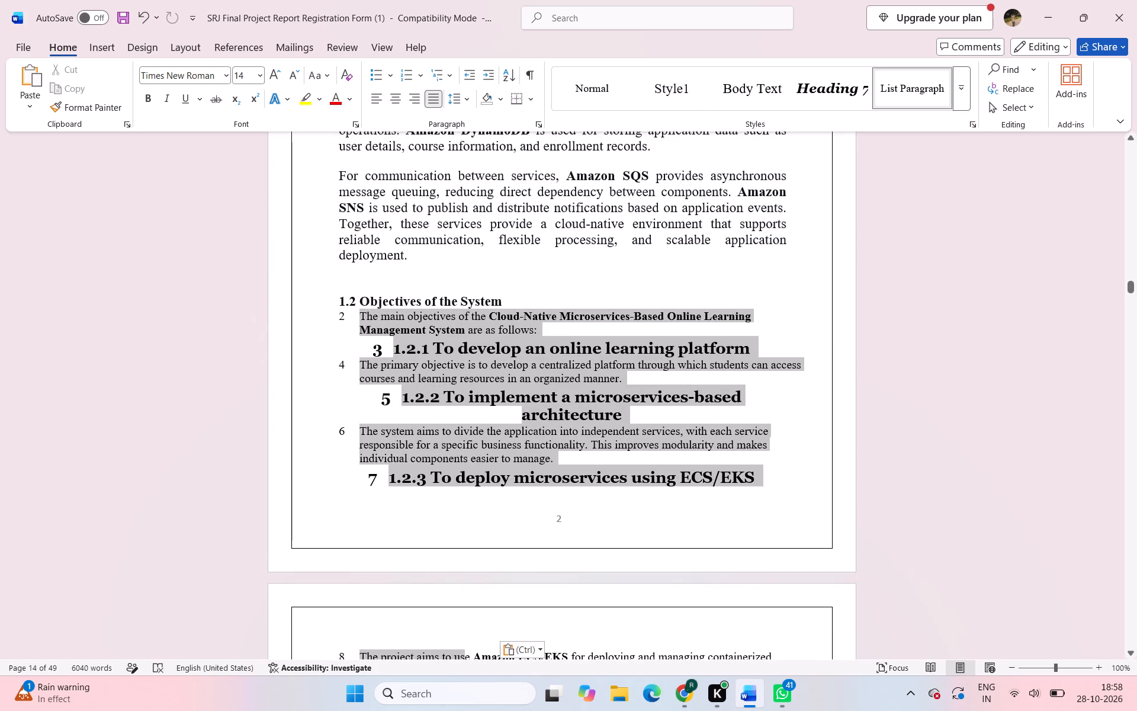
drag(467, 649, 537, 338)
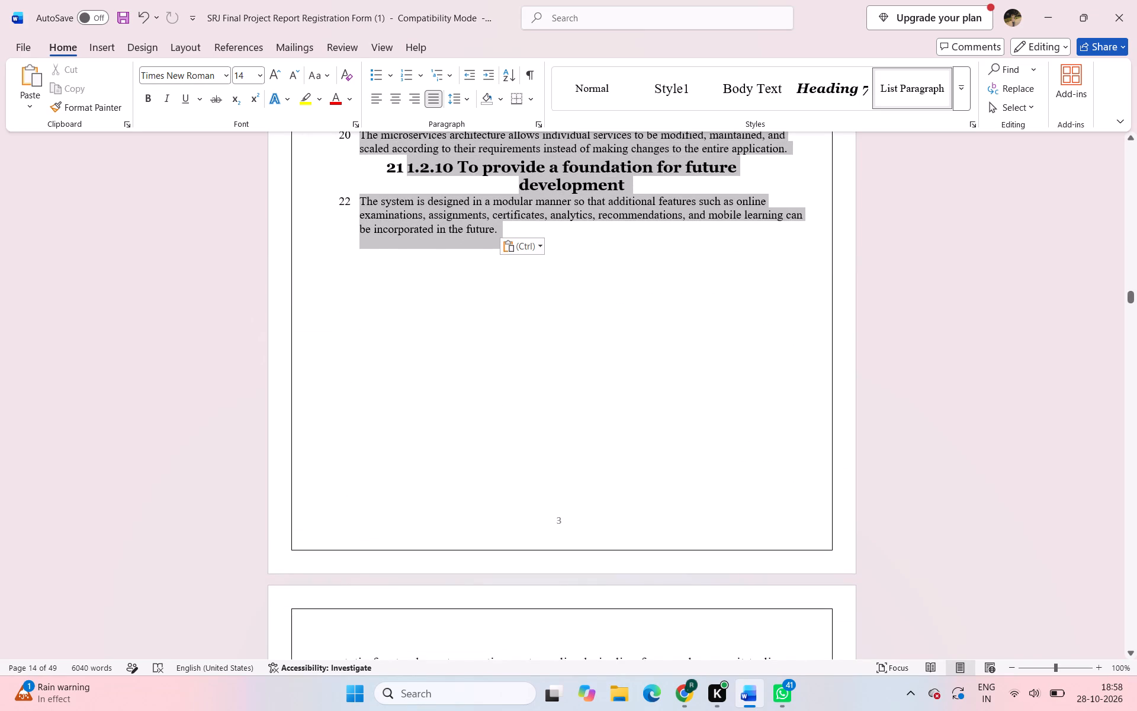
drag(537, 338, 529, 290)
click(656, 92)
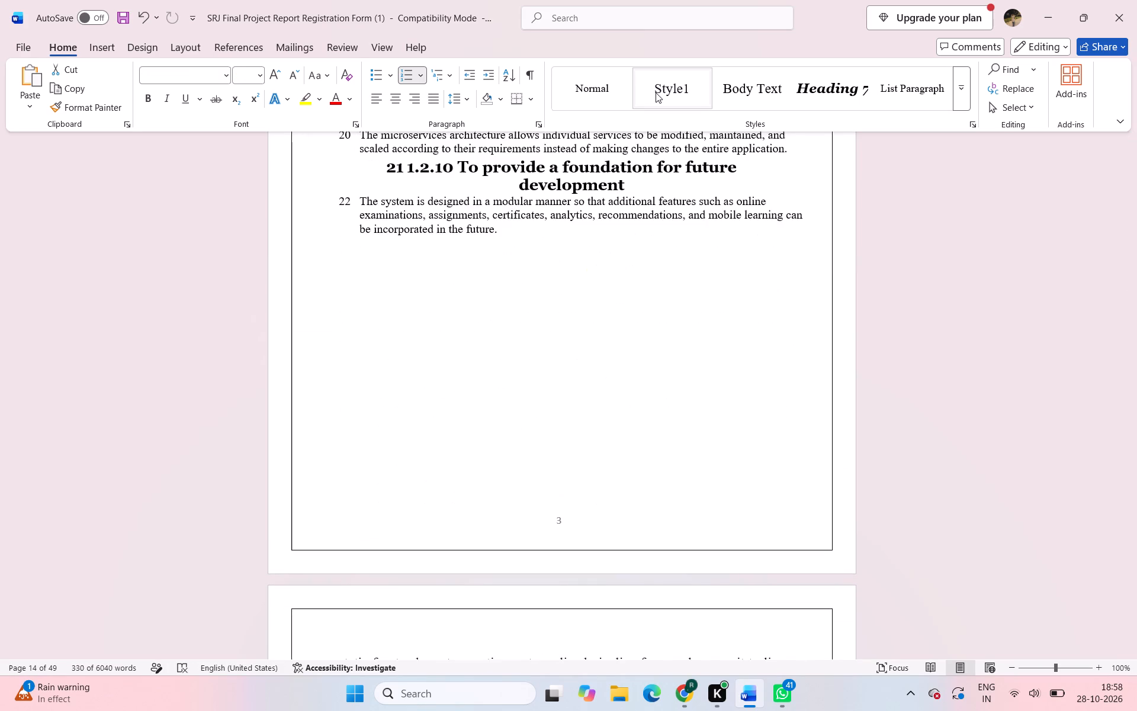
scroll(656, 92, up, 3)
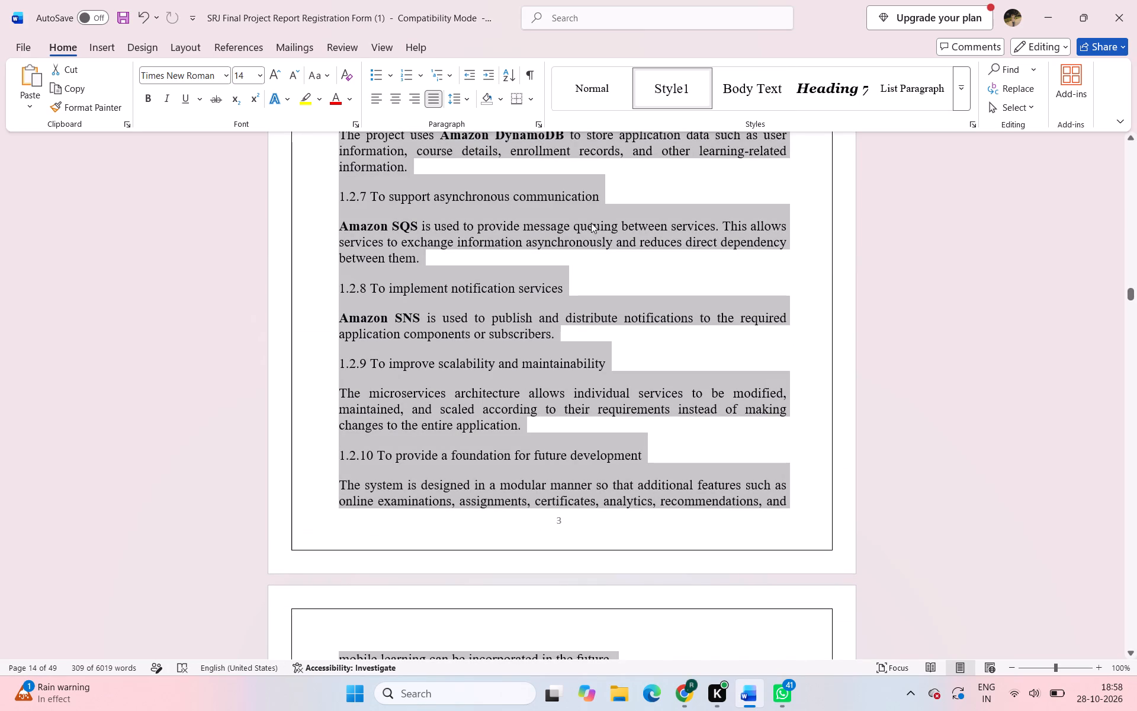
click(620, 262)
Delete the number 1.2.1 from the subheading "To develop an online learning platform".
scroll(620, 262, up, 2)
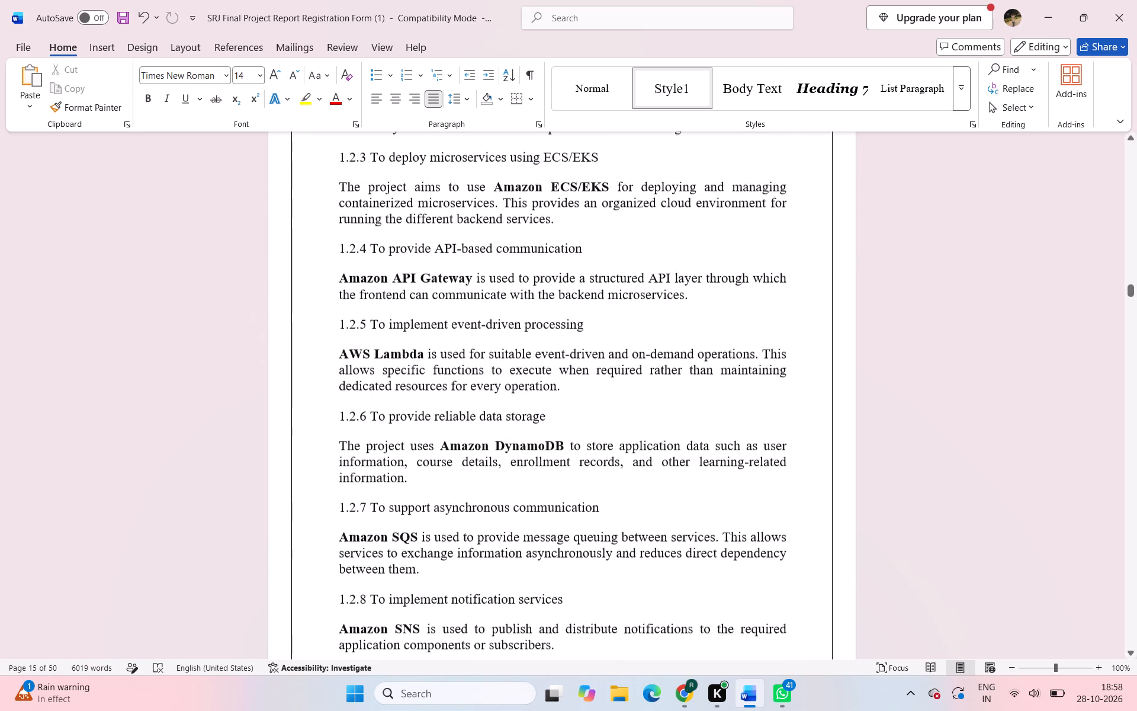
scroll(620, 262, up, 5)
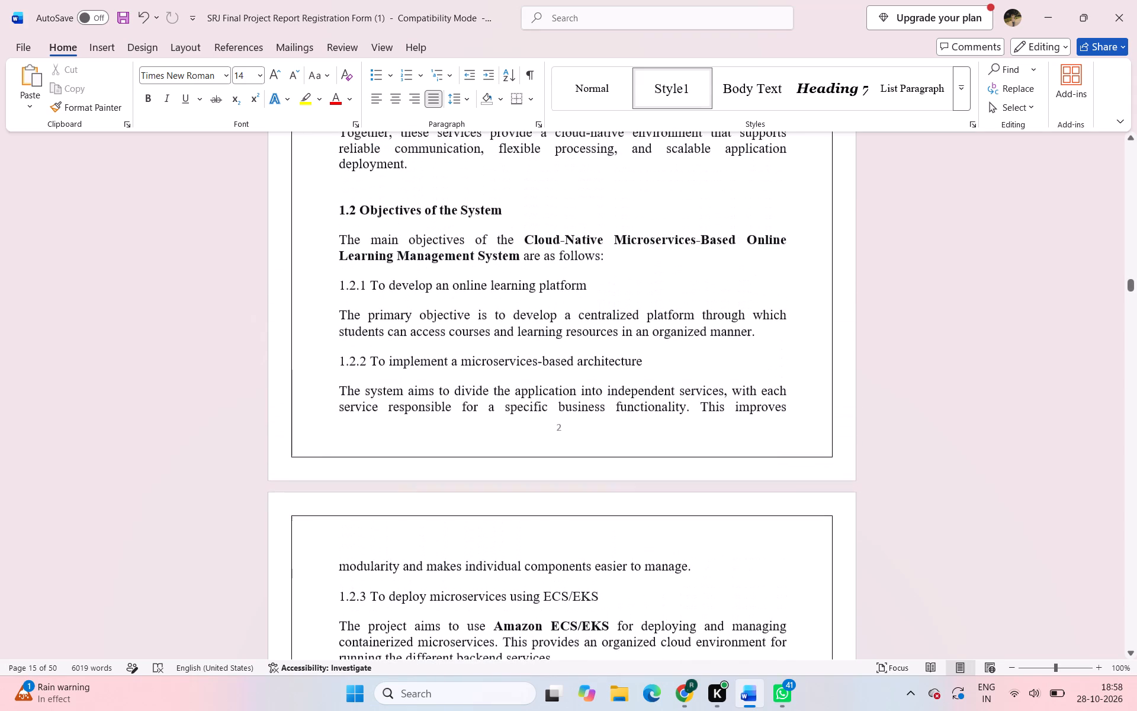
click(374, 289)
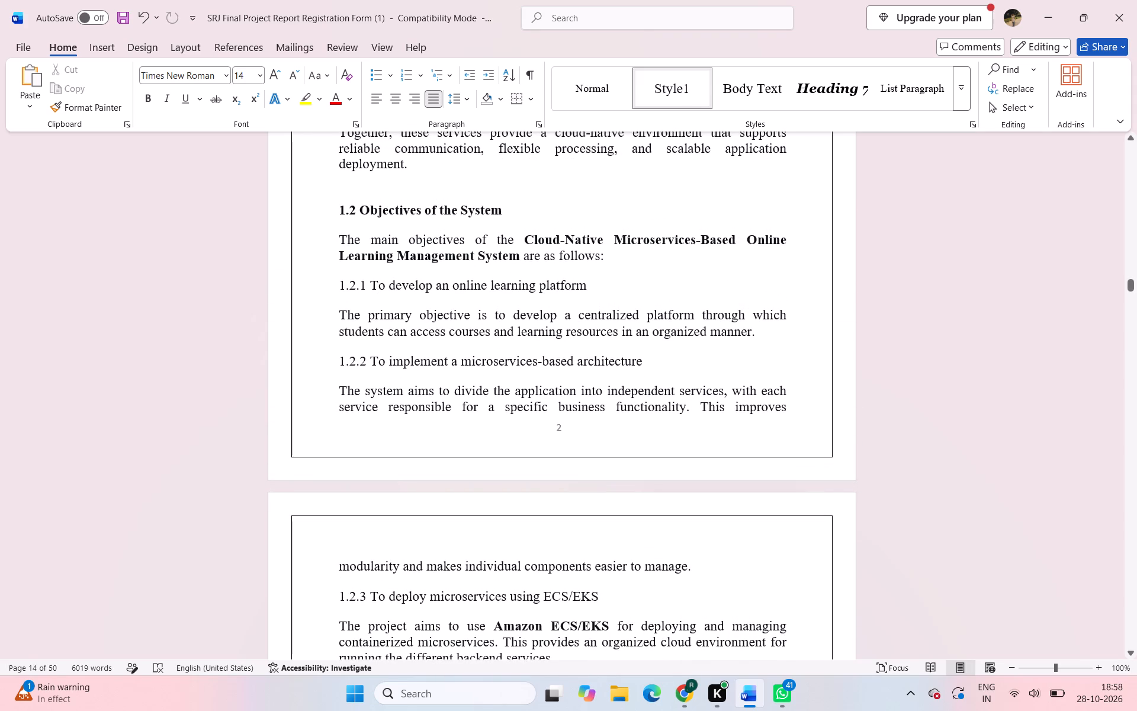
click(366, 286)
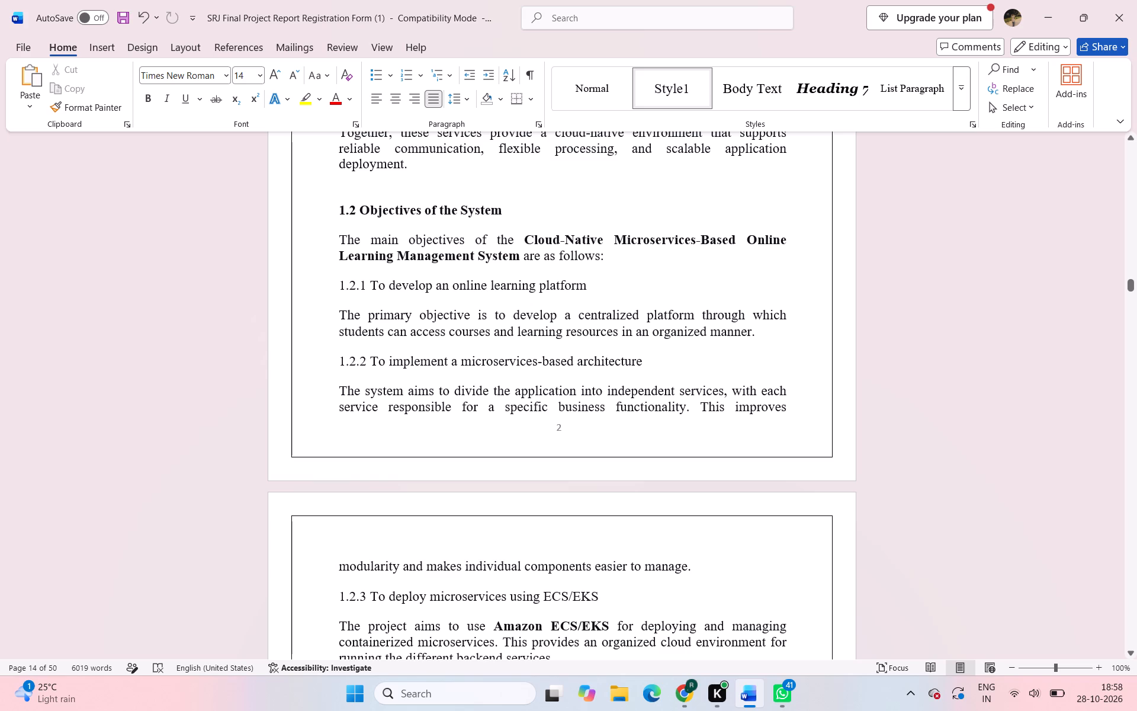
key(BackSpace)
key(BackSpace)
key(BackSpace)
key(BackSpace)
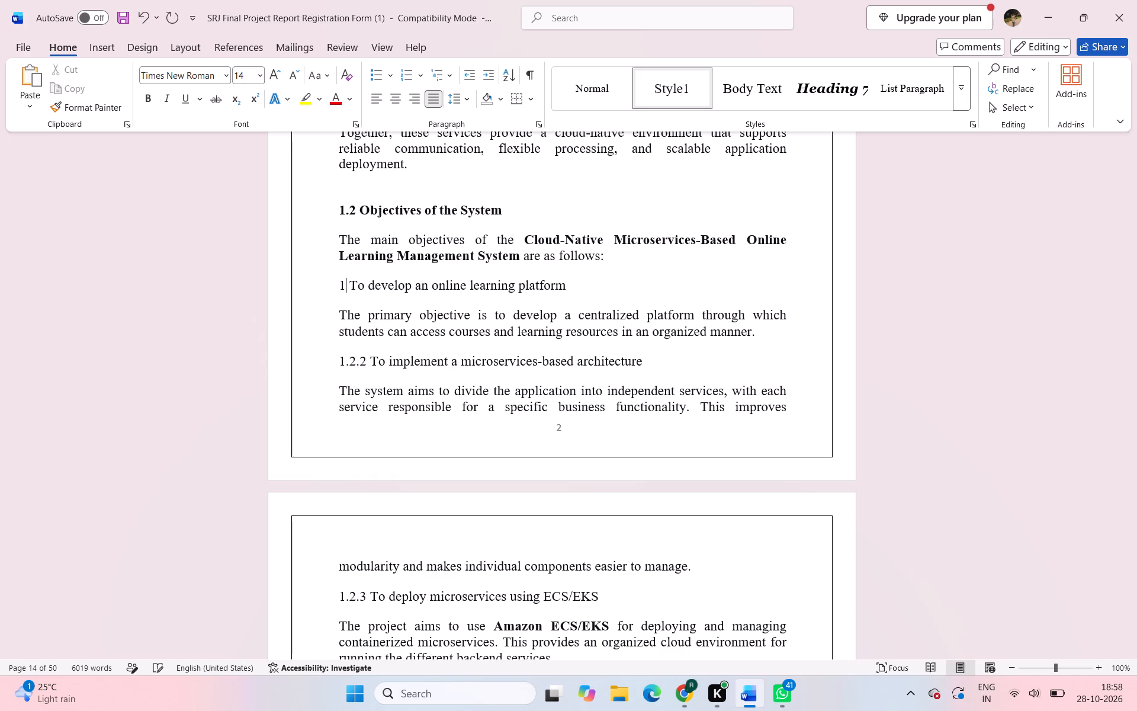
key(BackSpace)
key(Right)
key(BackSpace)
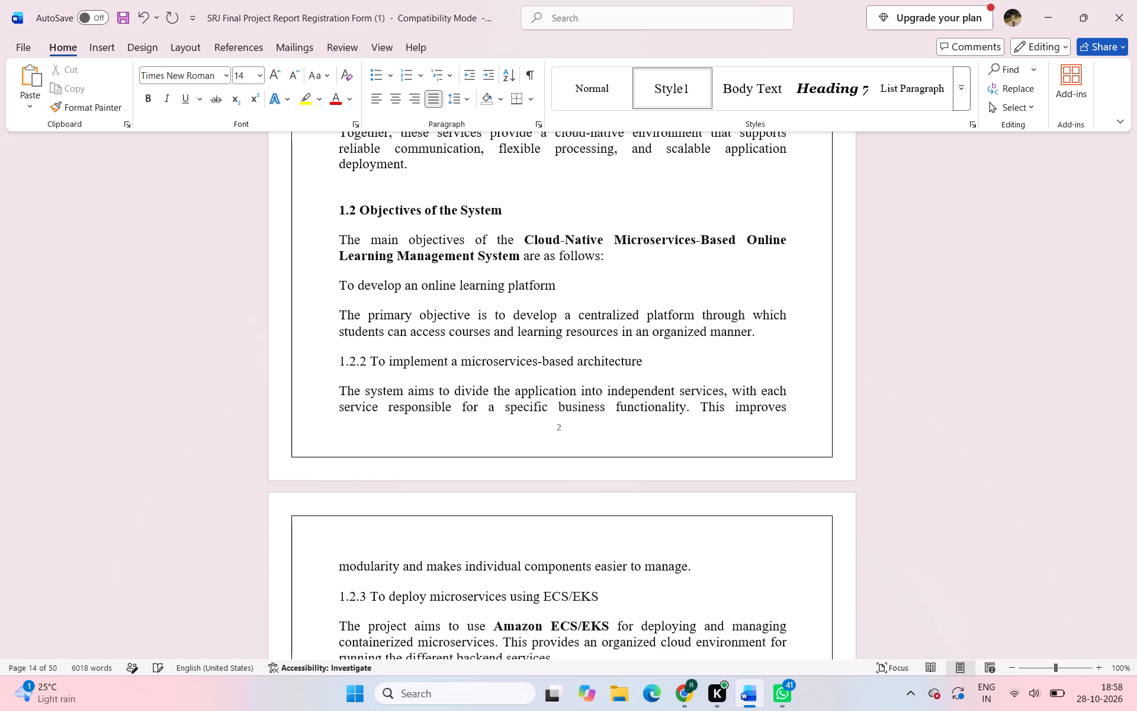
Delete the number 1.2.2 from the subheading "To implement a microservices-based architecture".
click(371, 361)
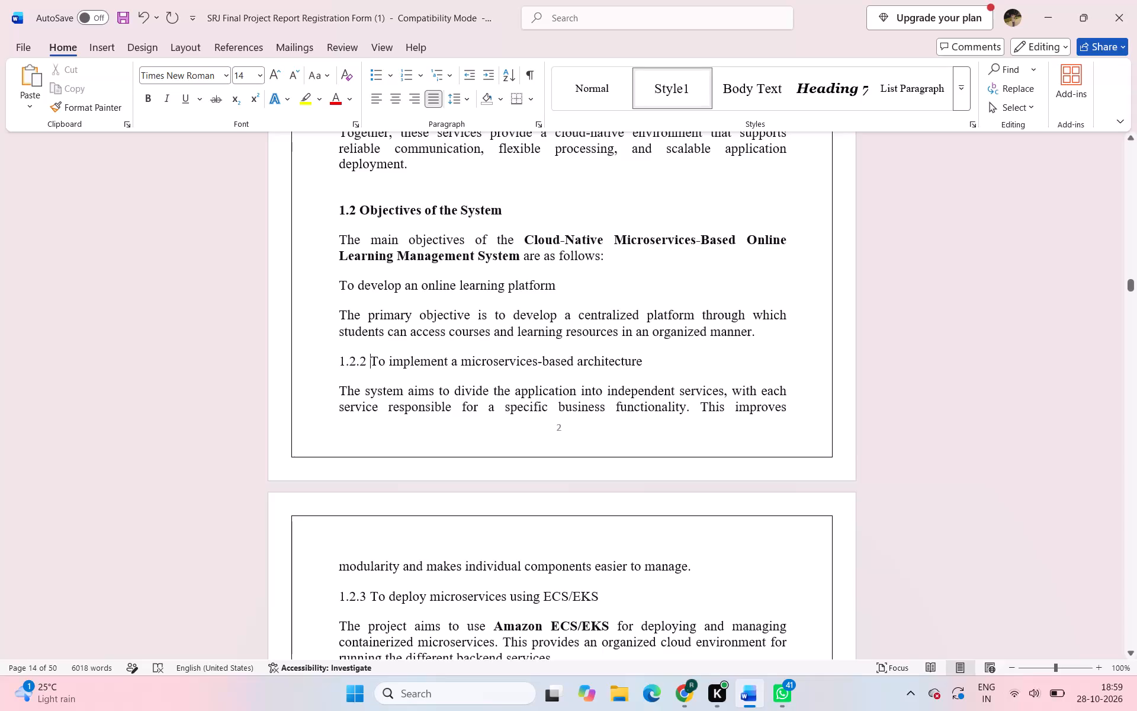
key(BackSpace)
key(BackSpace)
key(BackSpace)
key(BackSpace)
key(BackSpace)
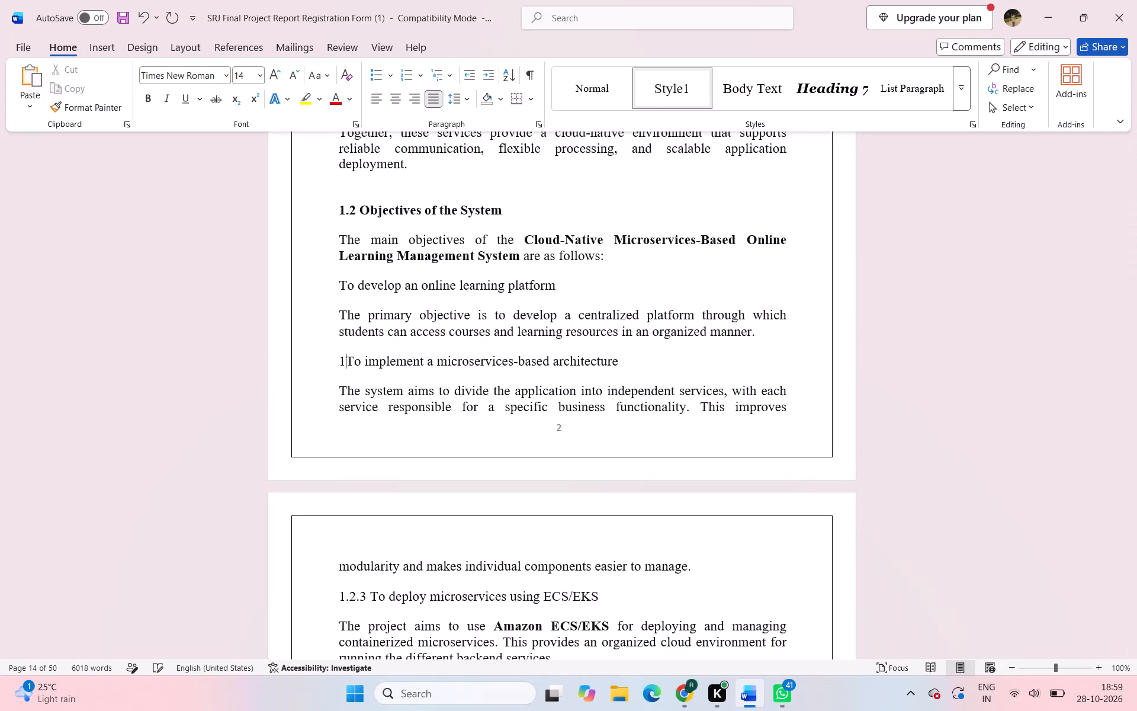
key(BackSpace)
Delete the number 1.2.3 from the subheading "To deploy microservices using ECS/EKS".
scroll(390, 410, down, 1)
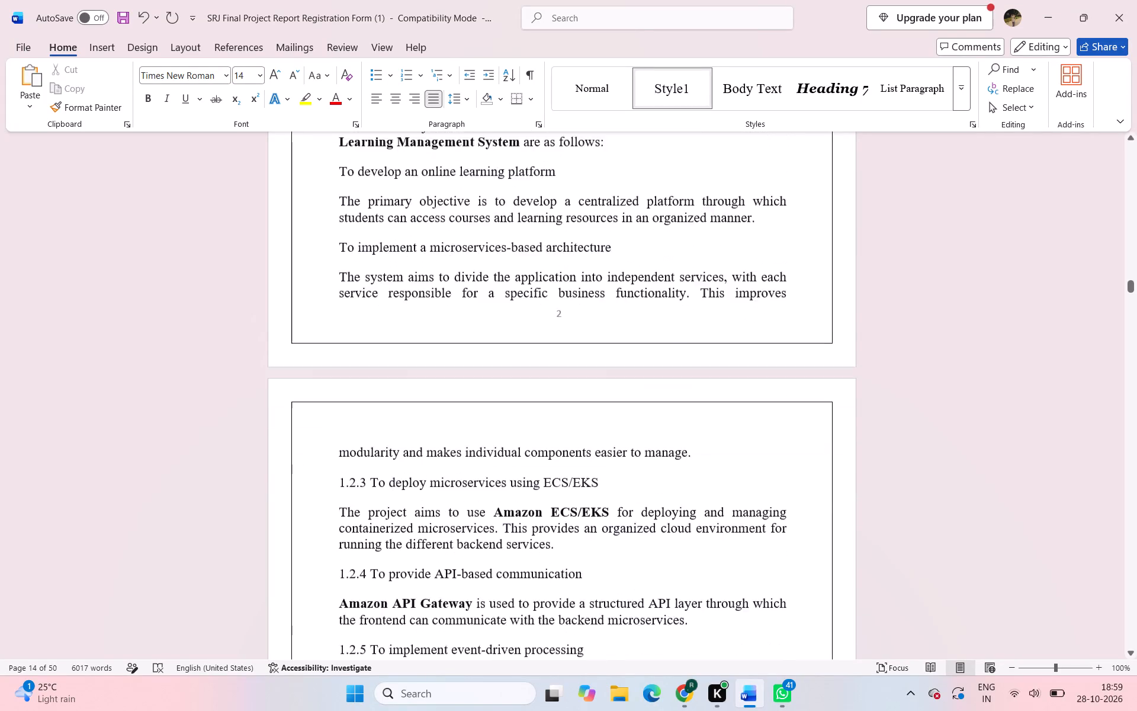
scroll(390, 410, down, 1)
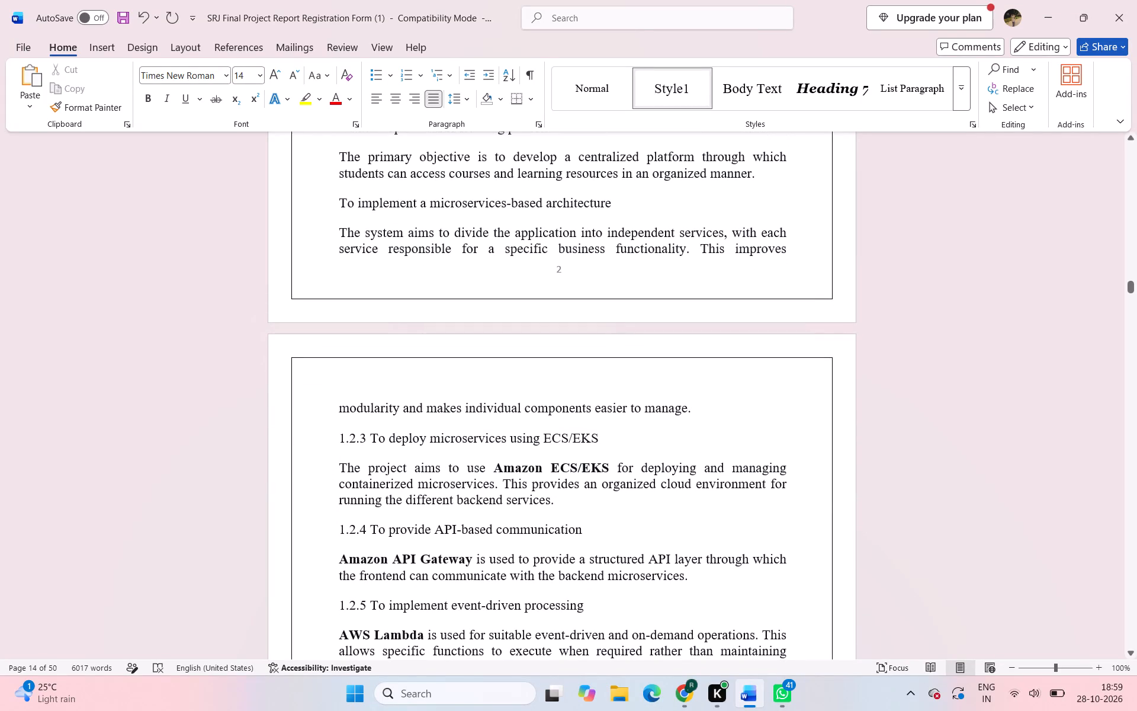
click(372, 444)
key(BackSpace)
key(BackSpace)
key(BackSpace)
key(BackSpace)
key(BackSpace)
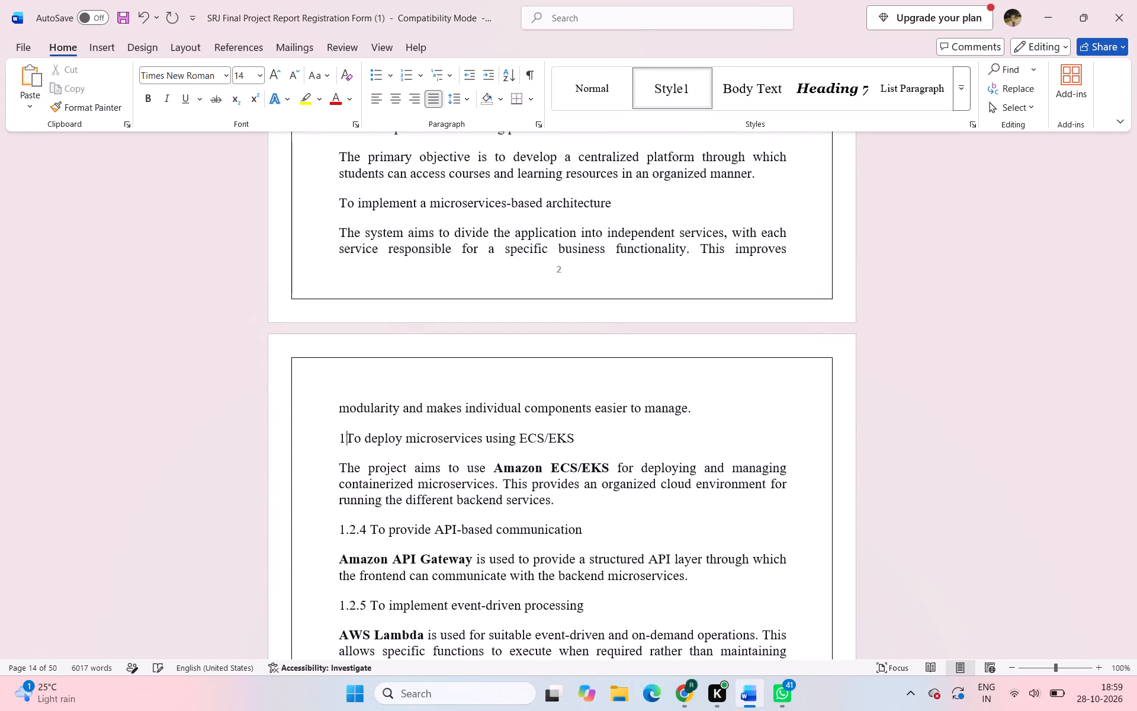
key(BackSpace)
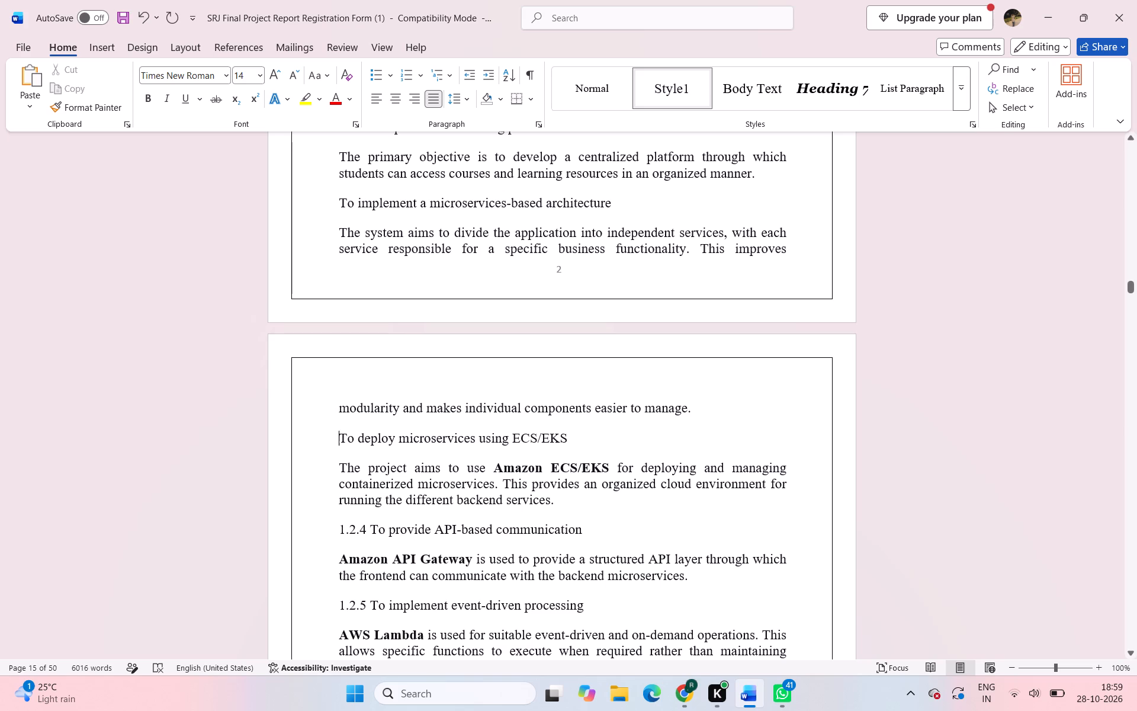
Delete the number 1.2.4 from the subheading "To provide API-based communication".
click(366, 526)
key(Right)
key(BackSpace)
key(BackSpace)
key(BackSpace)
key(BackSpace)
key(BackSpace)
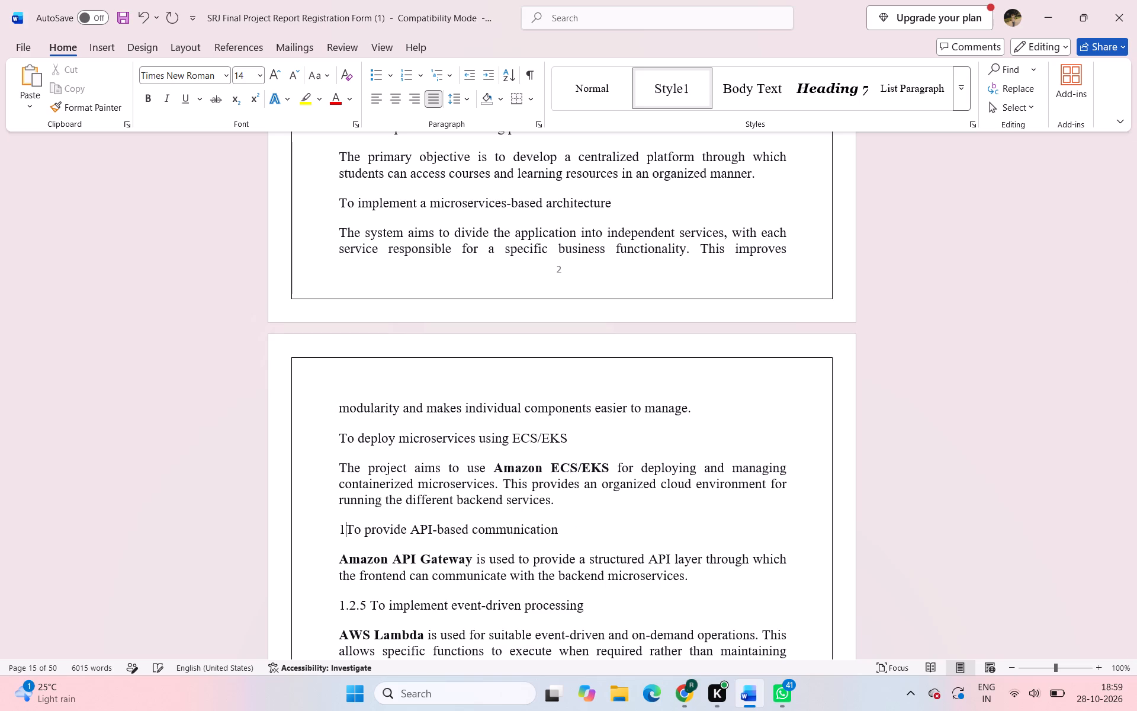
key(BackSpace)
Delete the number 1.2.5 from the subheading "To implement event-driven processing".
scroll(366, 526, down, 1)
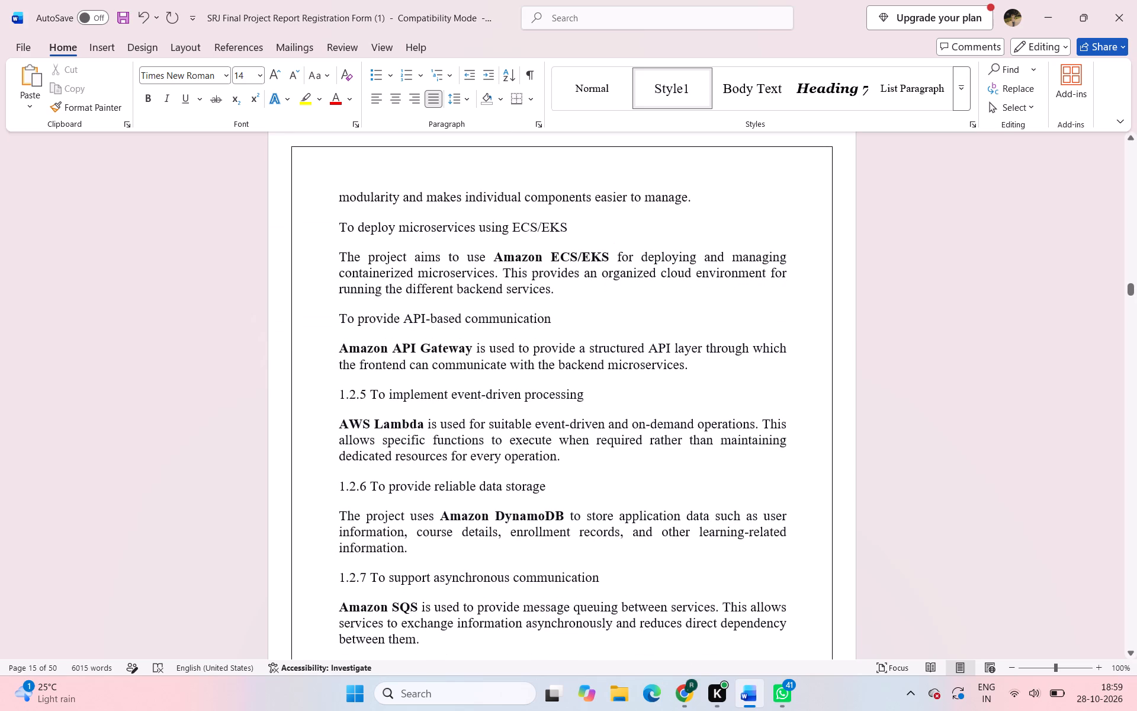
click(371, 385)
key(BackSpace)
key(BackSpace)
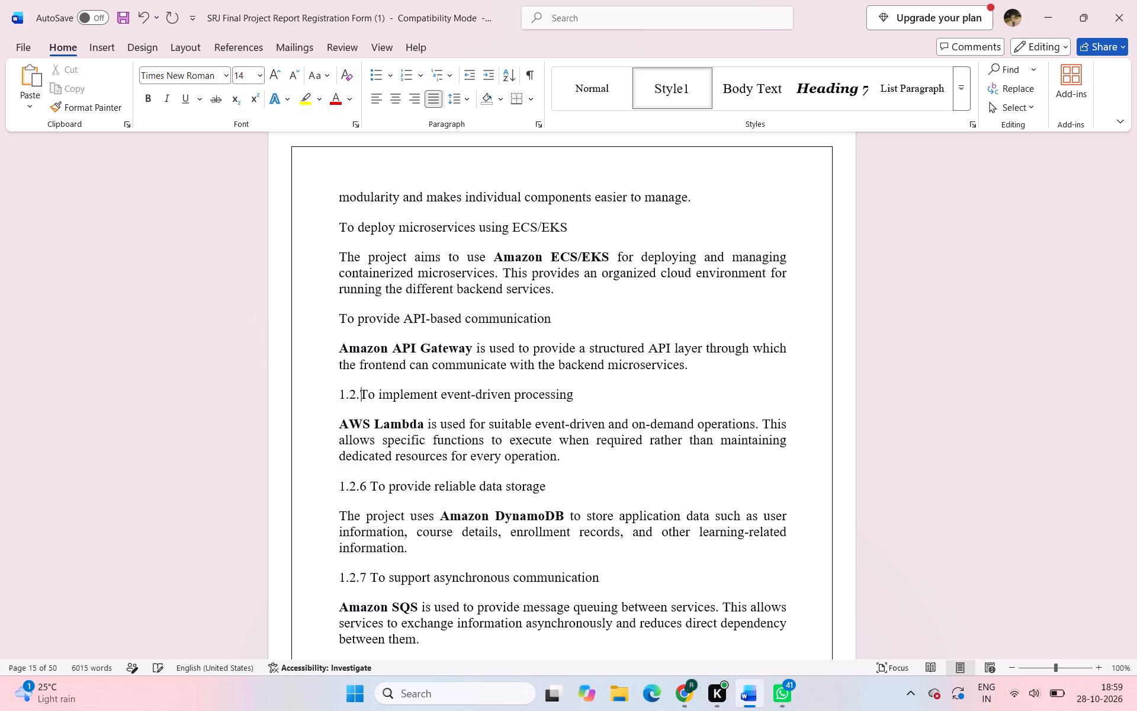
key(BackSpace)
key(BackSpace)
key(BackSpace)
key(BackSpace)
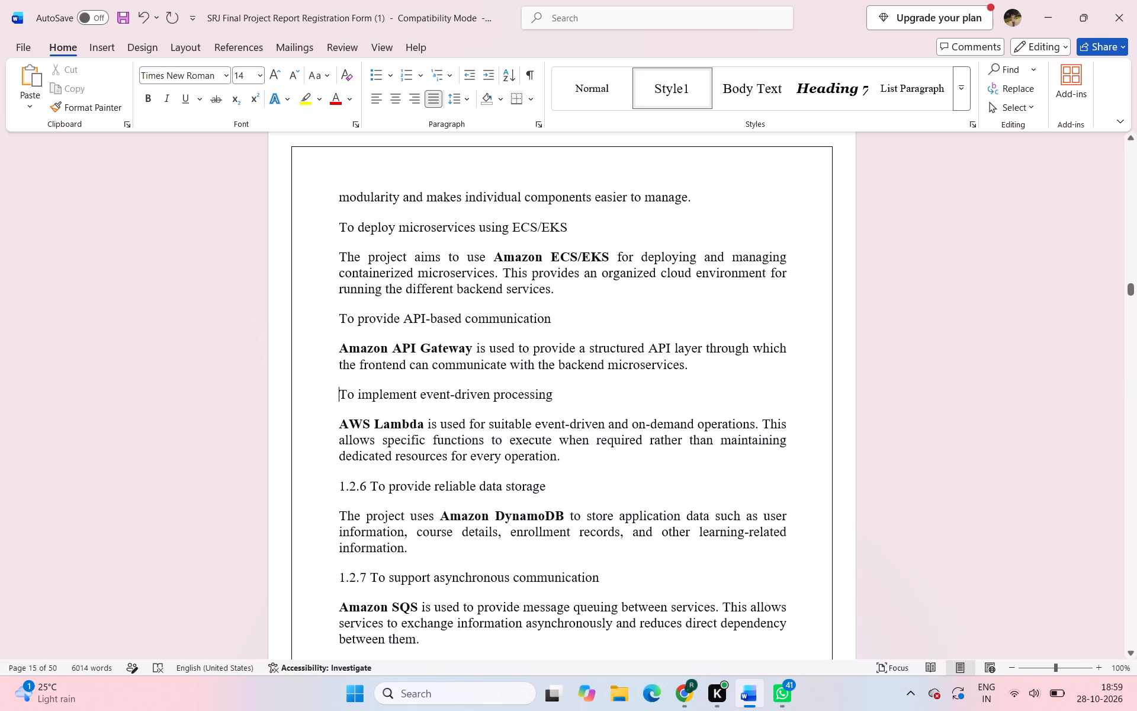
Delete the number 1.2.6 from the subheading "To provide reliable data storage".
click(371, 484)
key(BackSpace)
key(BackSpace)
key(BackSpace)
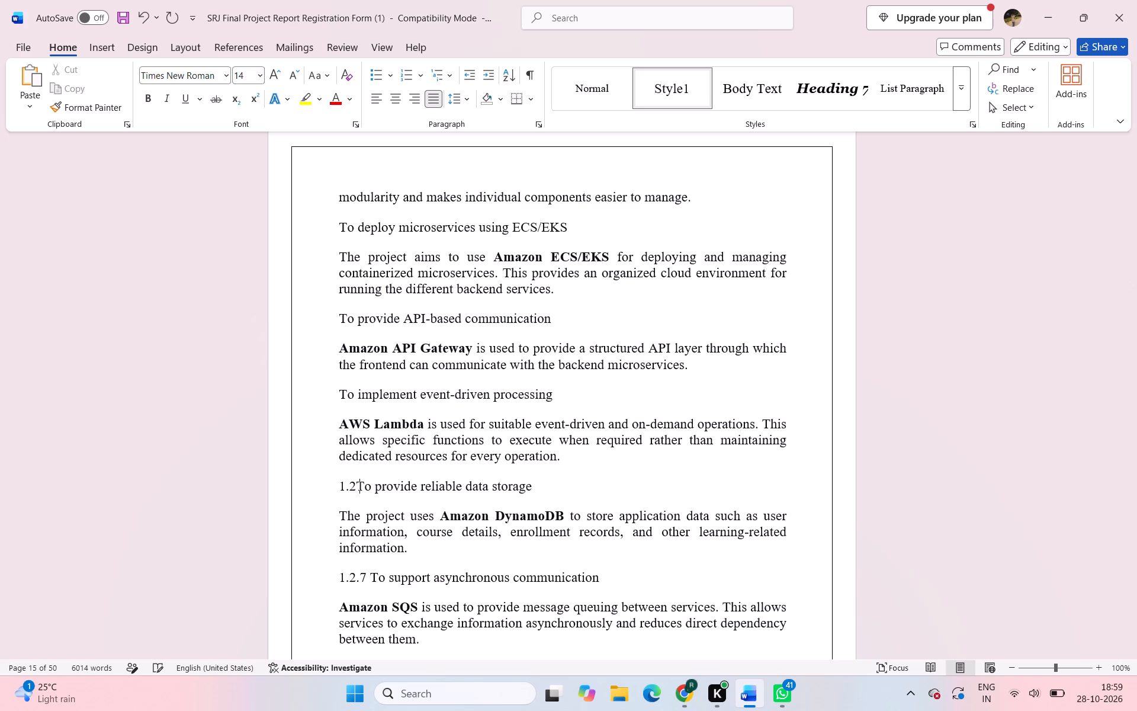
key(BackSpace)
key(BackSpace)
key(BackSpace)
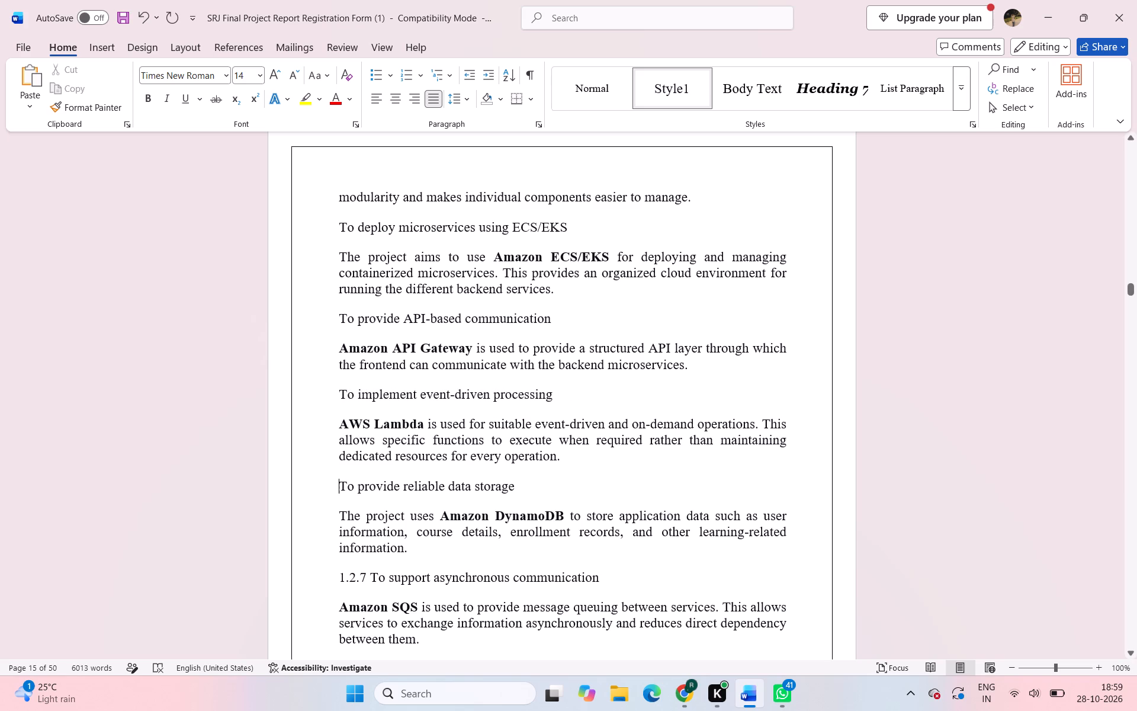
Delete the number 1.2.7 from the subheading "To support asynchronous communication".
click(371, 577)
key(BackSpace)
key(BackSpace)
key(BackSpace)
key(BackSpace)
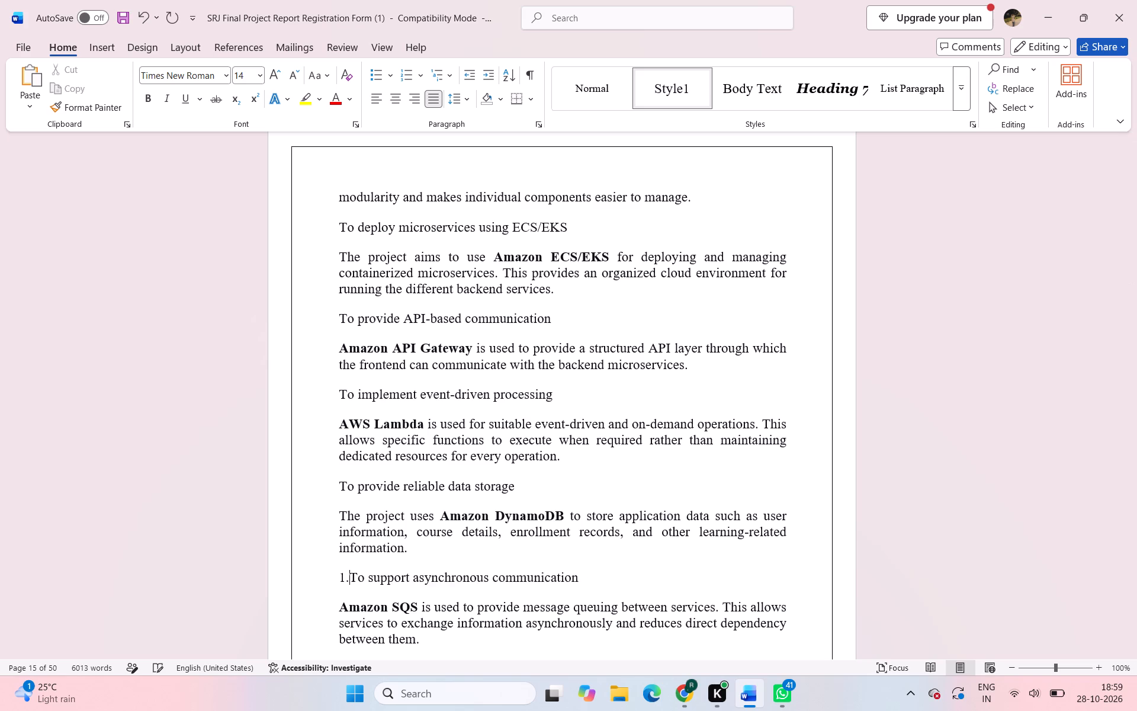
key(BackSpace)
key(BackSpace)
Delete the number 1.2.8 from the subheading "To implement notification services".
scroll(371, 577, down, 1)
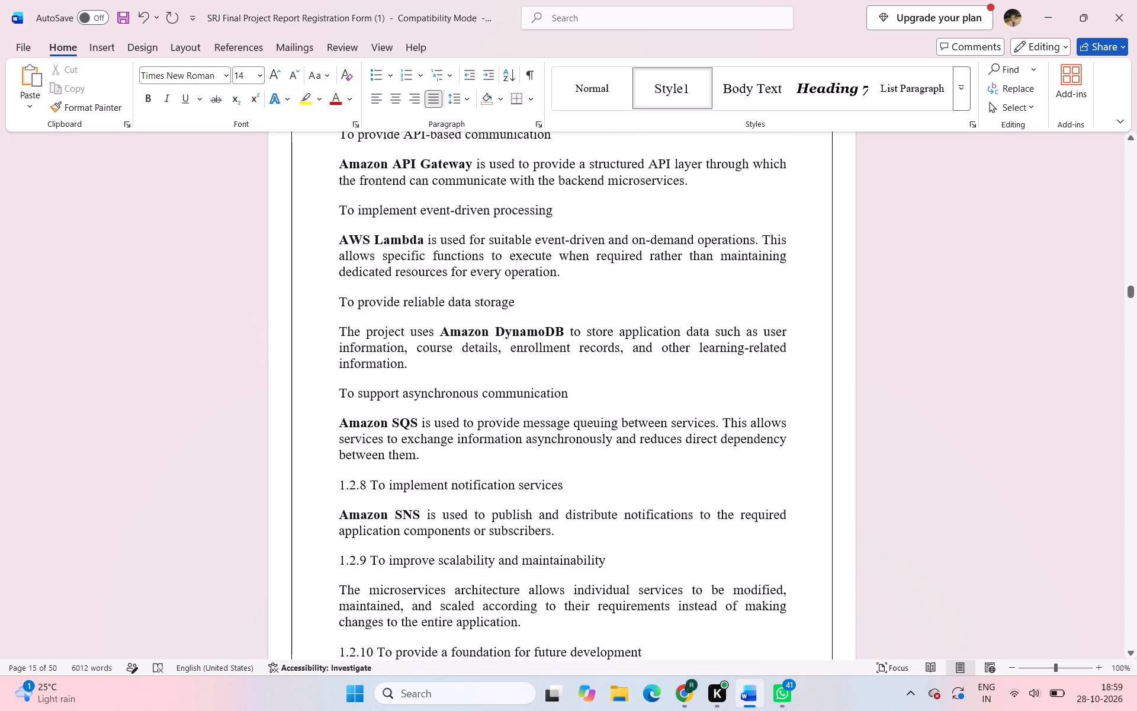
click(370, 481)
key(BackSpace)
key(BackSpace)
key(BackSpace)
key(BackSpace)
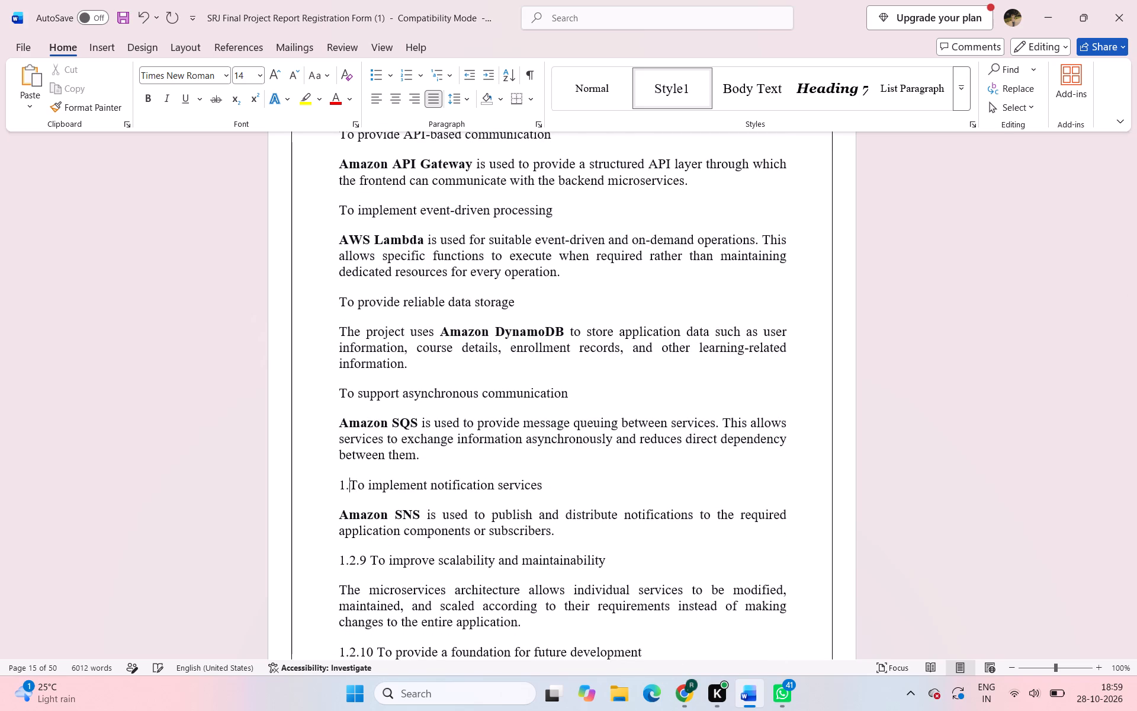
key(BackSpace)
key(BackSpace)
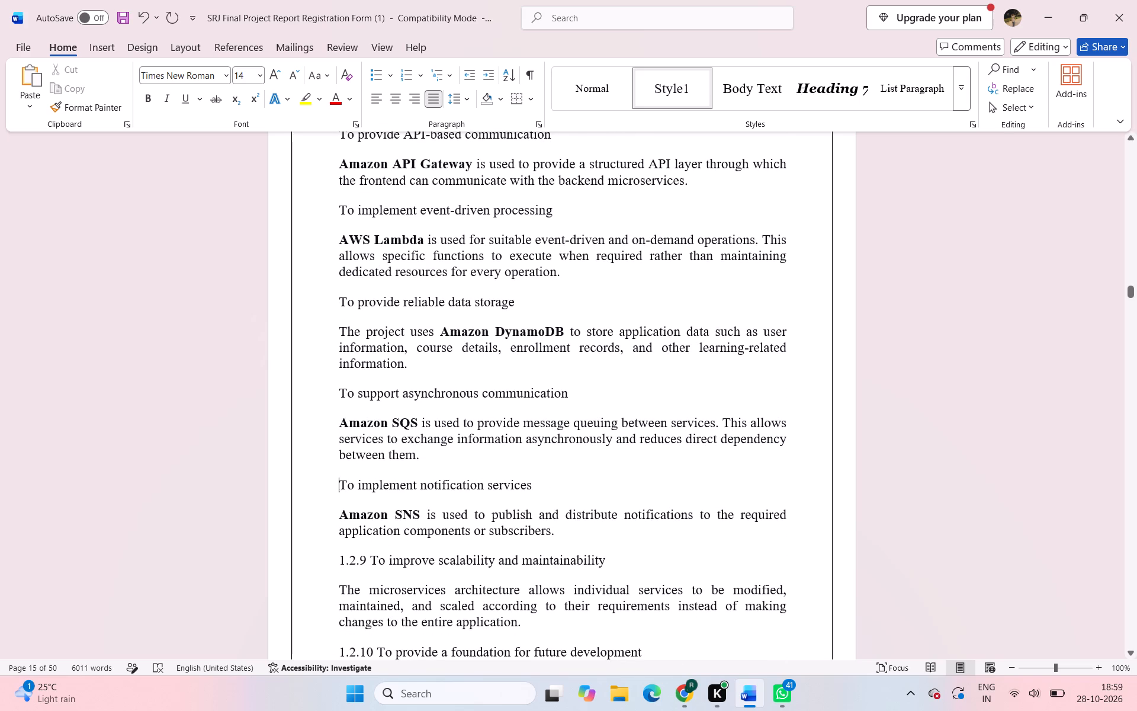
Number the first two objective subheadings under 1.2, the online learning platform and microservices-based architecture ones, as "1." and "2.".
scroll(370, 547, up, 5)
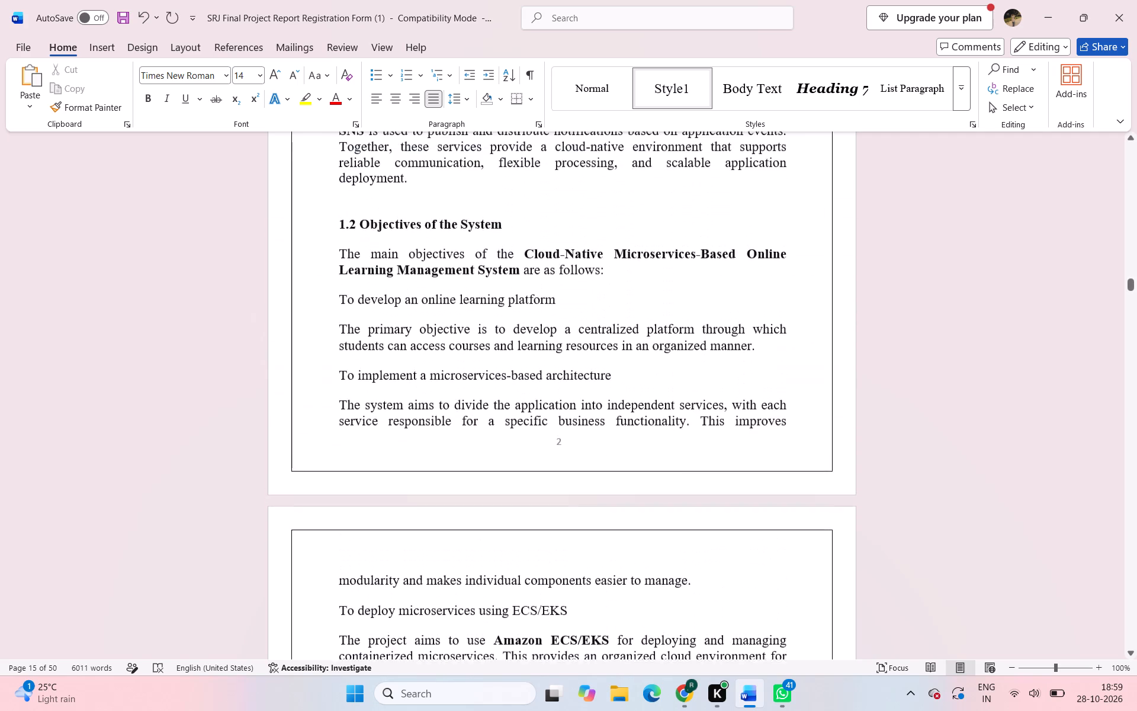
scroll(370, 547, up, 1)
click(341, 330)
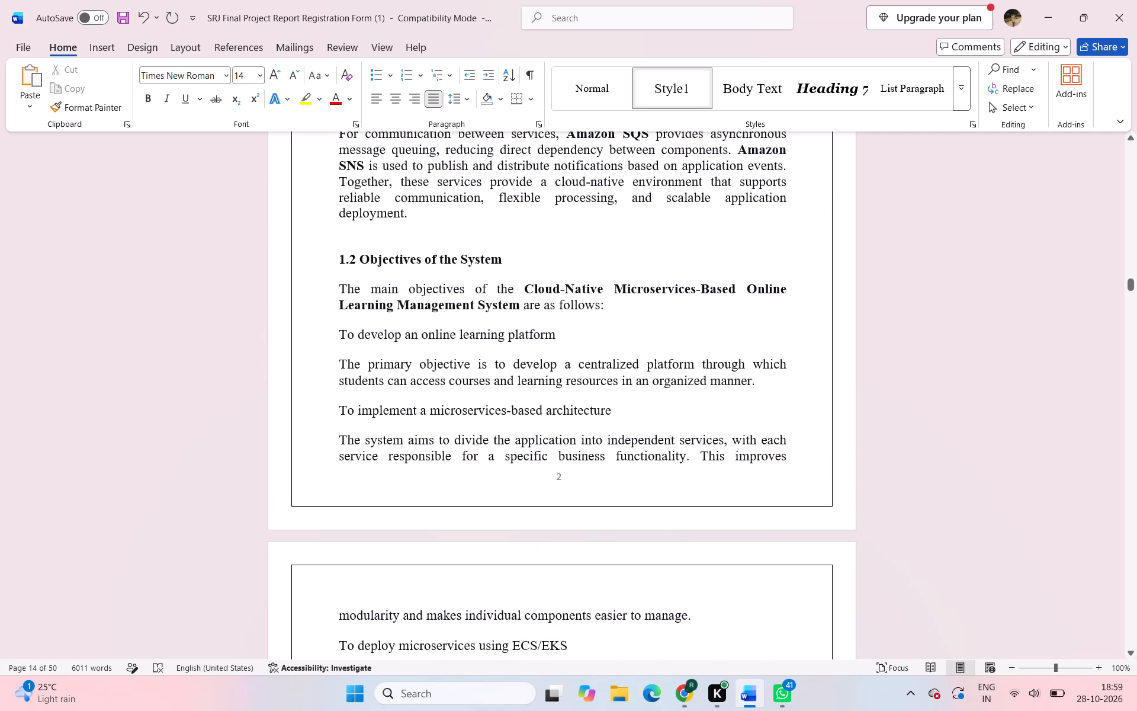
text(1.)
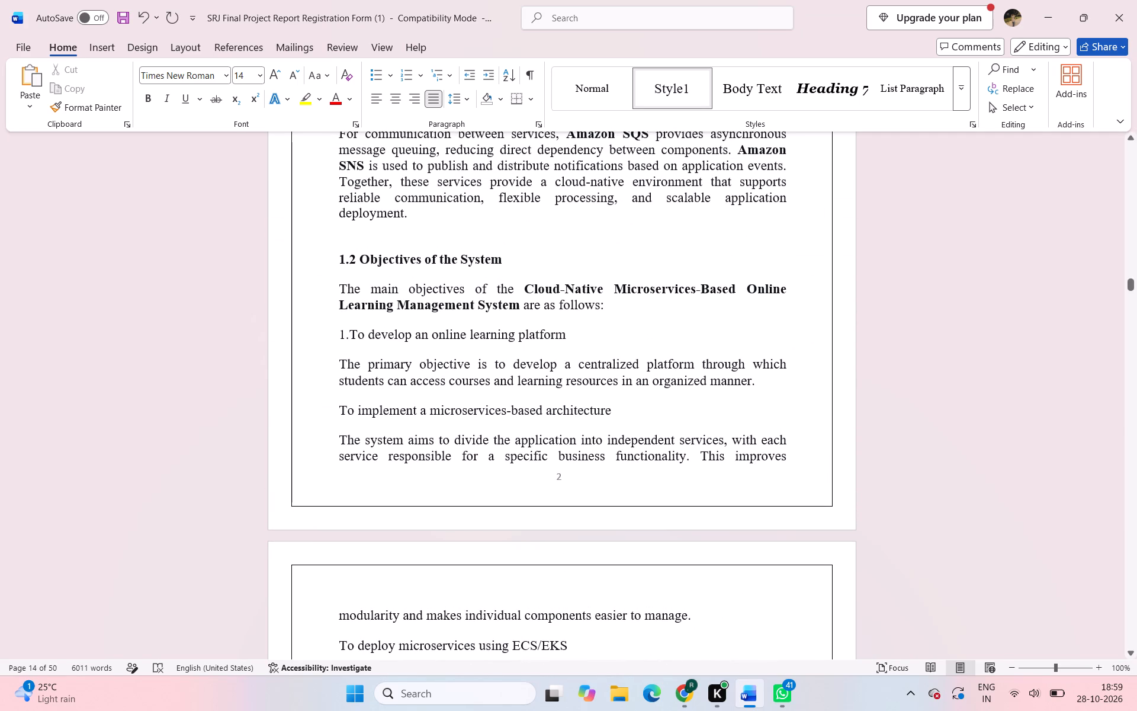
text(2.)
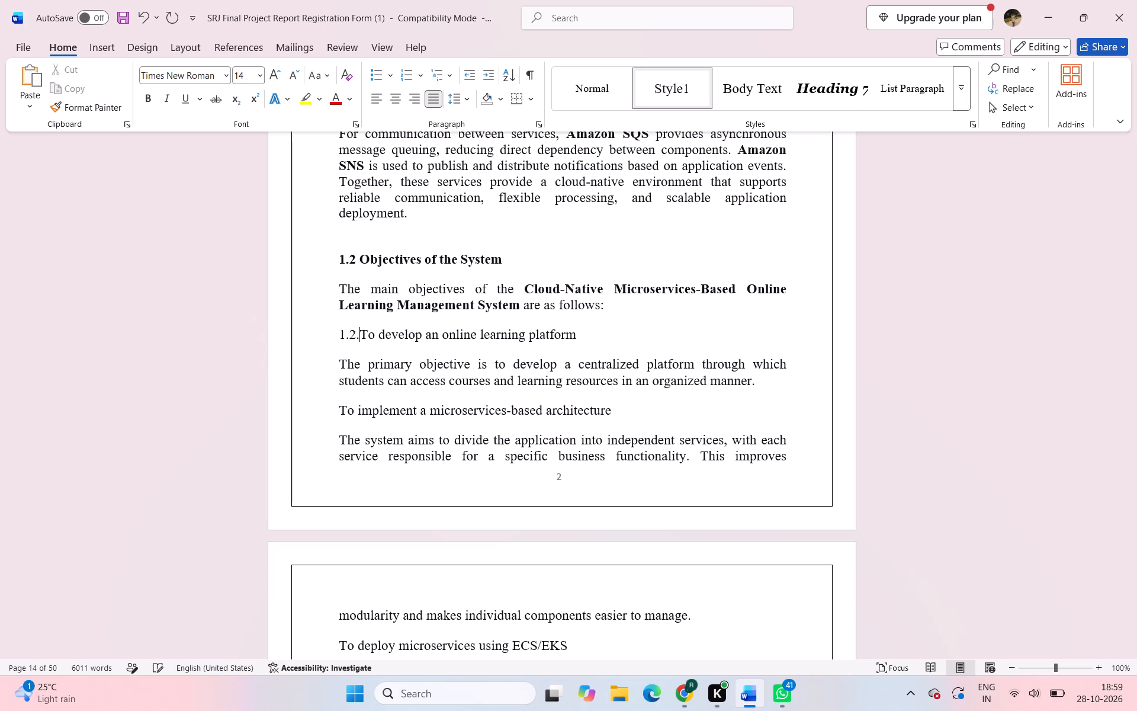
key(BackSpace)
key(BackSpace)
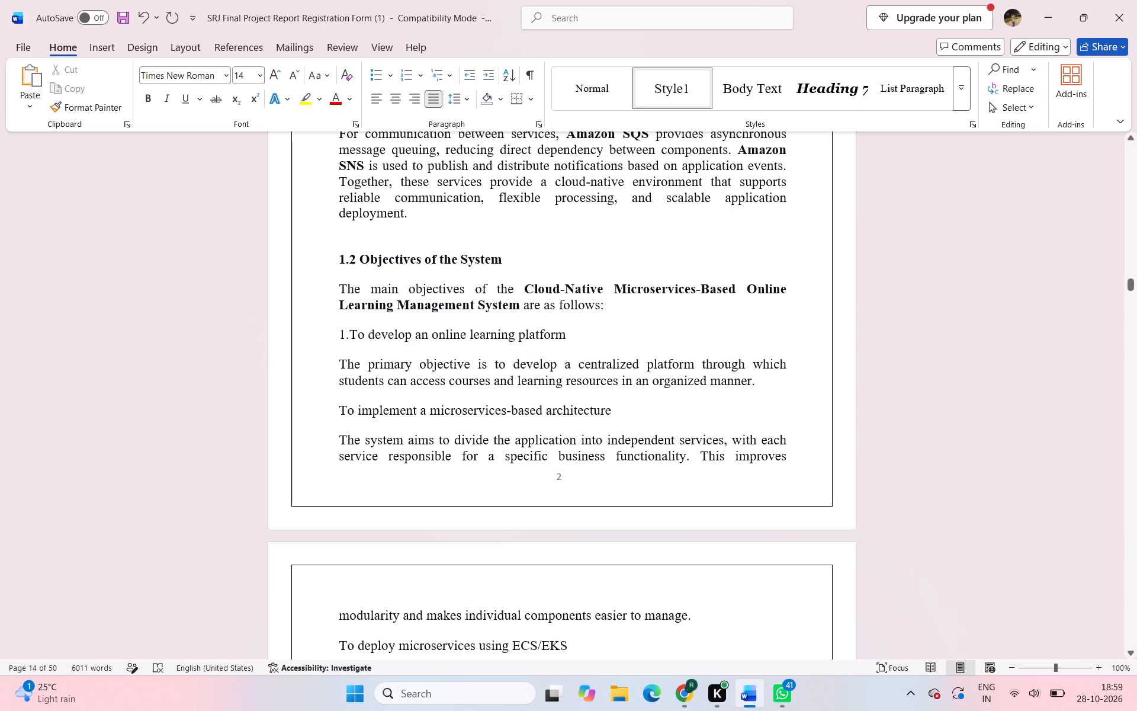
click(341, 408)
text(2.)
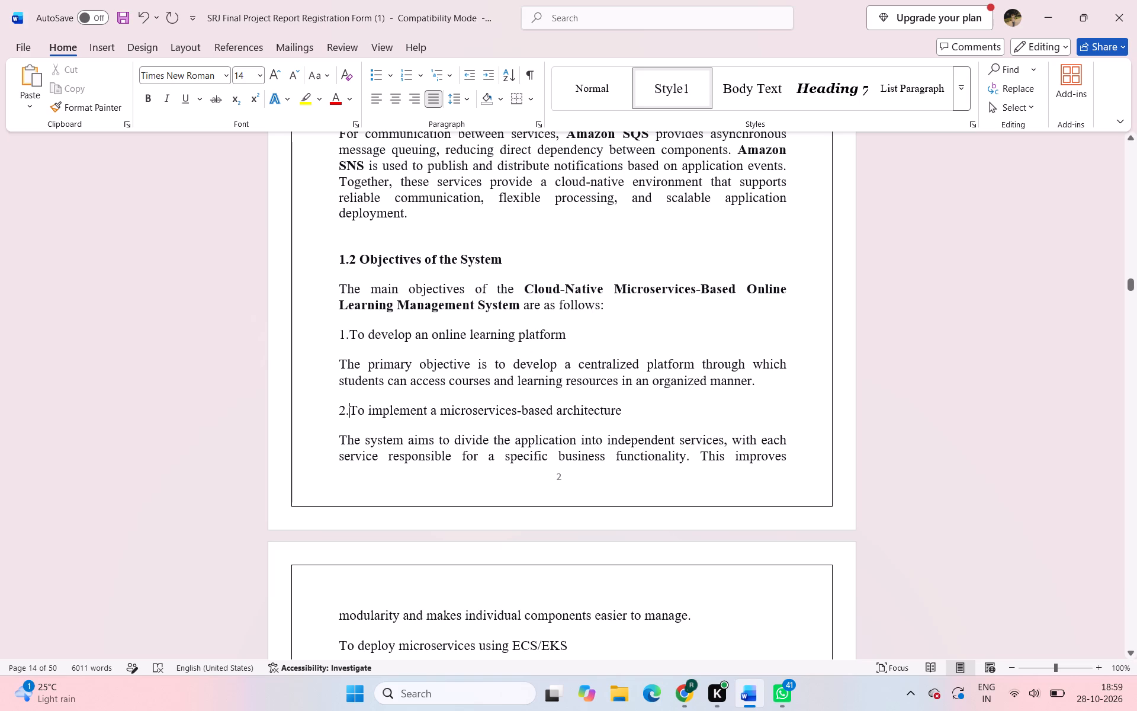
Make the numbered subheadings "1.To develop an online learning platform" and "2.To implement a microservices-based architecture" bold.
drag(342, 336, 566, 315)
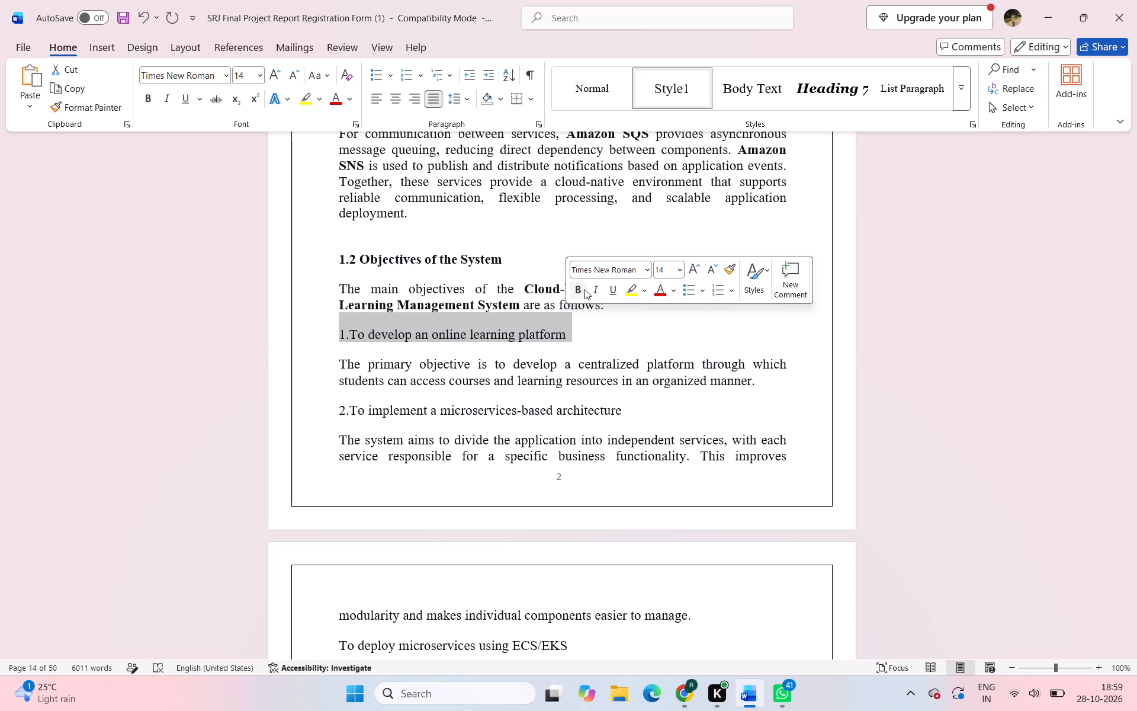
click(584, 289)
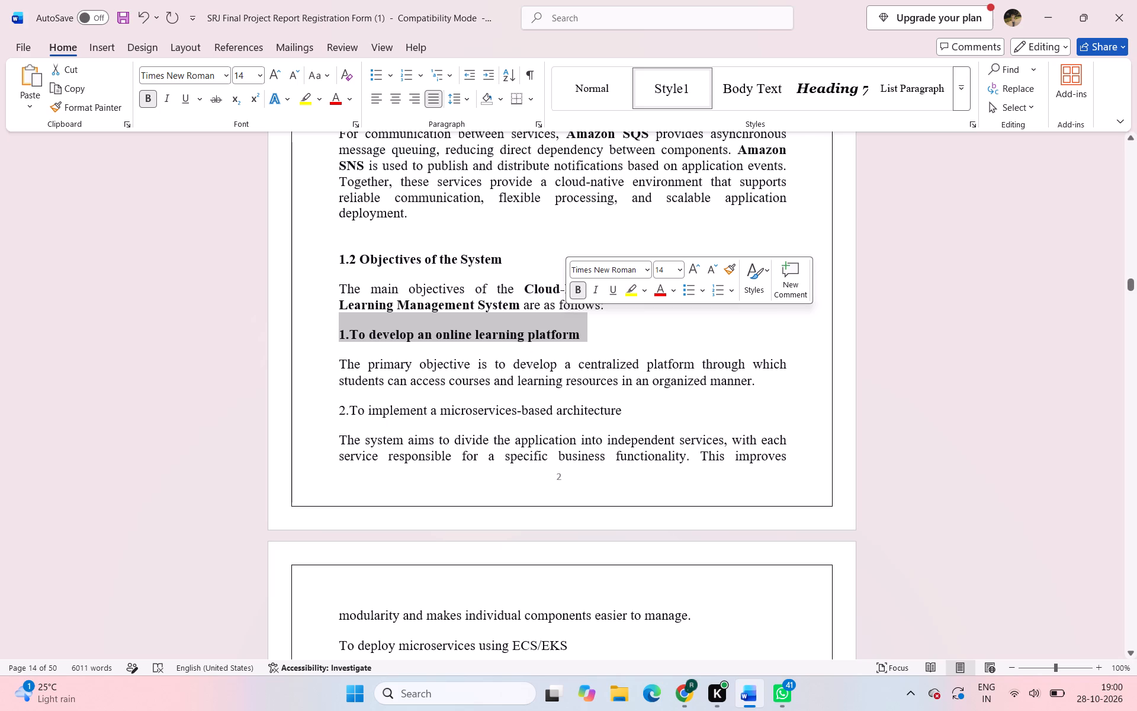
drag(339, 408, 624, 411)
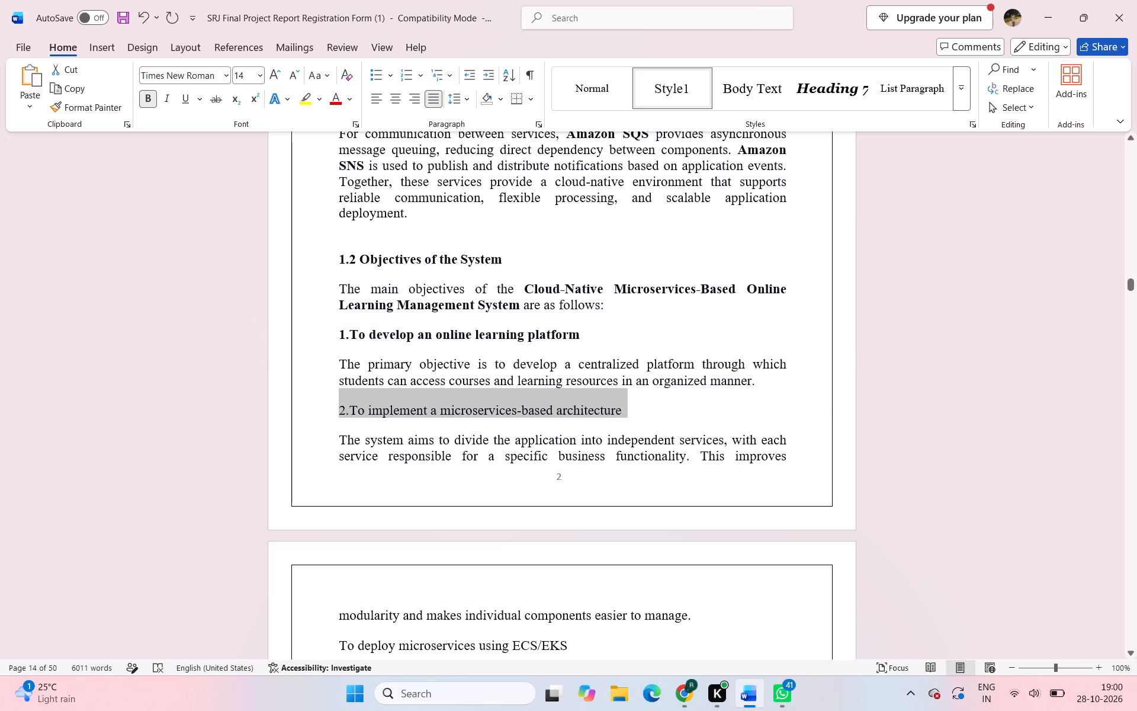
drag(624, 411, 625, 411)
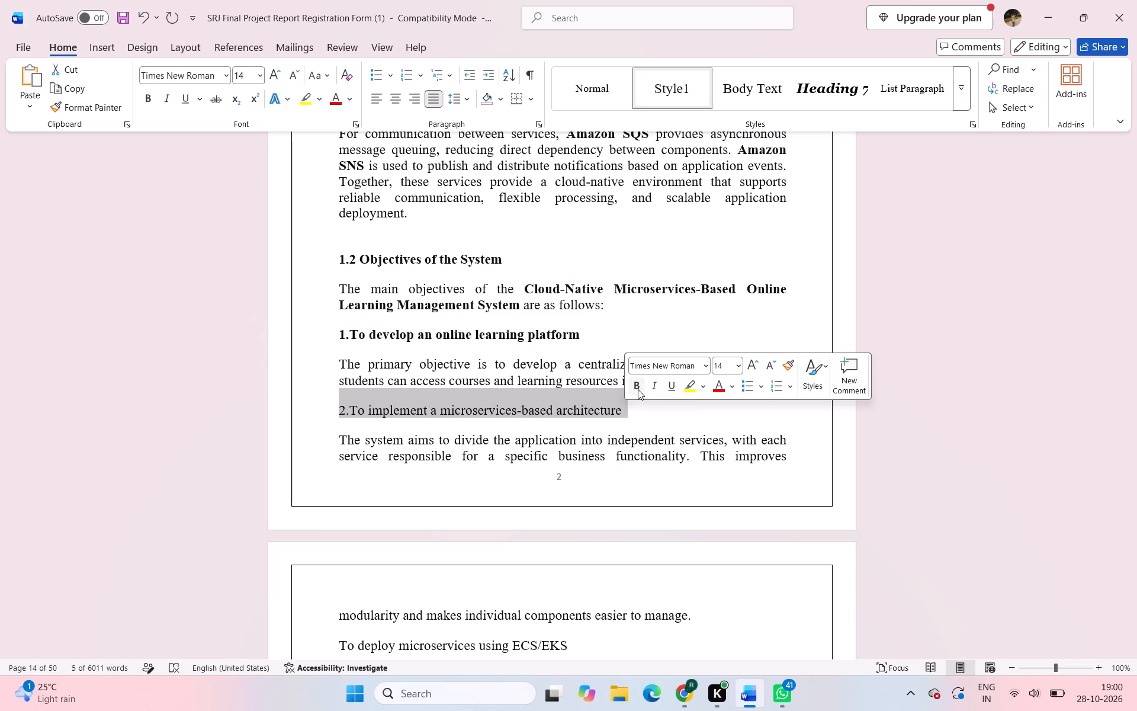
click(638, 389)
click(654, 415)
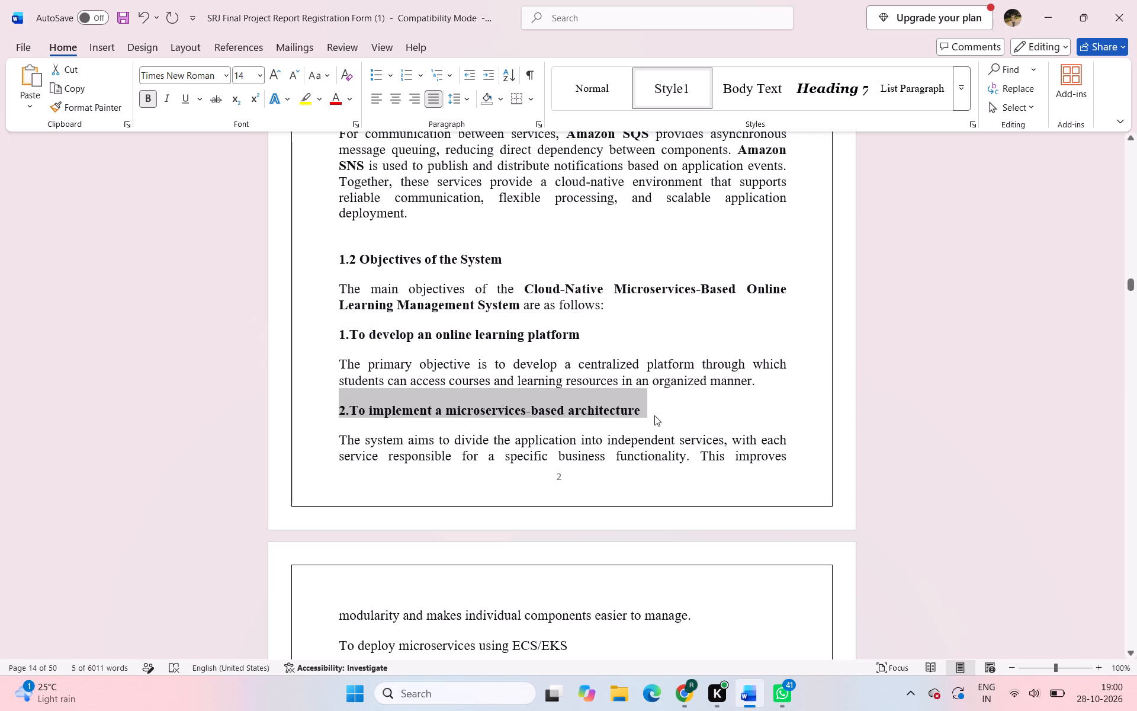
Number the subheading "To deploy microservices using ECS/EKS" as "3." and make it bold.
scroll(654, 415, down, 2)
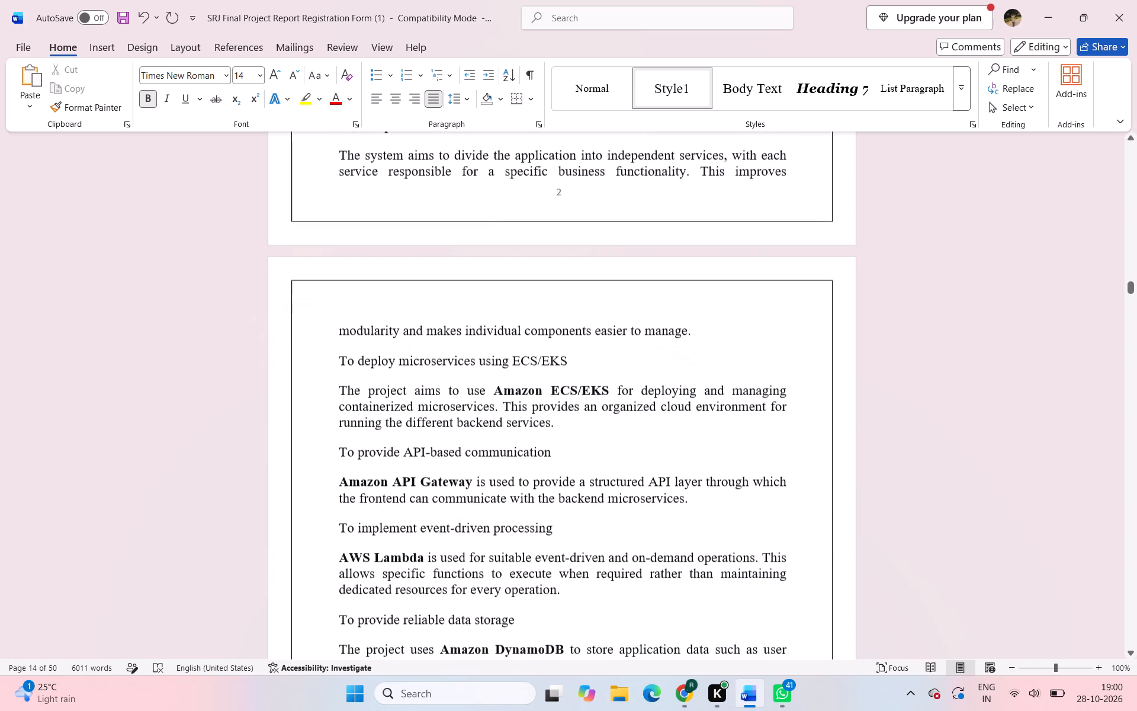
click(340, 360)
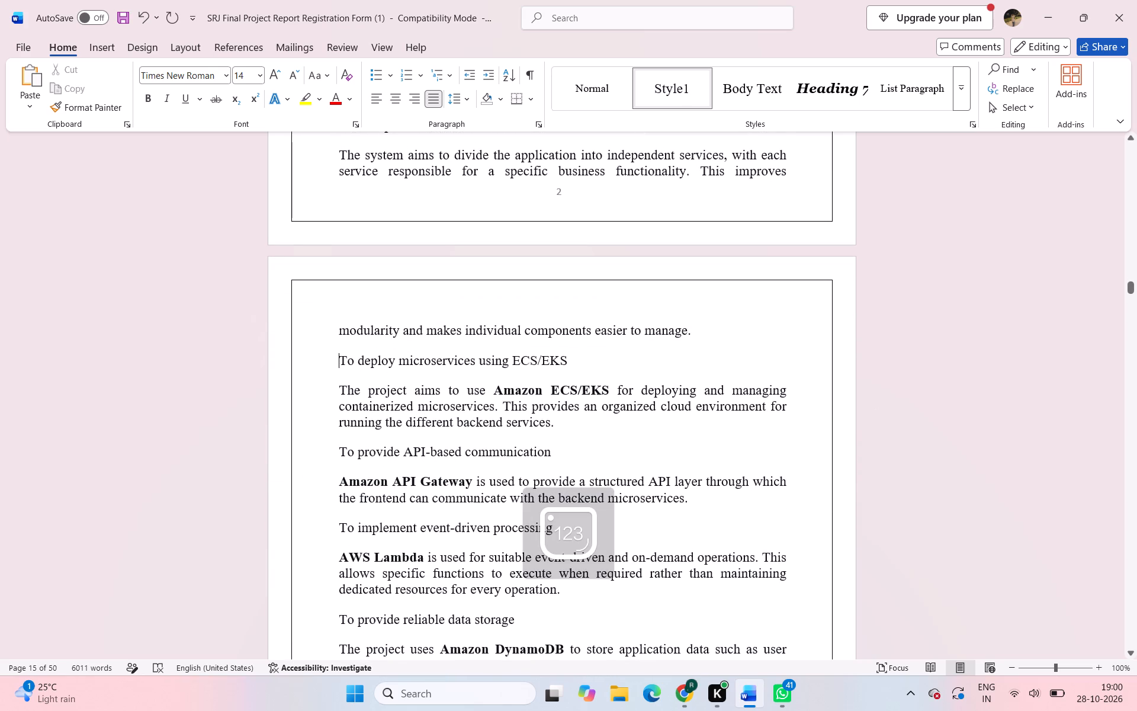
text(3.)
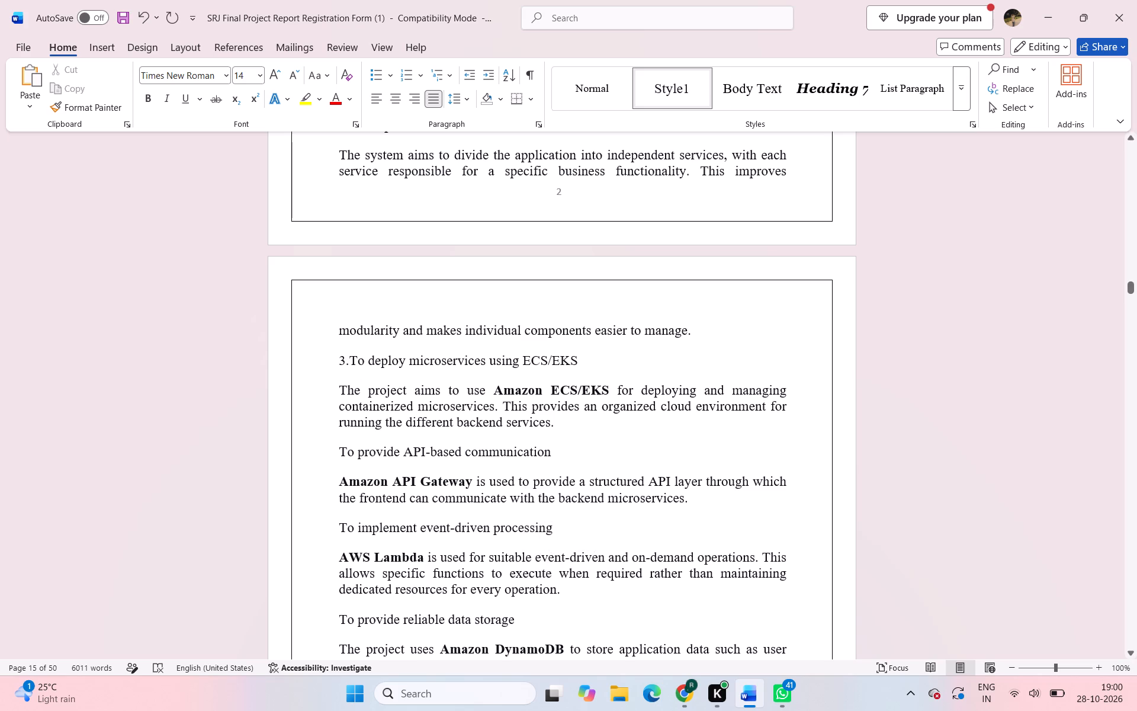
drag(341, 362, 592, 351)
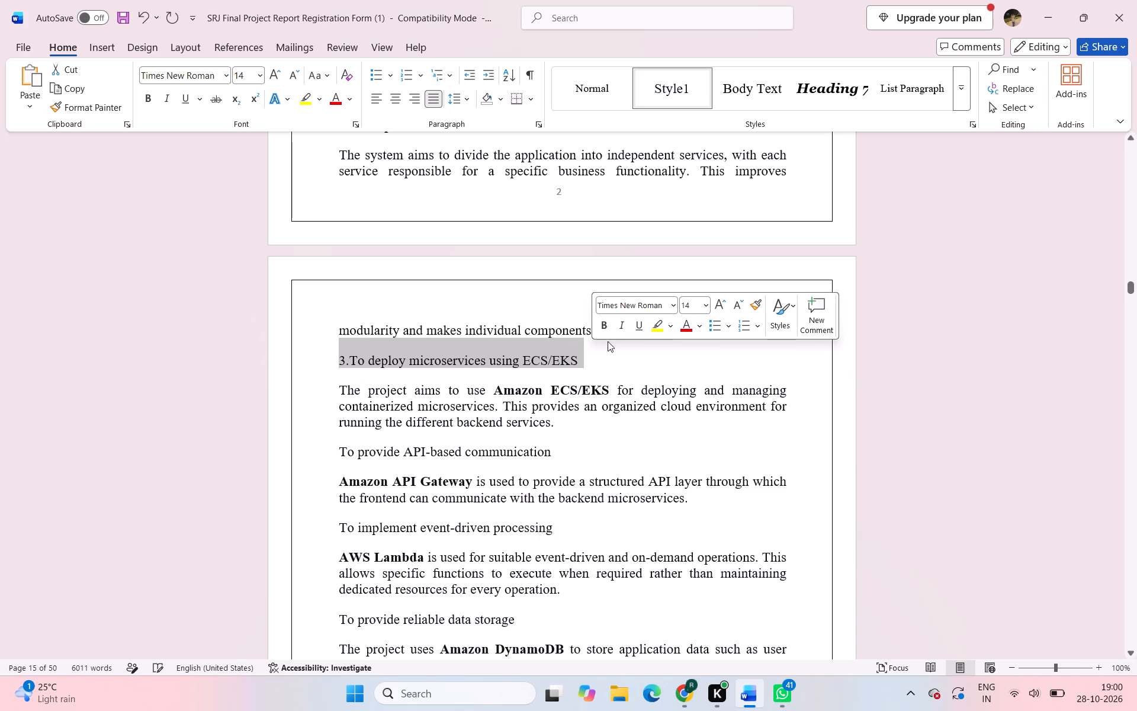
click(607, 329)
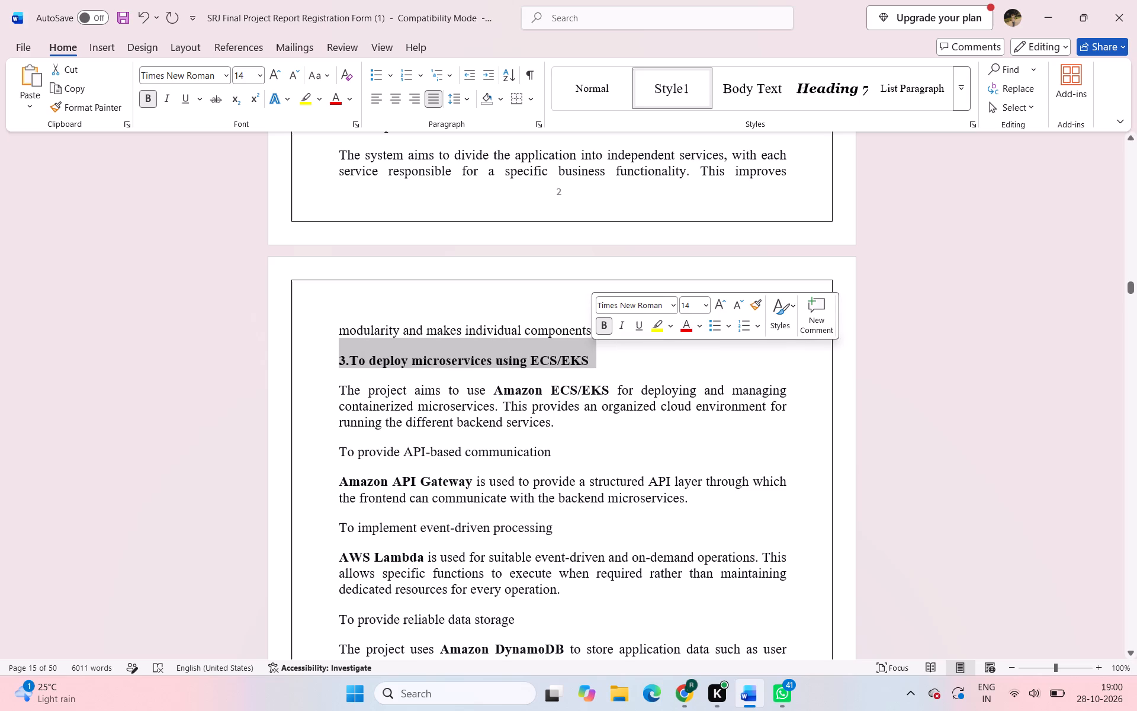
Number the subheading "To provide API-based communication" as "4." and make it bold.
click(340, 453)
text(4.)
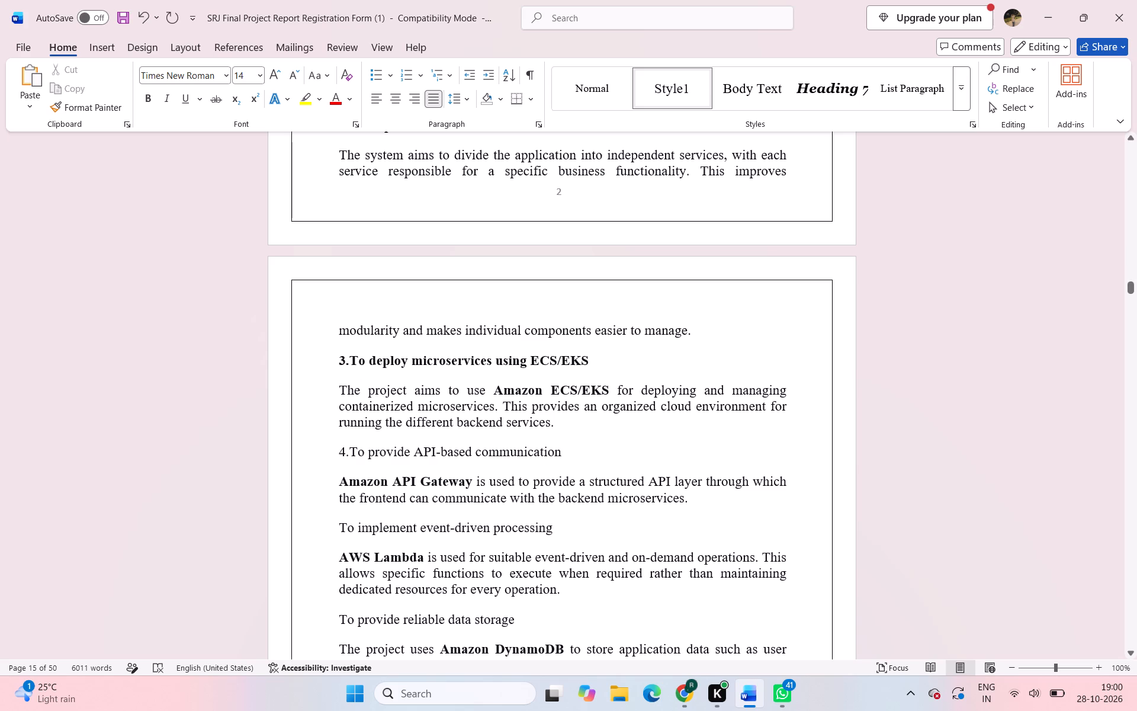
click(342, 450)
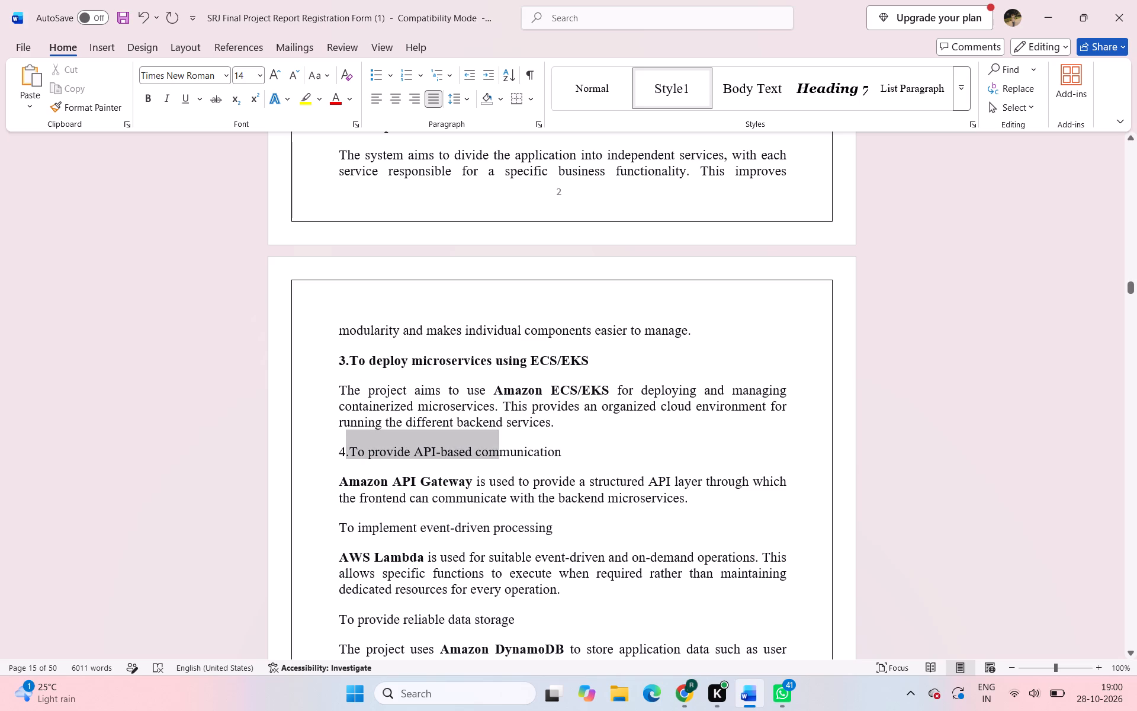
click(338, 454)
drag(341, 453, 348, 453)
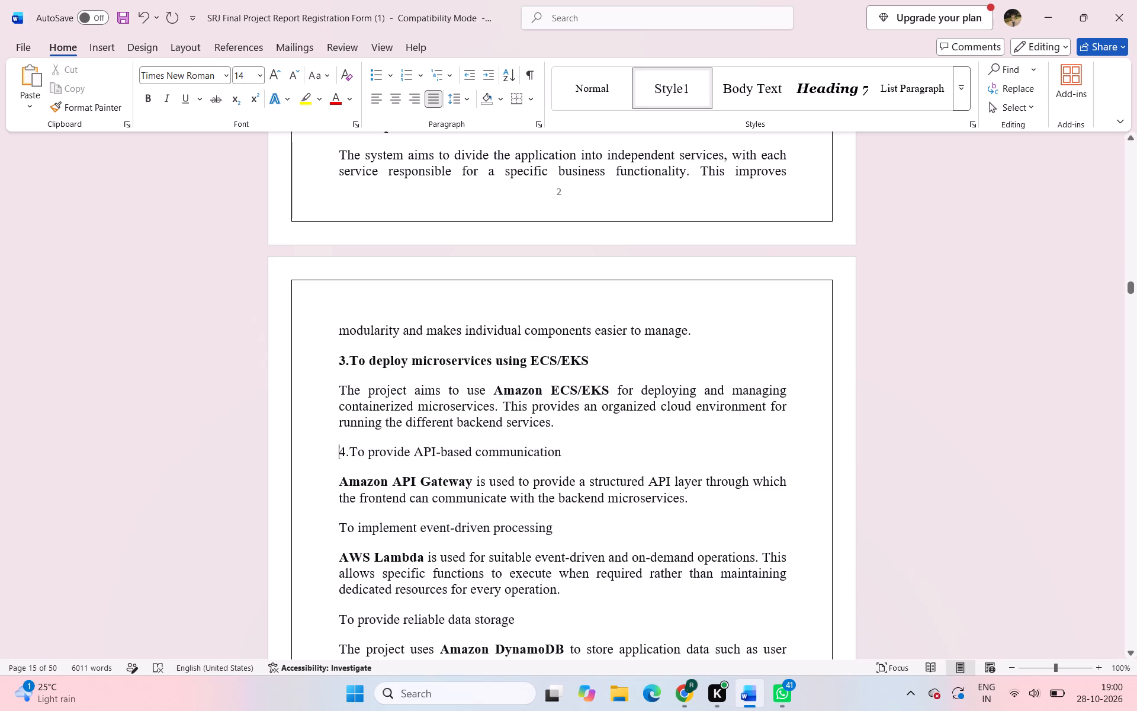
drag(348, 453, 577, 454)
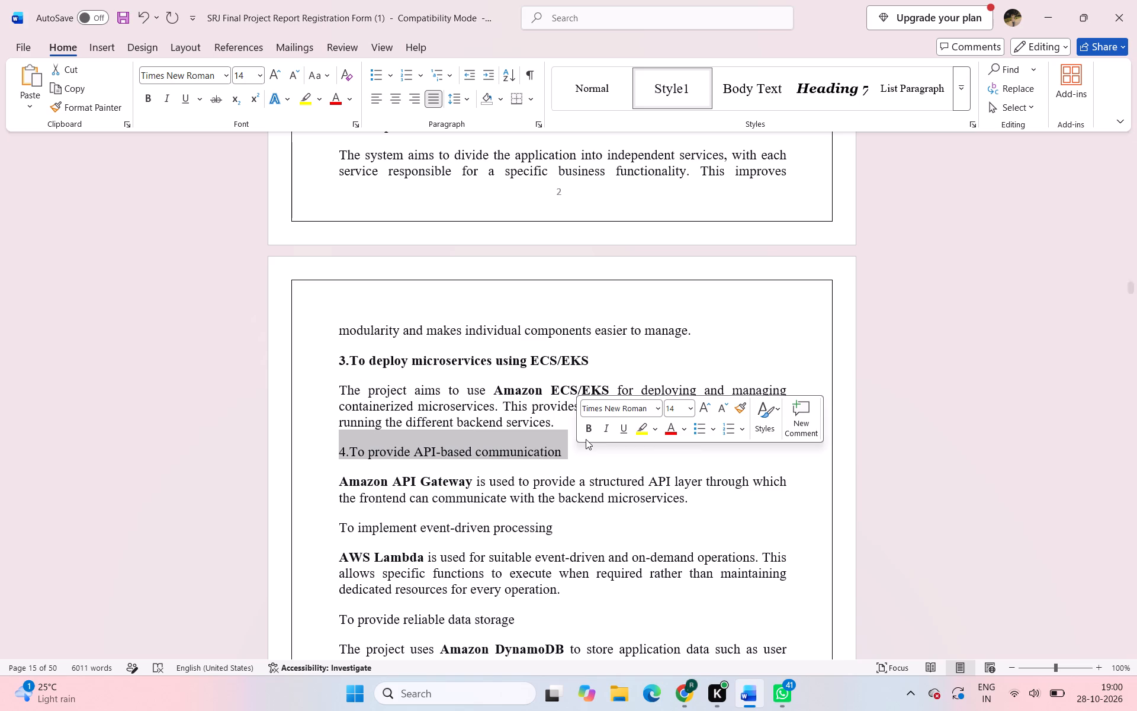
click(586, 439)
click(586, 427)
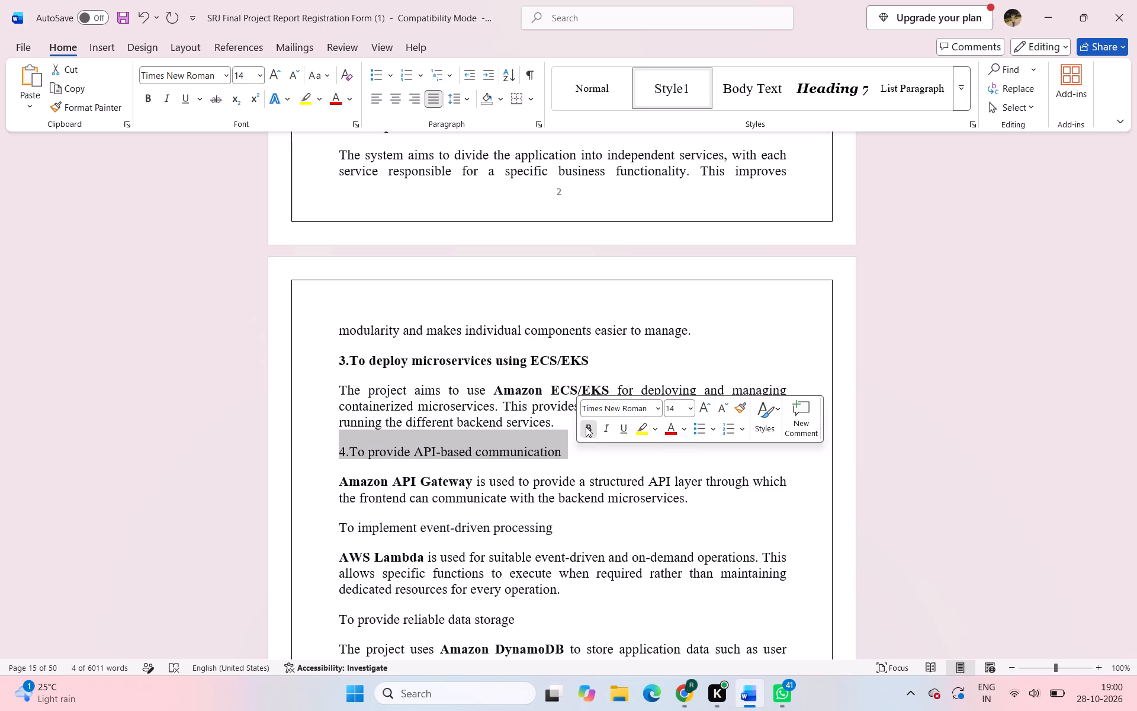
Number the subheading "To implement event-driven processing" as "5." and make it bold.
scroll(586, 472, down, 1)
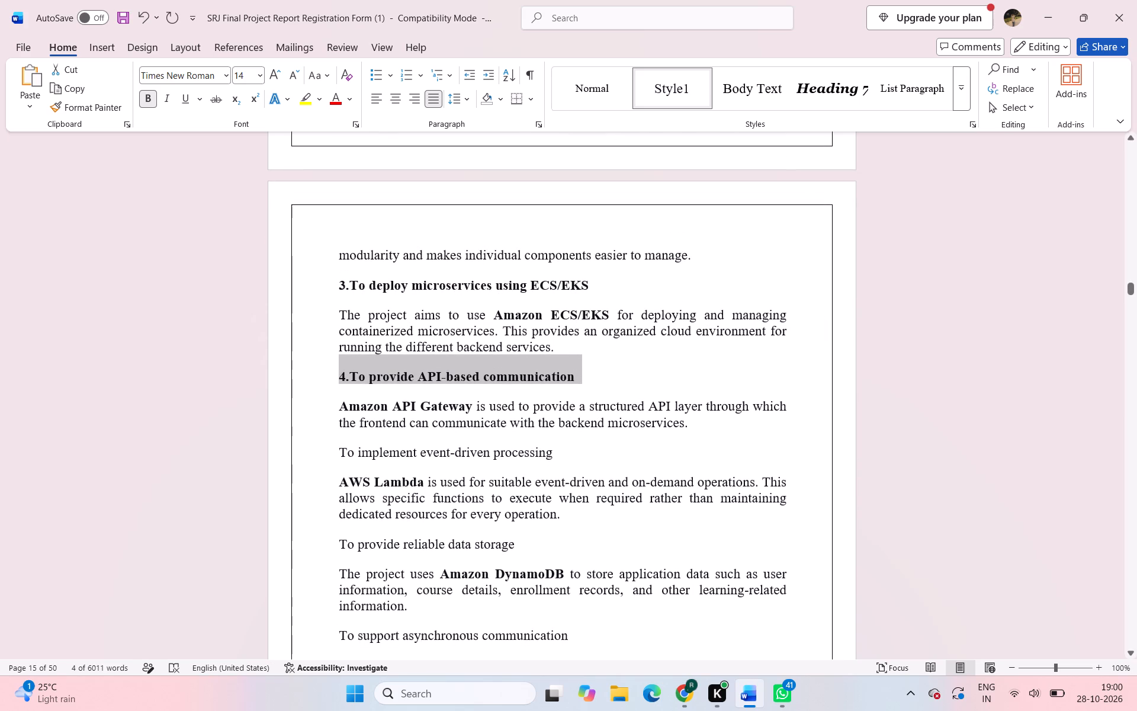
click(338, 449)
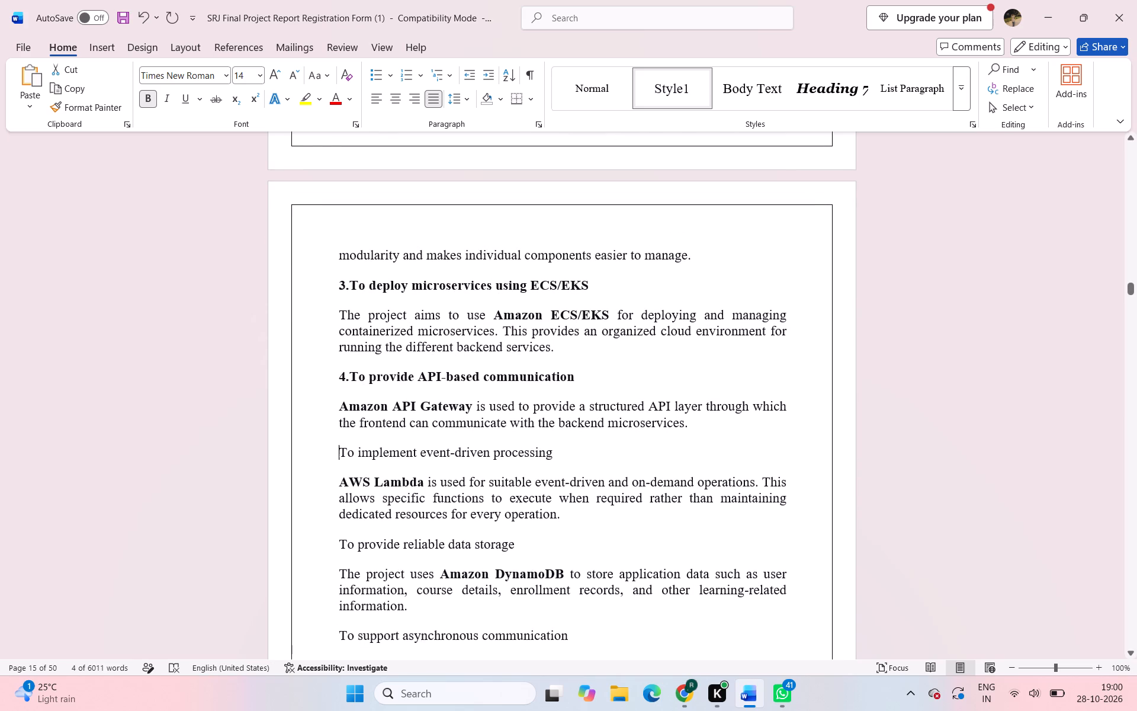
text(5.)
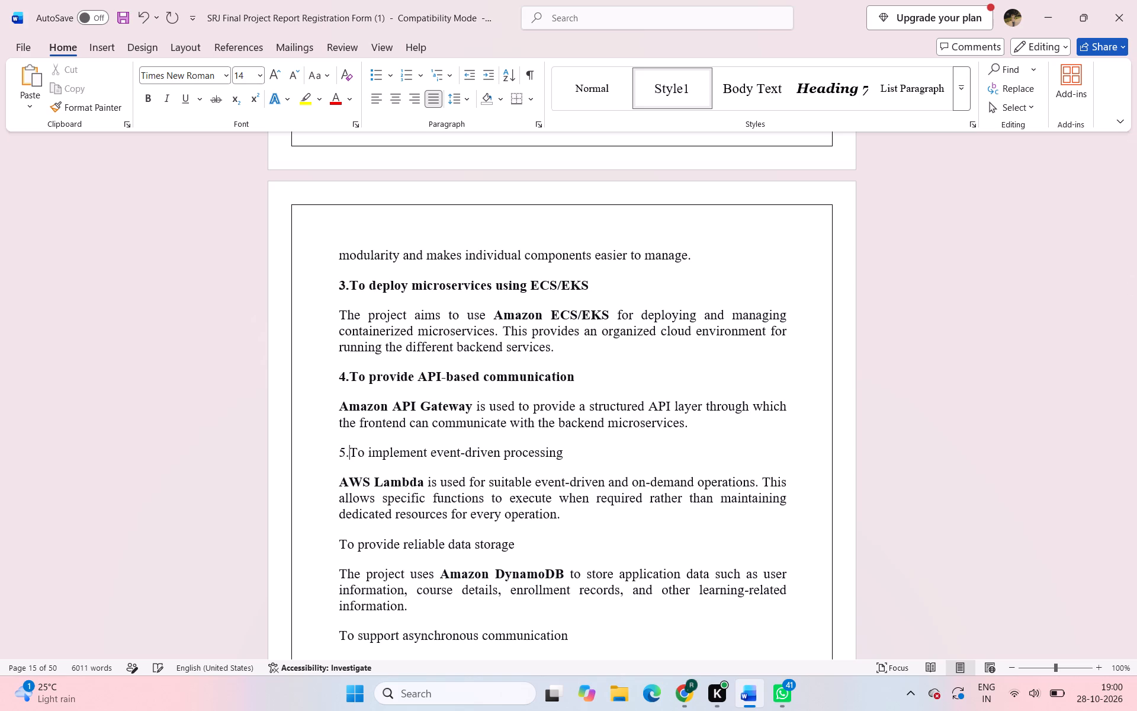
key(Left)
key(Left)
drag(338, 449, 594, 435)
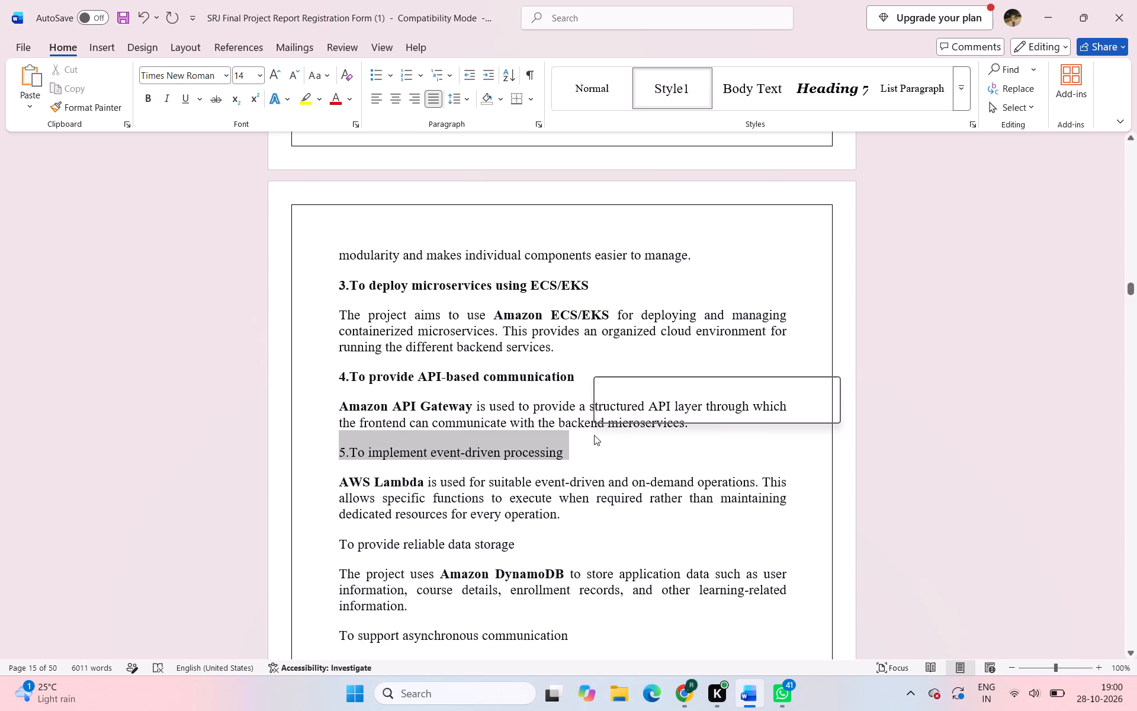
click(614, 409)
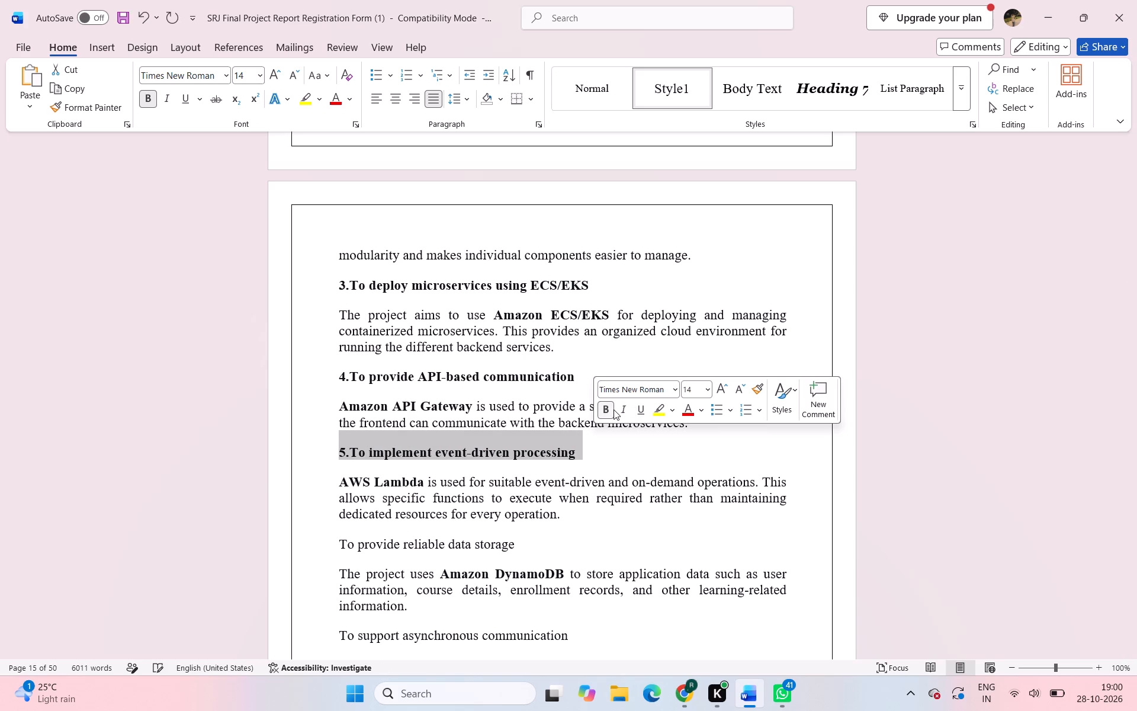
Number the subheading "To provide reliable data storage" as "6." and make it bold.
click(339, 549)
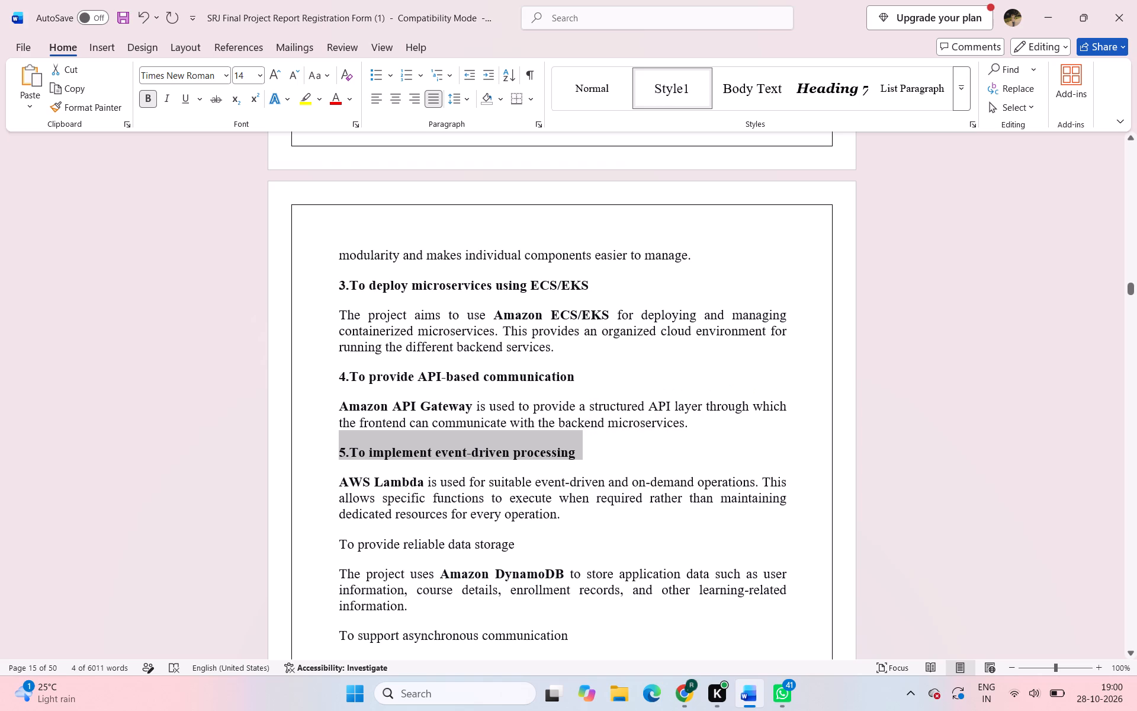
text(6.)
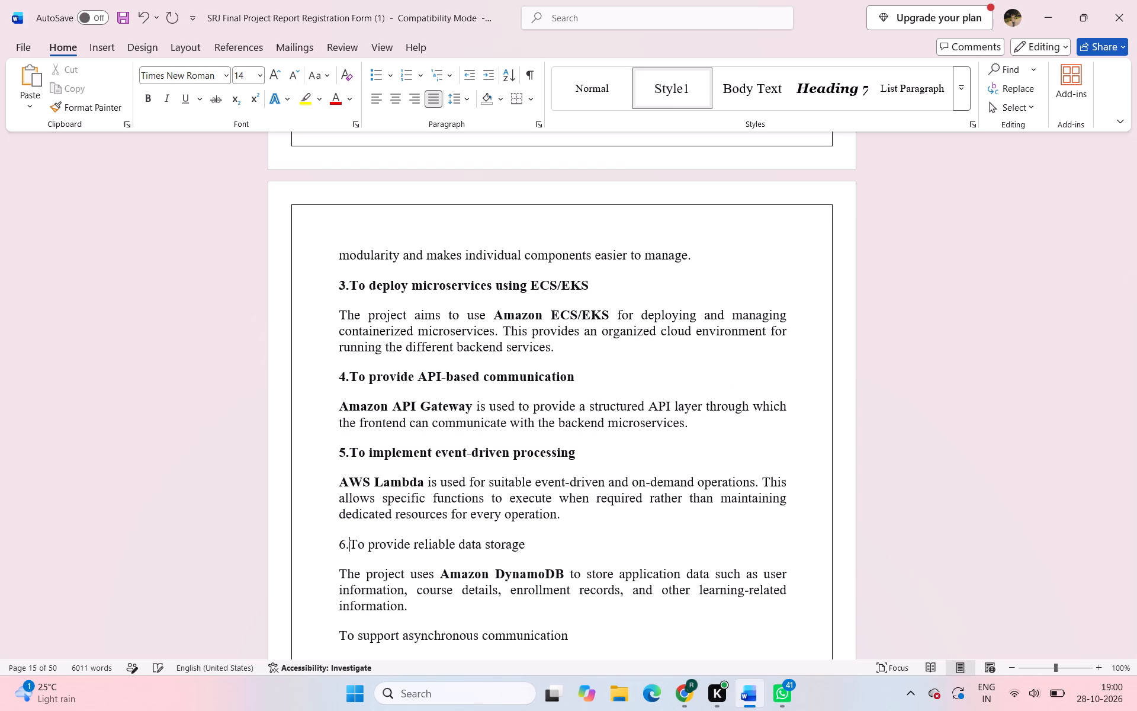
key(Left)
key(Left)
drag(339, 549, 518, 542)
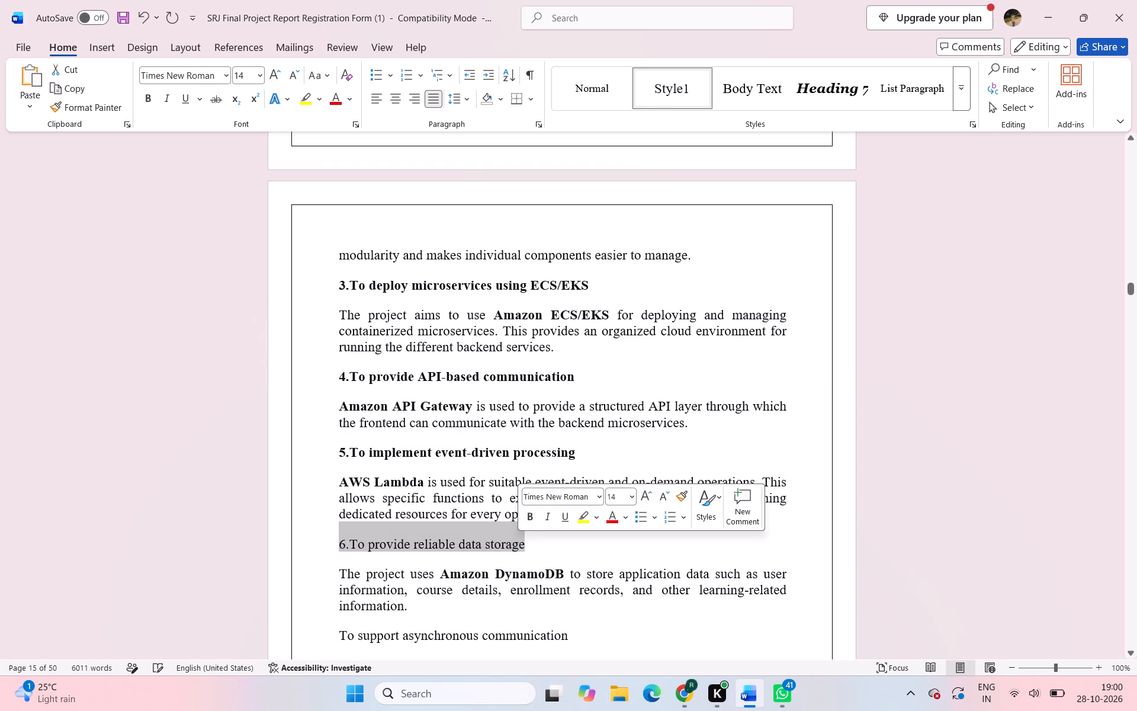
click(528, 523)
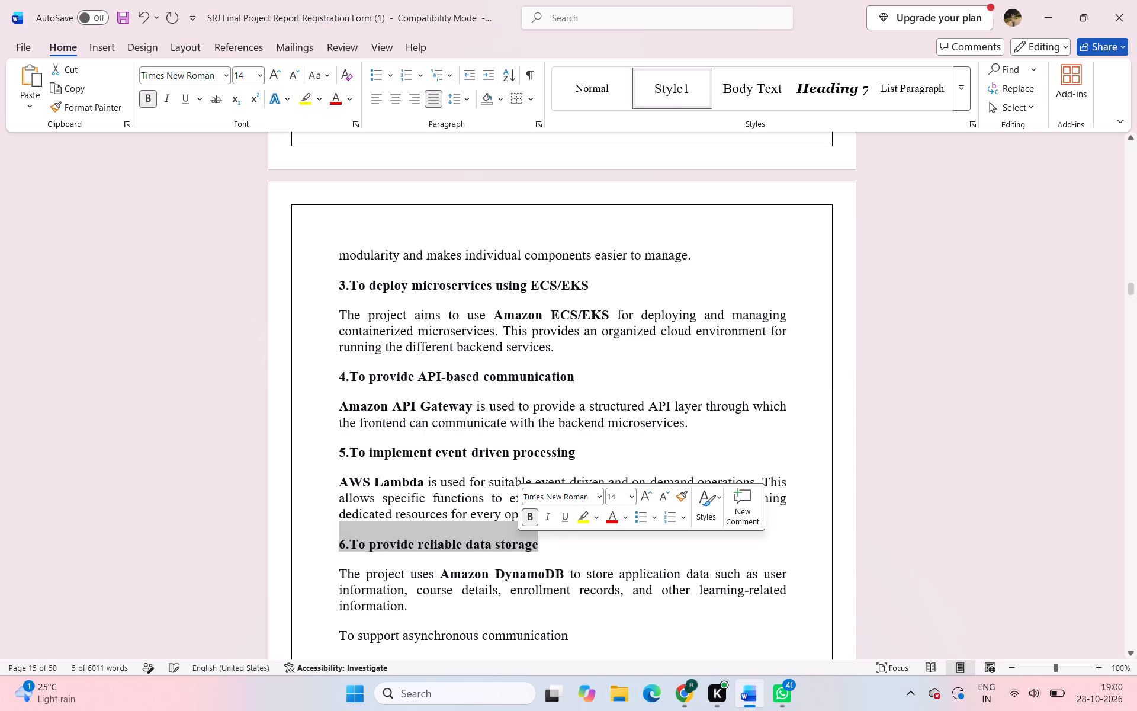
Number the subheading "To support asynchronous communication" as "7." and make the whole line bold, including its number.
scroll(508, 555, down, 2)
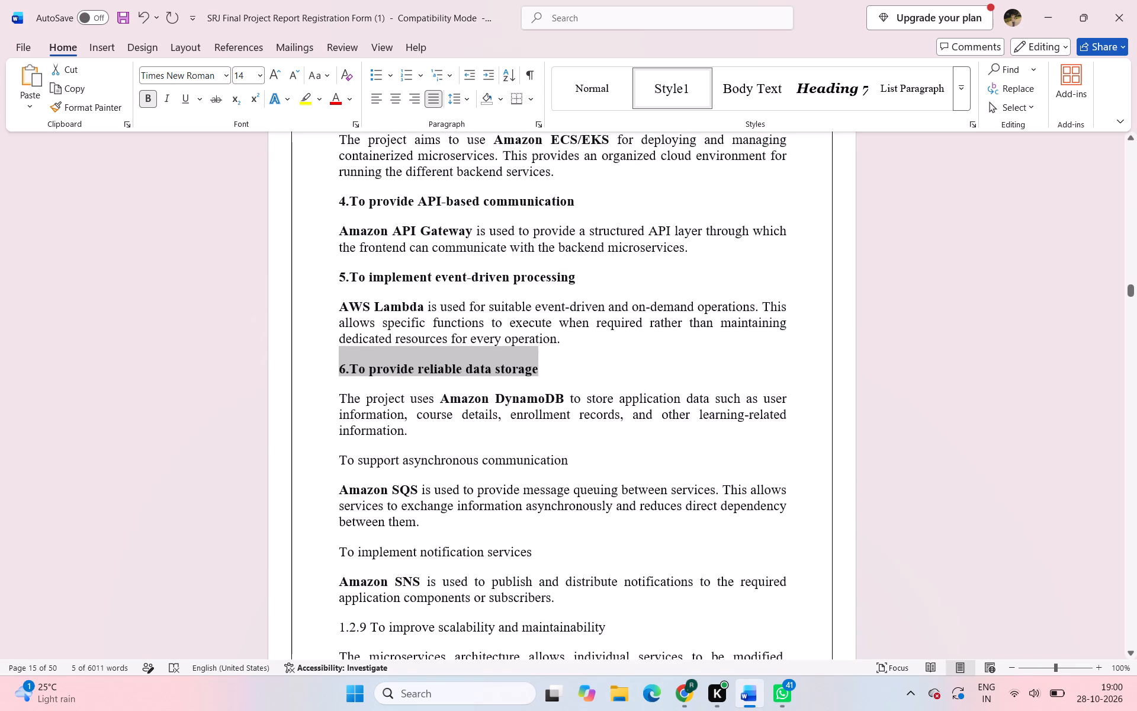
click(343, 459)
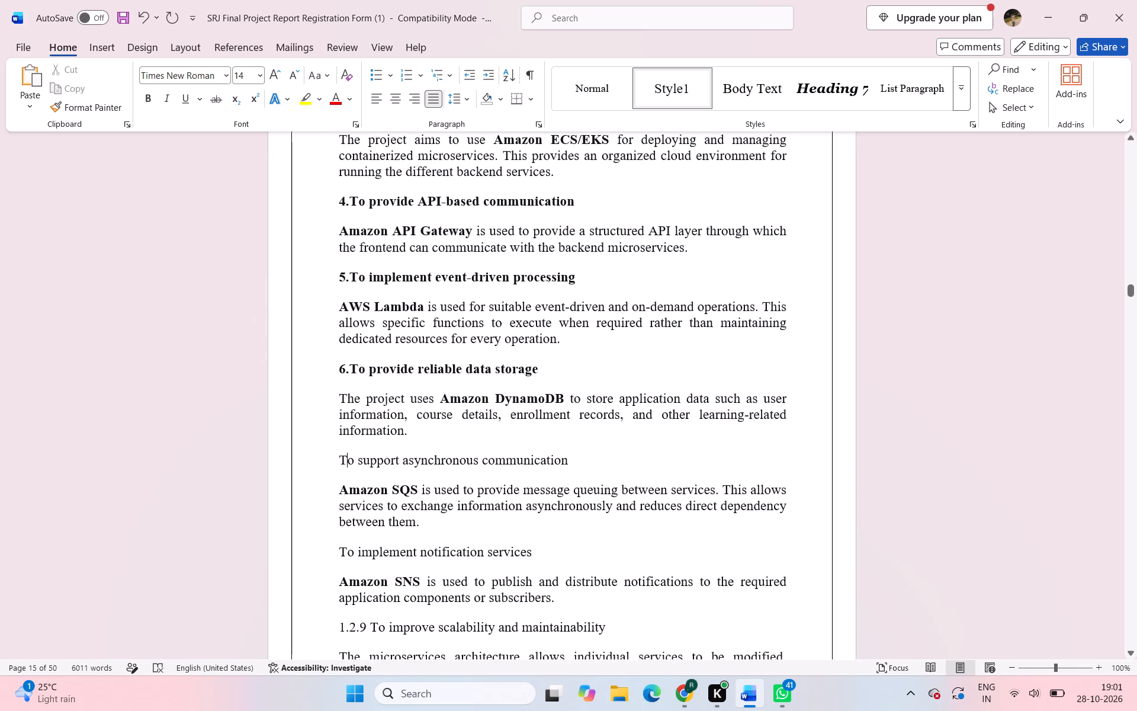
key(Left)
text(70)
key(BackSpace)
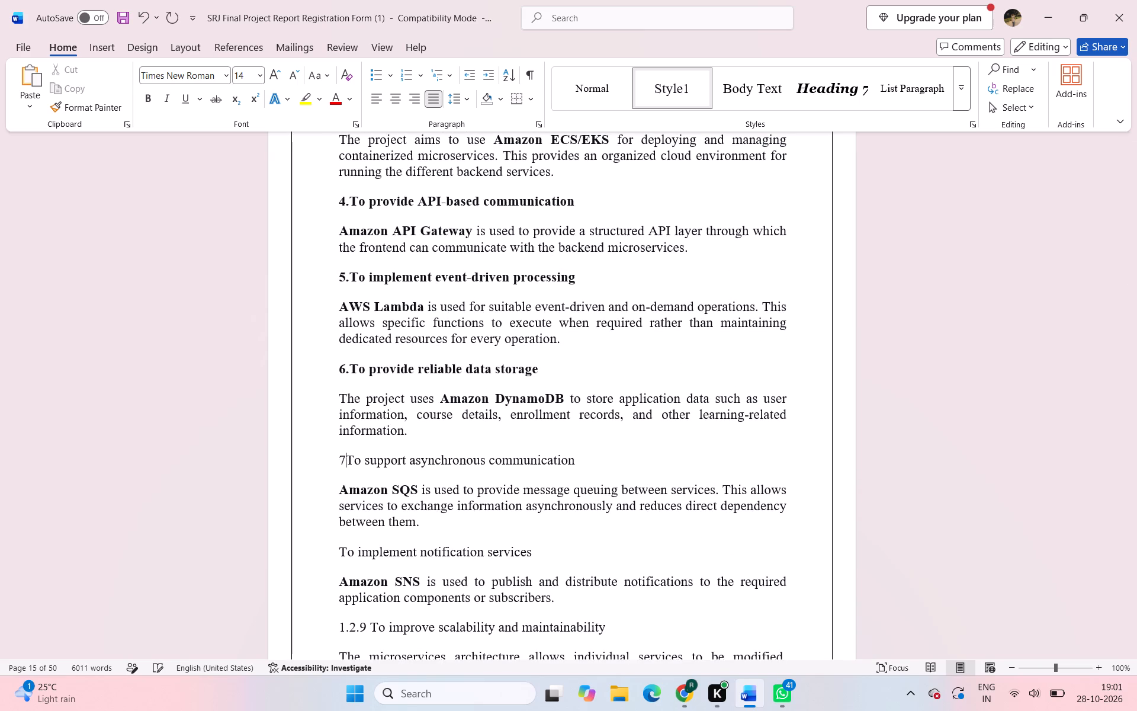
key(period)
key(Left)
key(Left)
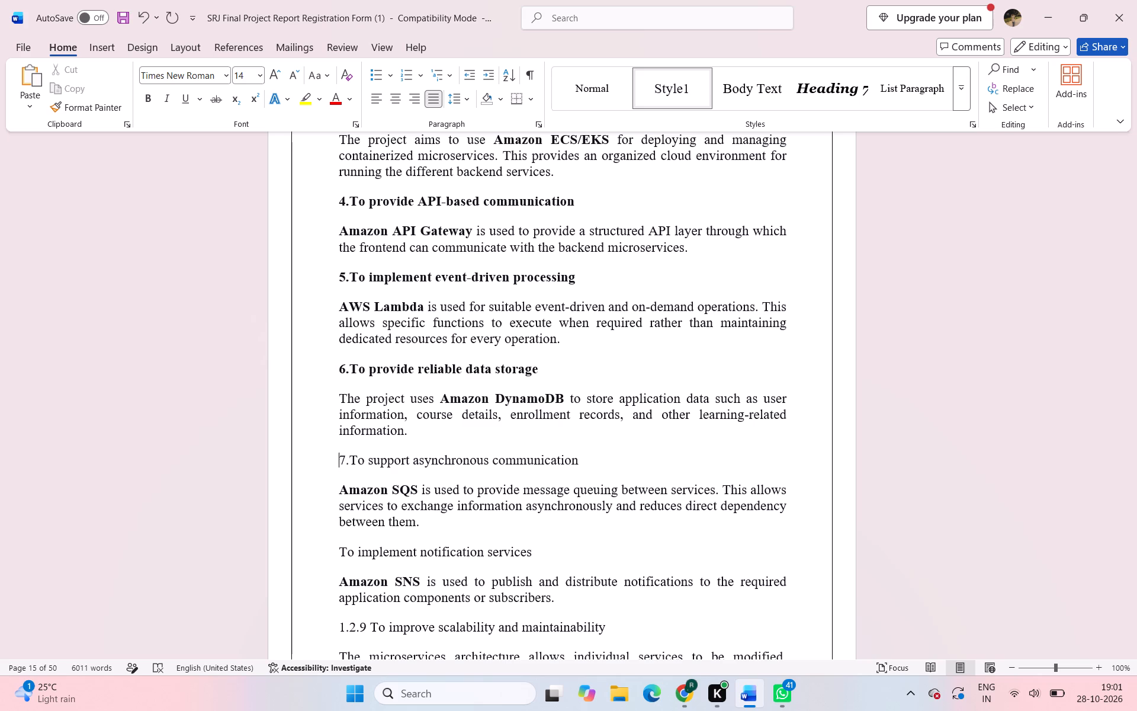
drag(343, 459, 579, 451)
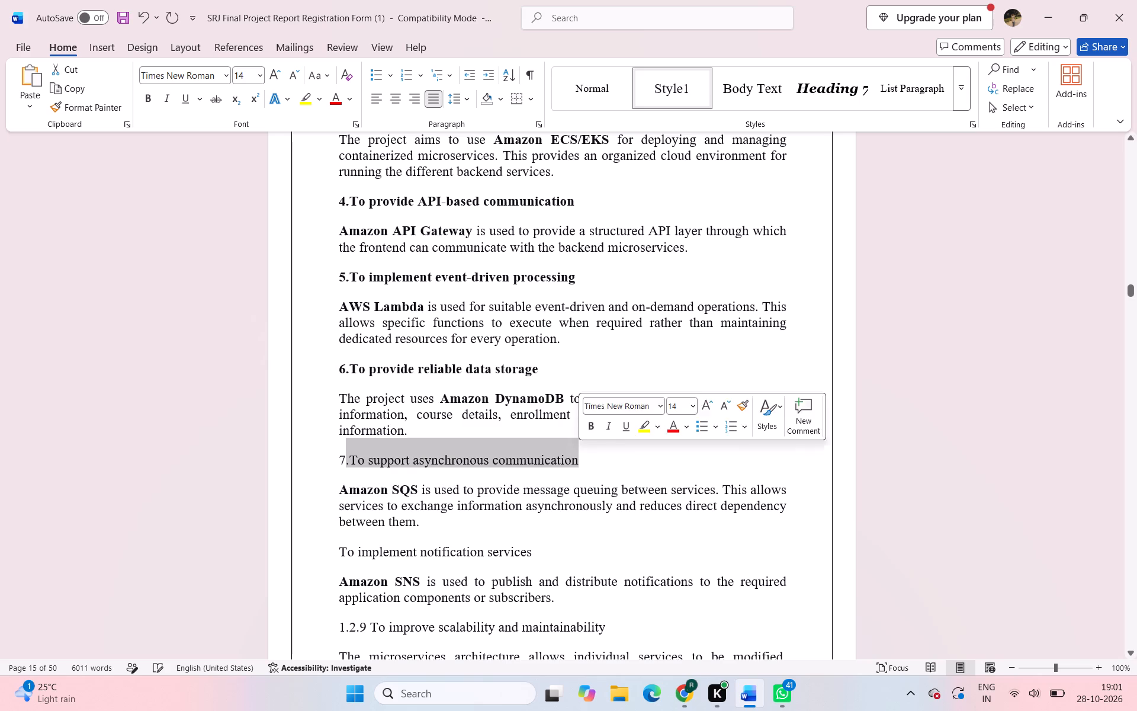
click(338, 453)
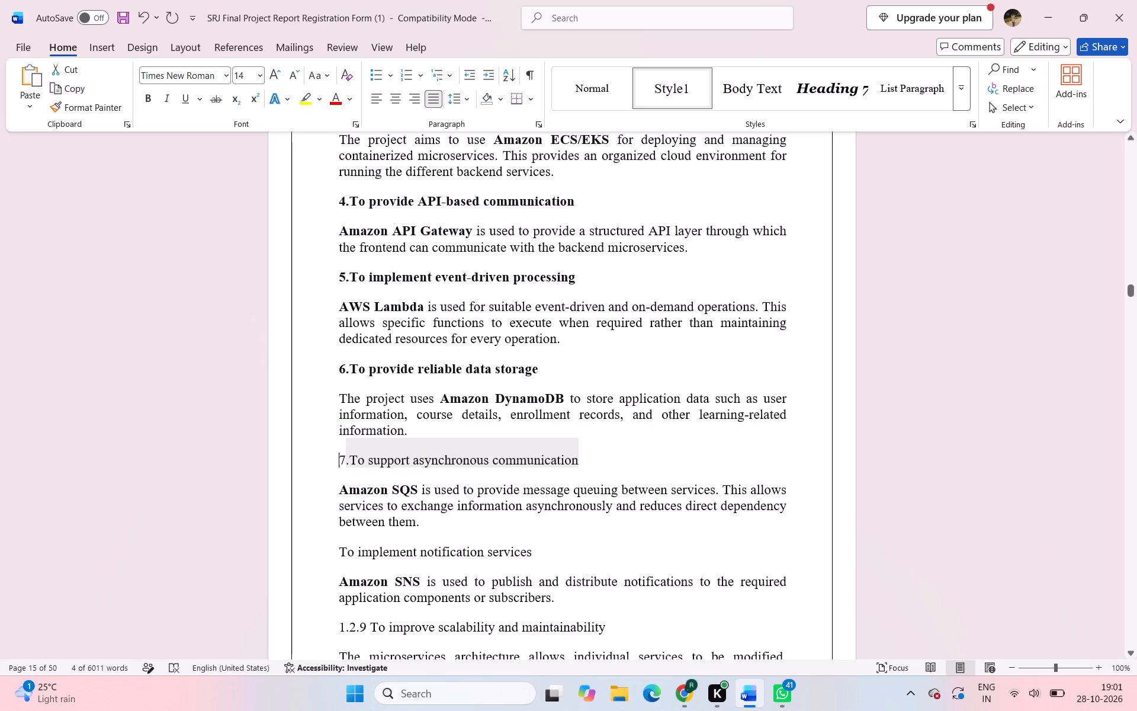
drag(338, 453, 595, 456)
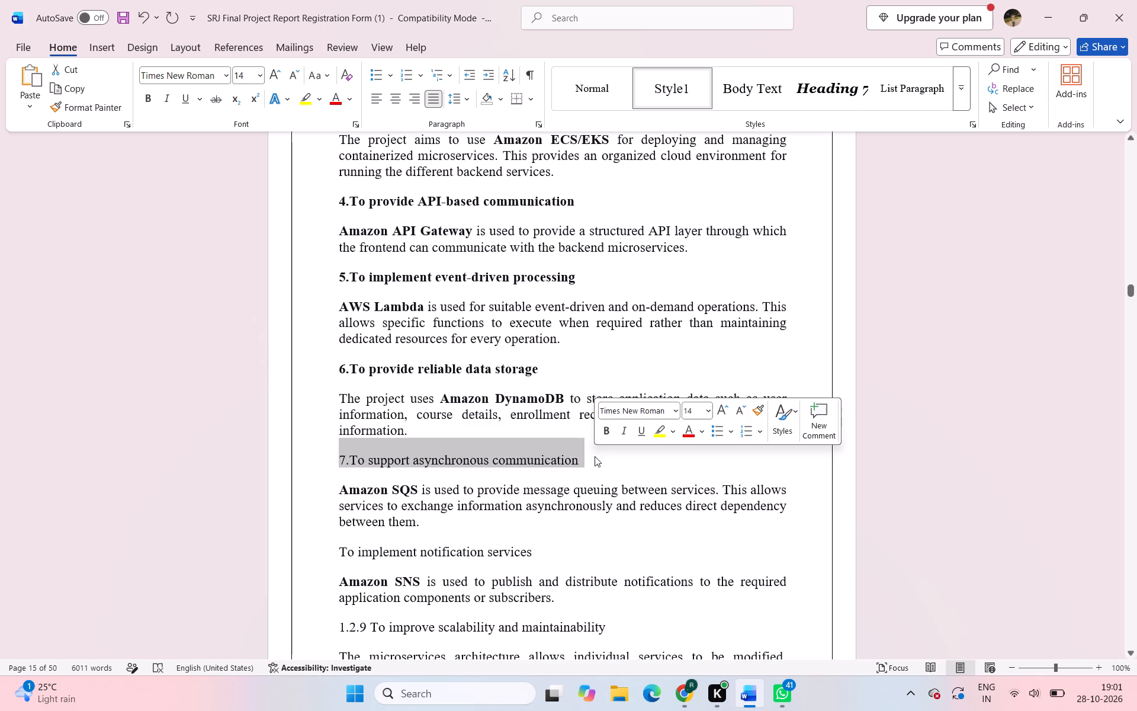
click(600, 429)
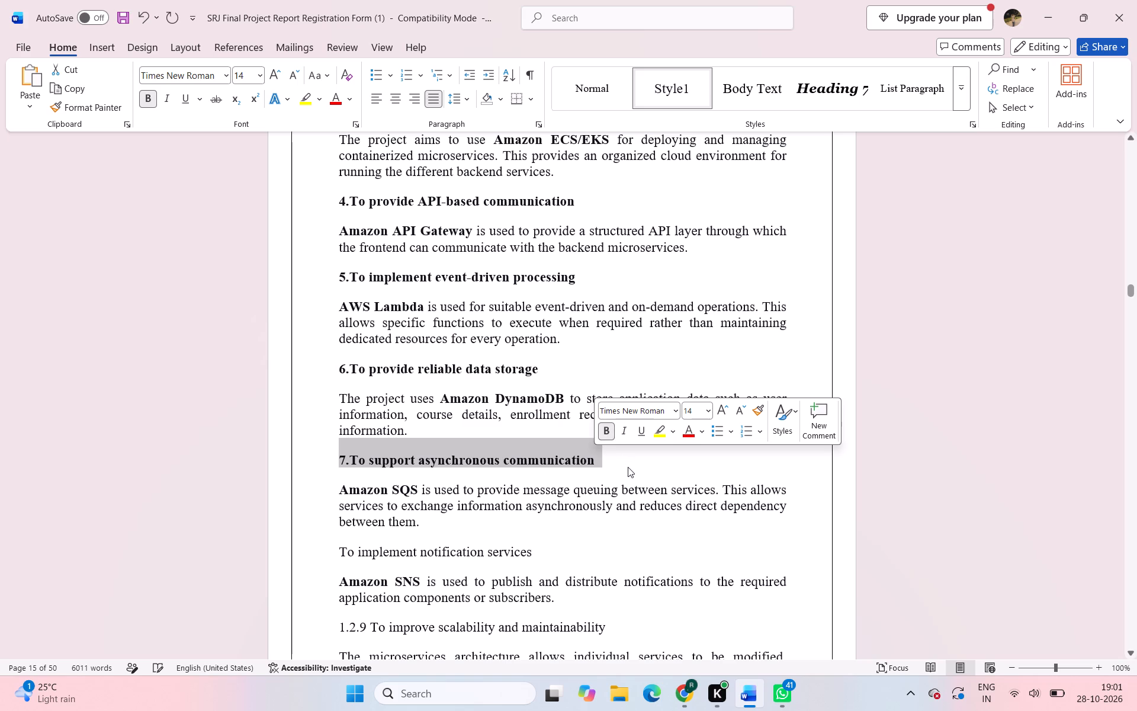
click(628, 467)
Delete the "1.2.9 To improve scalability and maintainability" subheading together with its paragraph.
scroll(628, 467, down, 2)
scroll(628, 467, up, 2)
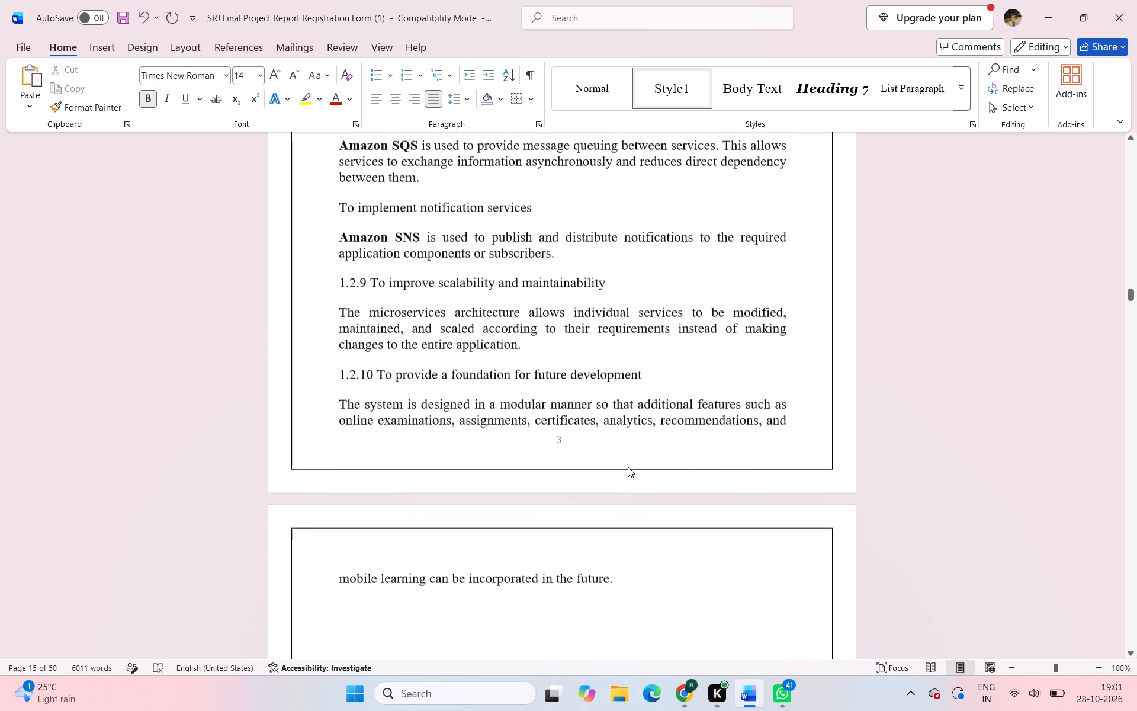
scroll(628, 467, up, 1)
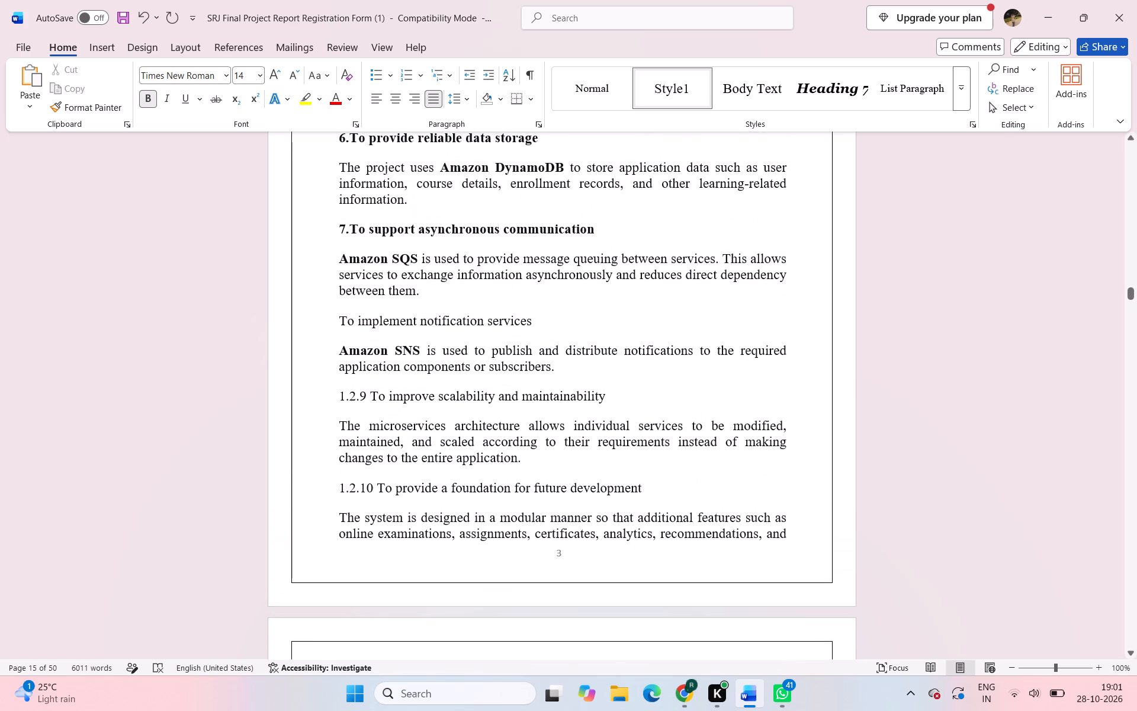
drag(341, 393, 512, 439)
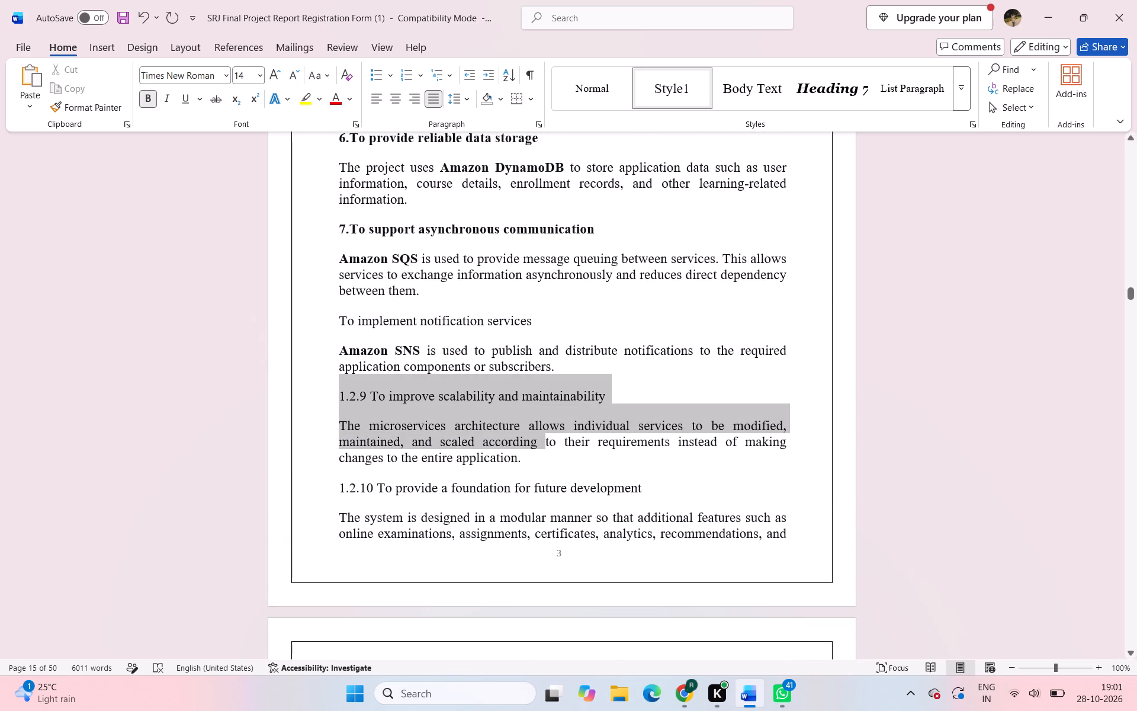
drag(512, 439, 540, 457)
key(BackSpace)
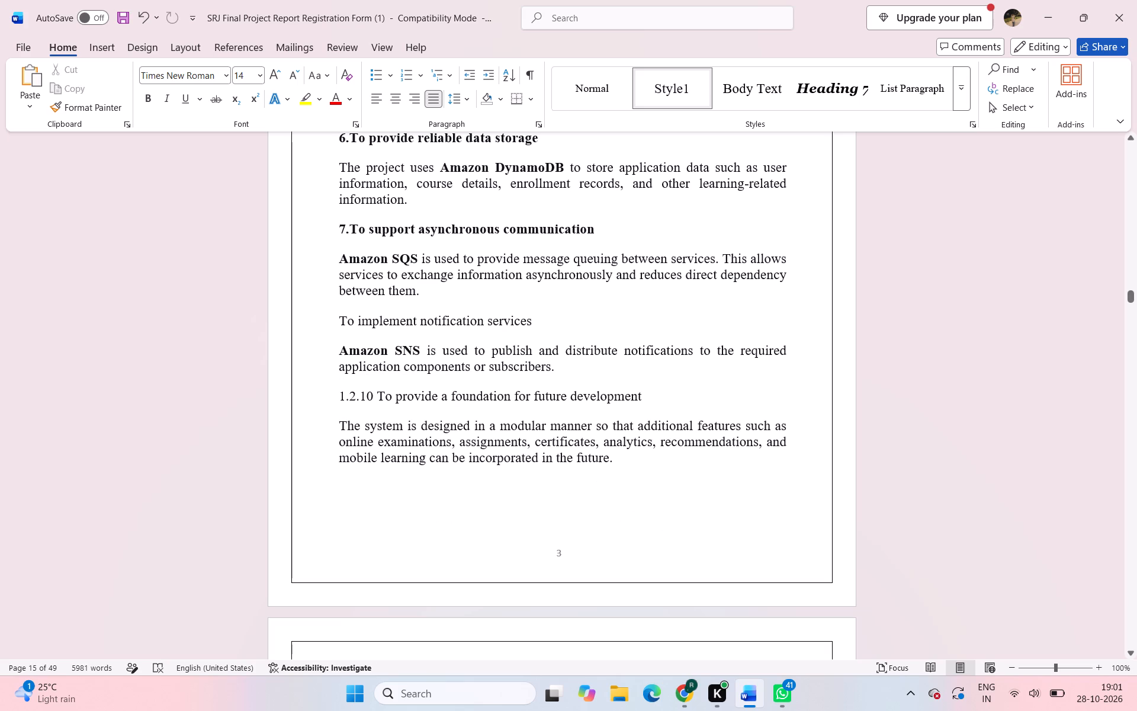
Number the subheading "To implement notification services" as "8." and make it bold.
click(340, 320)
text(8.)
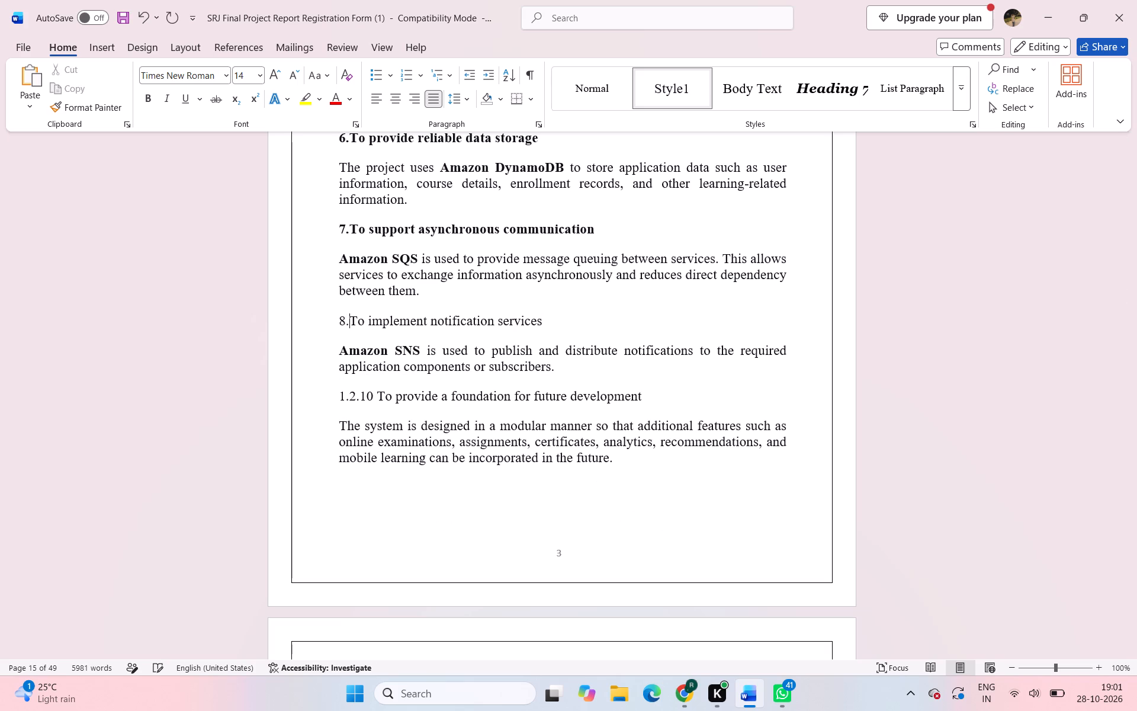
key(Left)
key(Left)
drag(340, 320, 538, 315)
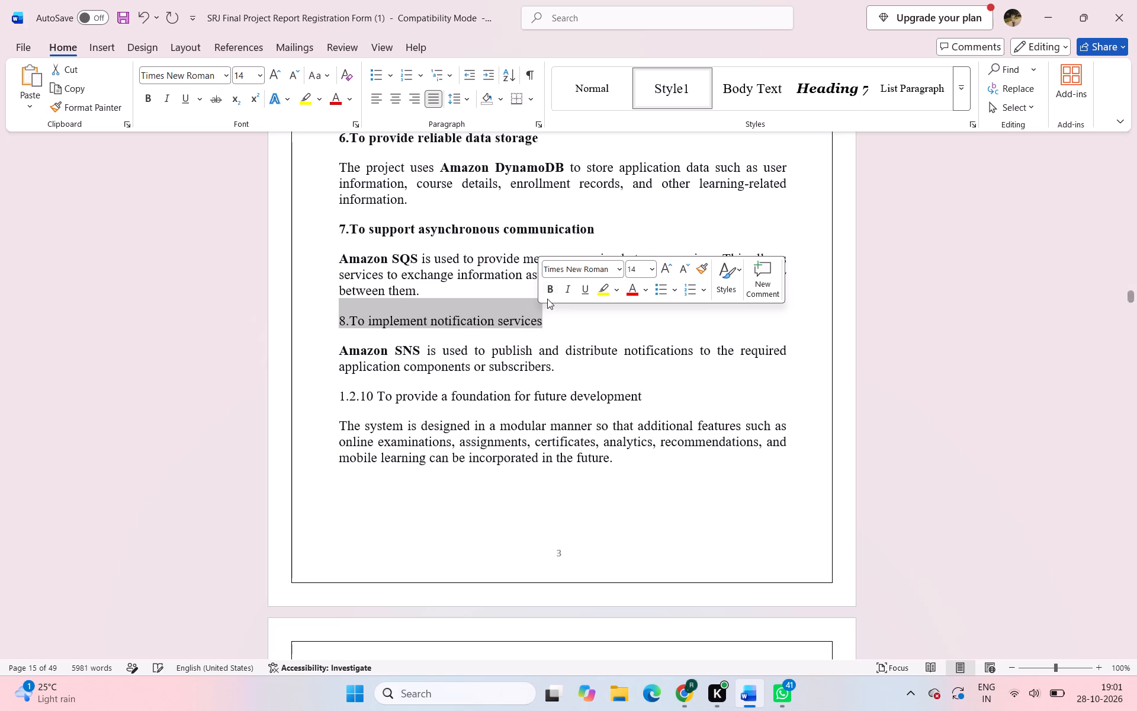
click(547, 297)
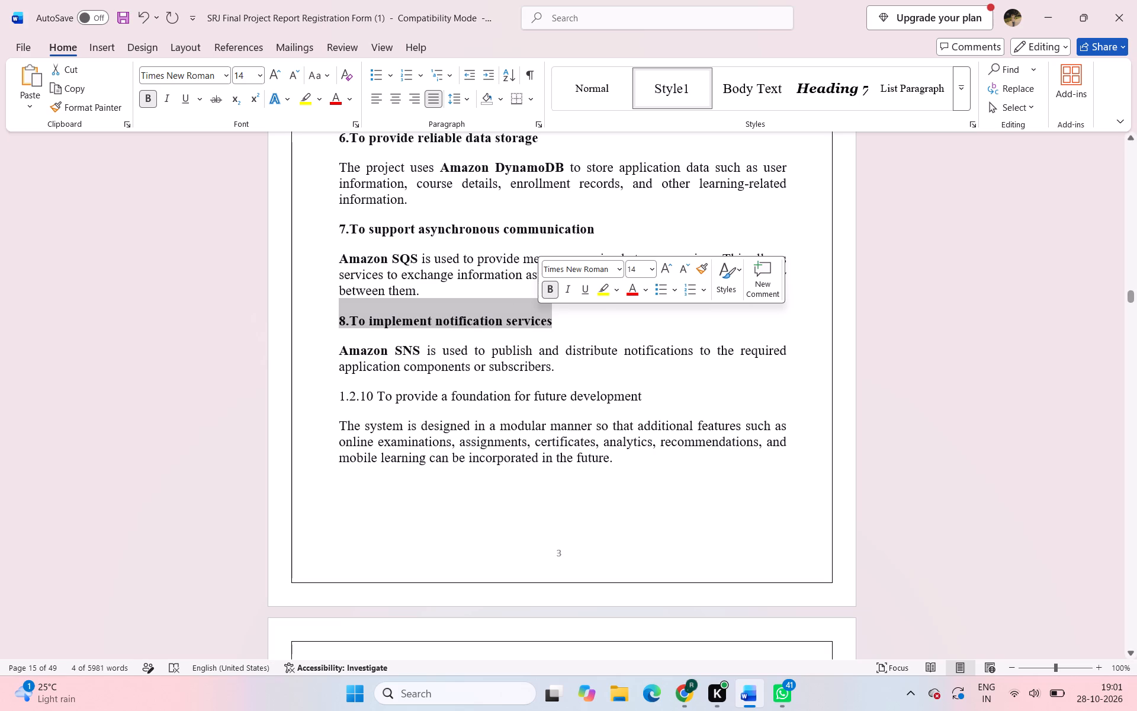
Replace the number 1.2.10 of the "To provide a foundation for future development" subheading with "9." and make the subheading bold.
drag(374, 396, 326, 402)
key(BackSpace)
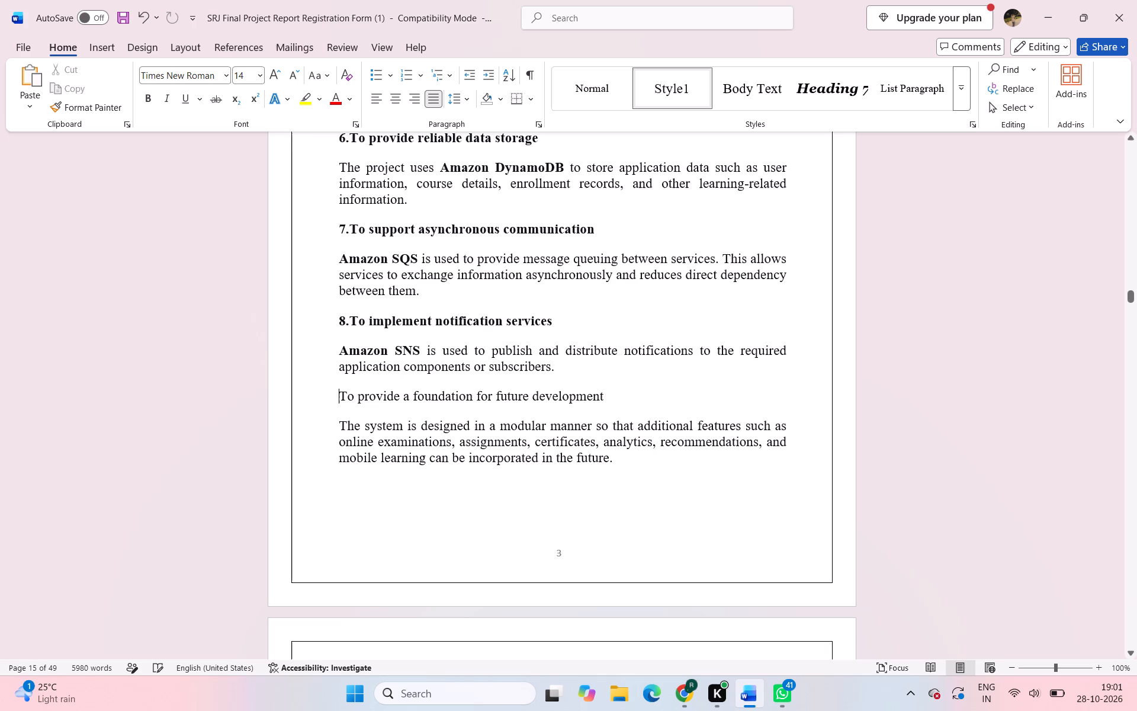
text(9.)
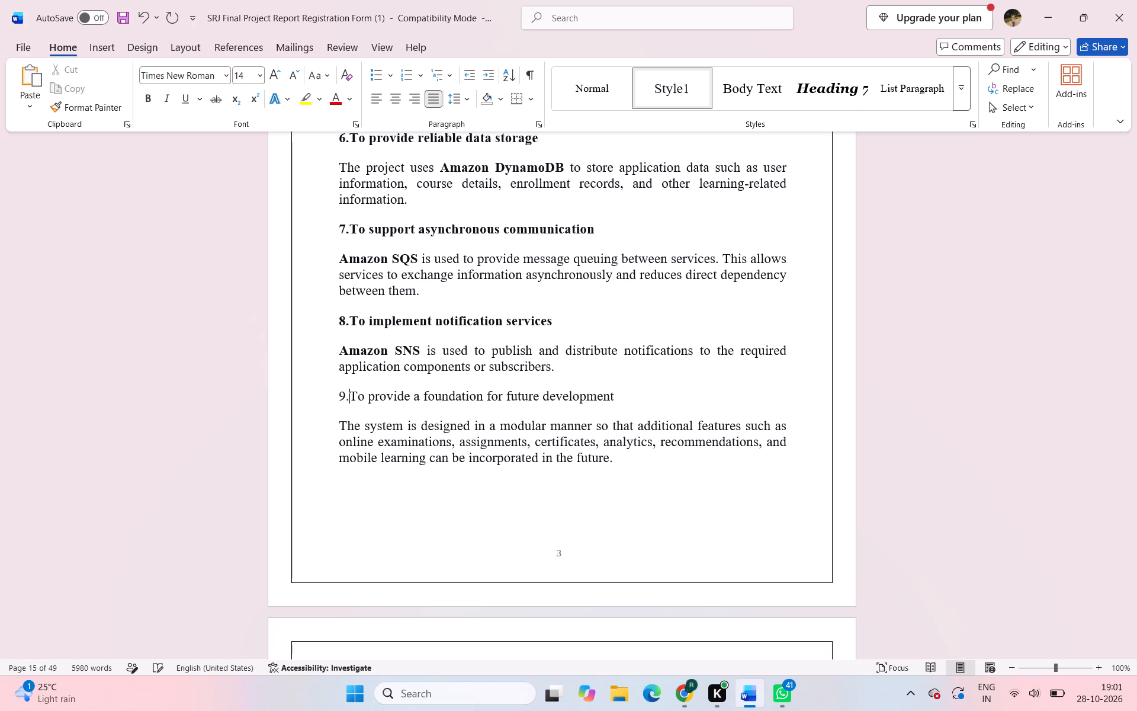
key(Left)
key(Left)
drag(326, 402, 526, 408)
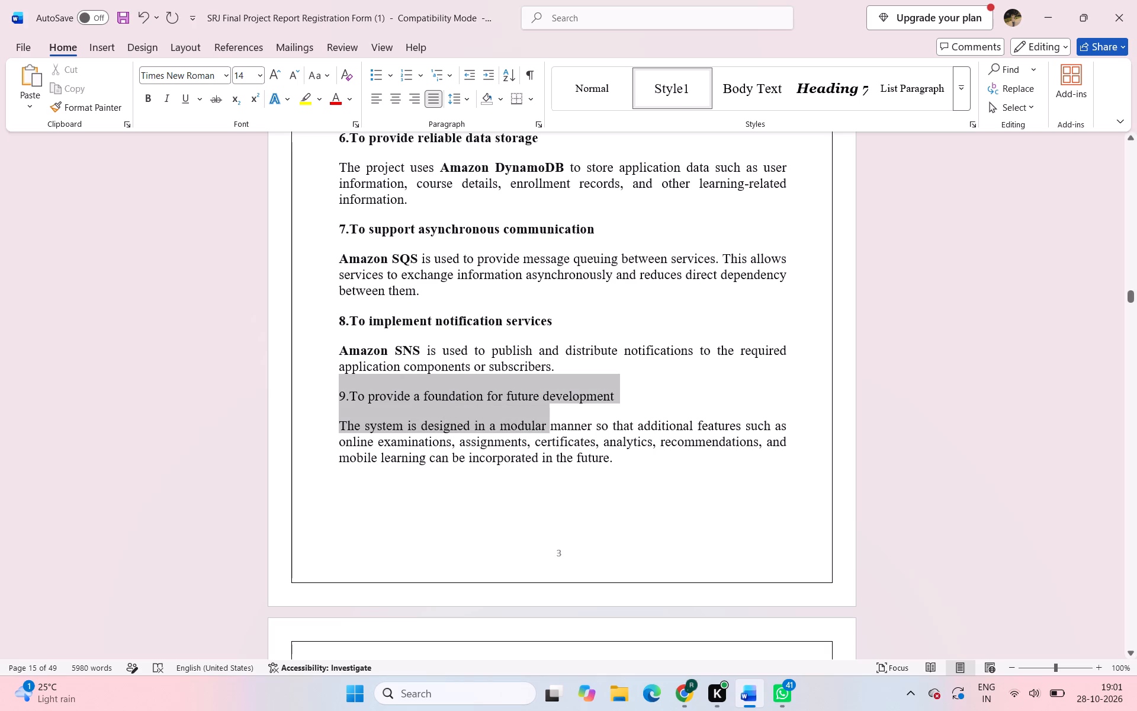
drag(526, 408, 564, 397)
click(575, 378)
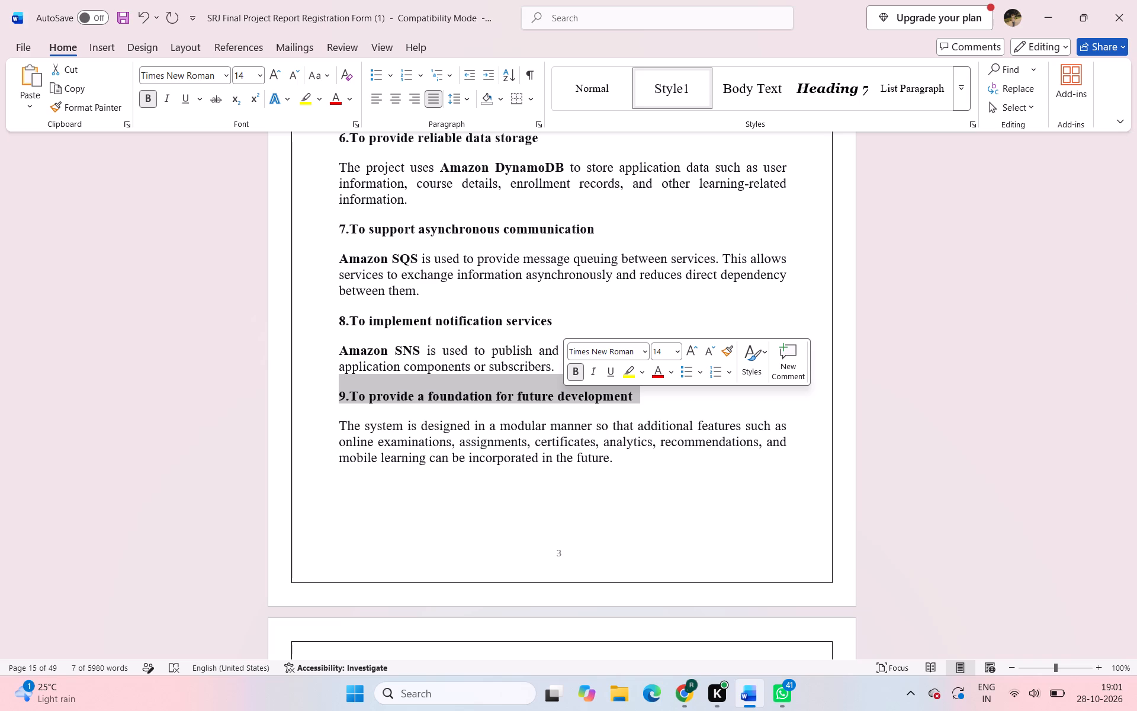
Delete the leftover text about static frontend assets and the production environment above the "1.3 Problem Definition" heading.
scroll(339, 398, down, 1)
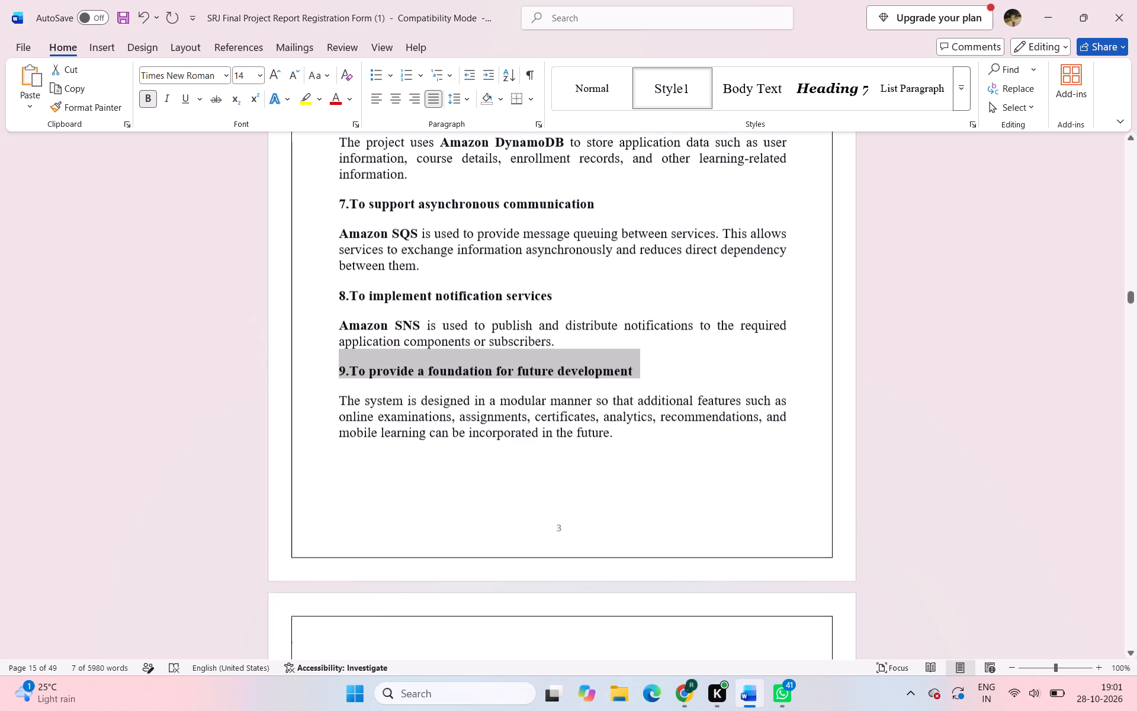
scroll(339, 398, down, 1)
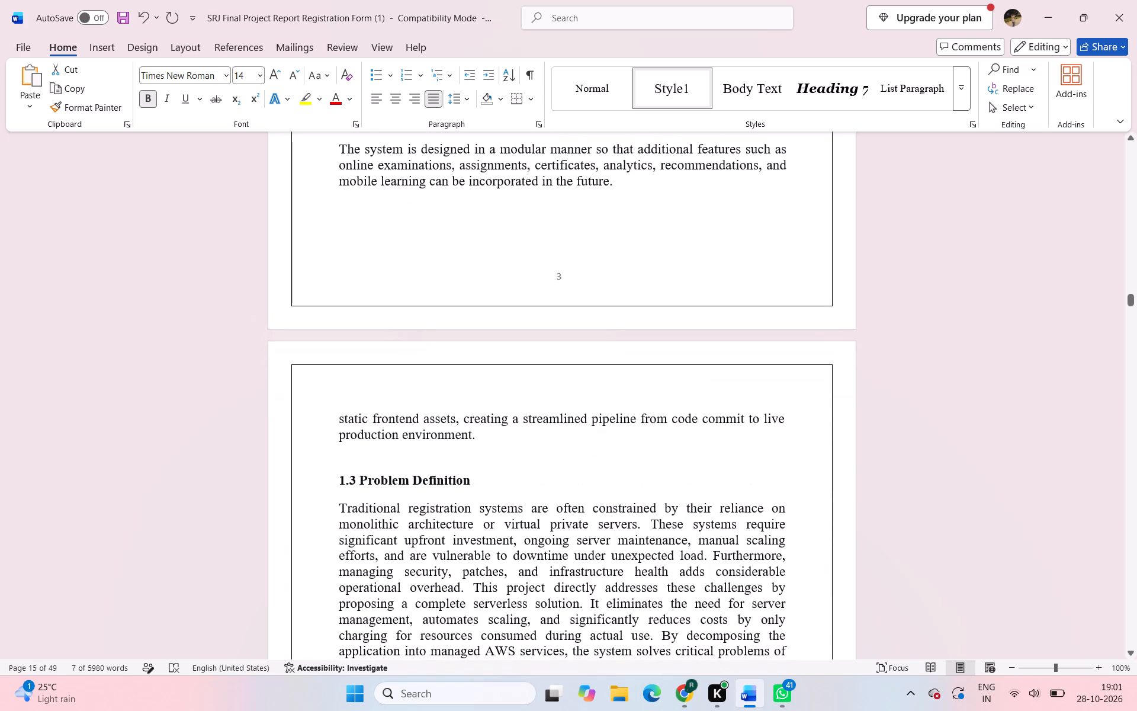
drag(338, 413, 489, 446)
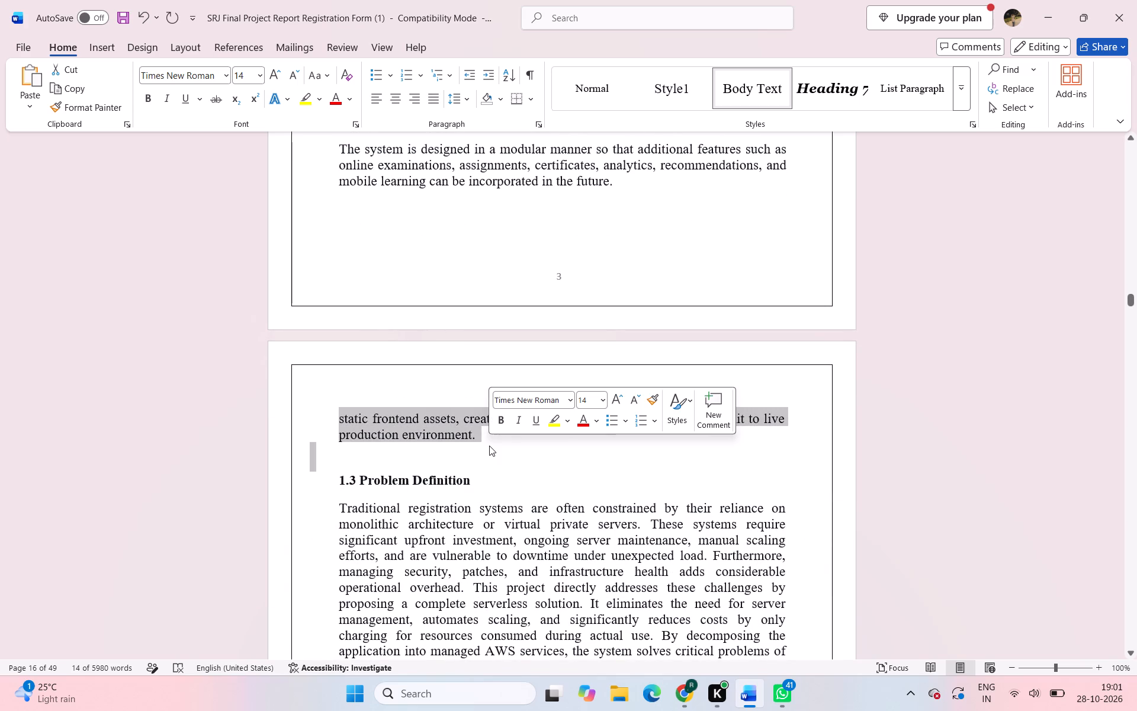
key(BackSpace)
scroll(489, 446, down, 1)
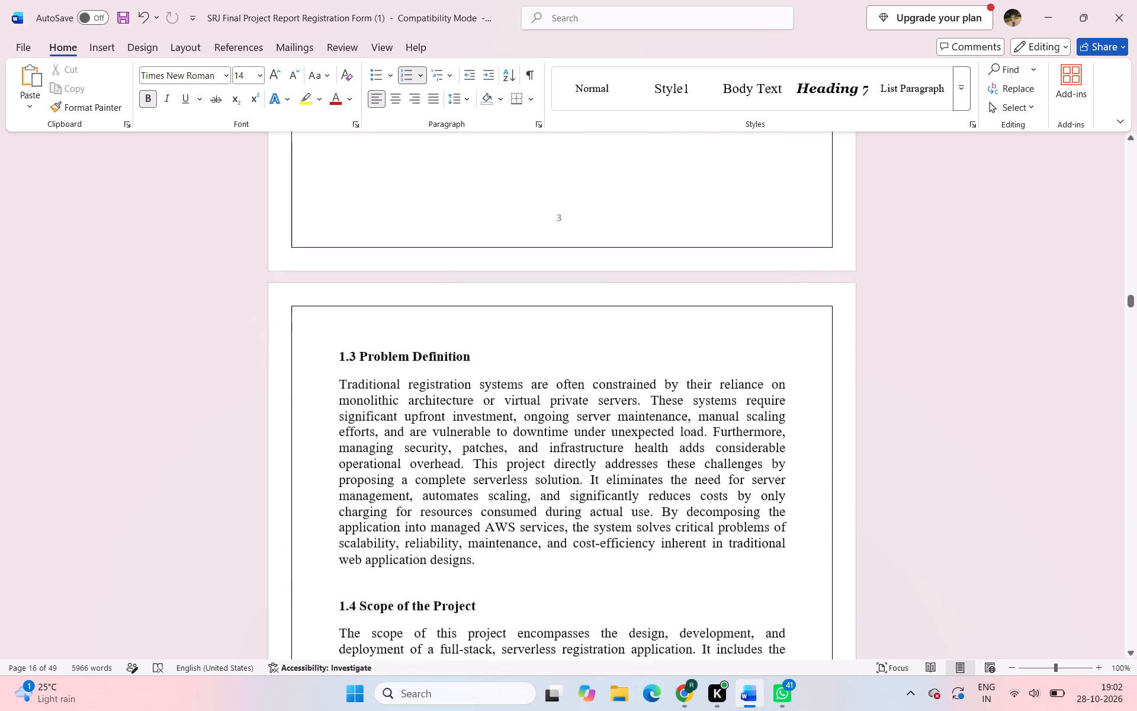
Review Chapter 1 from 1.3 Problem Definition through 1.7 Cloud Deployment Flow, plus the objectives and introduction text before them.
scroll(489, 446, down, 5)
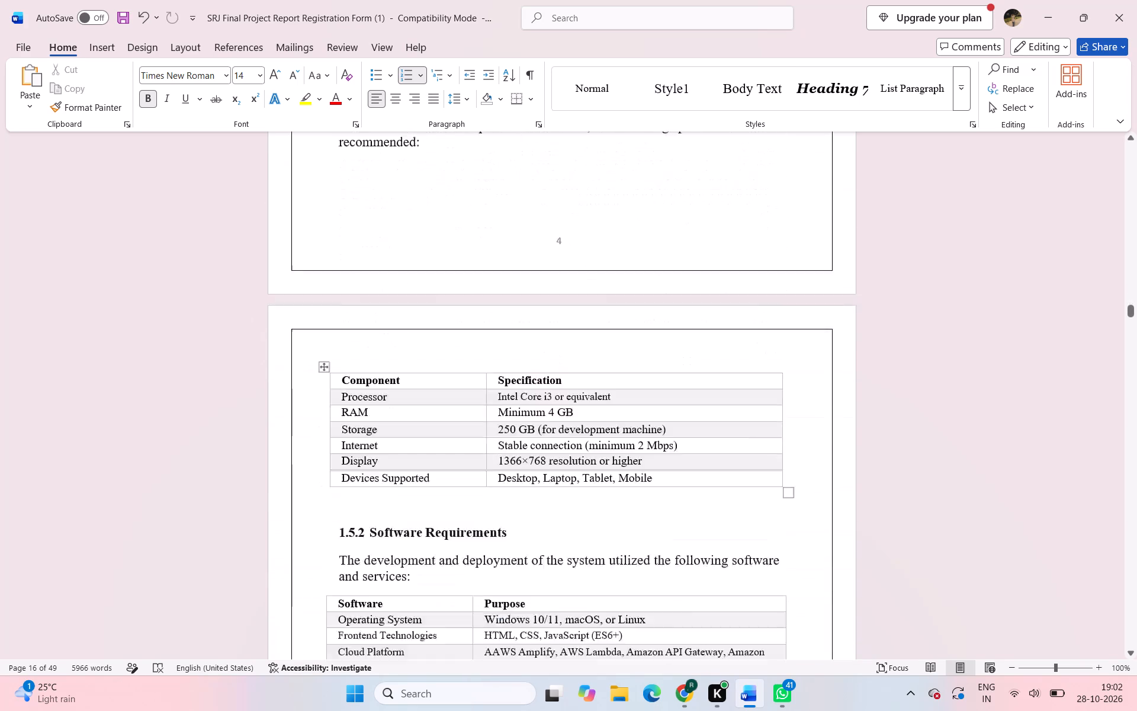
scroll(489, 446, down, 5)
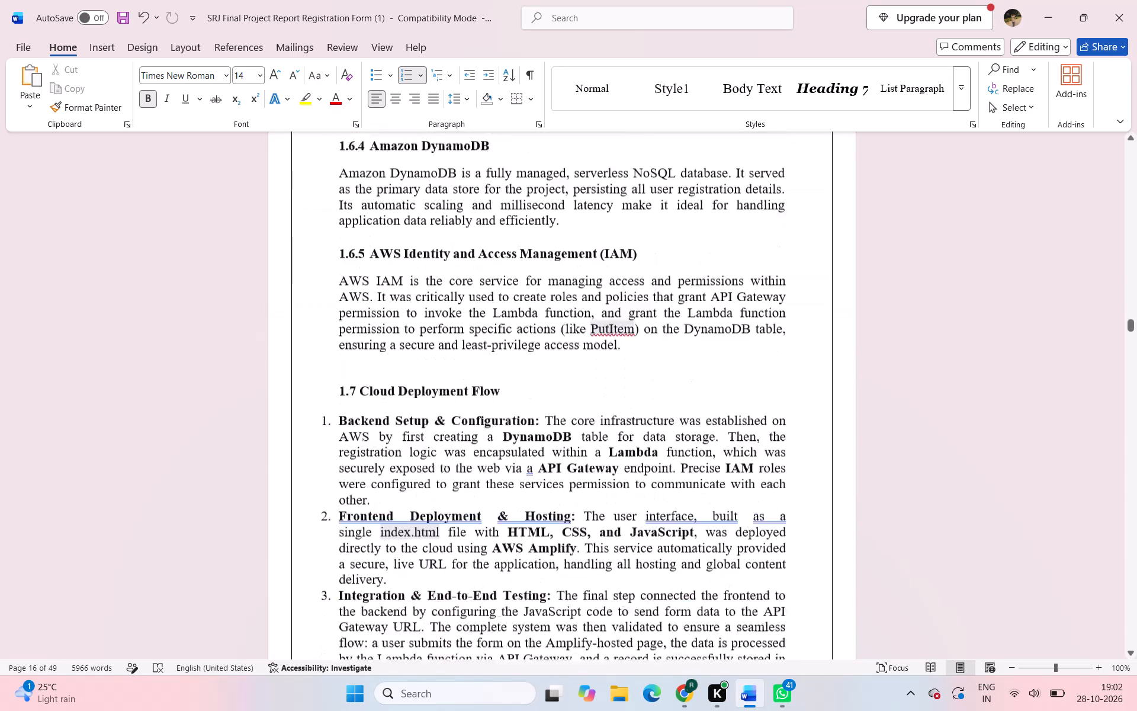
scroll(489, 446, down, 5)
scroll(489, 446, up, 10)
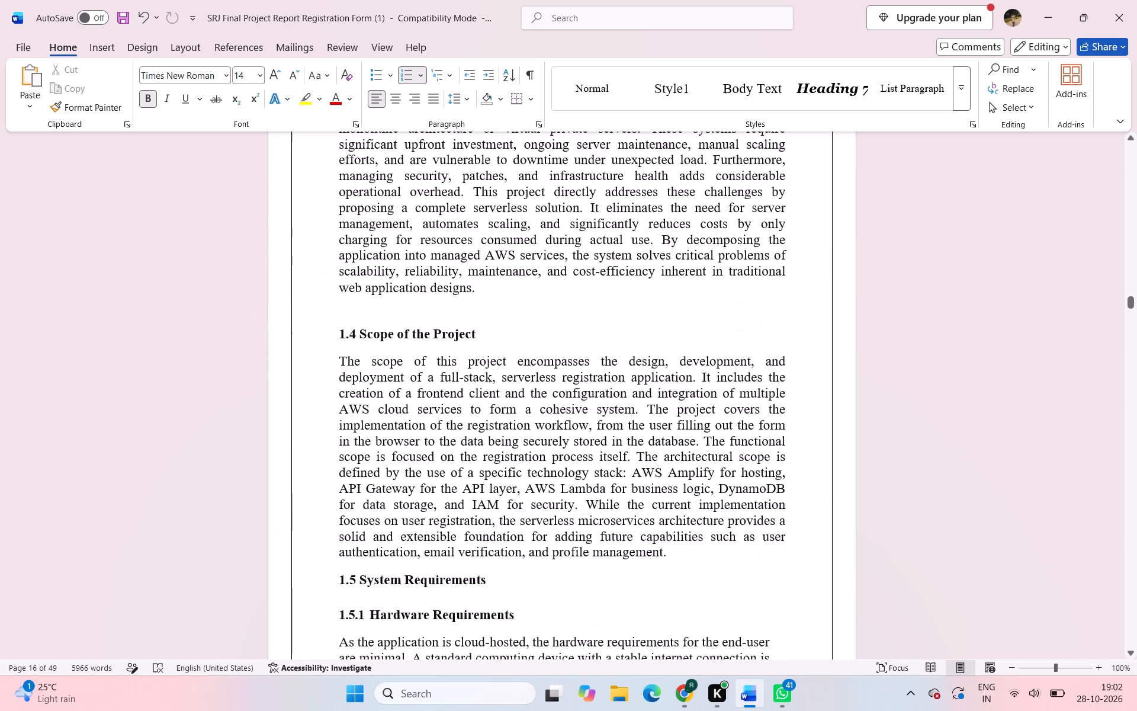
scroll(489, 446, up, 3)
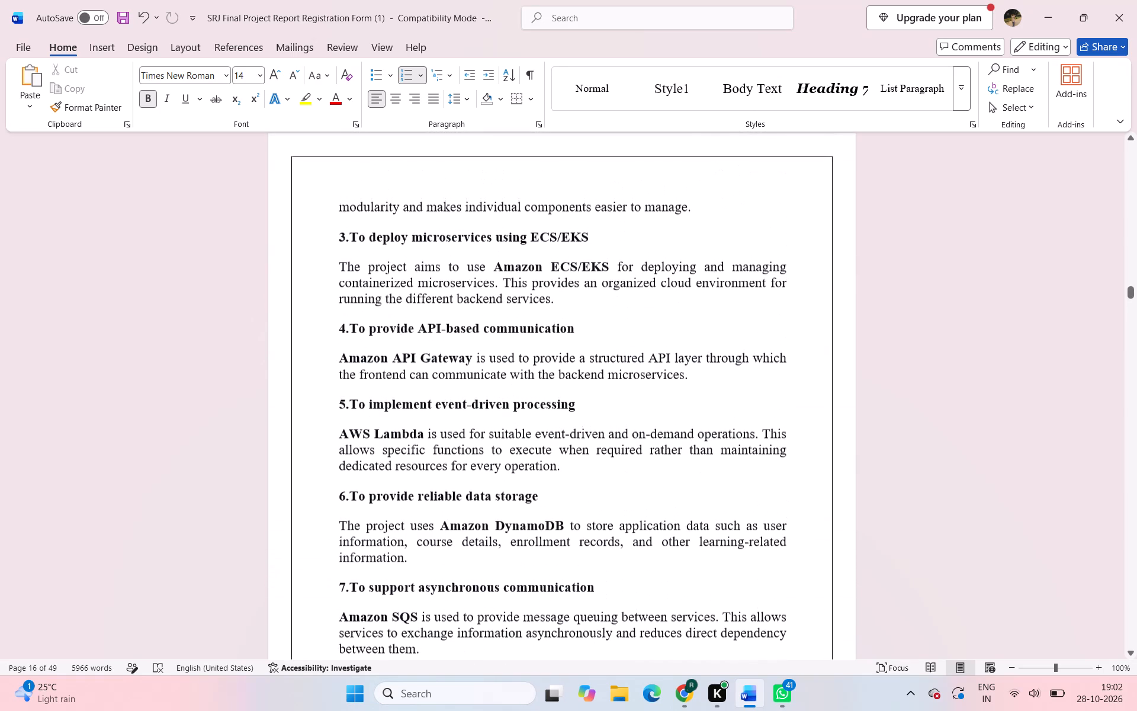
scroll(489, 446, up, 1)
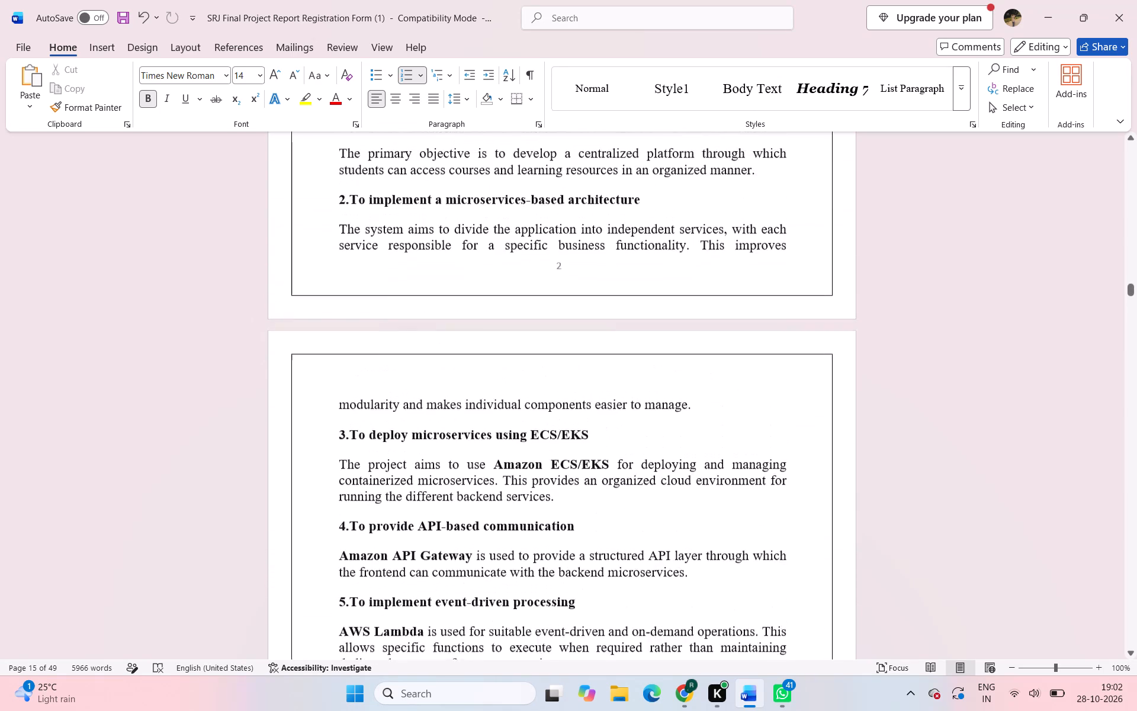
scroll(489, 446, up, 2)
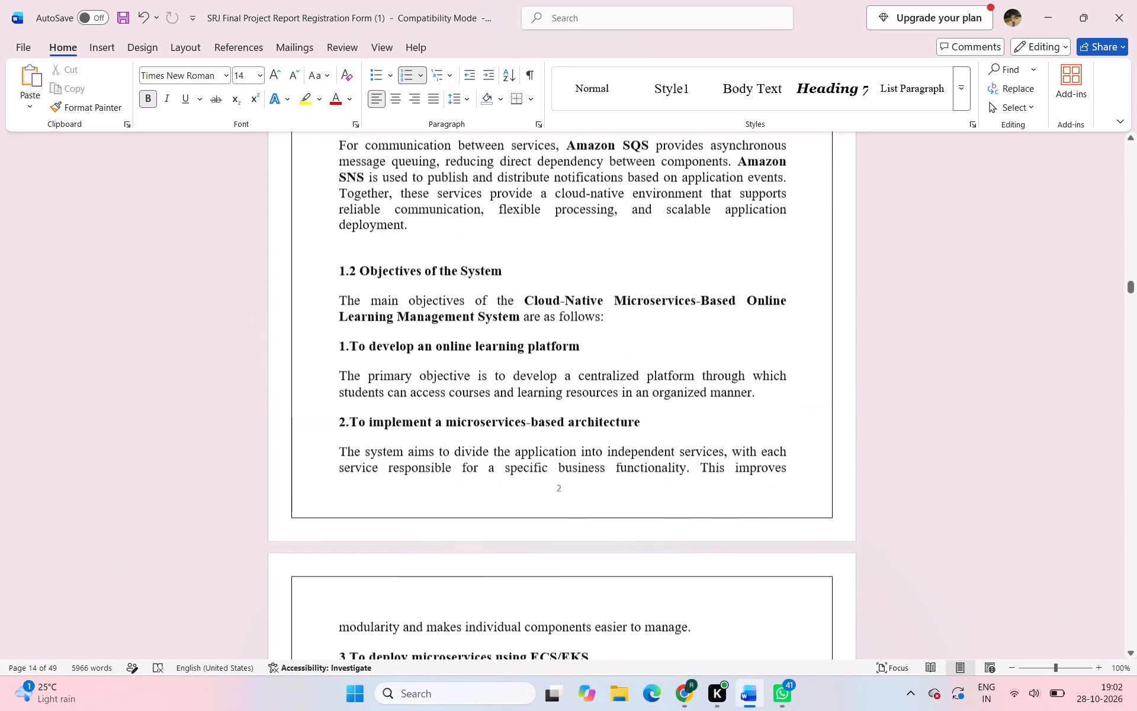
scroll(489, 446, up, 4)
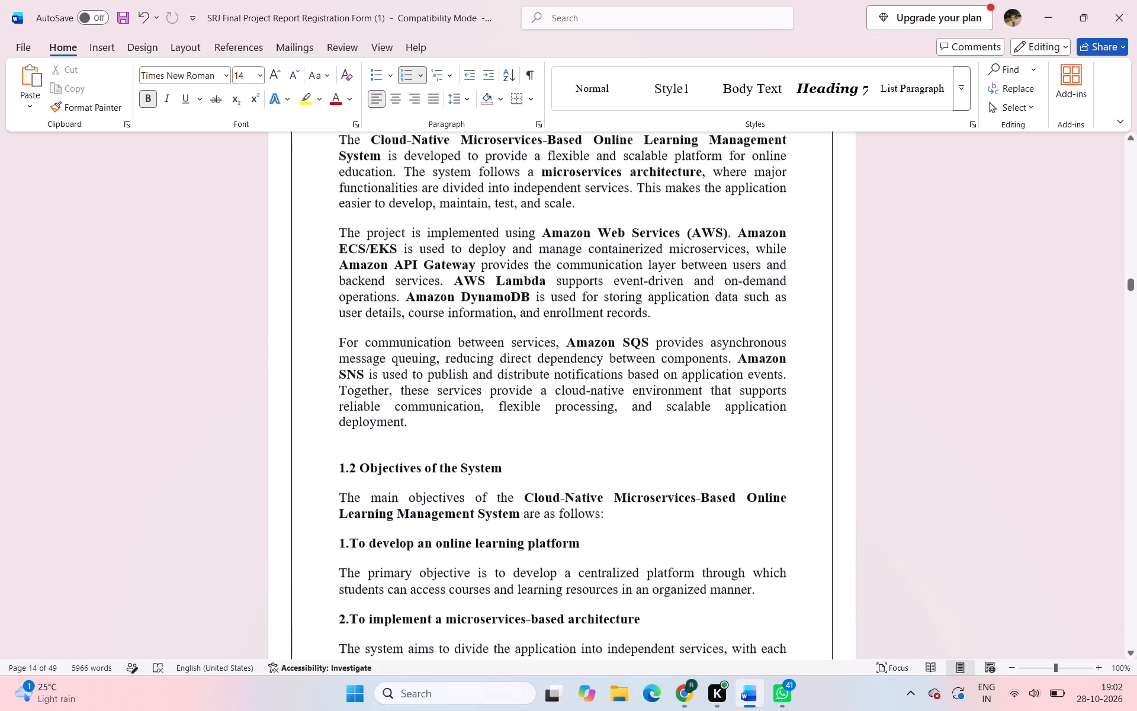
scroll(489, 446, up, 2)
scroll(489, 446, down, 4)
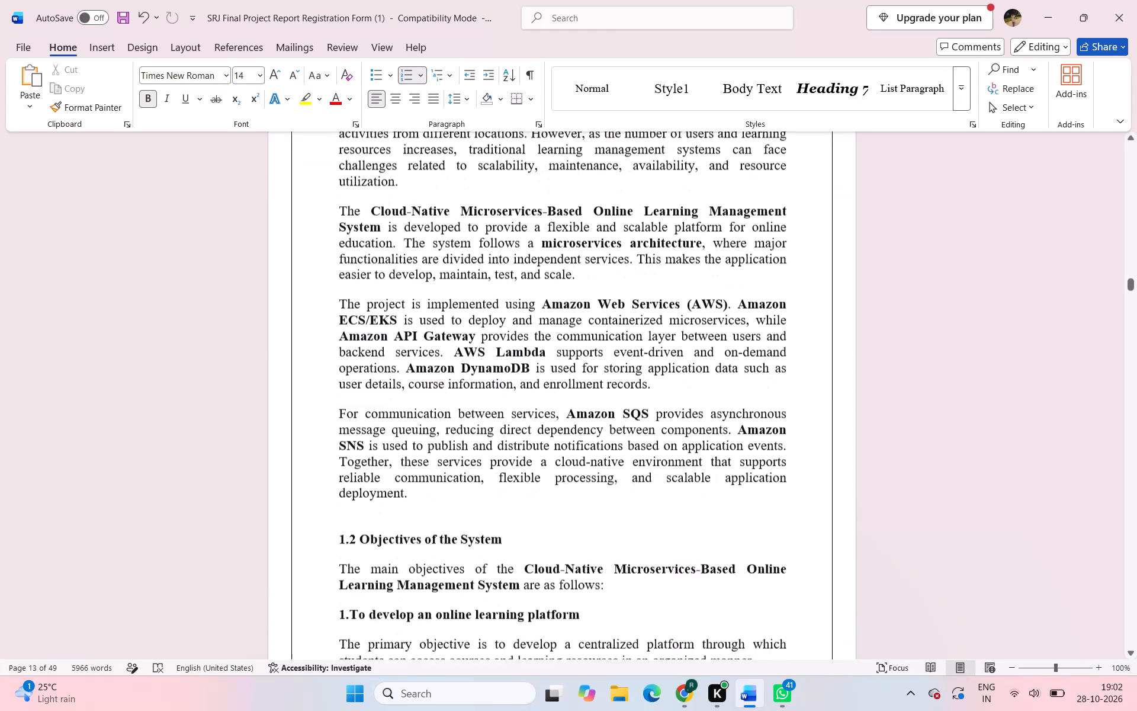
Clear the empty line above the "1.2 Objectives of the System" heading and insert a fresh blank line there.
click(461, 486)
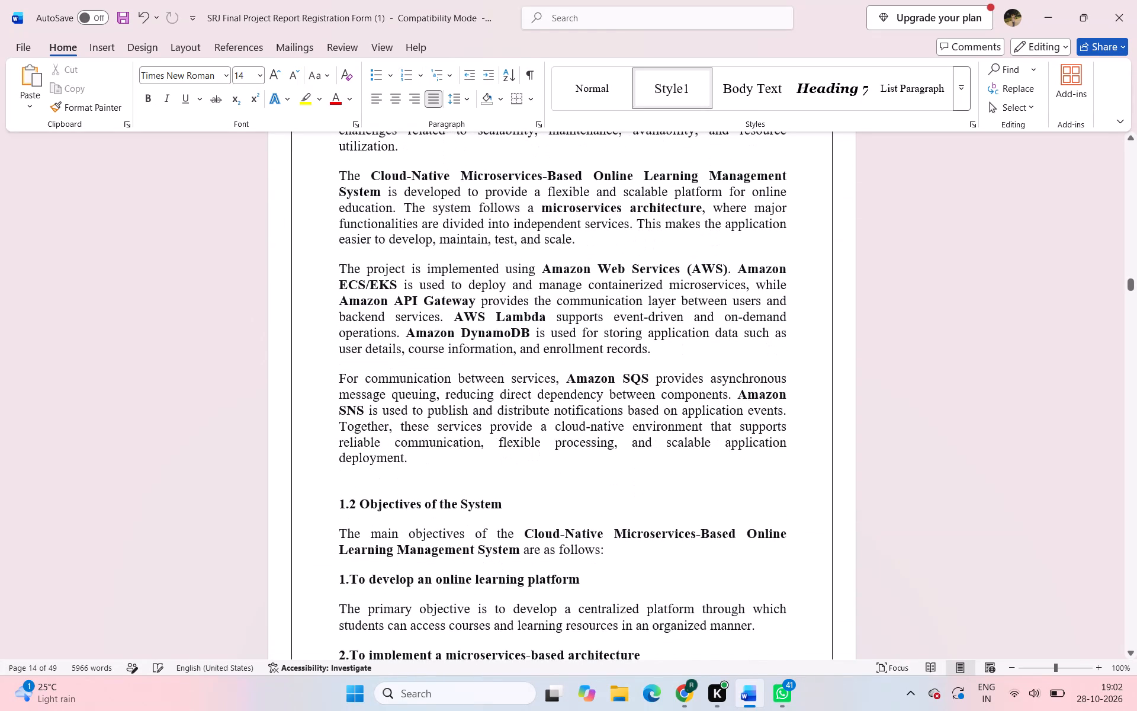
key(BackSpace)
key(BackSpace)
key(Return)
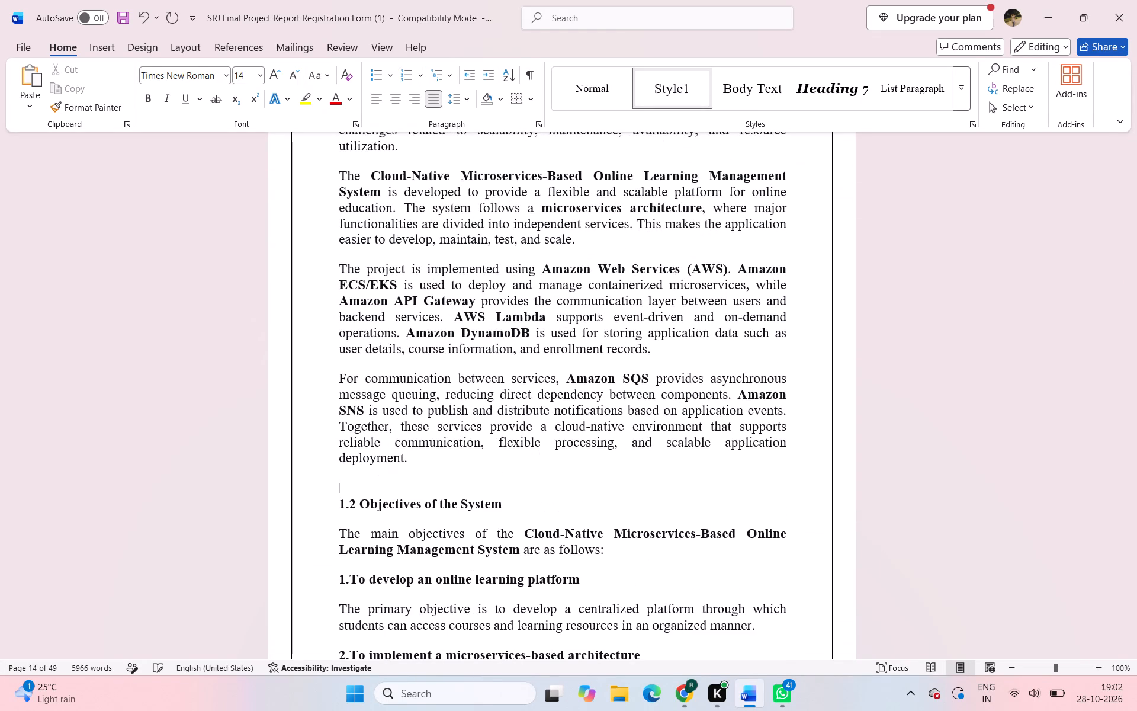
Apply Style1 to the end of the "9.To provide a foundation for future development" paragraph in section 1.2.
scroll(461, 486, down, 2)
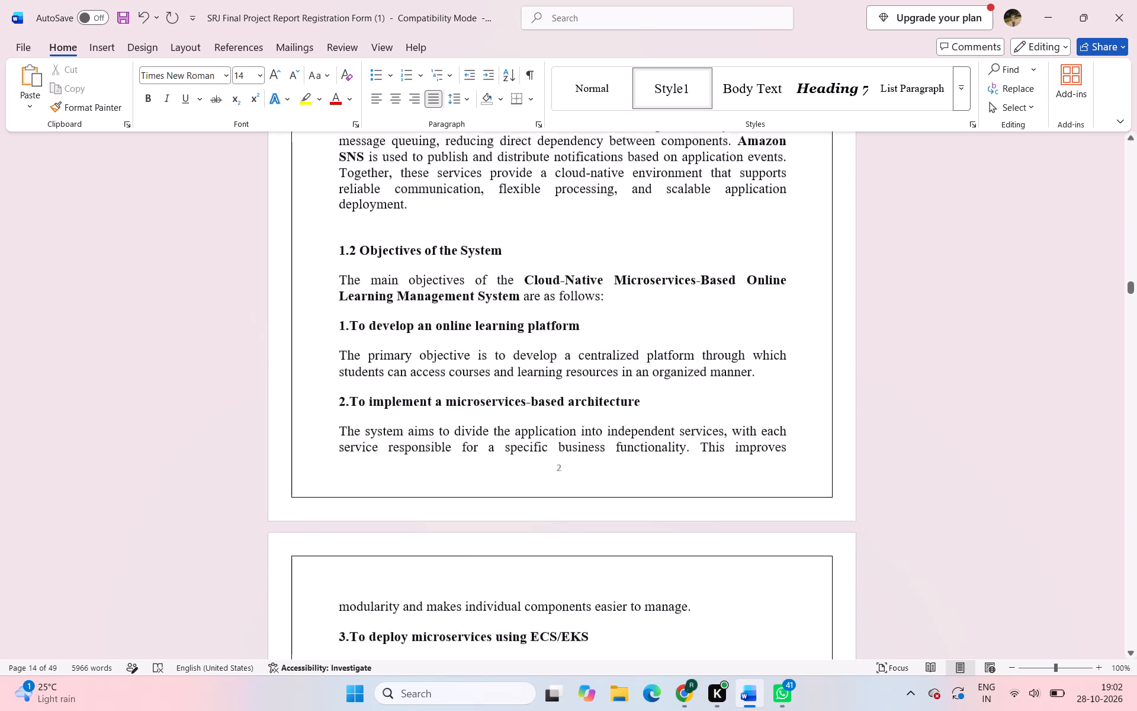
scroll(461, 486, down, 2)
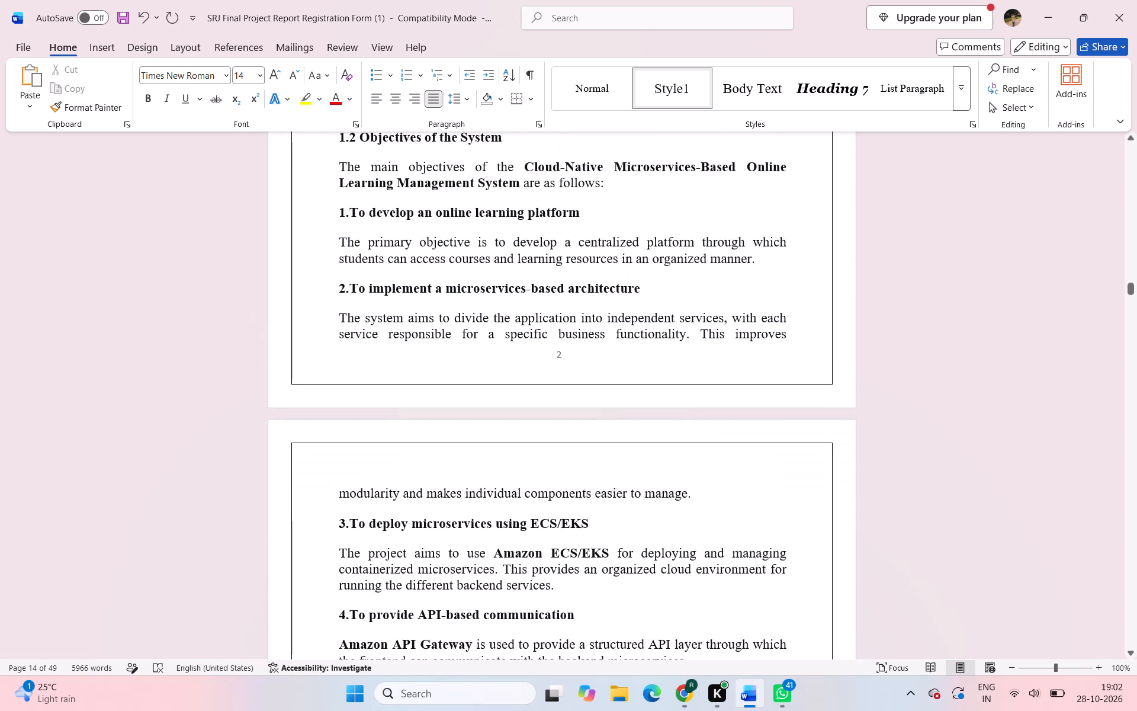
scroll(461, 486, down, 3)
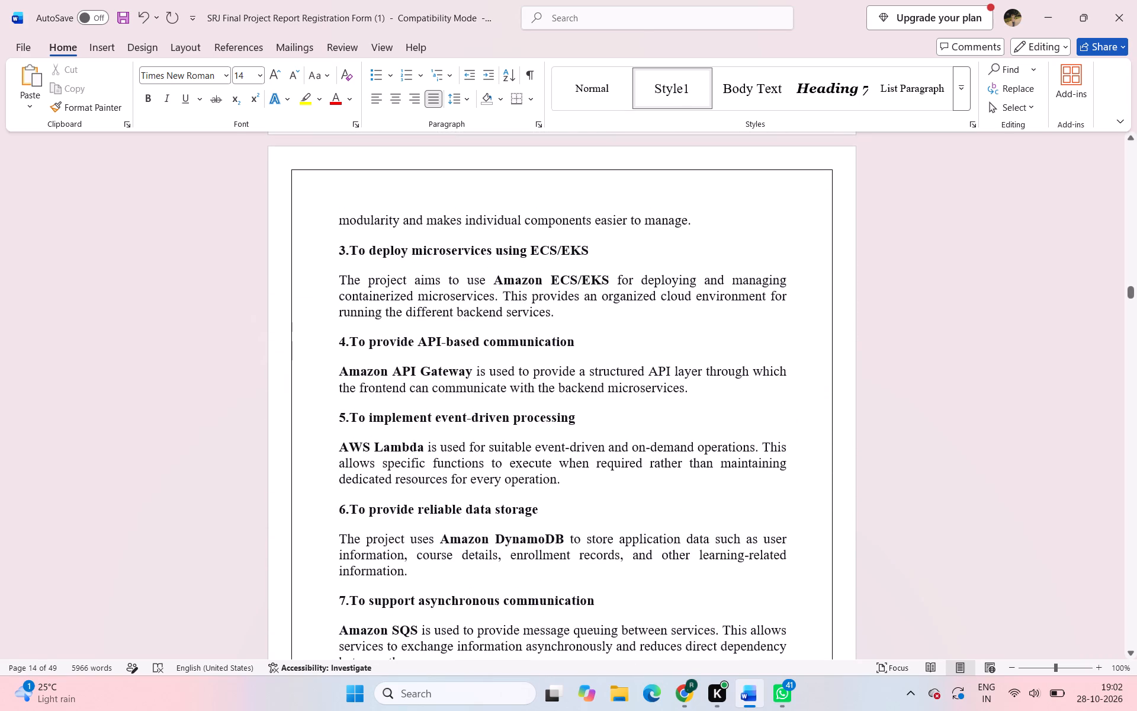
scroll(461, 486, down, 5)
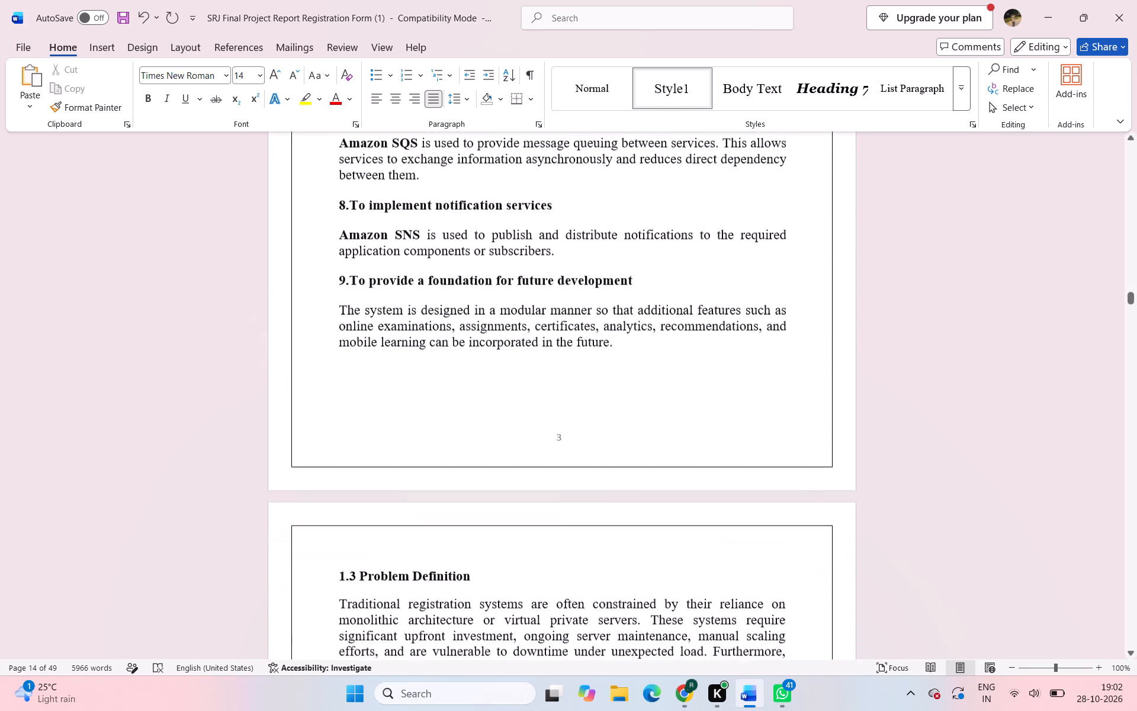
scroll(461, 486, down, 2)
click(526, 395)
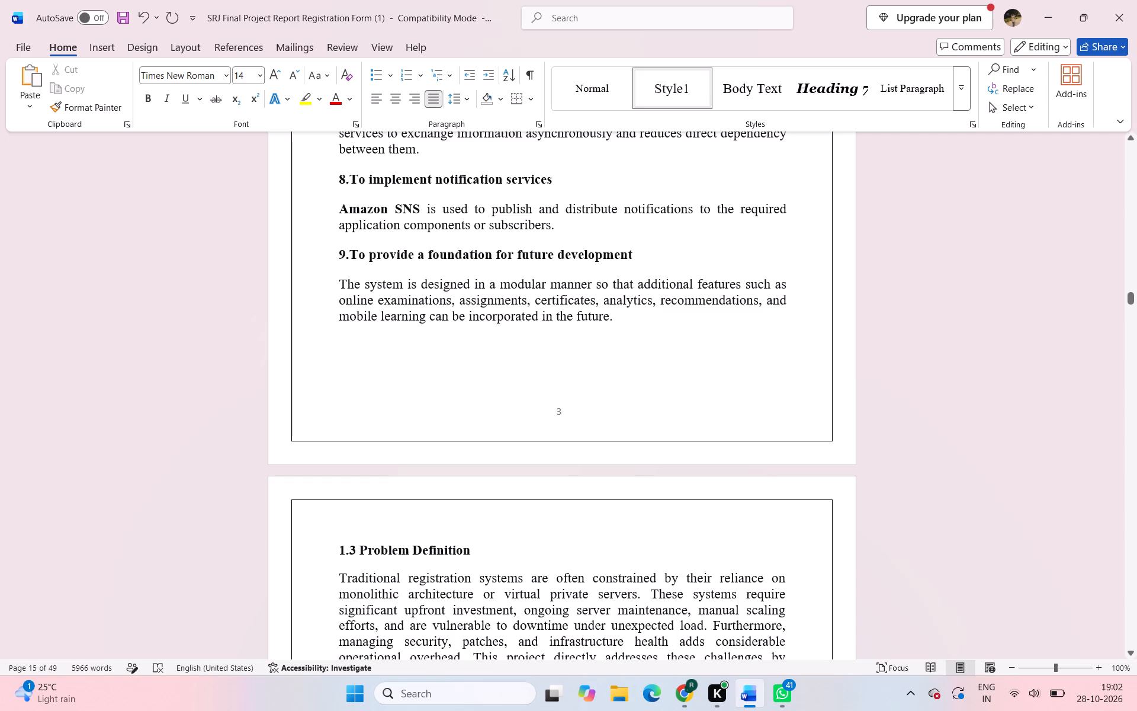
click(621, 318)
click(359, 548)
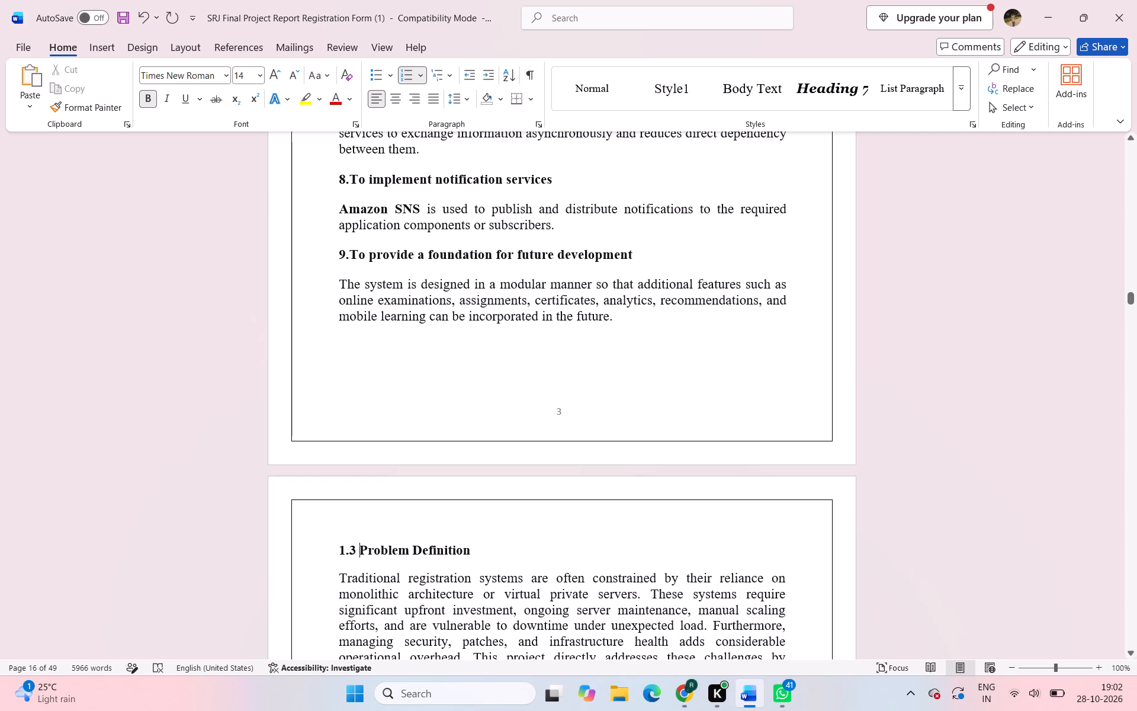
click(623, 322)
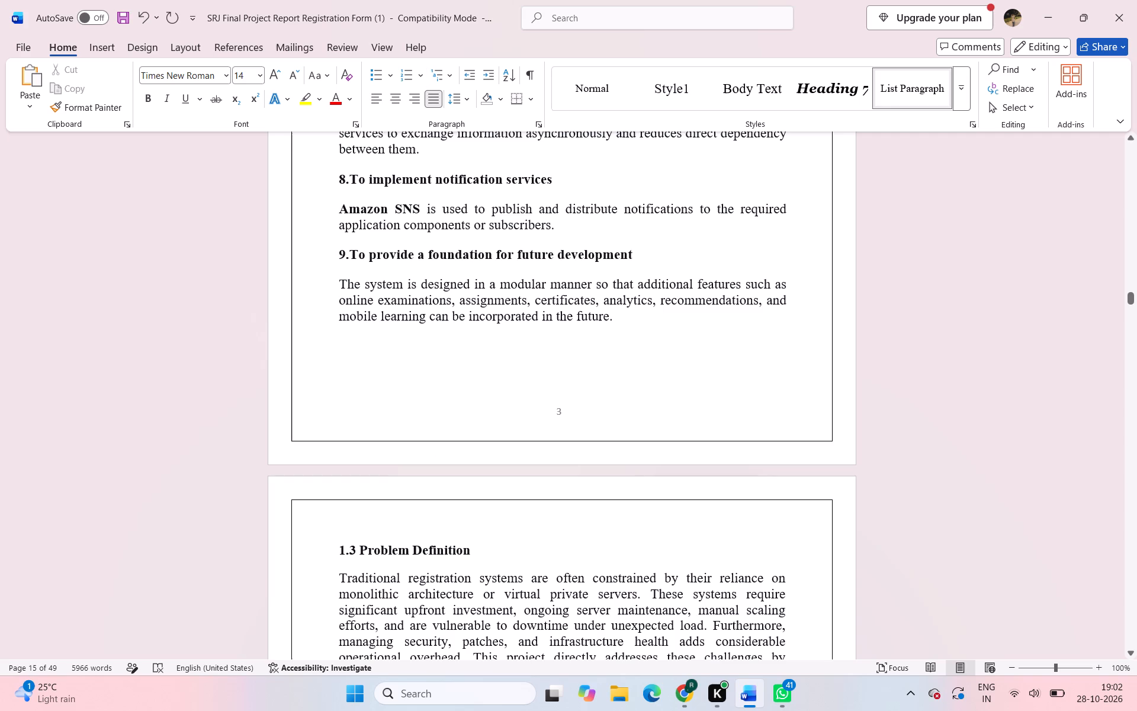
key(BackSpace)
key(BackSpace)
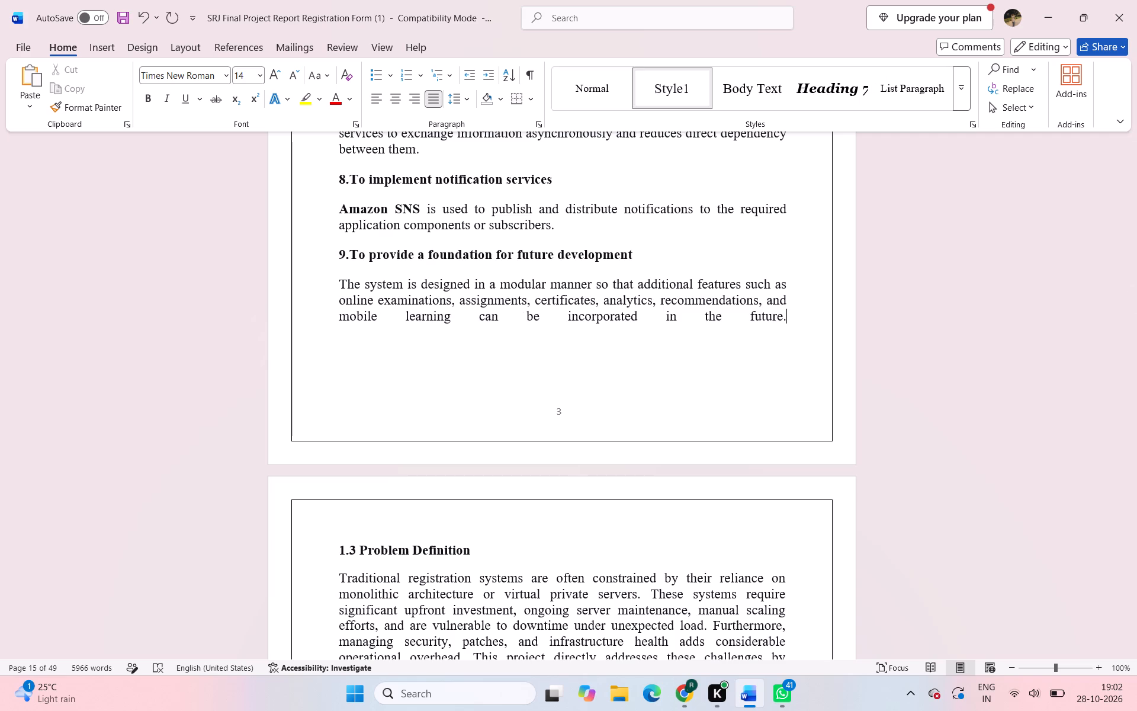
key(ctrl+z)
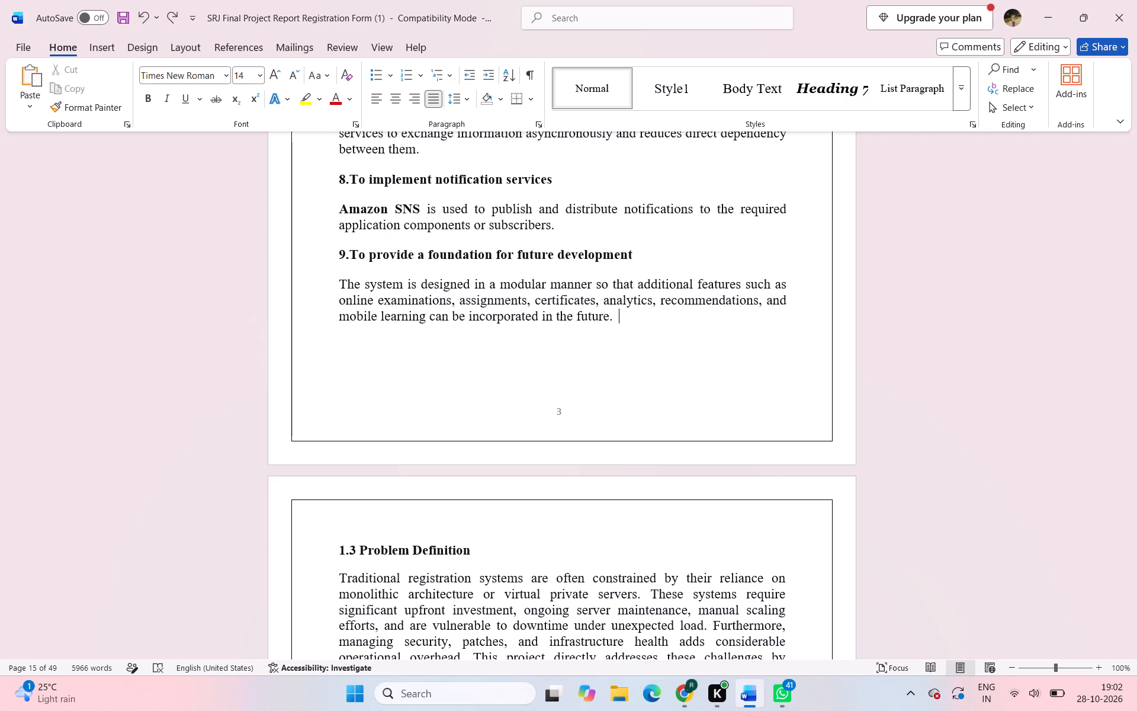
click(661, 98)
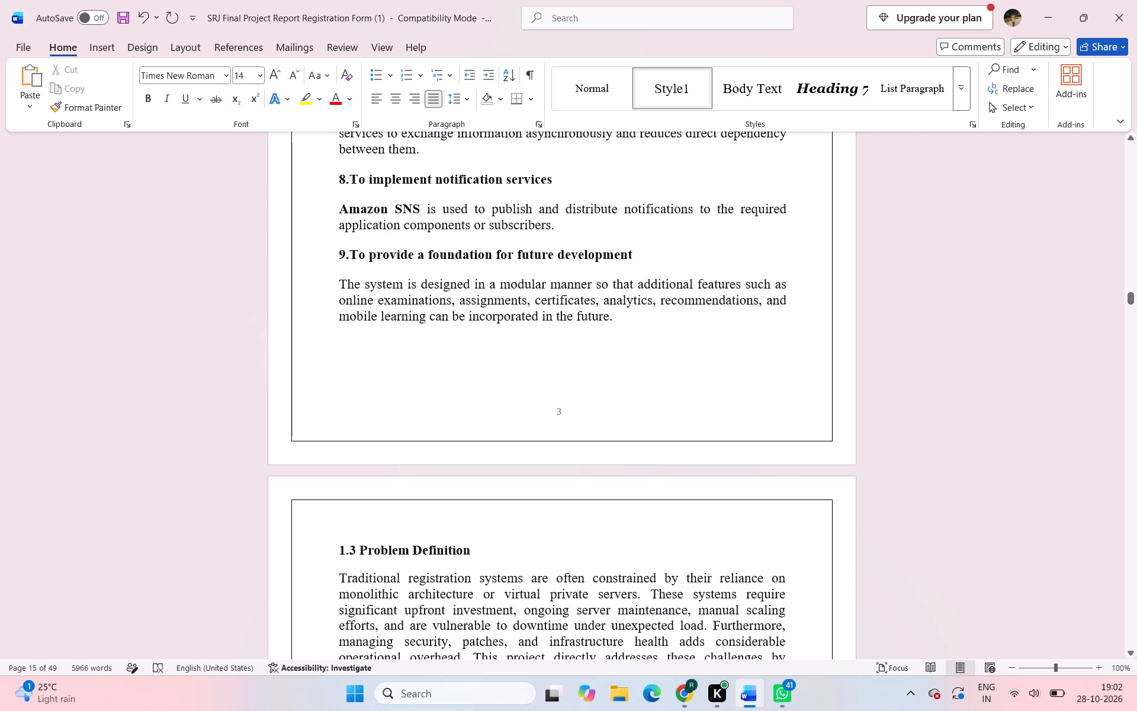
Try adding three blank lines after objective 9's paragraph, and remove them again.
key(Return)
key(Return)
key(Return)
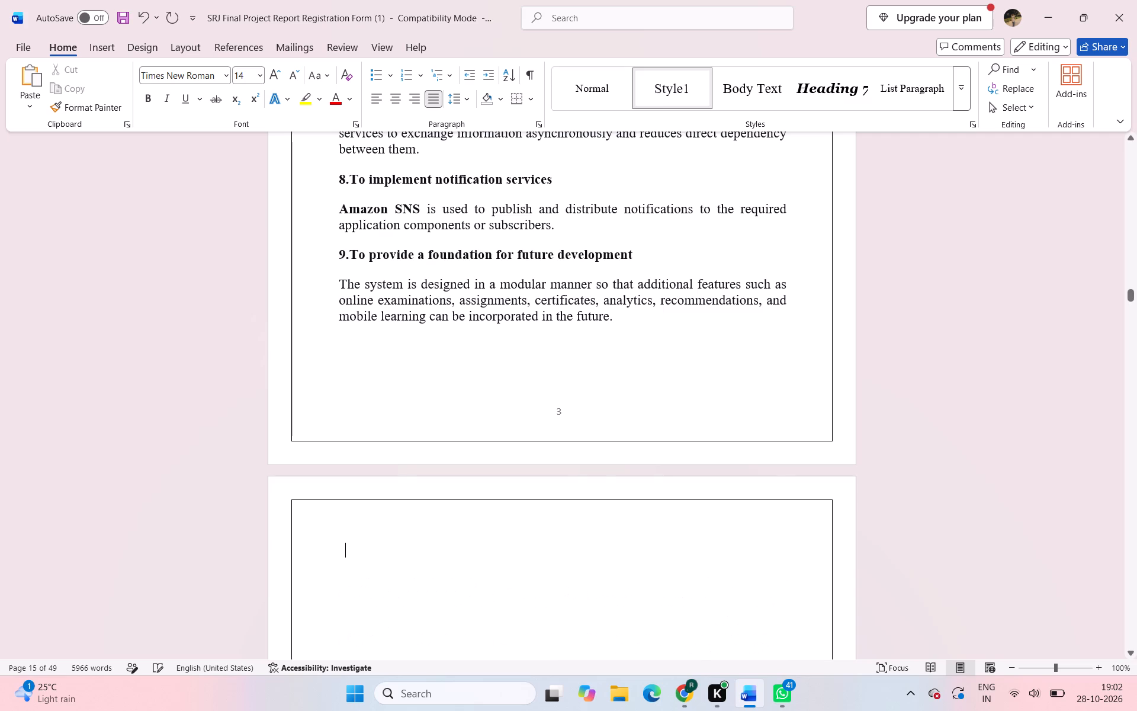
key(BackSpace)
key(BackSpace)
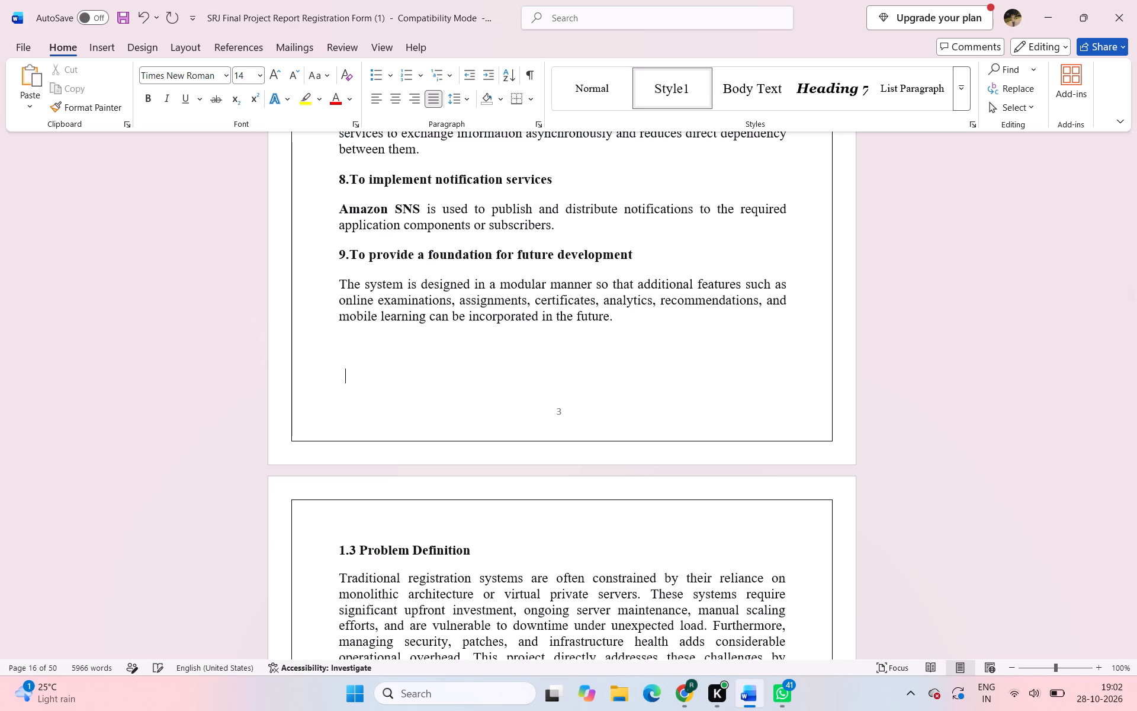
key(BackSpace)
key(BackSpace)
Move the "1.3 Problem Definition" heading and its paragraph up to page 3, directly beneath objective 9's paragraph.
scroll(540, 489, down, 2)
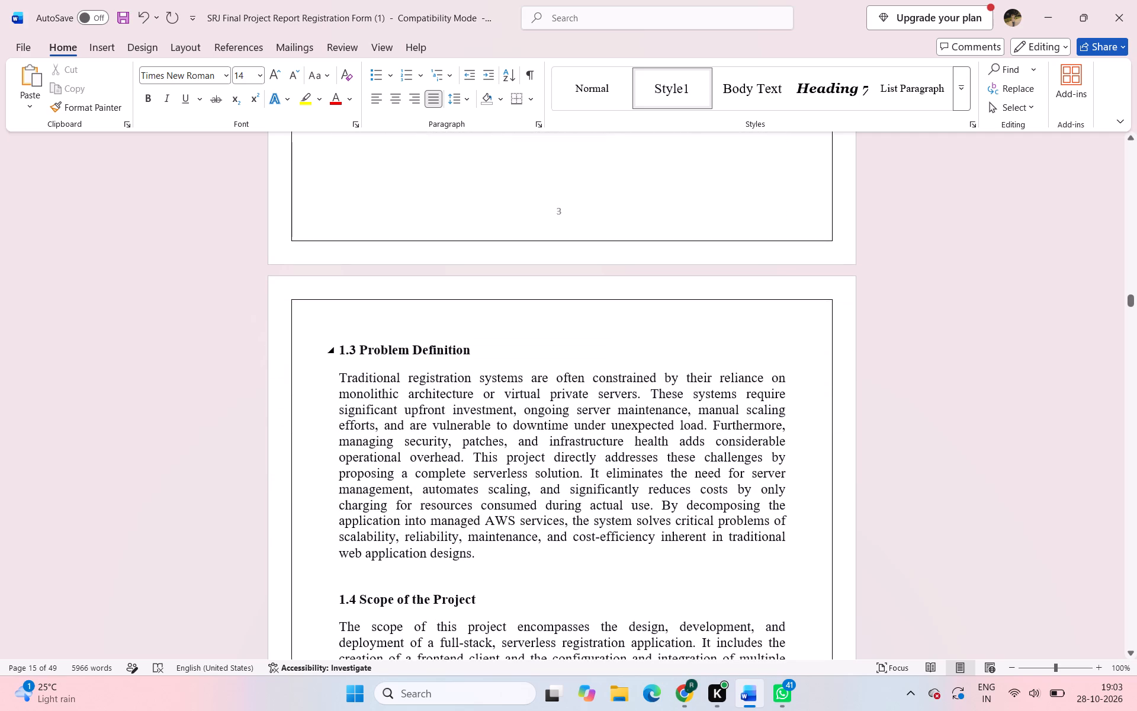
drag(358, 350, 502, 561)
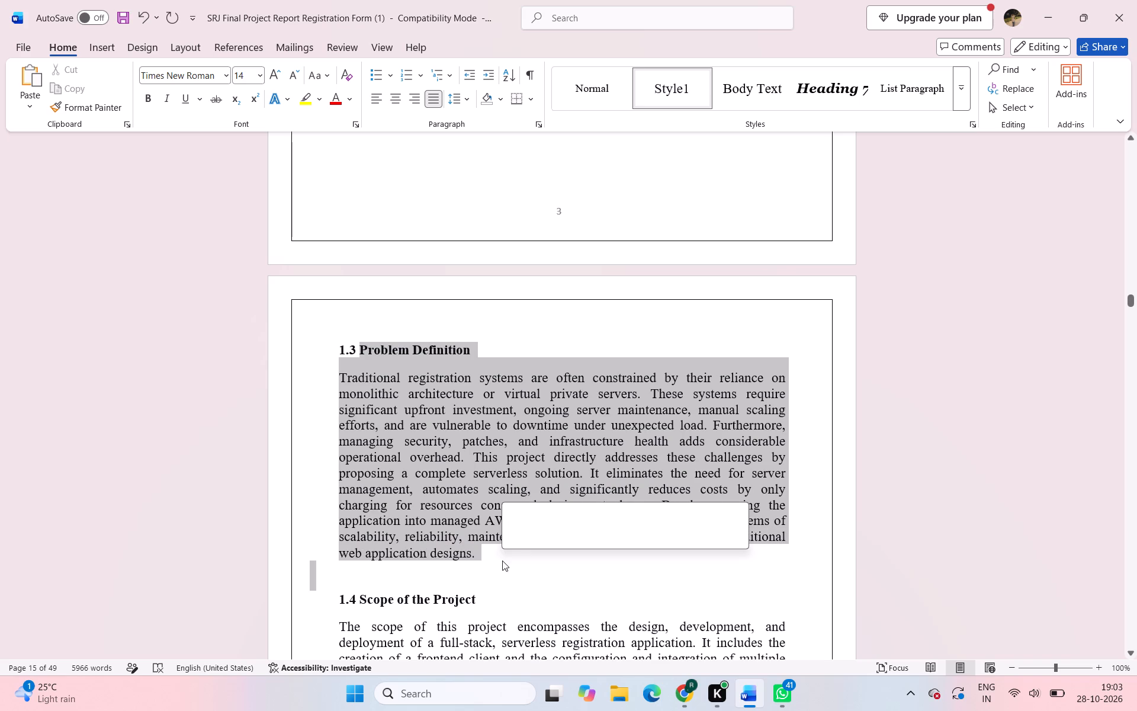
drag(441, 423, 515, 97)
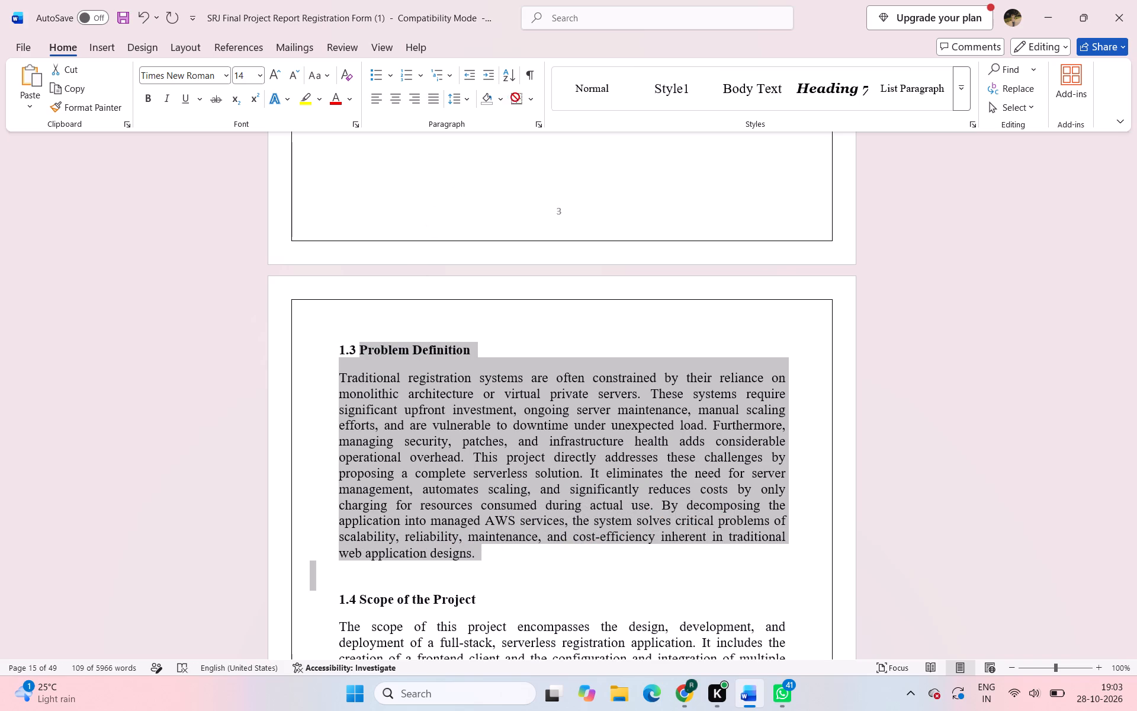
drag(515, 97, 618, 229)
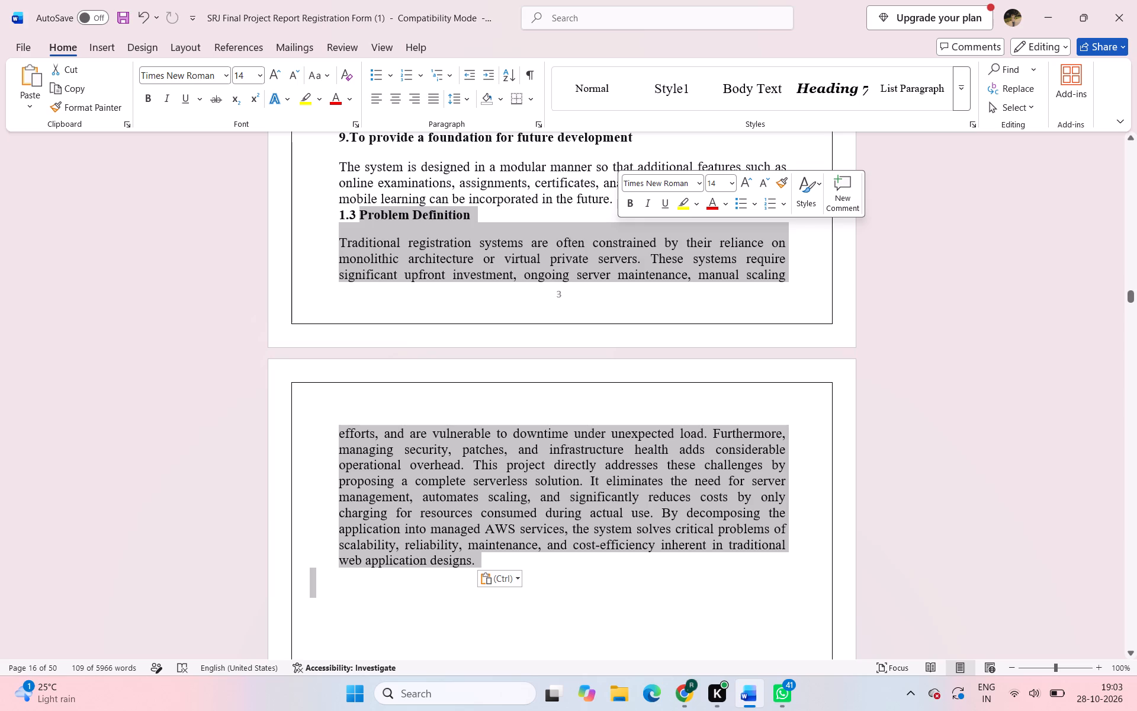
Keep objective 9's paragraph in Style1 and insert one blank line between it and the "1.3 Problem Definition" heading.
click(613, 201)
key(Return)
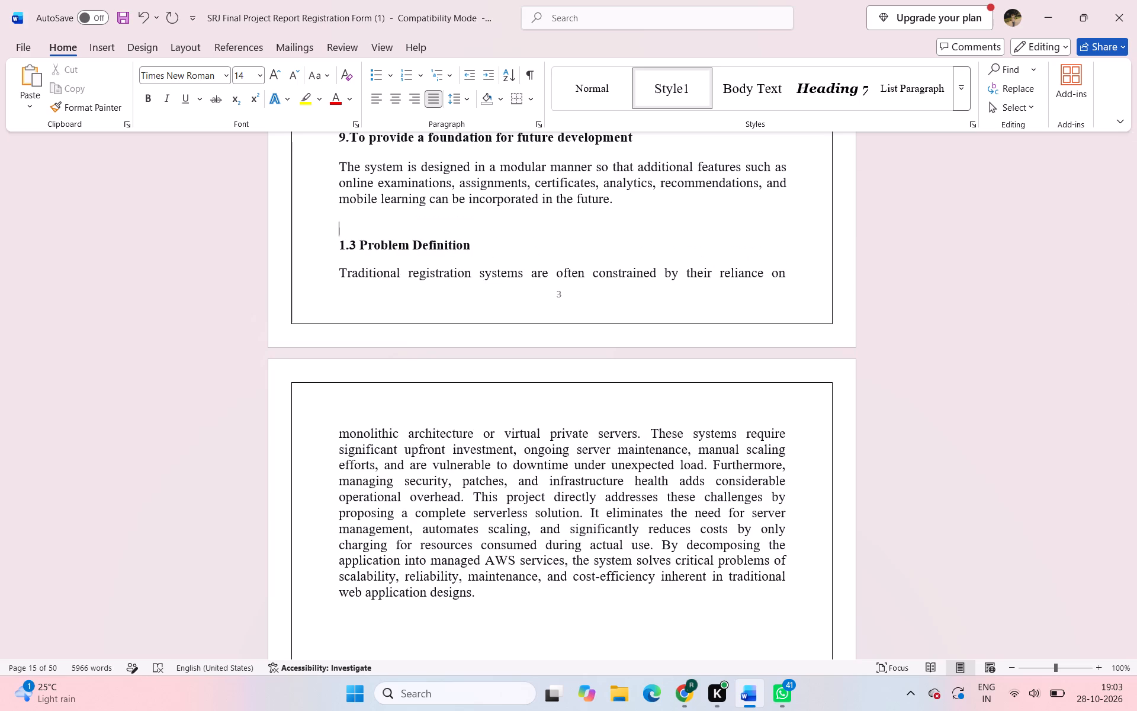
key(BackSpace)
key(BackSpace)
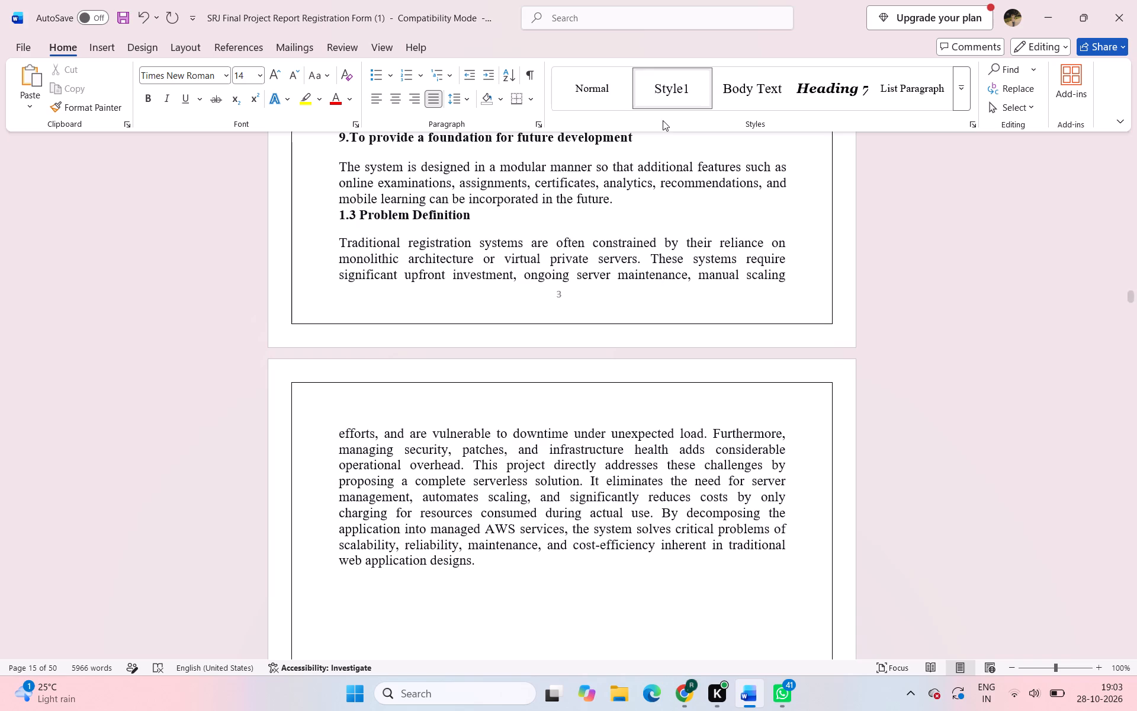
click(608, 73)
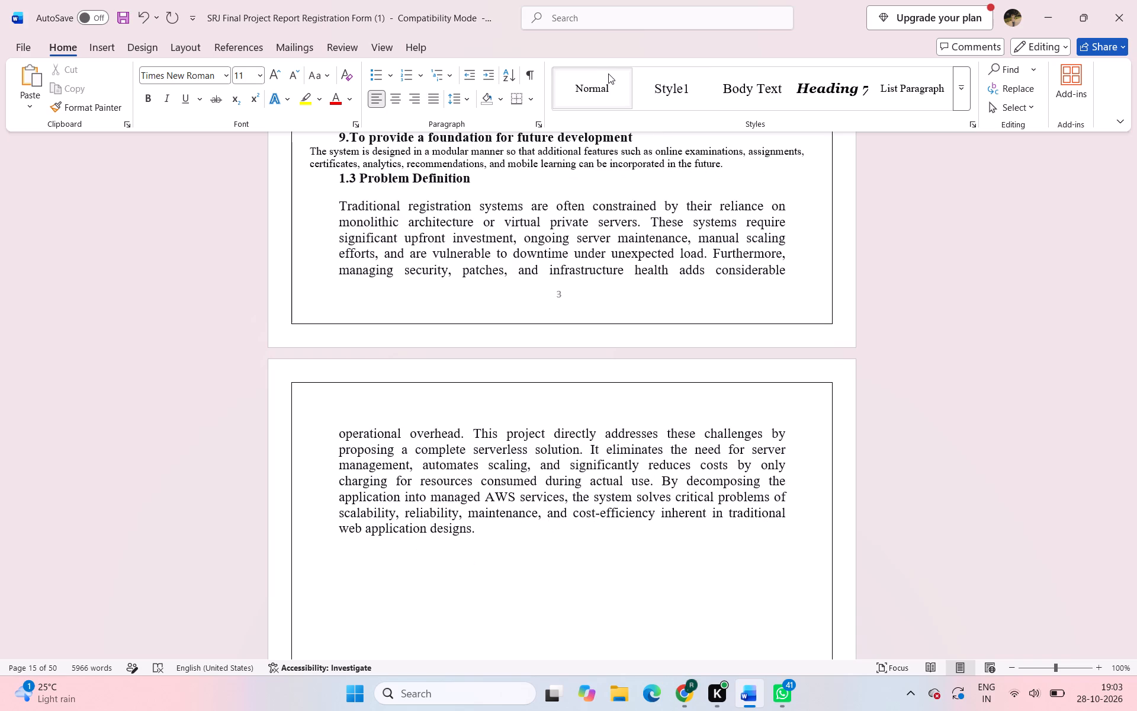
click(645, 89)
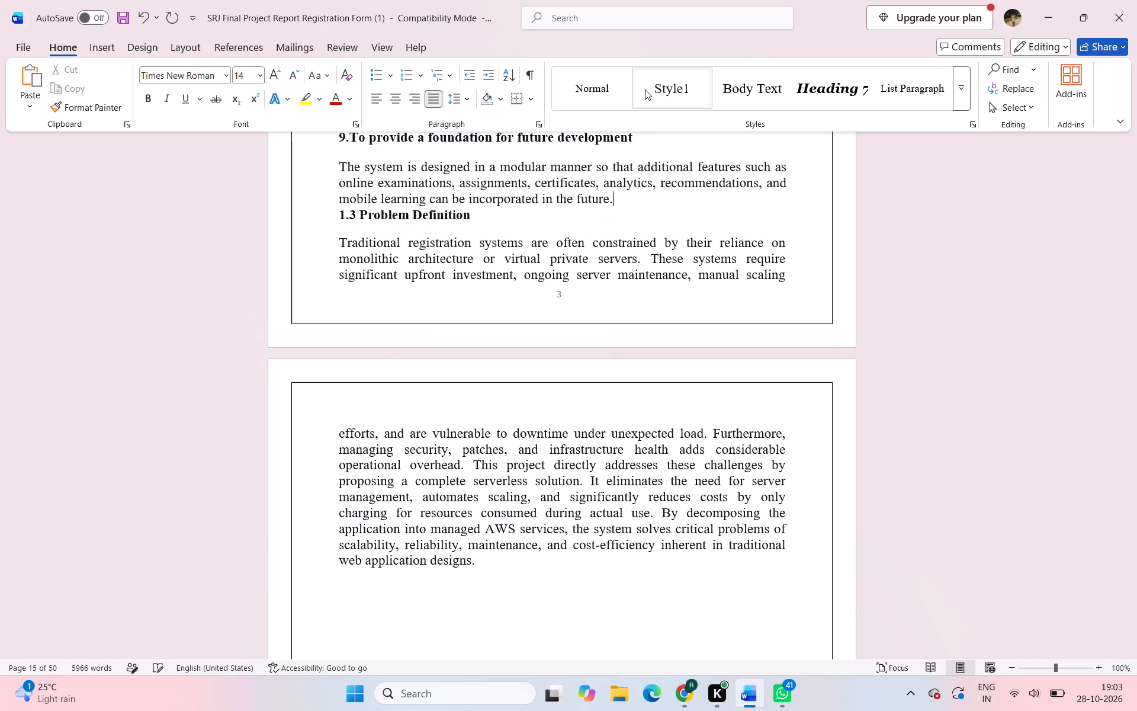
key(Return)
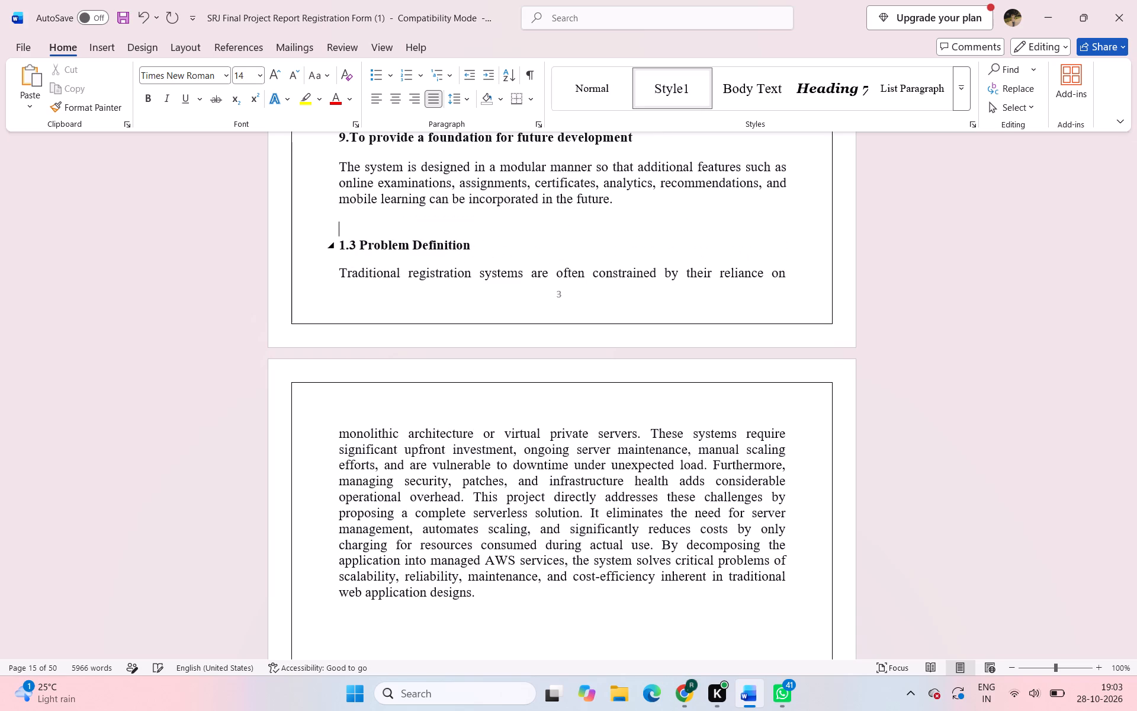
Examine the layout of sections 1.1 to 1.5 across the Chapter 1 pages, including the text split around "1.3 Problem Definition".
scroll(649, 293, down, 1)
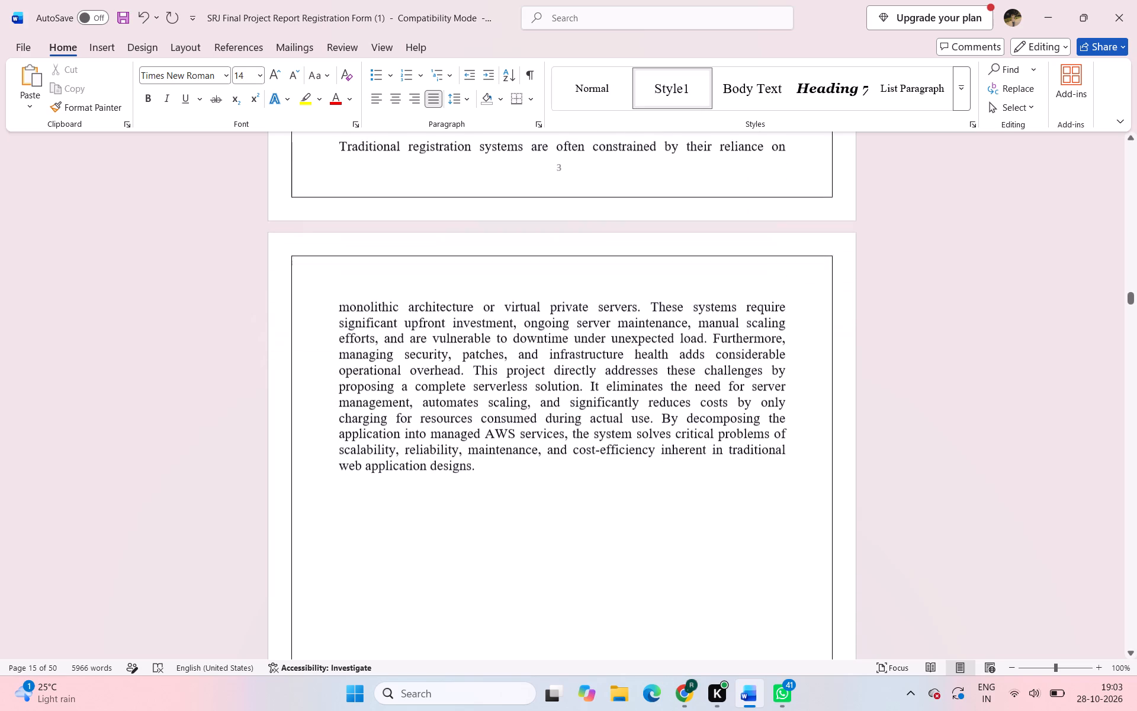
scroll(649, 293, down, 4)
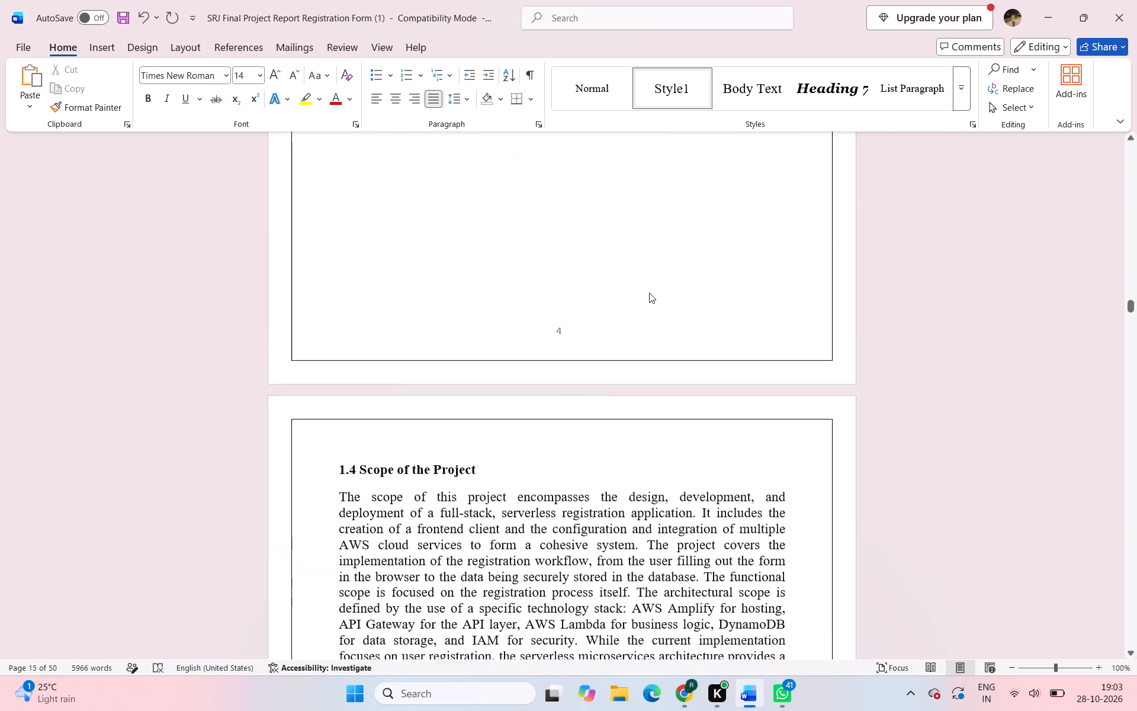
scroll(649, 293, down, 3)
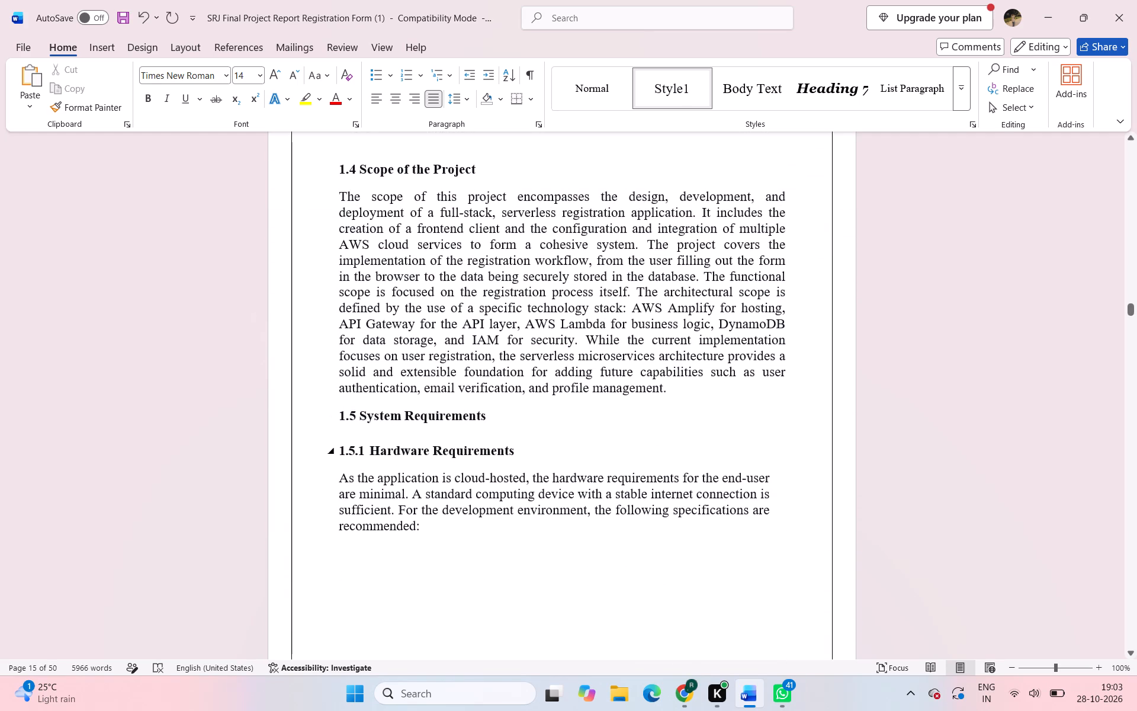
scroll(664, 588, down, 3)
scroll(664, 588, up, 2)
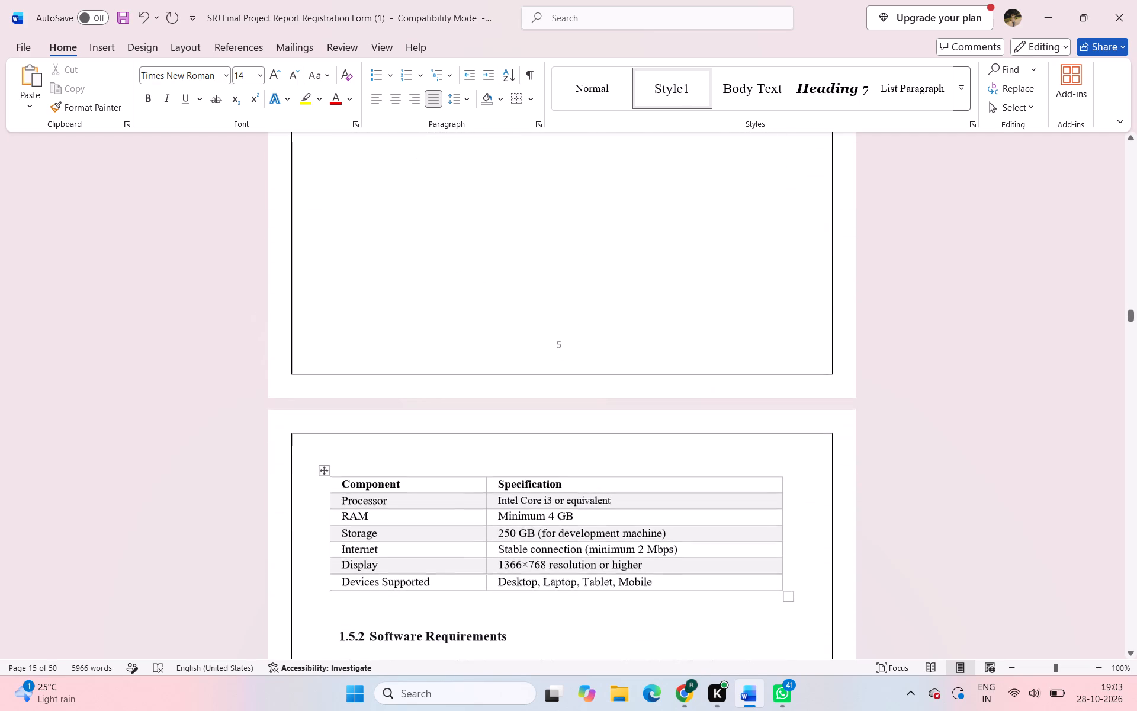
scroll(664, 588, up, 8)
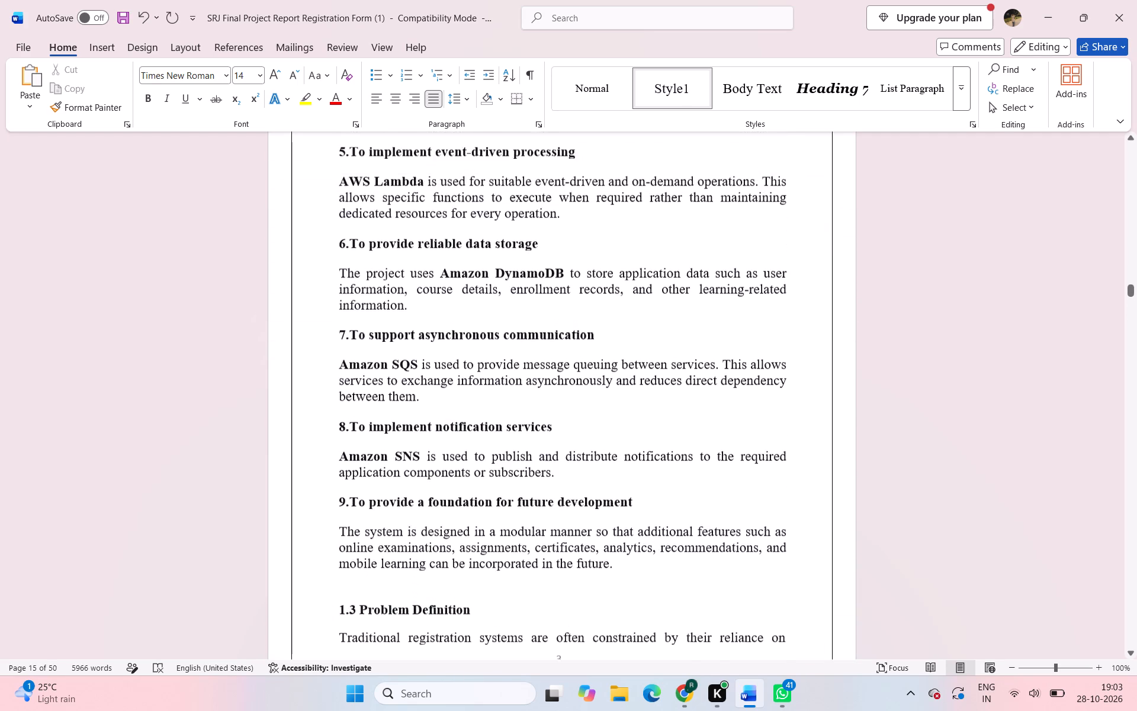
scroll(664, 588, up, 2)
scroll(664, 588, down, 5)
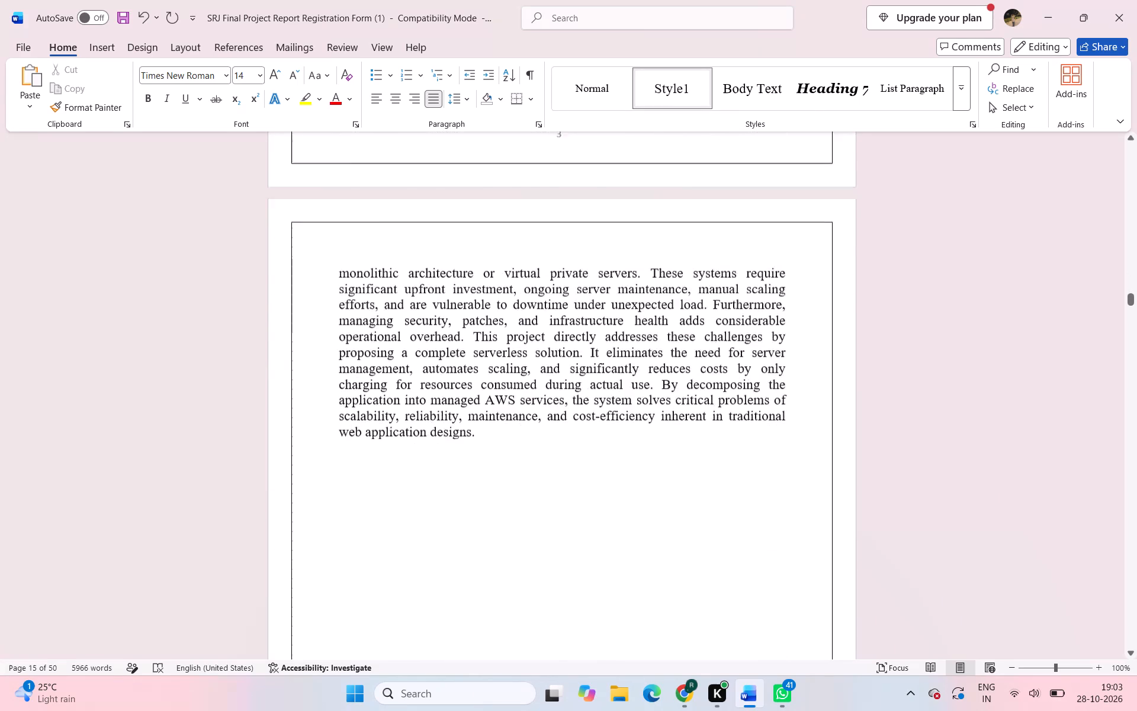
scroll(664, 588, up, 7)
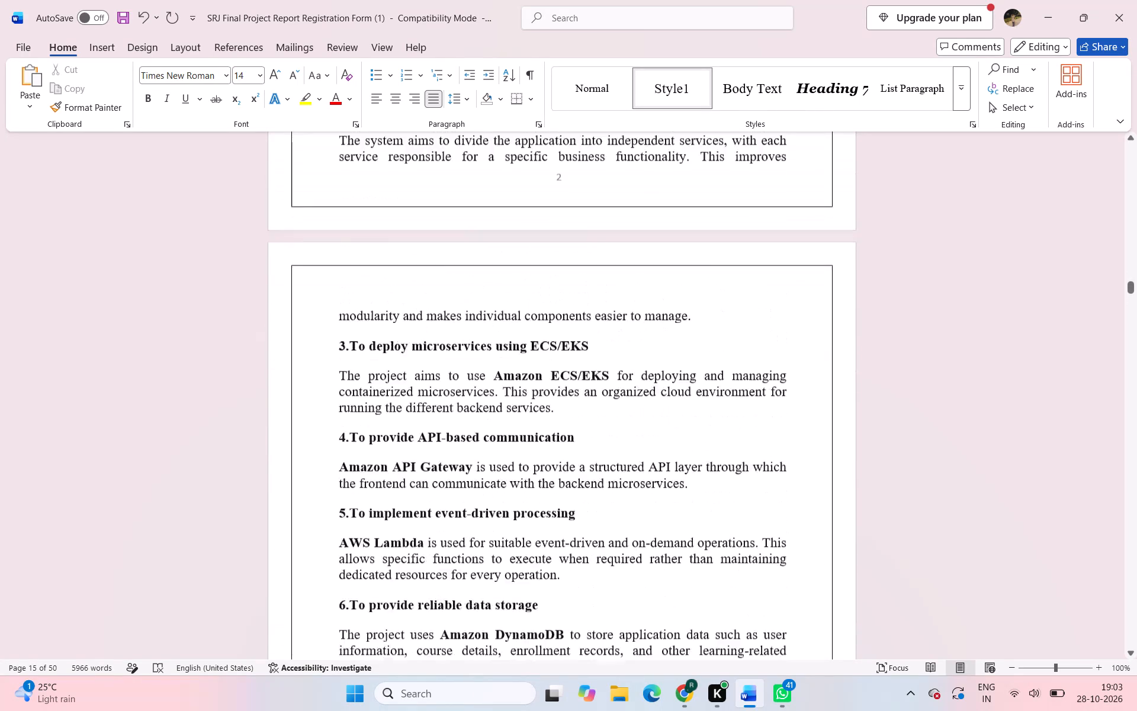
scroll(664, 588, up, 4)
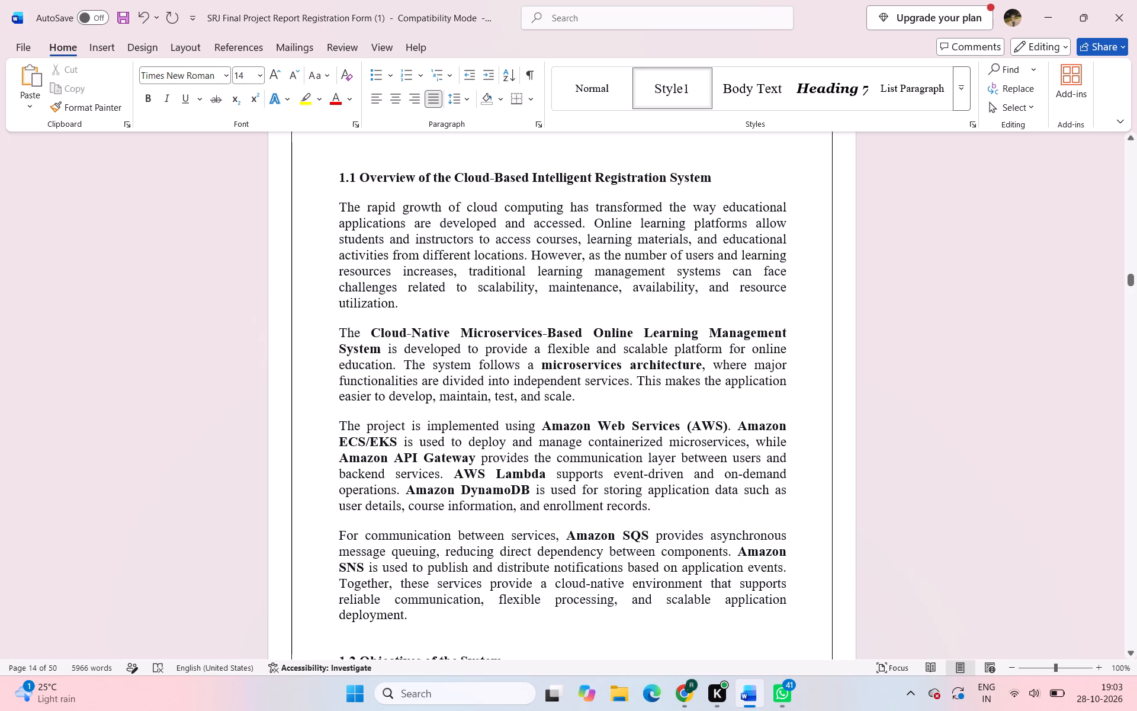
Delete the Amazon SQS and Amazon SNS sentences that open the last paragraph of section 1.1, keeping the sentence starting "Together, these services".
drag(336, 534, 422, 526)
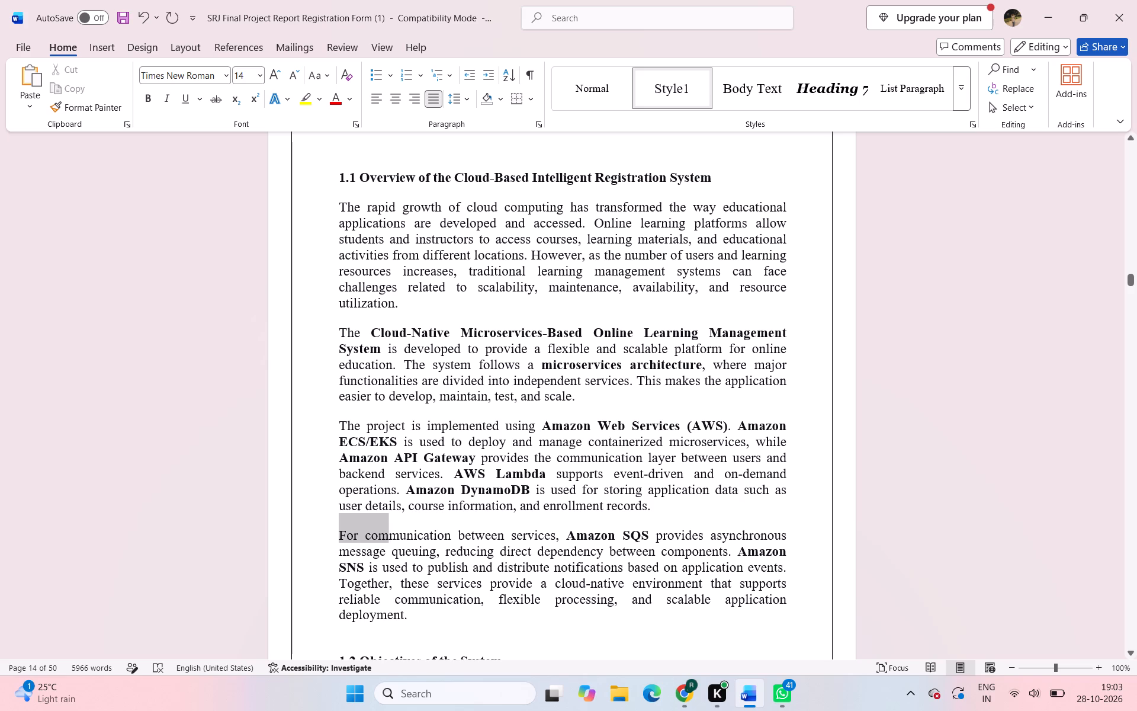
drag(422, 526, 788, 559)
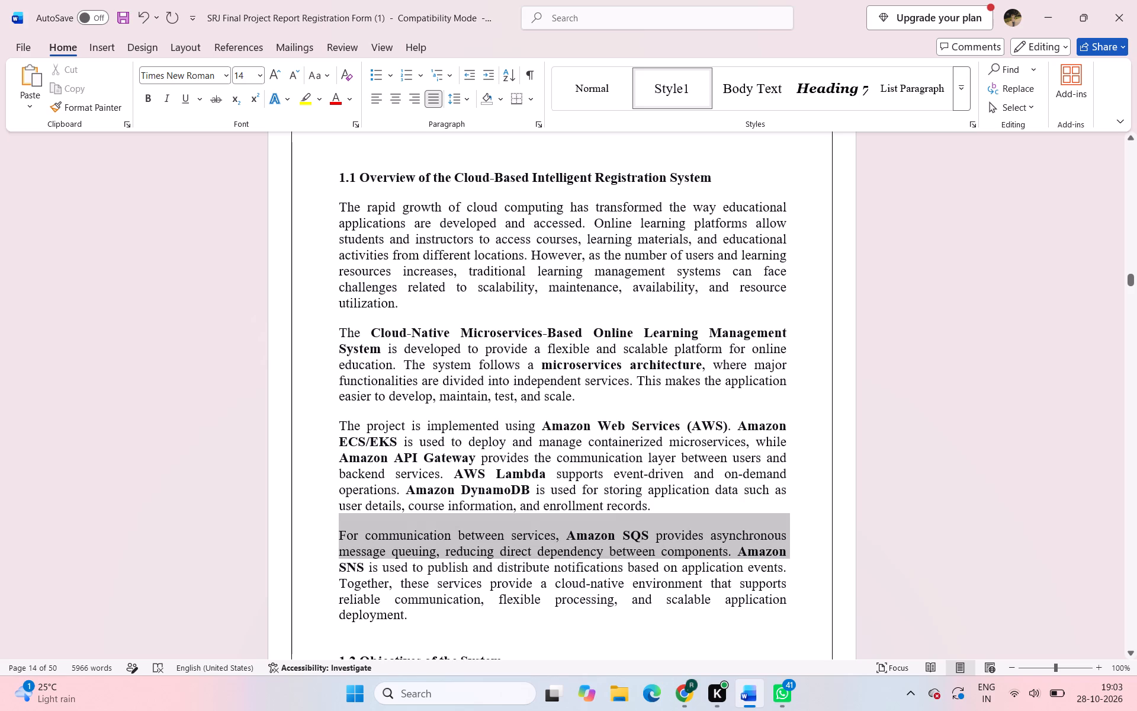
drag(788, 559, 786, 574)
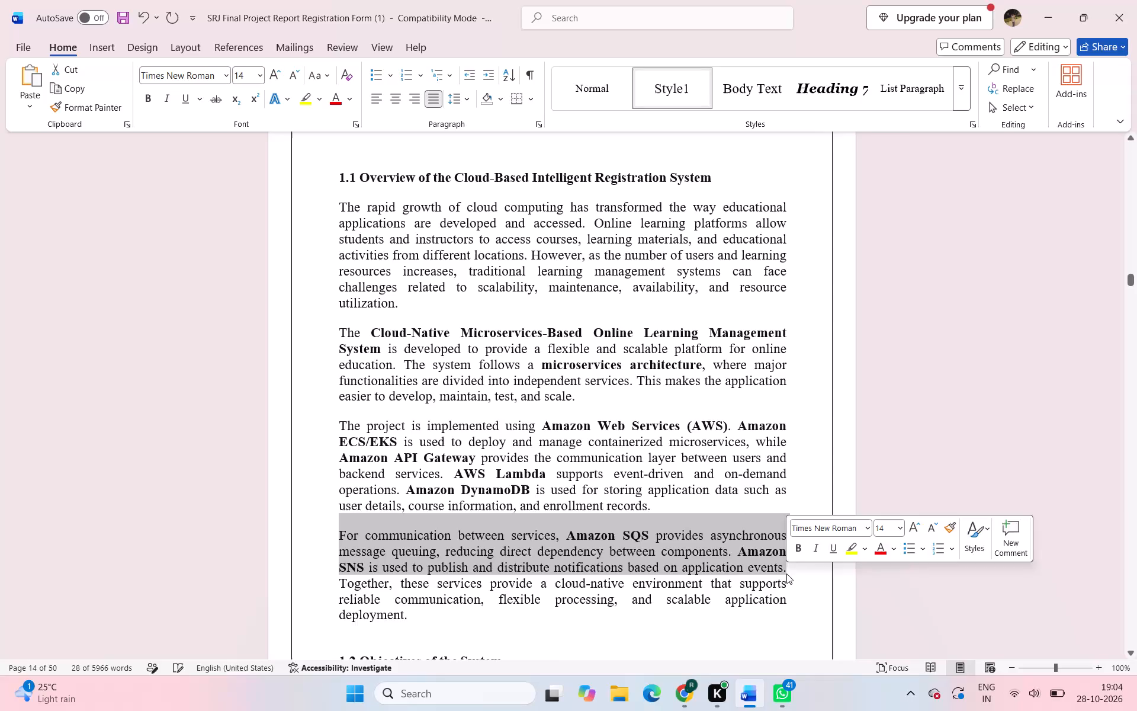
key(BackSpace)
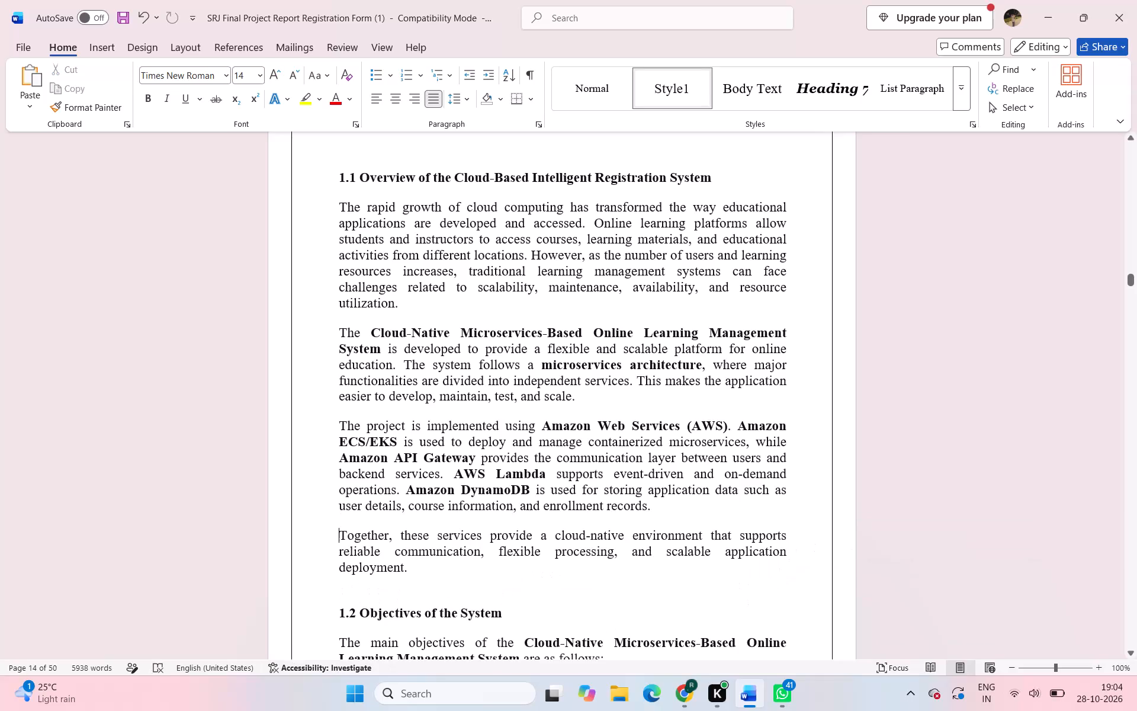
scroll(787, 589, down, 3)
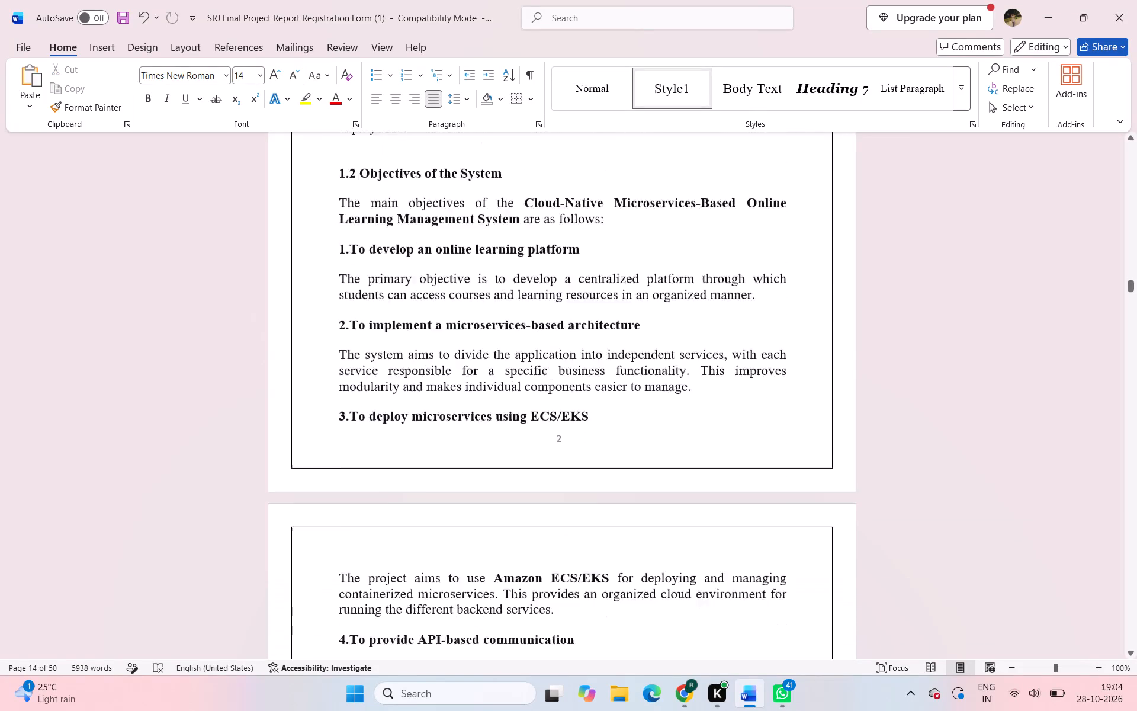
scroll(787, 589, down, 1)
scroll(787, 589, right, 1)
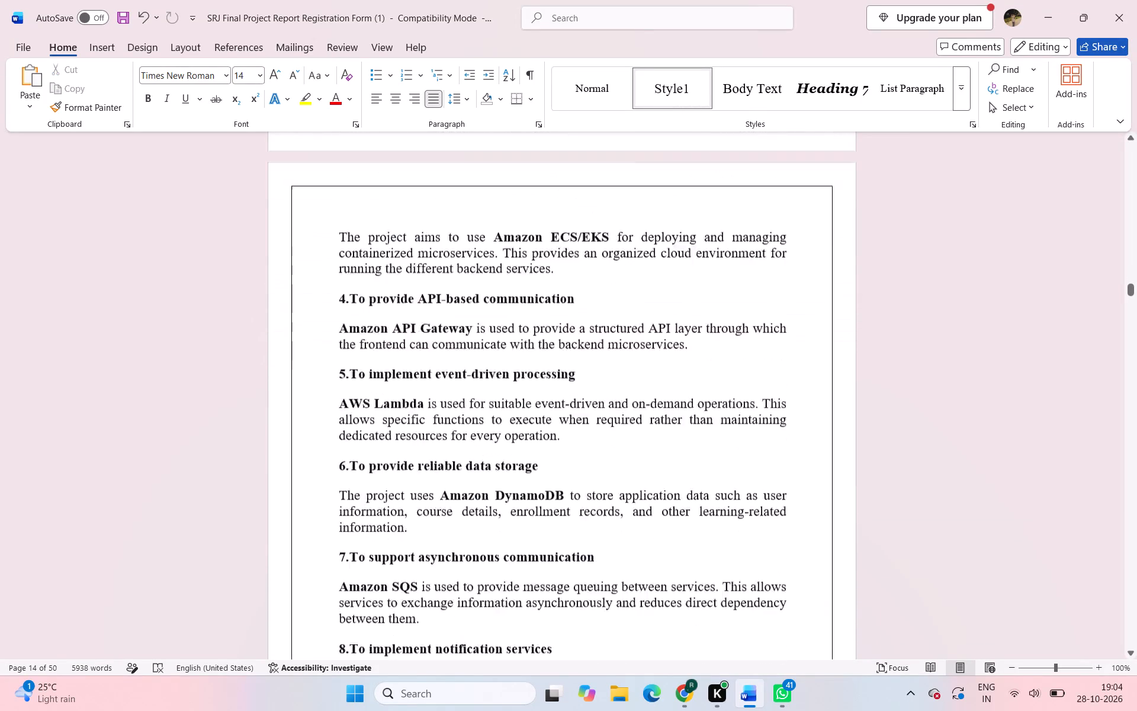
scroll(787, 589, right, 1)
scroll(787, 589, down, 2)
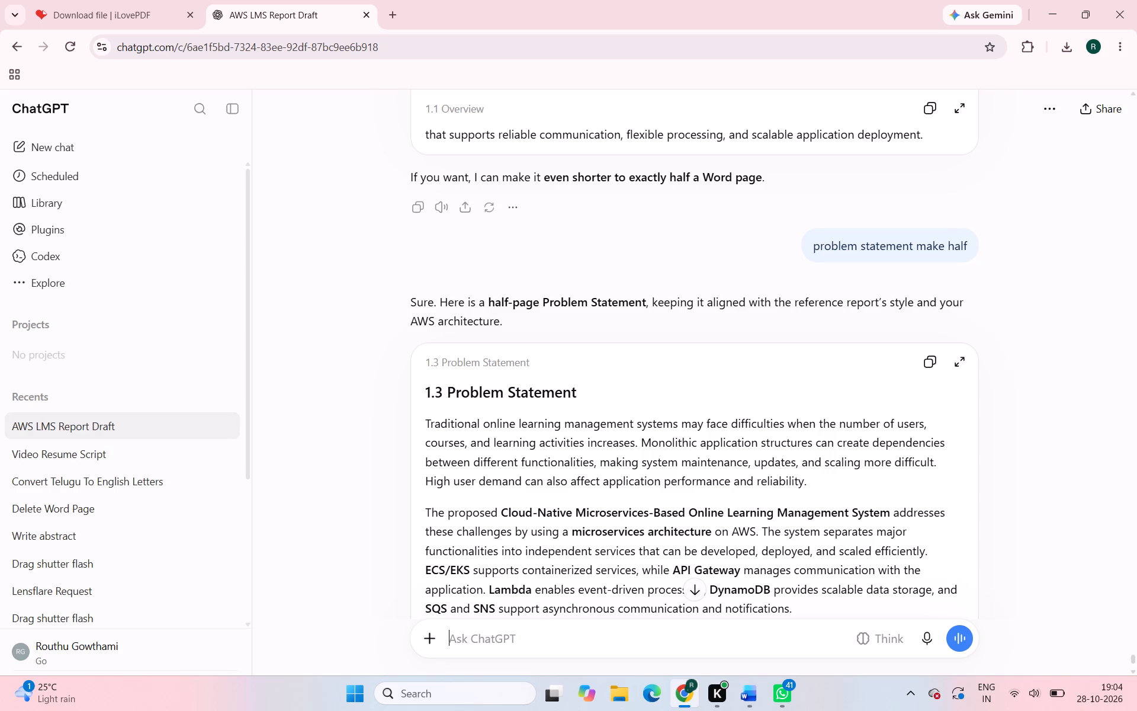
Copy ChatGPT's shortened 1.3 Problem Statement and paste it in Word over the existing paragraph under "1.3 Problem Definition".
scroll(611, 570, down, 3)
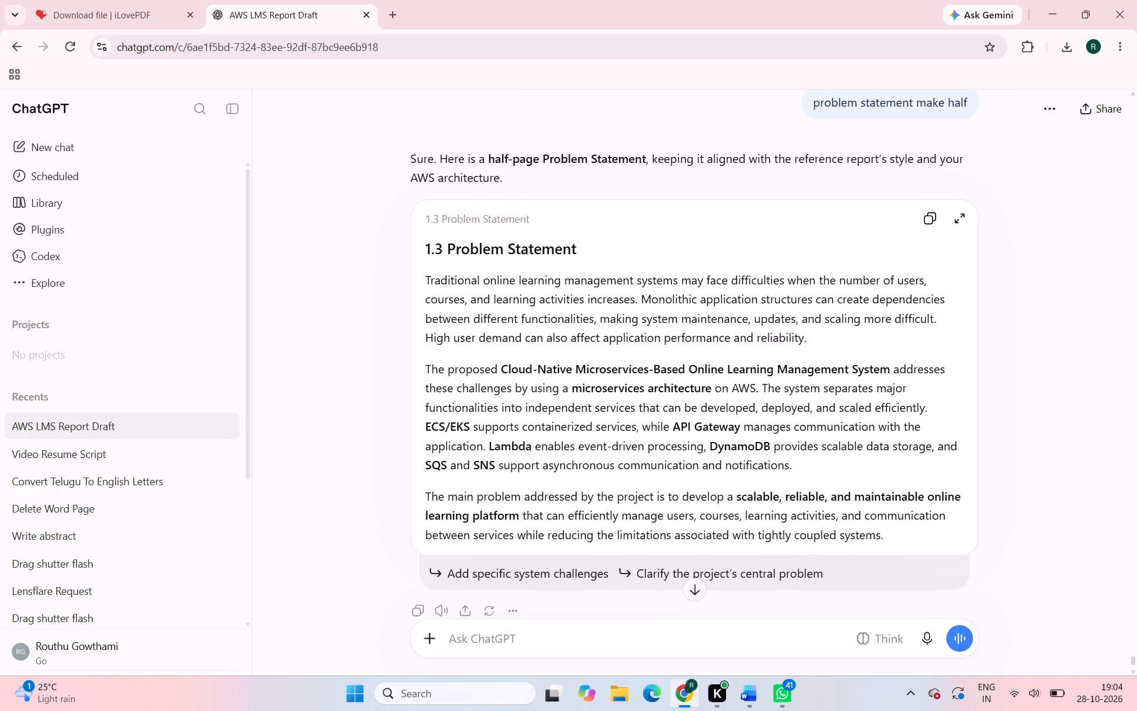
click(940, 222)
click(742, 702)
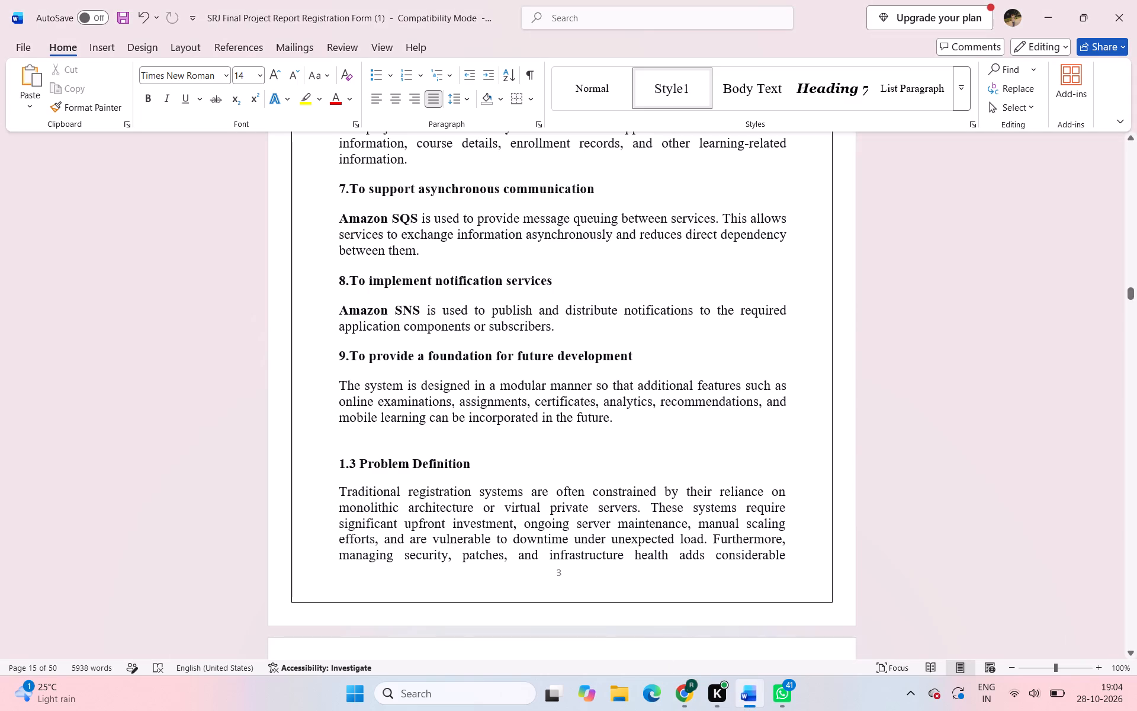
drag(343, 489, 453, 632)
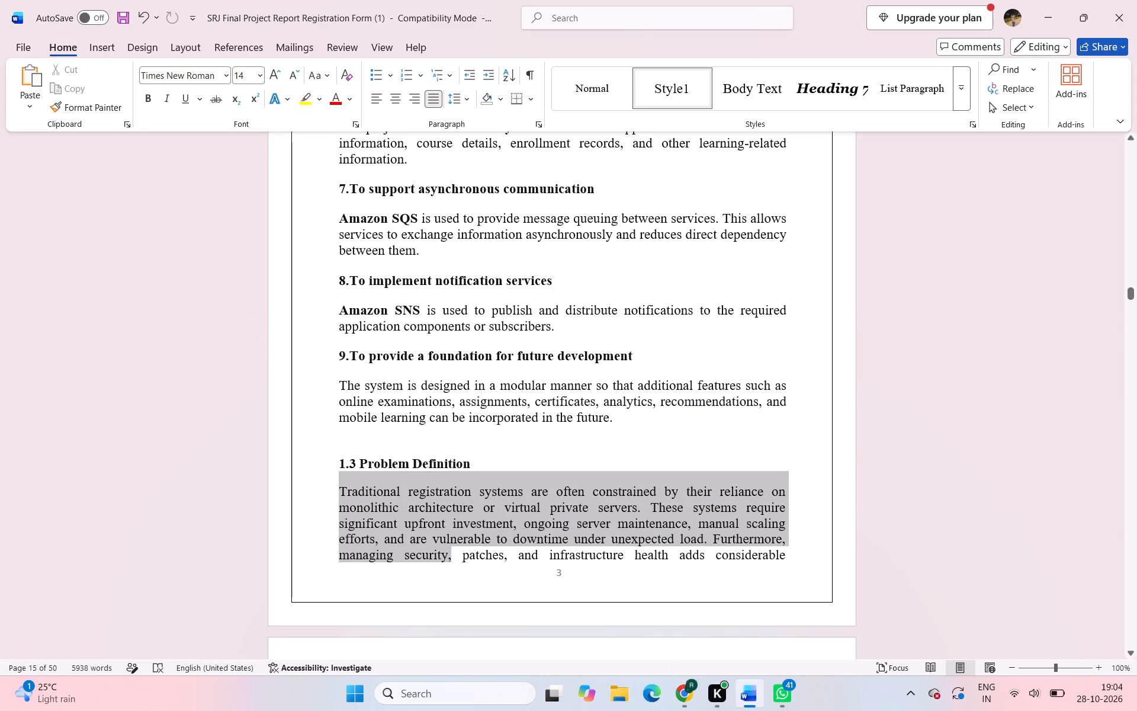
drag(453, 632, 528, 489)
key(ctrl+v)
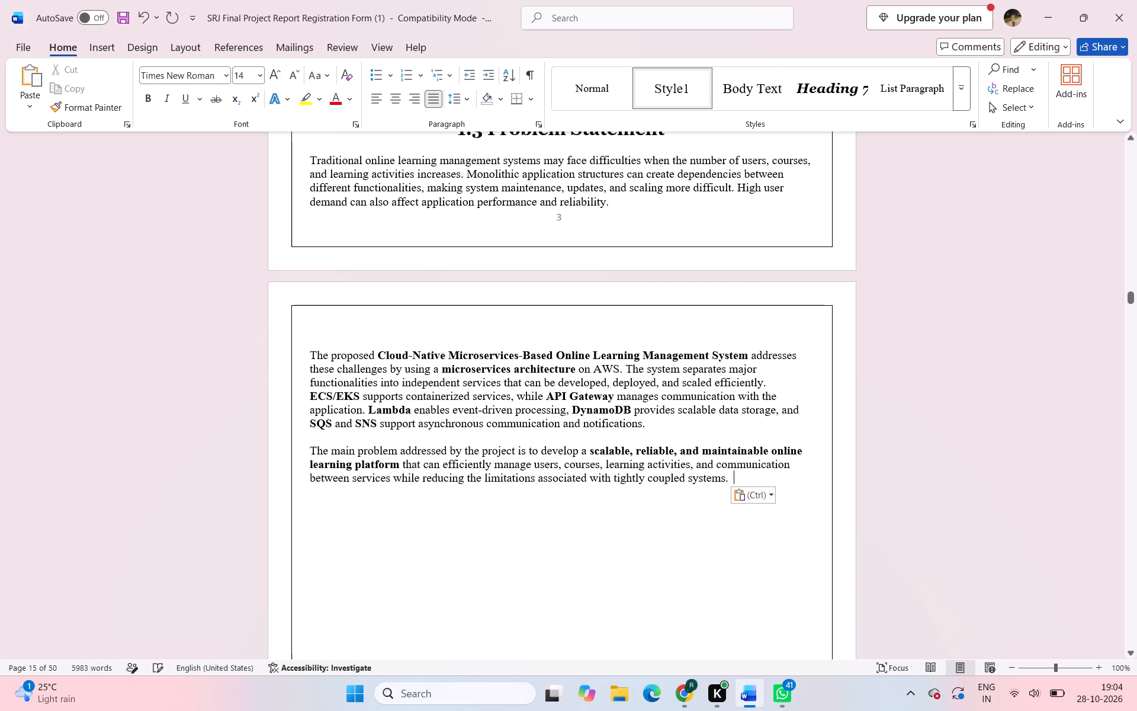
Delete the pasted "1.3 Problem Statement" heading beneath the "1.3 Problem Definition" heading.
scroll(508, 353, up, 1)
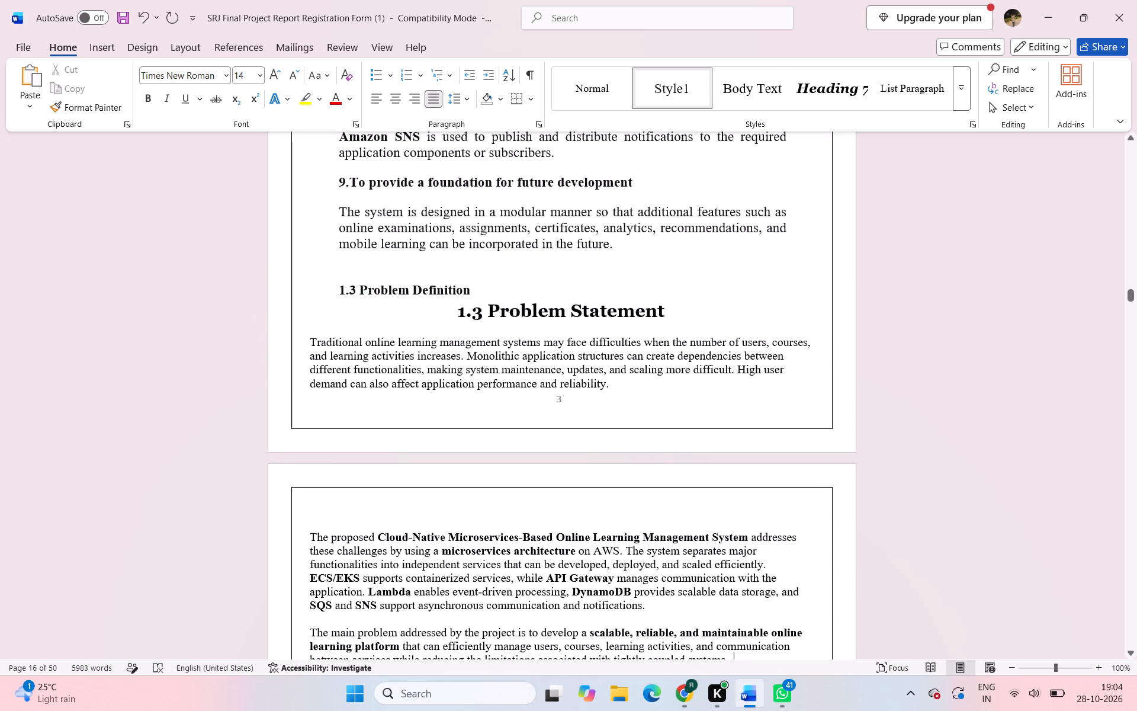
drag(458, 311, 479, 309)
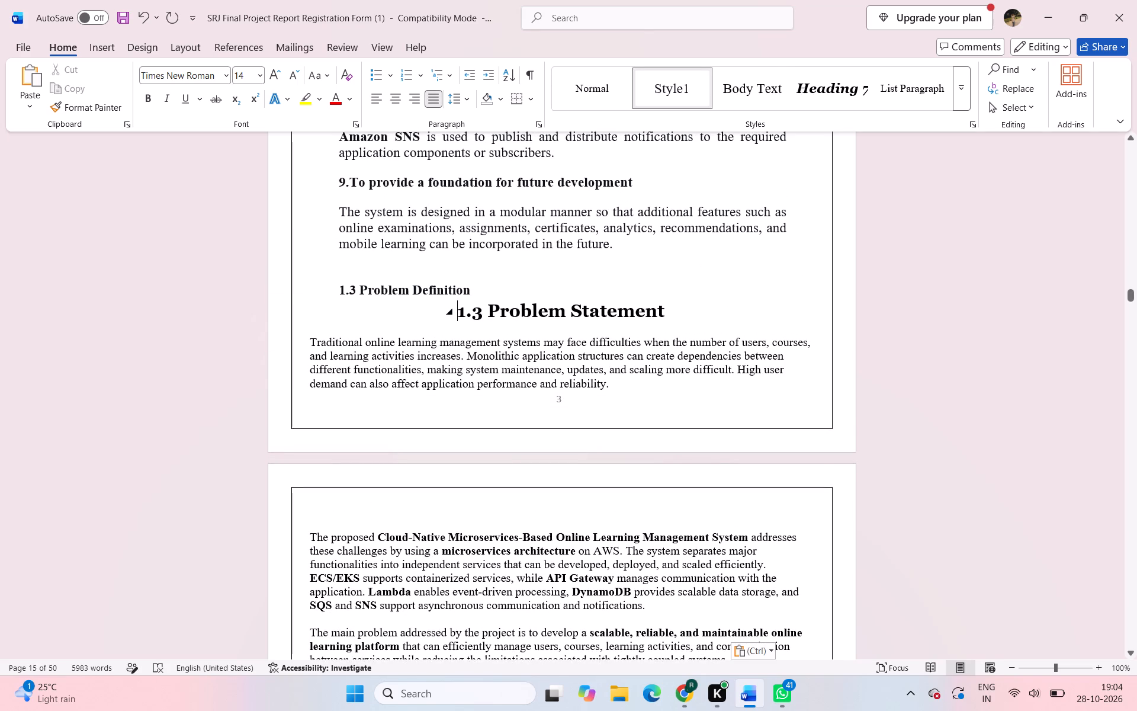
drag(479, 309, 637, 303)
key(BackSpace)
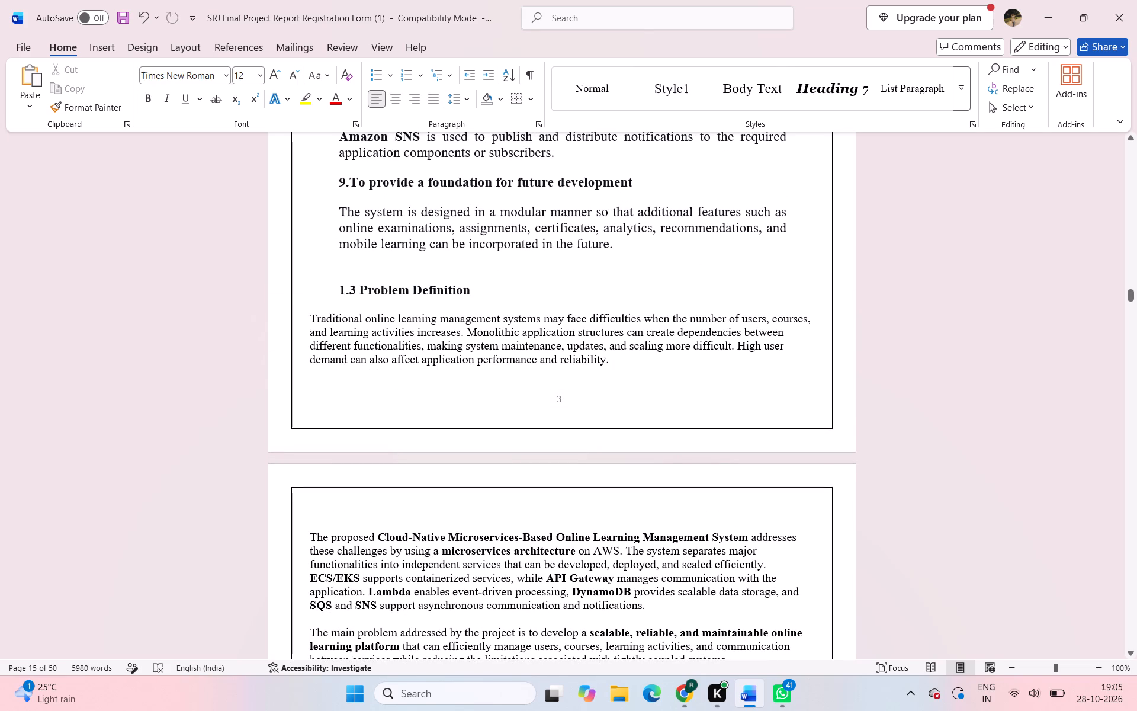
Apply Style1 to the three pasted paragraphs of section 1.3.
drag(309, 319, 532, 628)
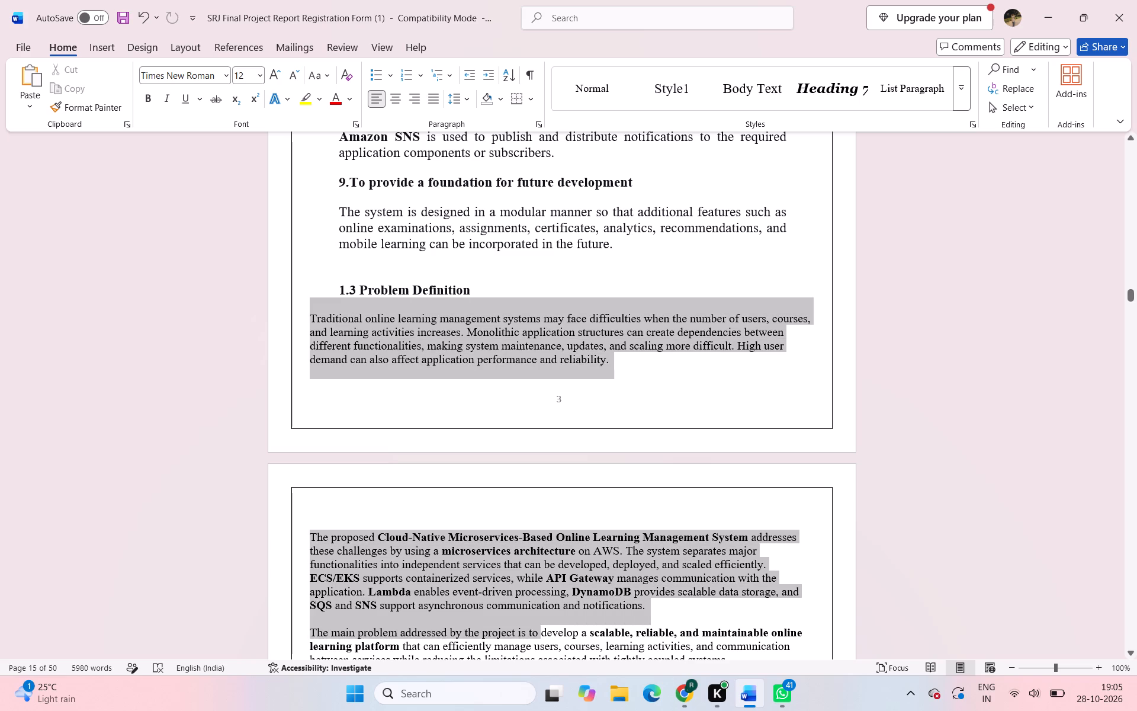
drag(532, 628, 760, 309)
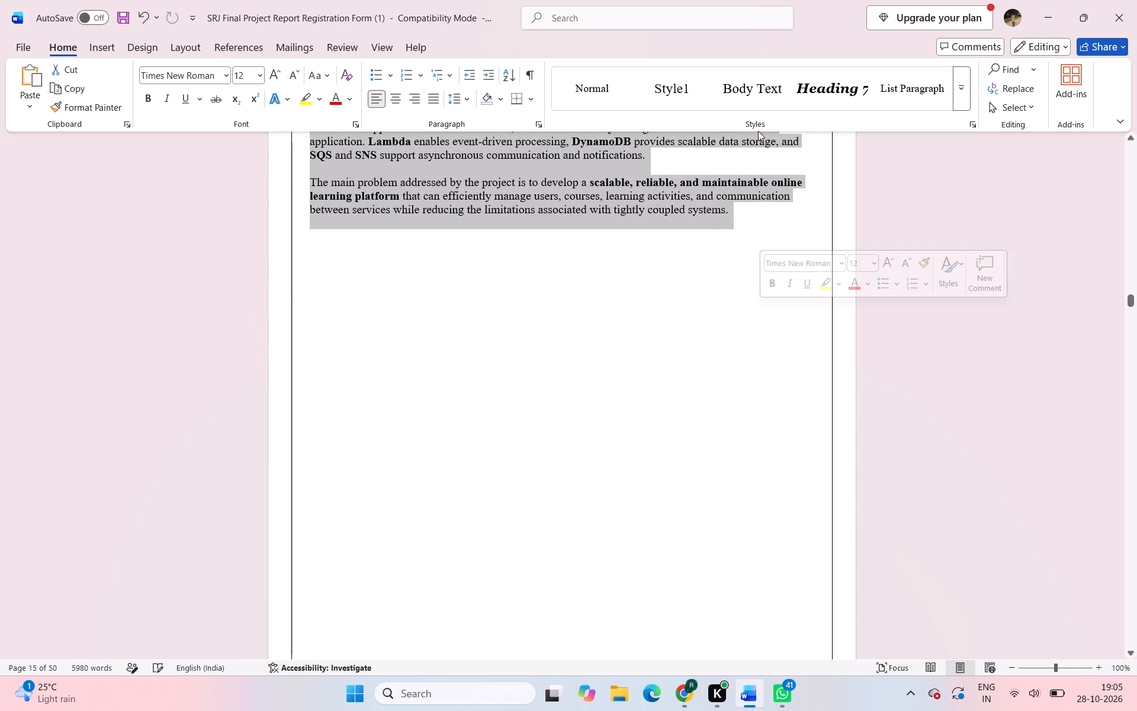
click(682, 92)
scroll(682, 92, up, 1)
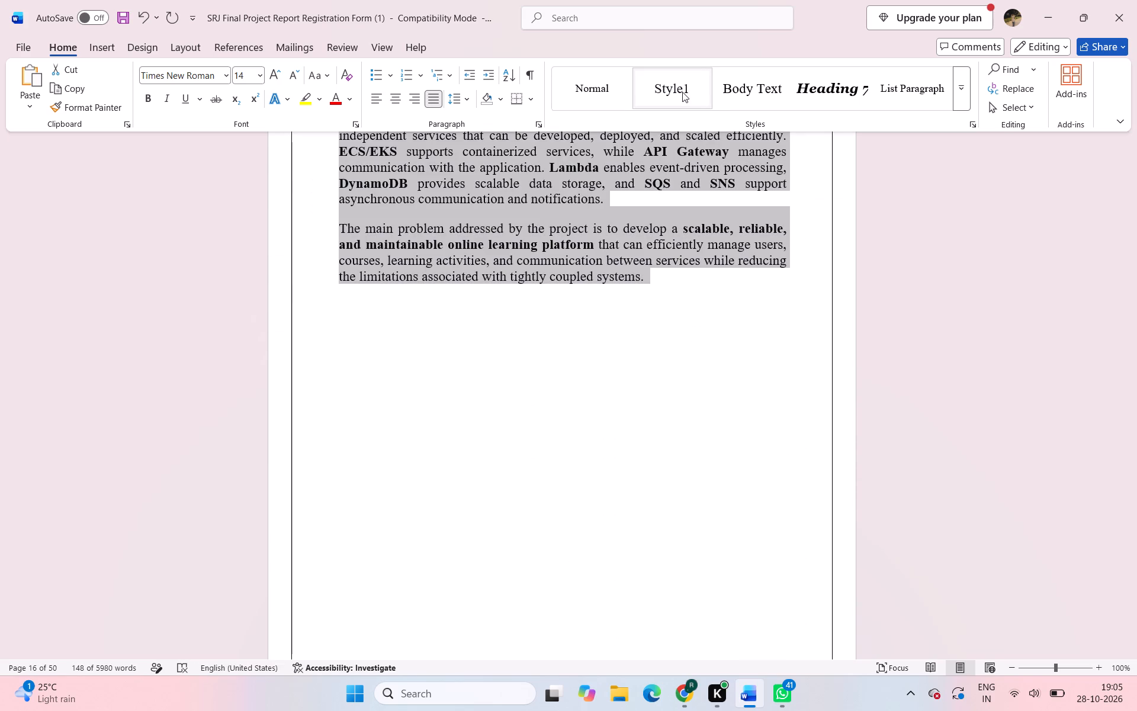
scroll(682, 92, up, 1)
click(548, 362)
Review the page layout of sections 1.2 and 1.3, including the end of the shortened problem definition.
scroll(548, 362, up, 1)
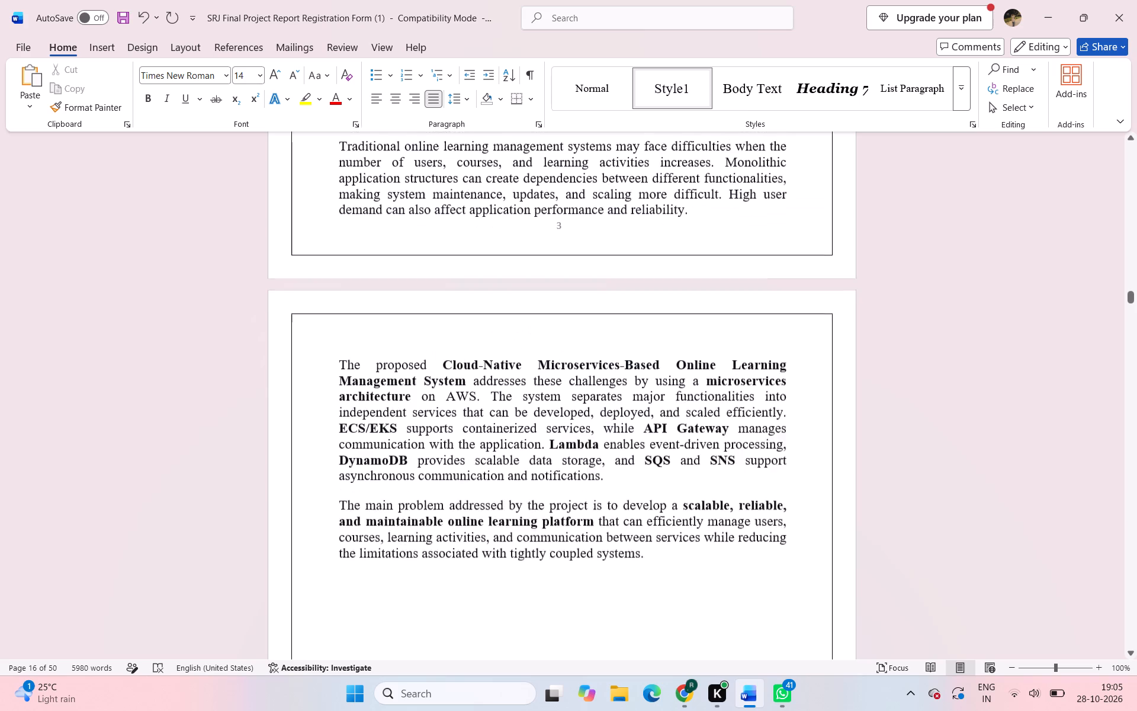
scroll(548, 362, up, 1)
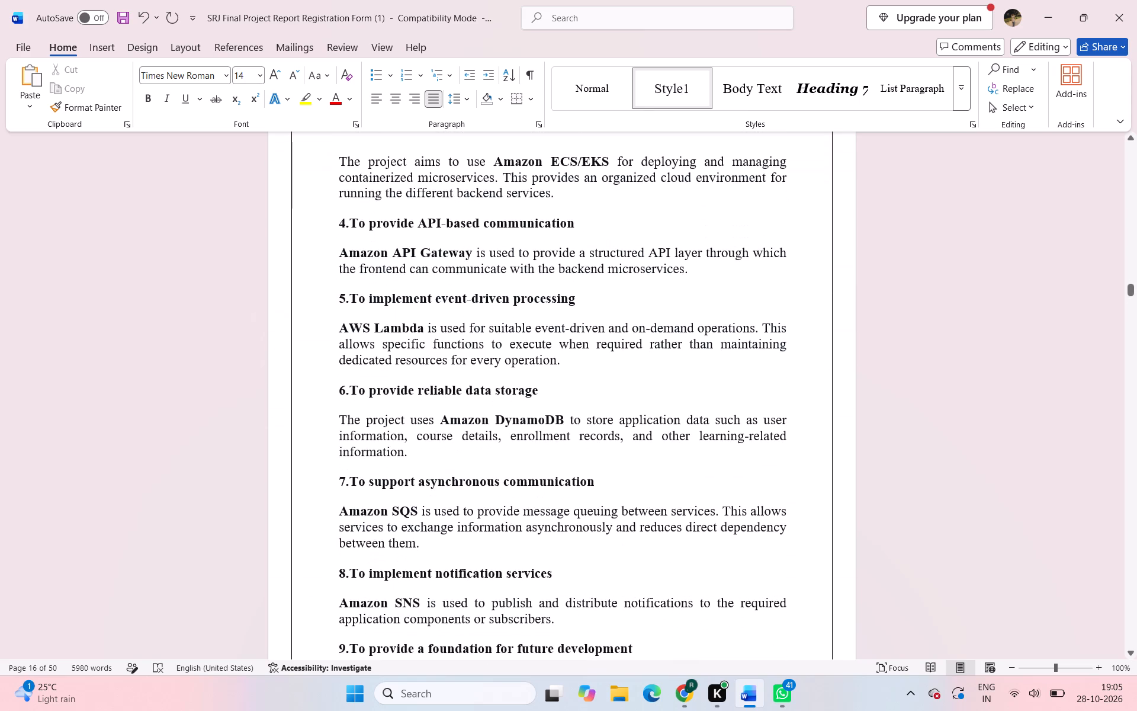
scroll(513, 320, up, 4)
scroll(513, 320, down, 2)
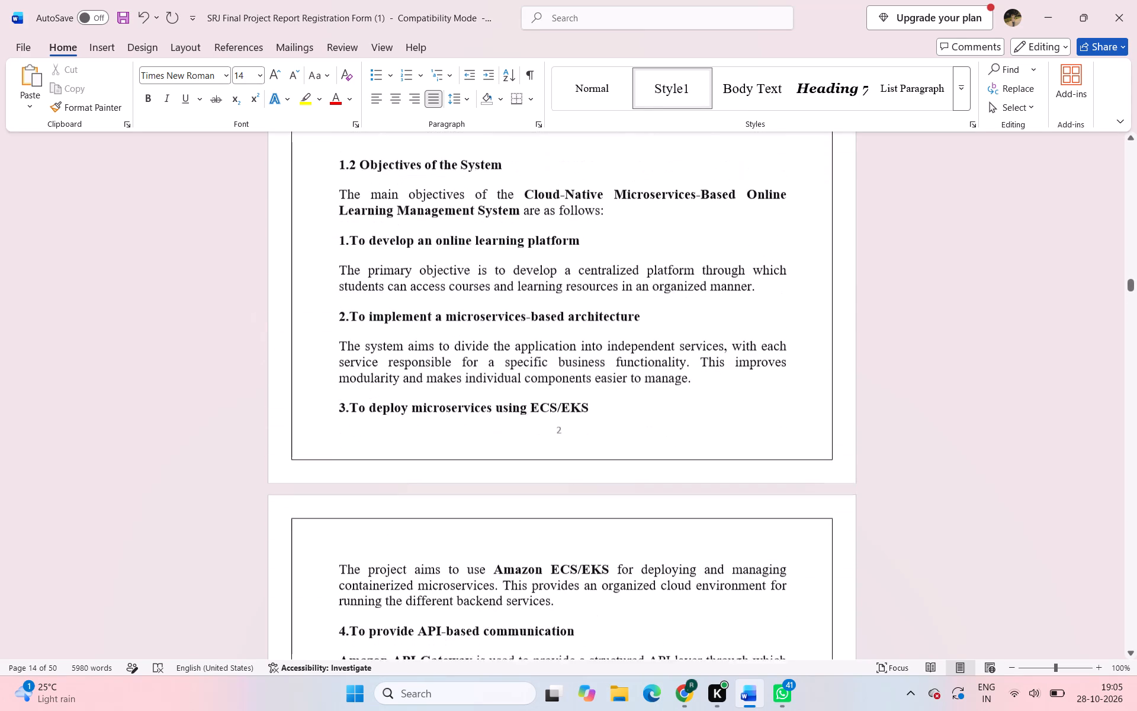
scroll(513, 320, down, 6)
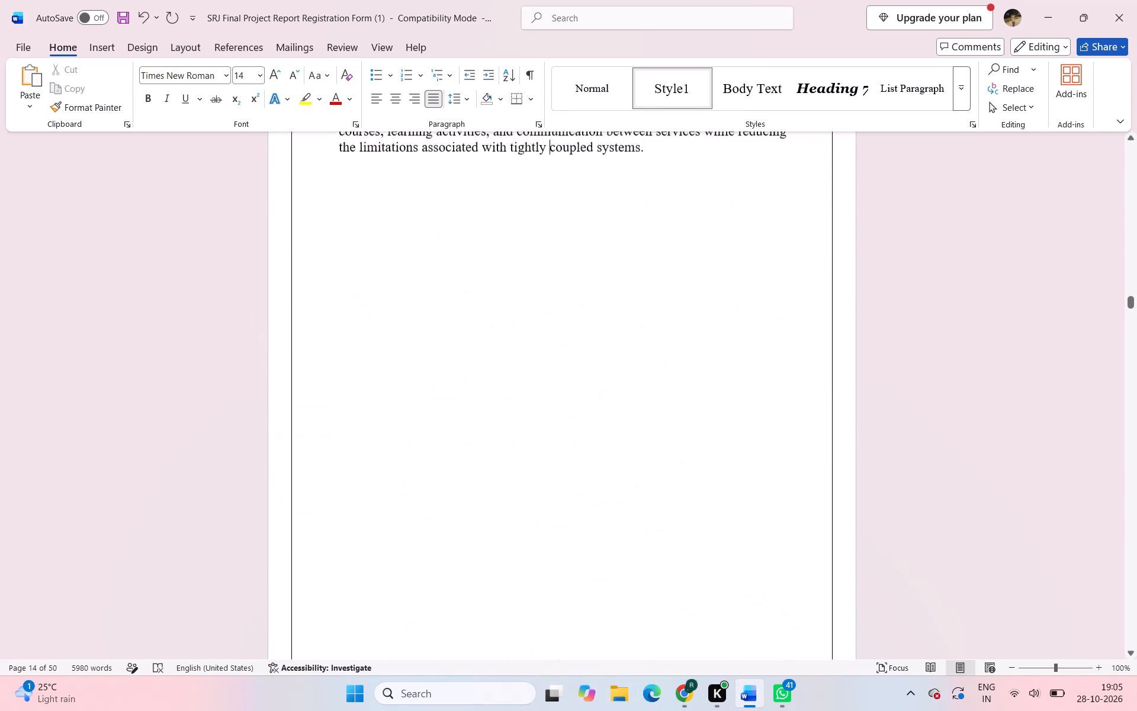
scroll(513, 320, down, 2)
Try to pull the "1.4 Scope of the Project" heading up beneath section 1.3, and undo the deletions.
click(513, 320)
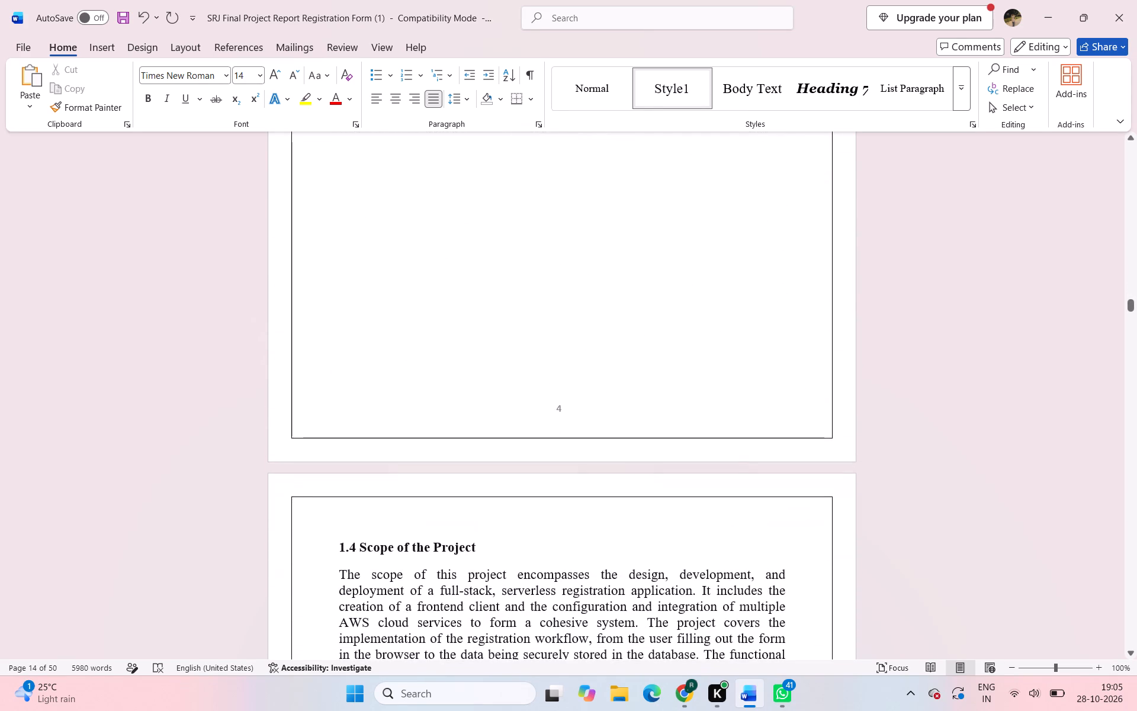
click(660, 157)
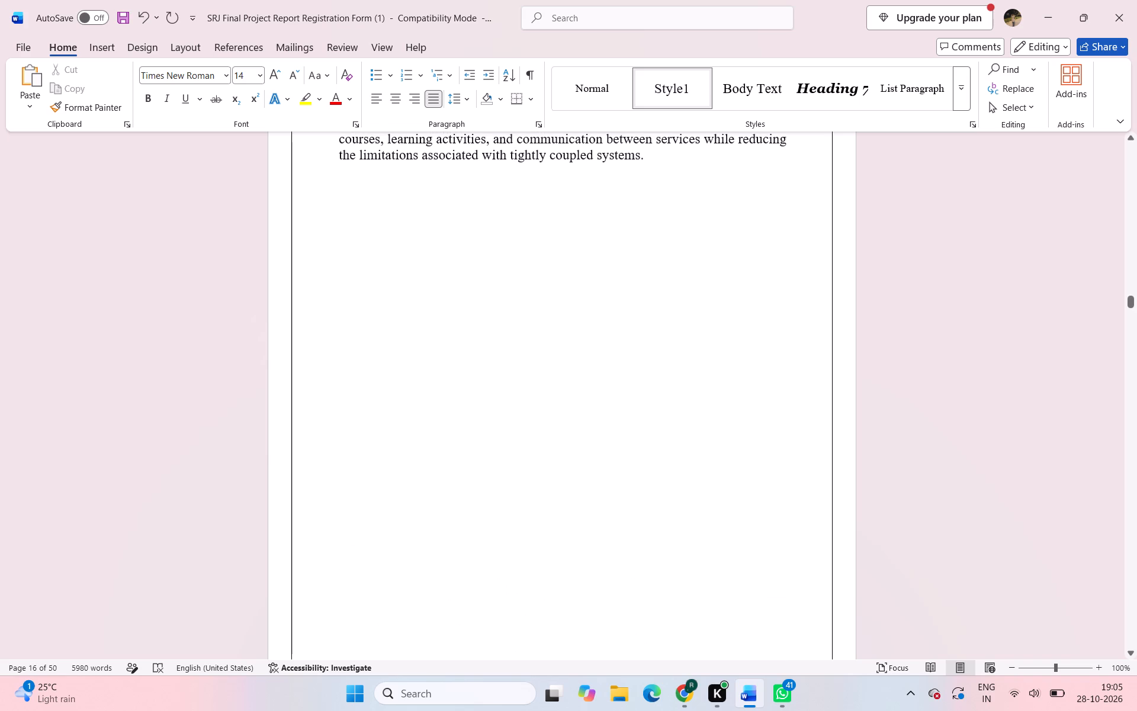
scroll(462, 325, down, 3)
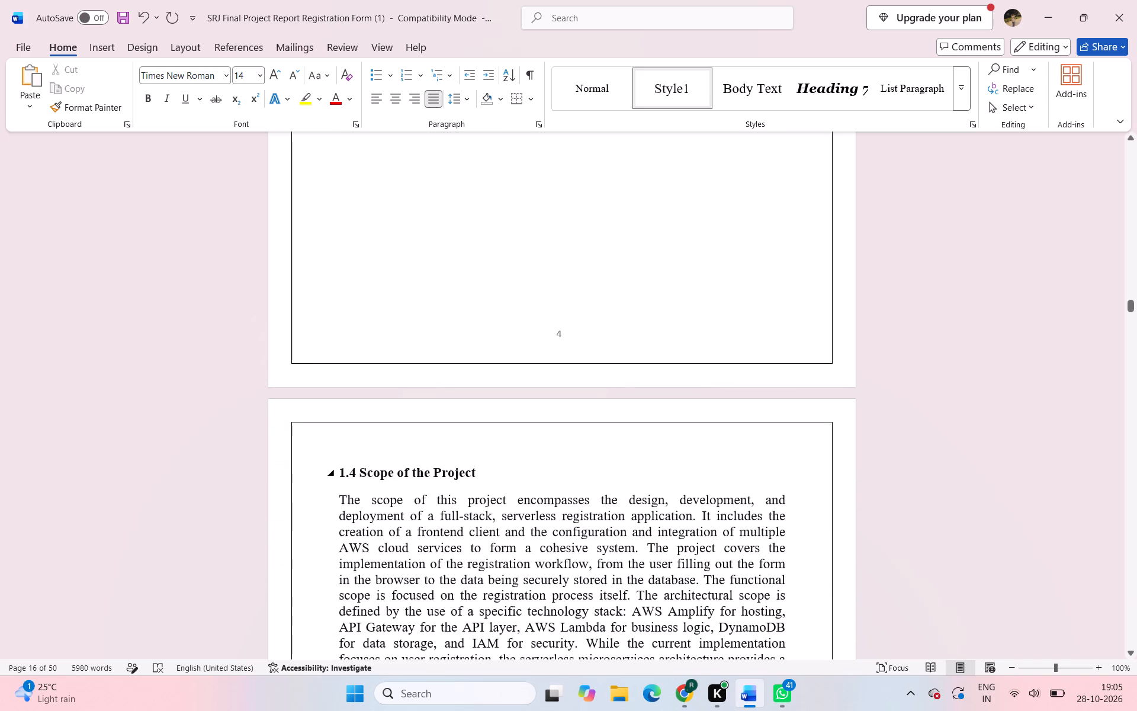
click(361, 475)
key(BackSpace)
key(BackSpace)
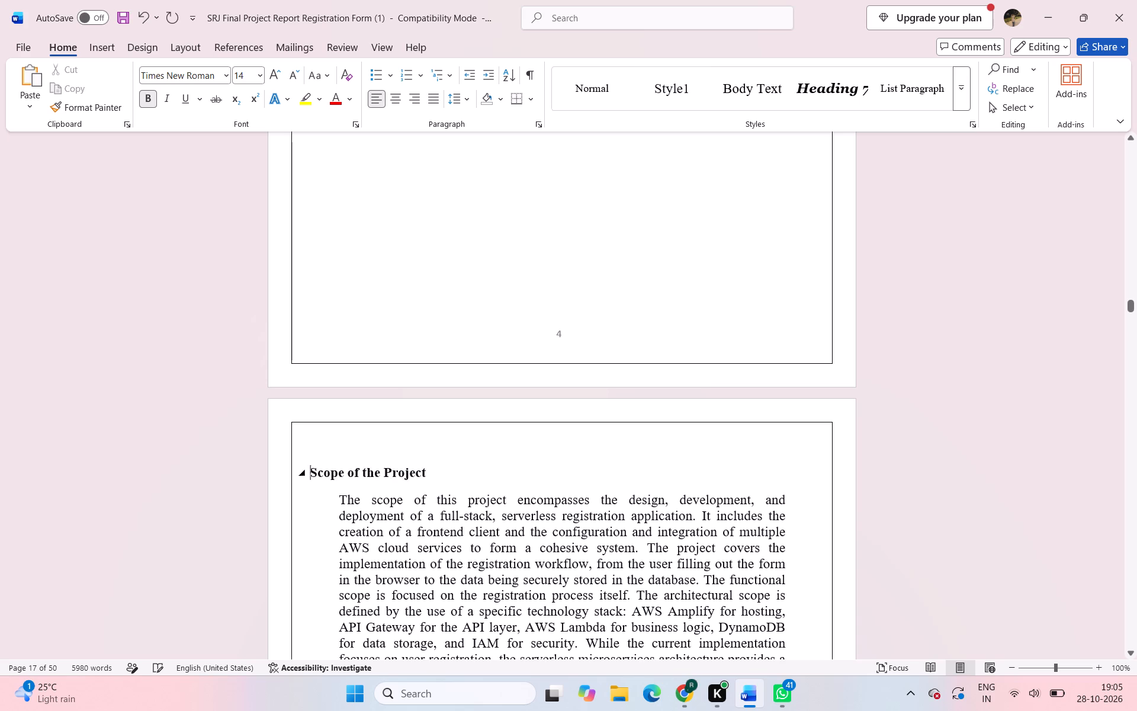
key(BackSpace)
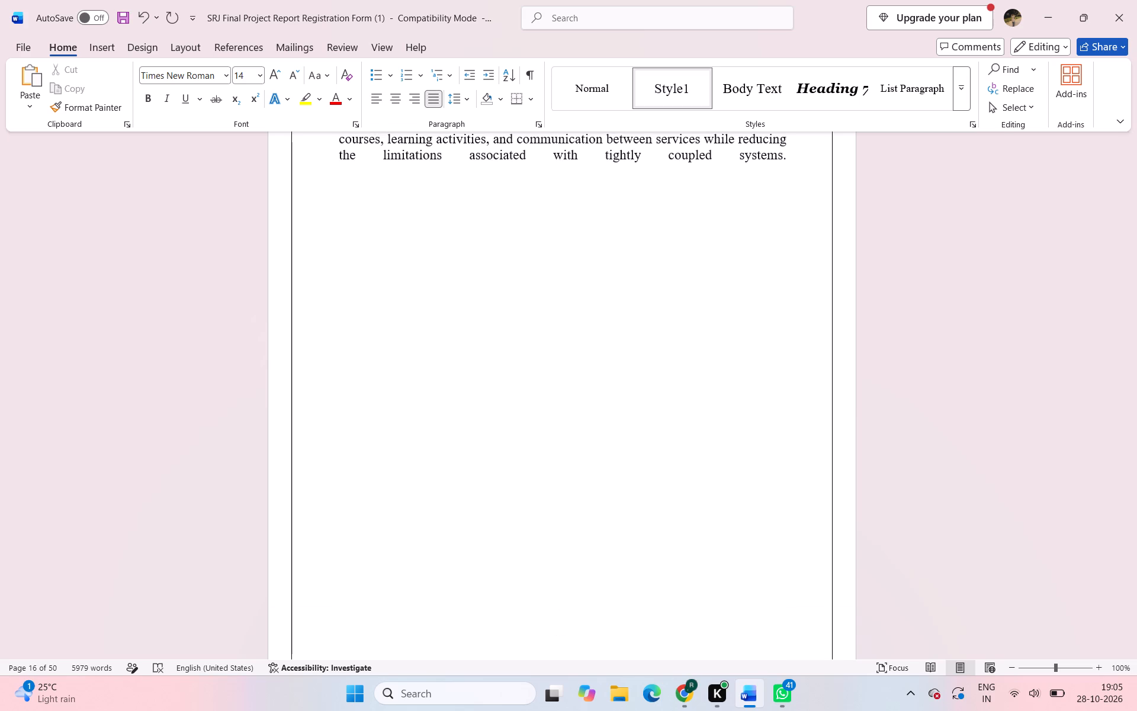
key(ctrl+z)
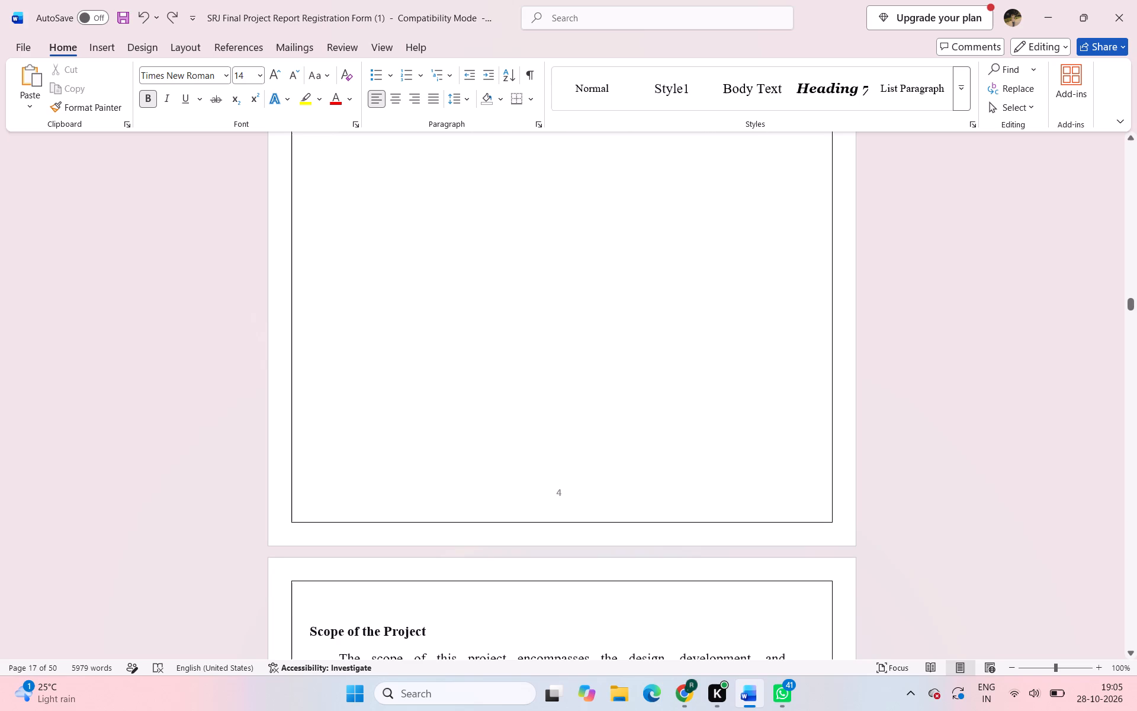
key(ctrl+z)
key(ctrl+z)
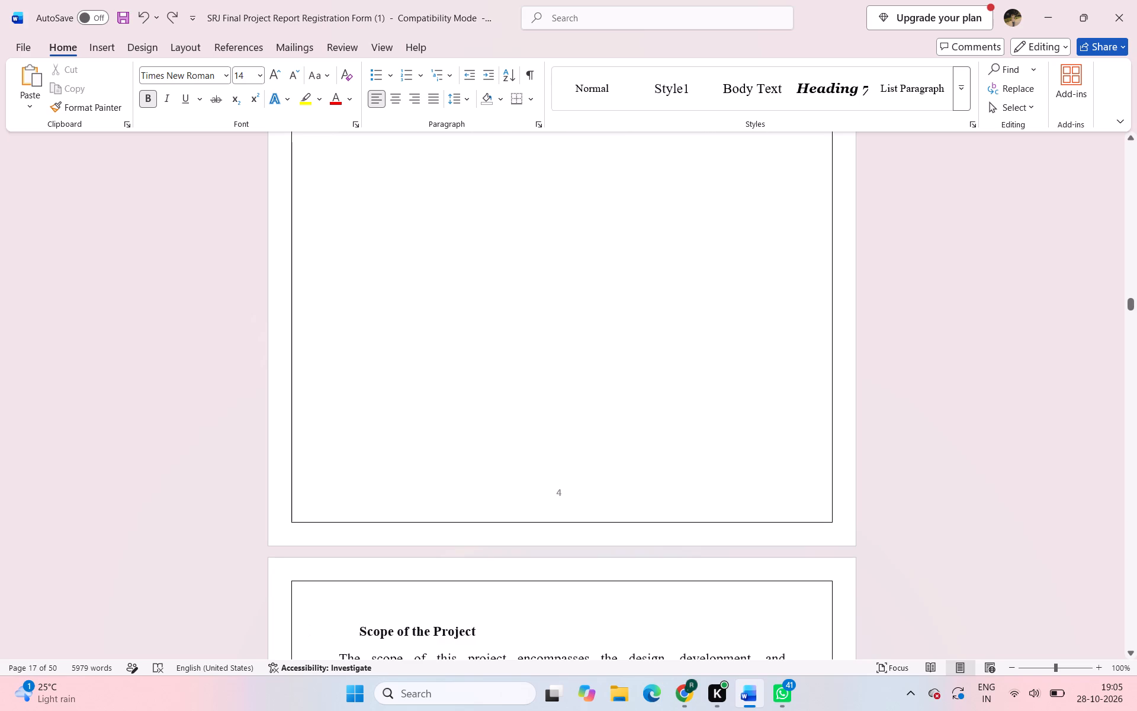
scroll(361, 475, down, 2)
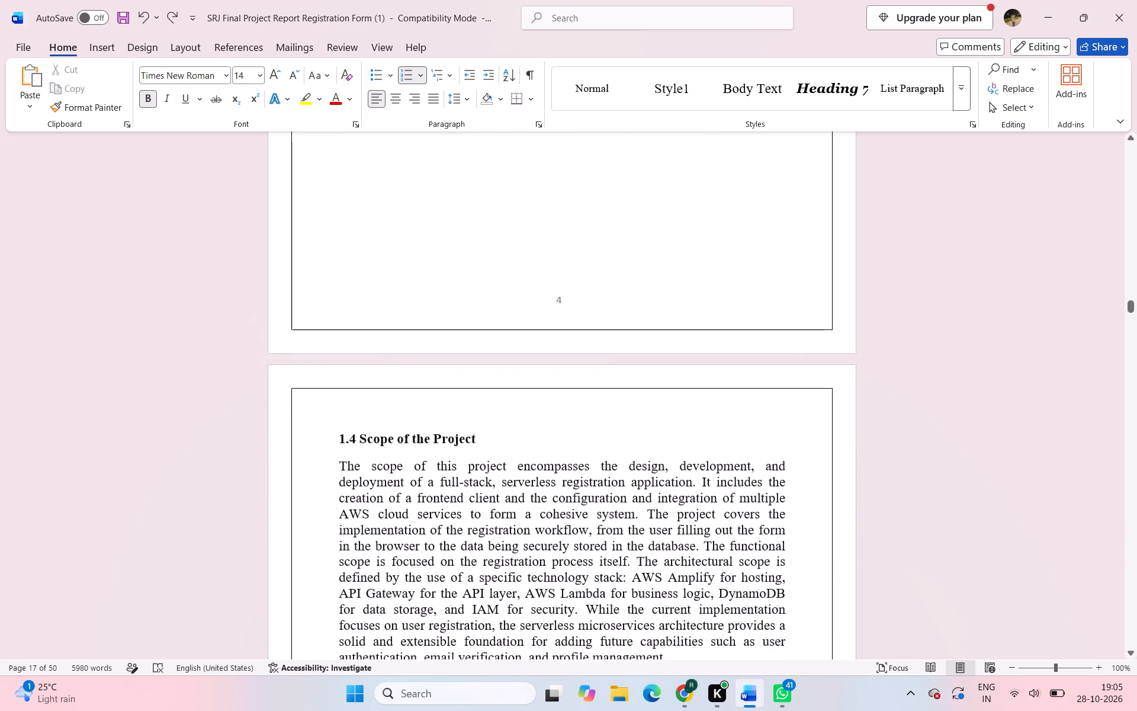
scroll(361, 475, down, 1)
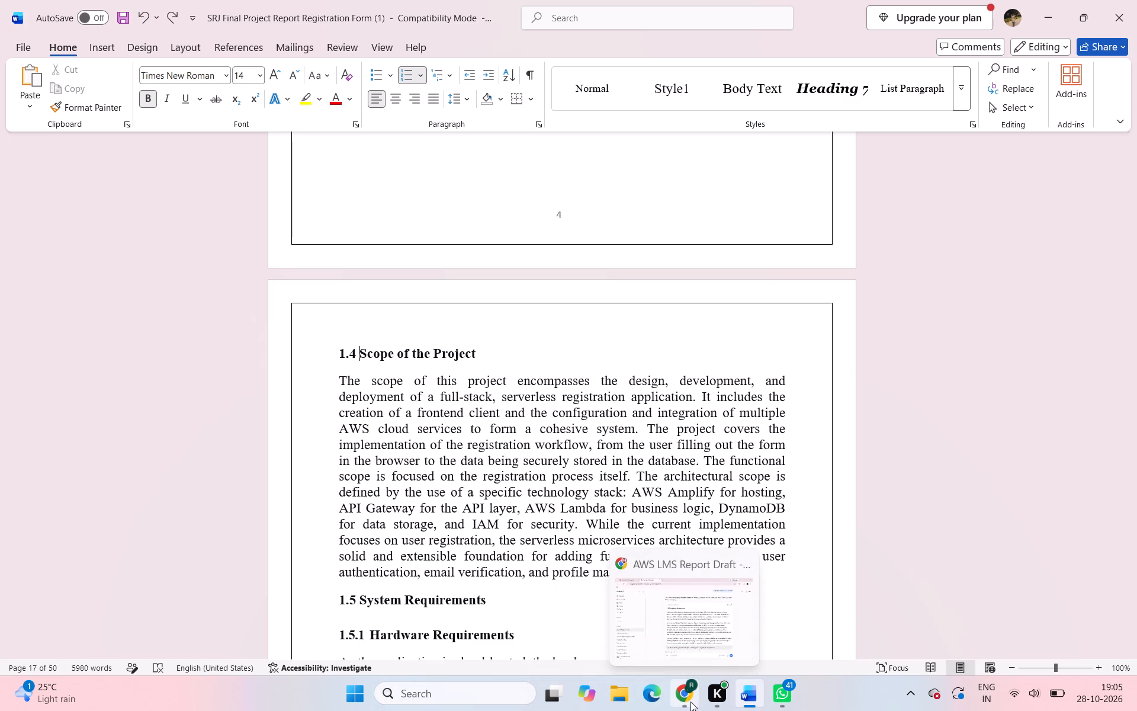
click(753, 694)
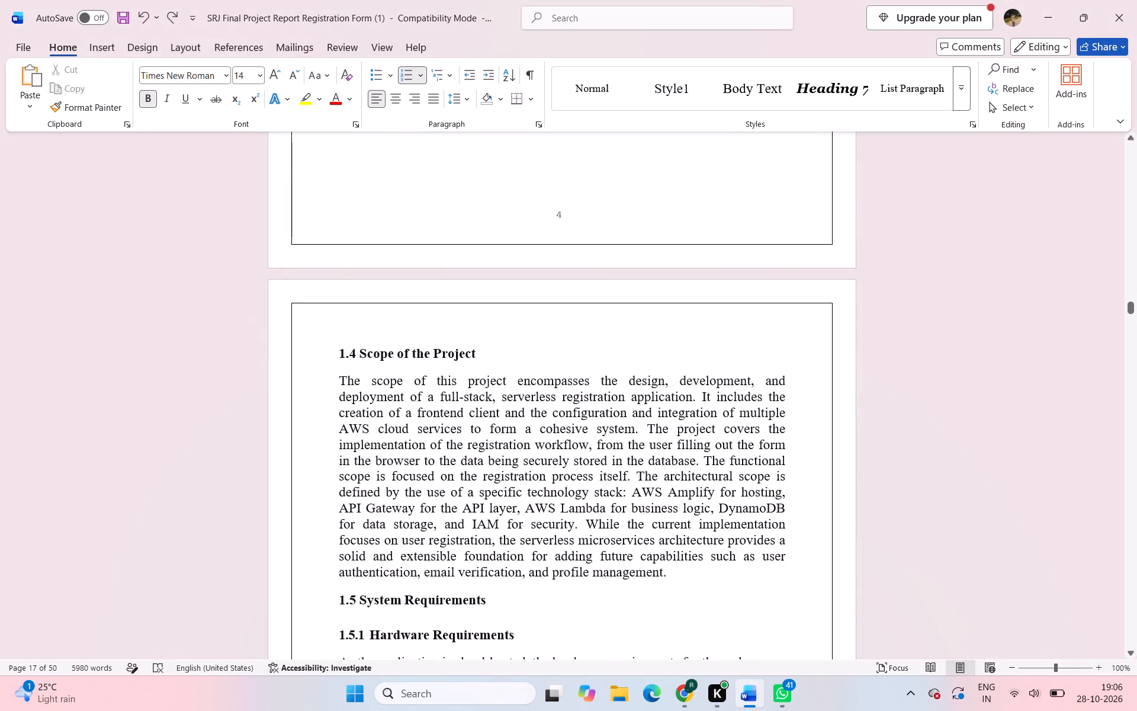
drag(339, 381, 608, 569)
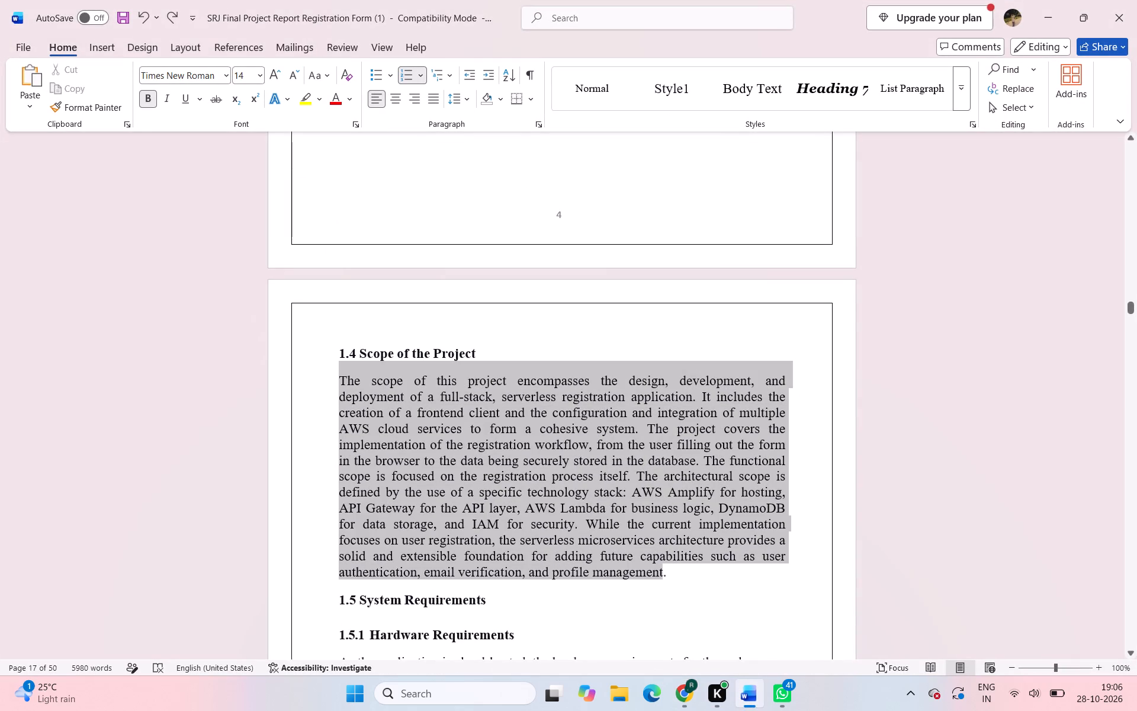
drag(608, 569, 749, 569)
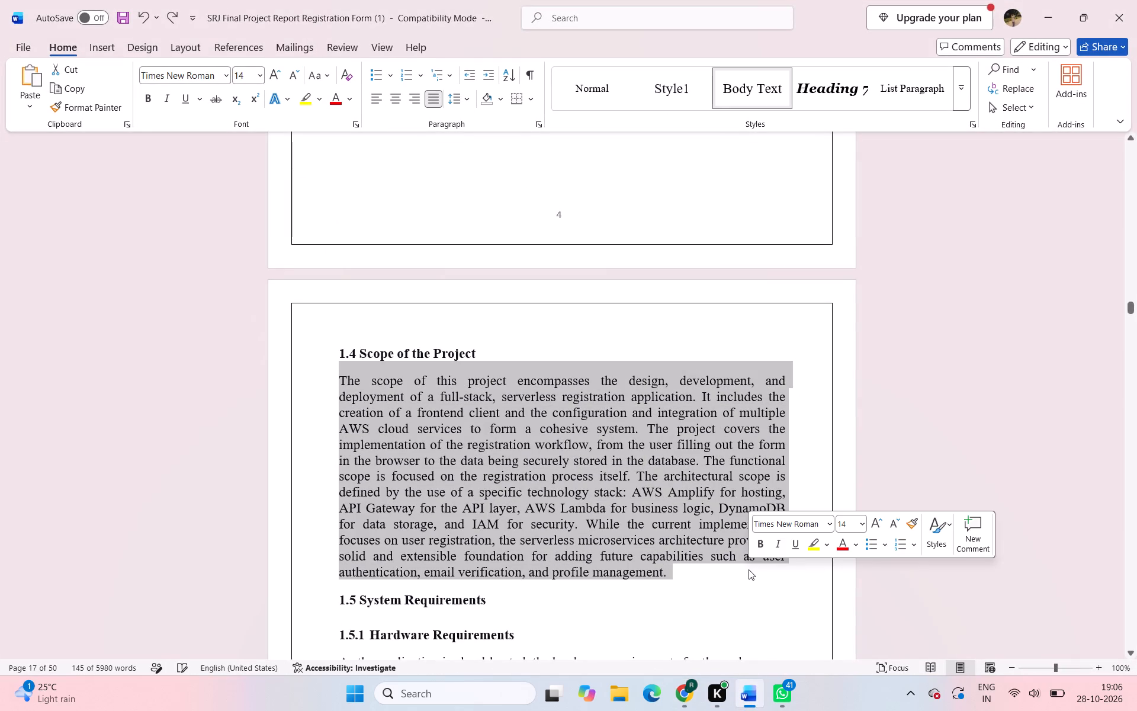
key(ctrl+v)
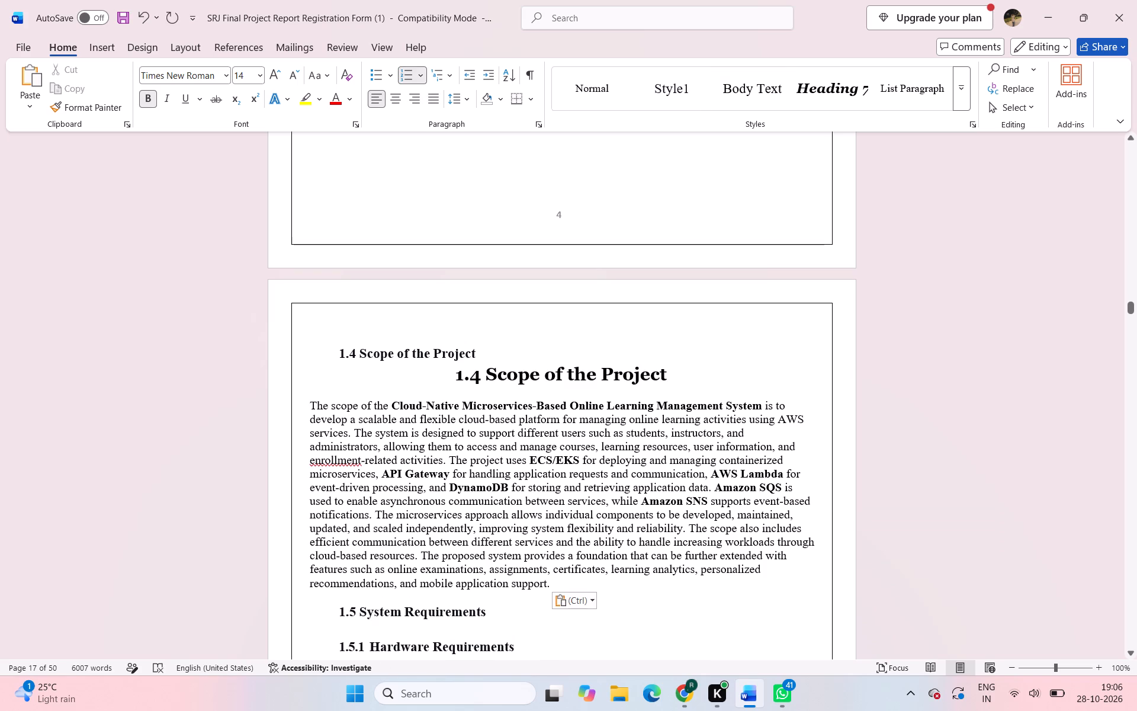
Delete the duplicate pasted "1.4 Scope of the Project" heading beneath the original section heading.
drag(459, 376, 690, 374)
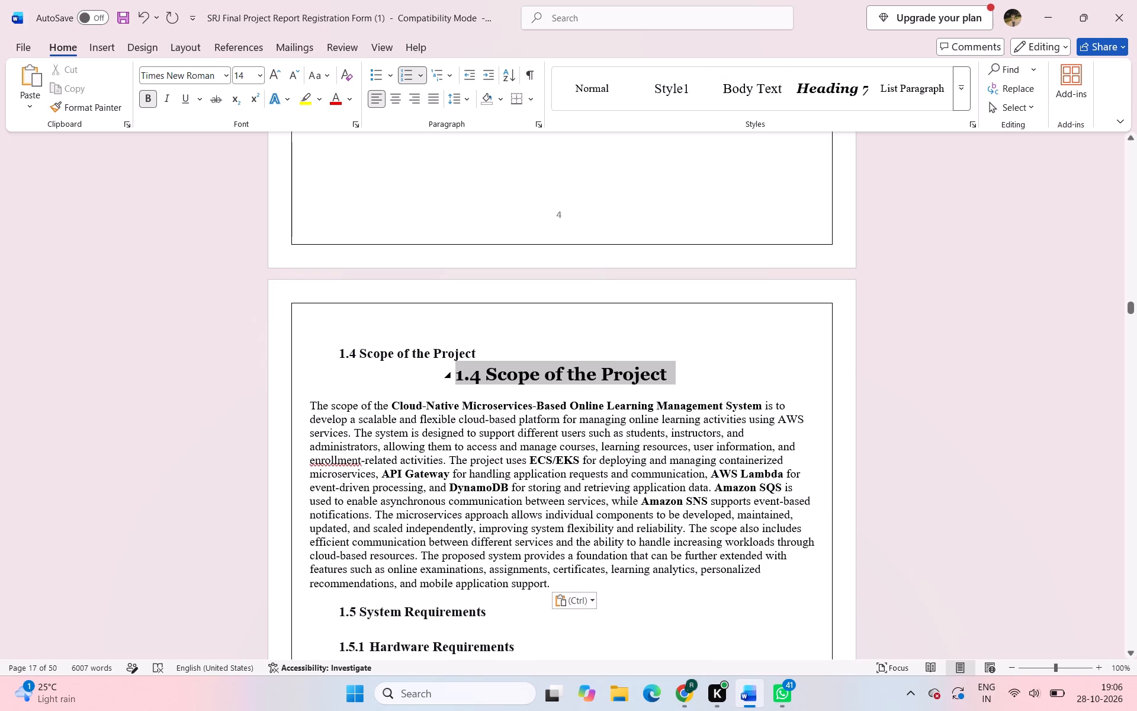
drag(690, 374, 709, 374)
key(BackSpace)
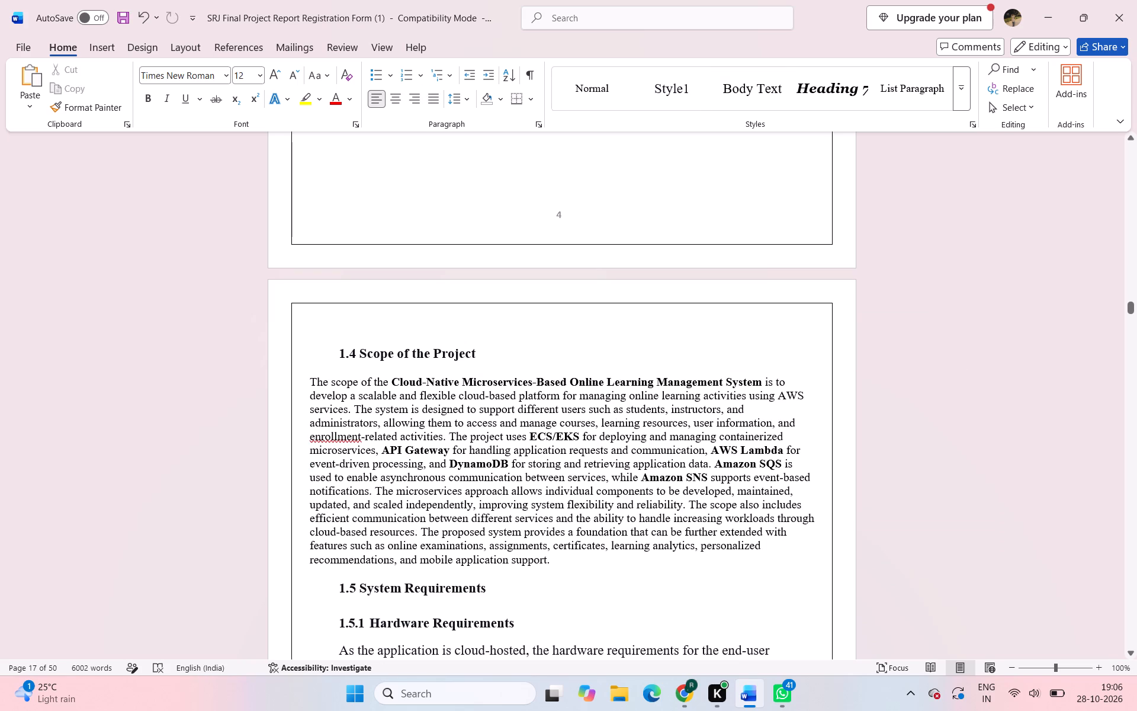
Apply Style1 to the pasted paragraph of section 1.4.
drag(313, 384, 612, 577)
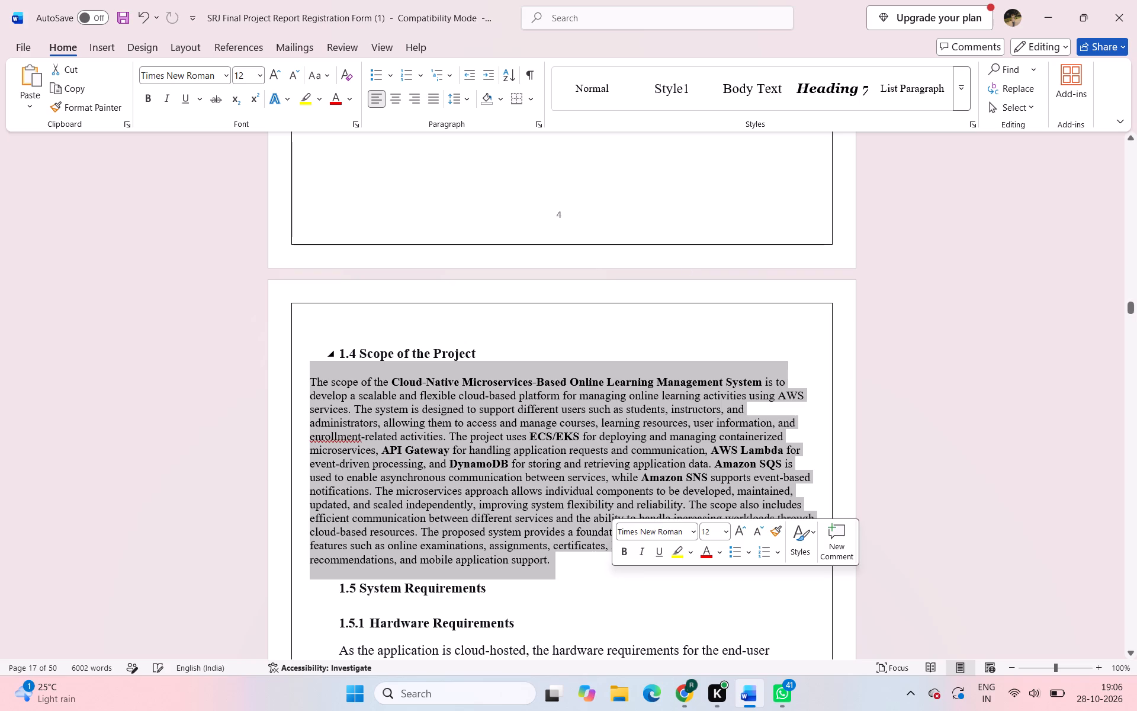
click(665, 75)
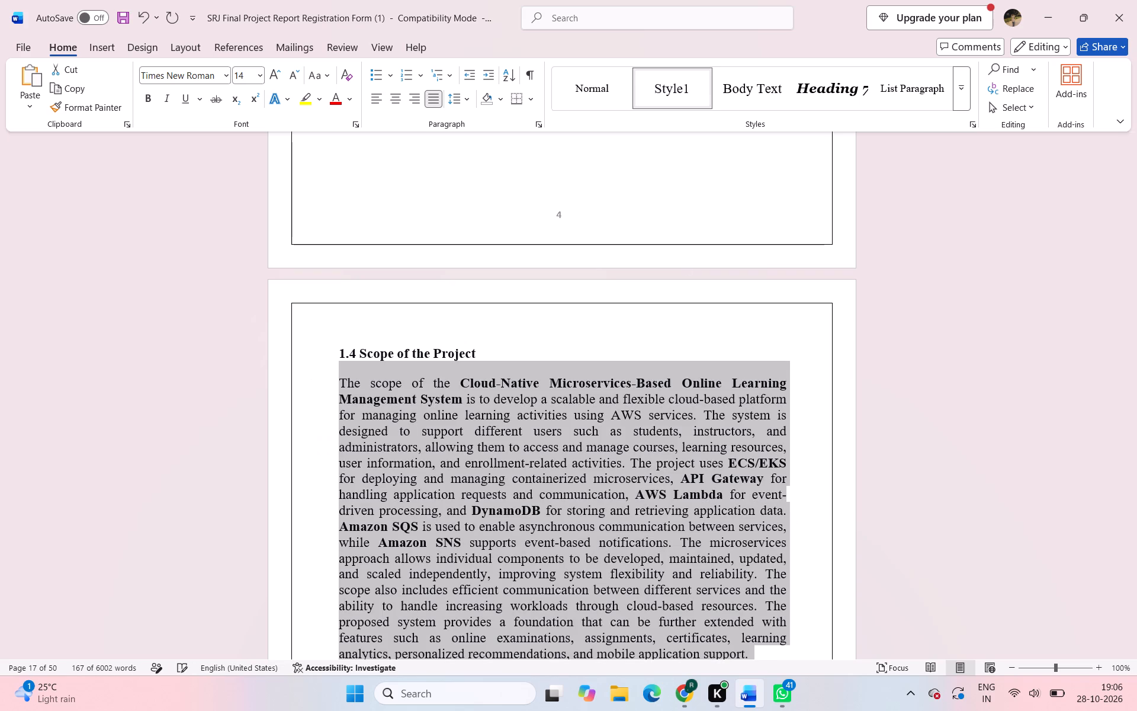
click(557, 326)
Move the "1.4 Scope of the Project" heading and its paragraph up to directly after the paragraph on the main problem addressed.
scroll(557, 326, up, 1)
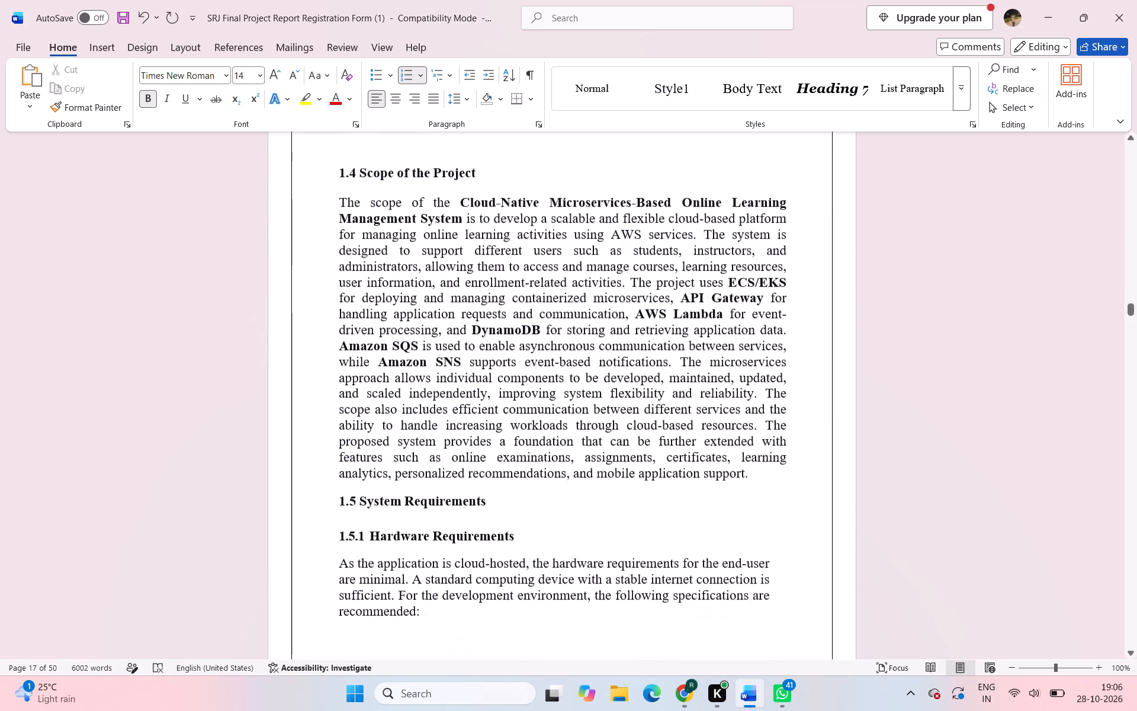
scroll(557, 326, up, 1)
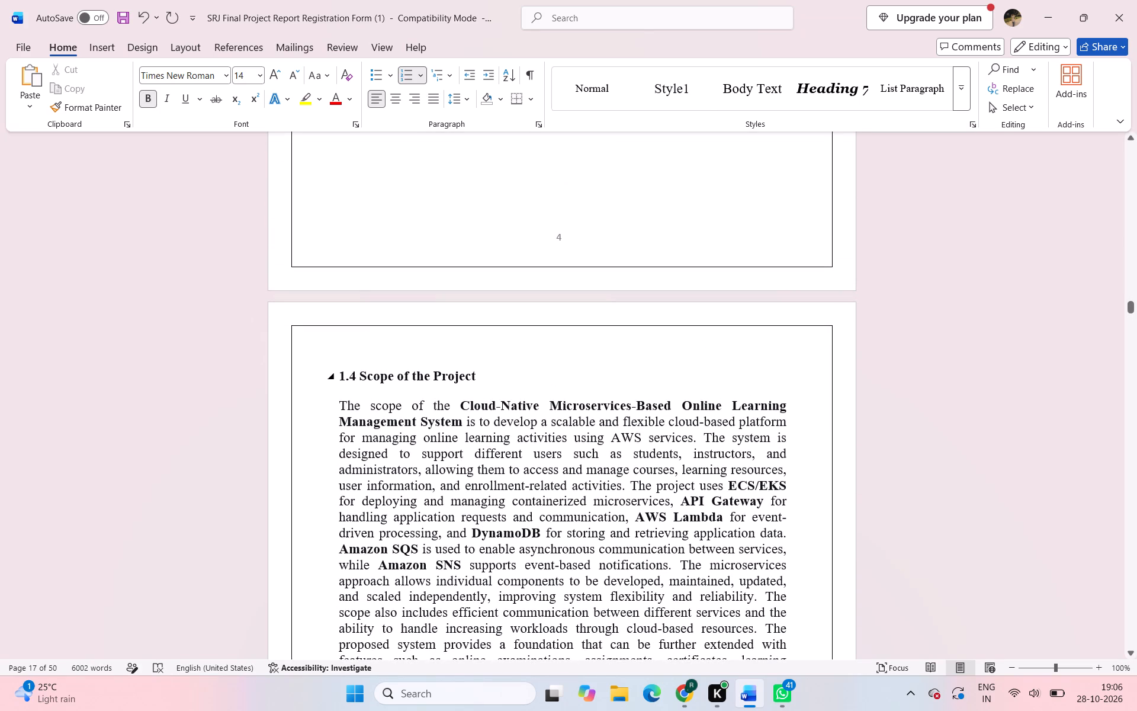
drag(356, 379, 489, 700)
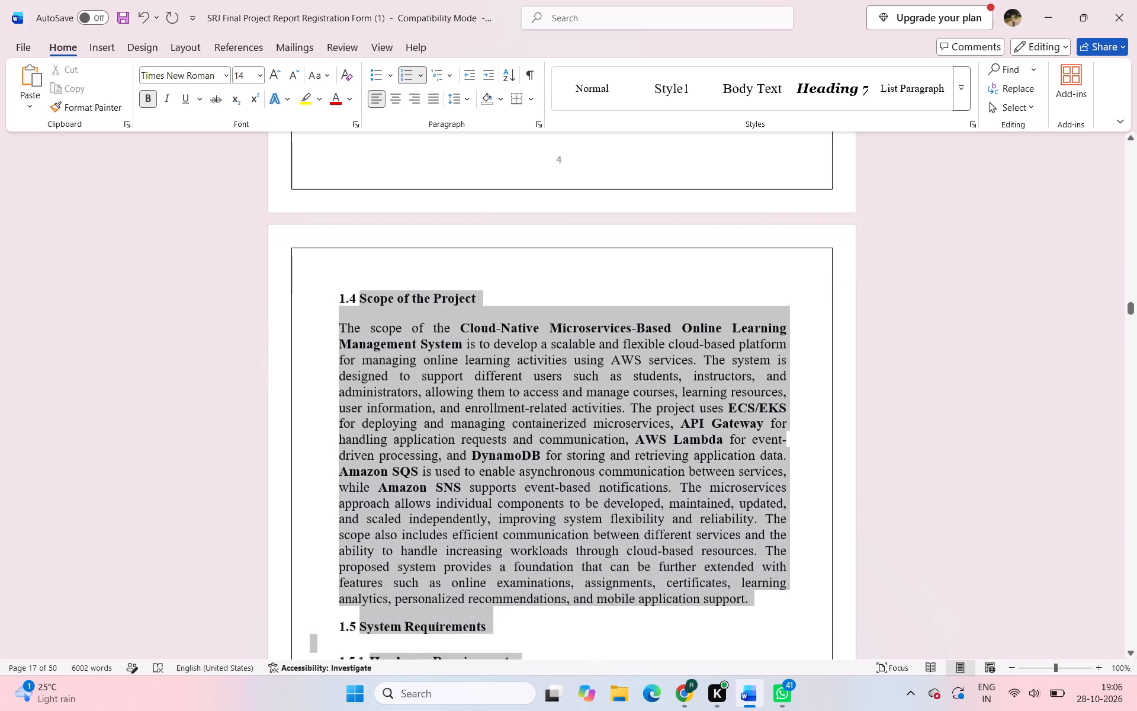
drag(489, 700, 507, 282)
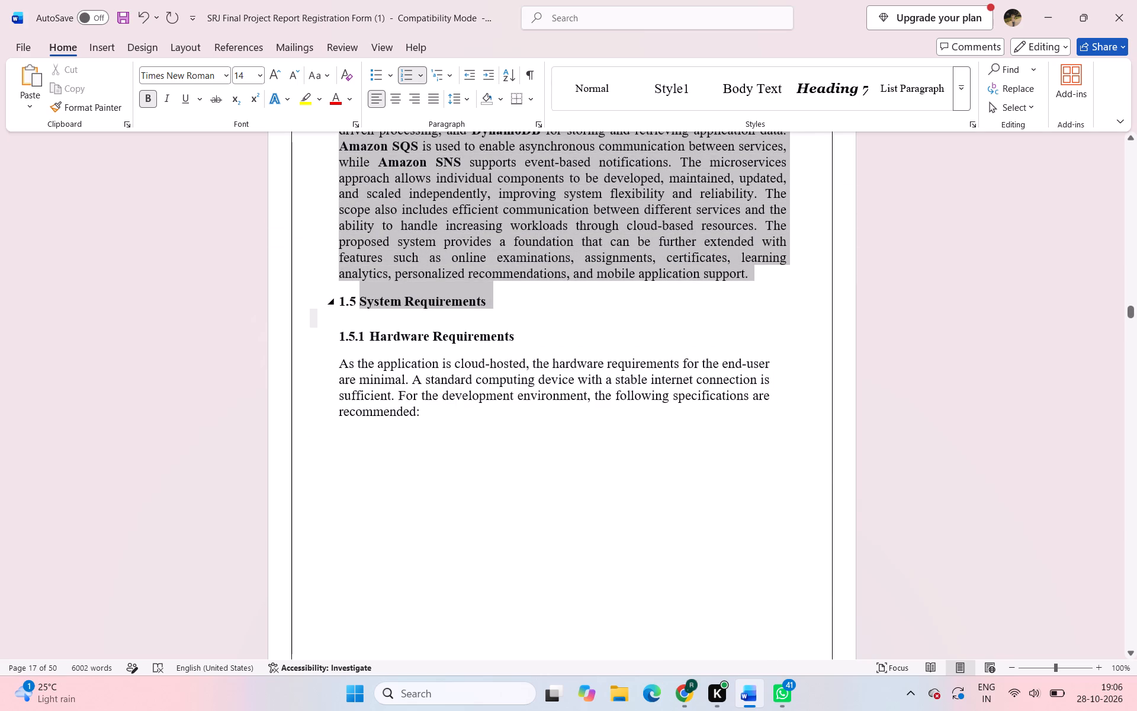
drag(507, 282, 698, 276)
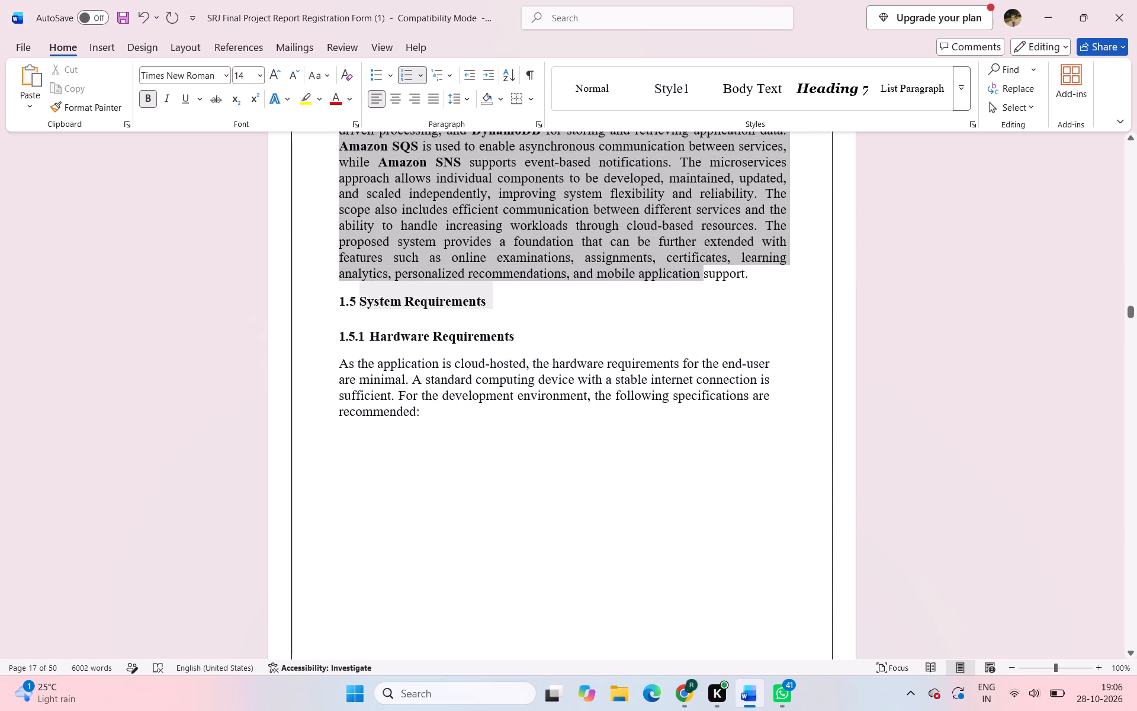
drag(698, 276, 810, 270)
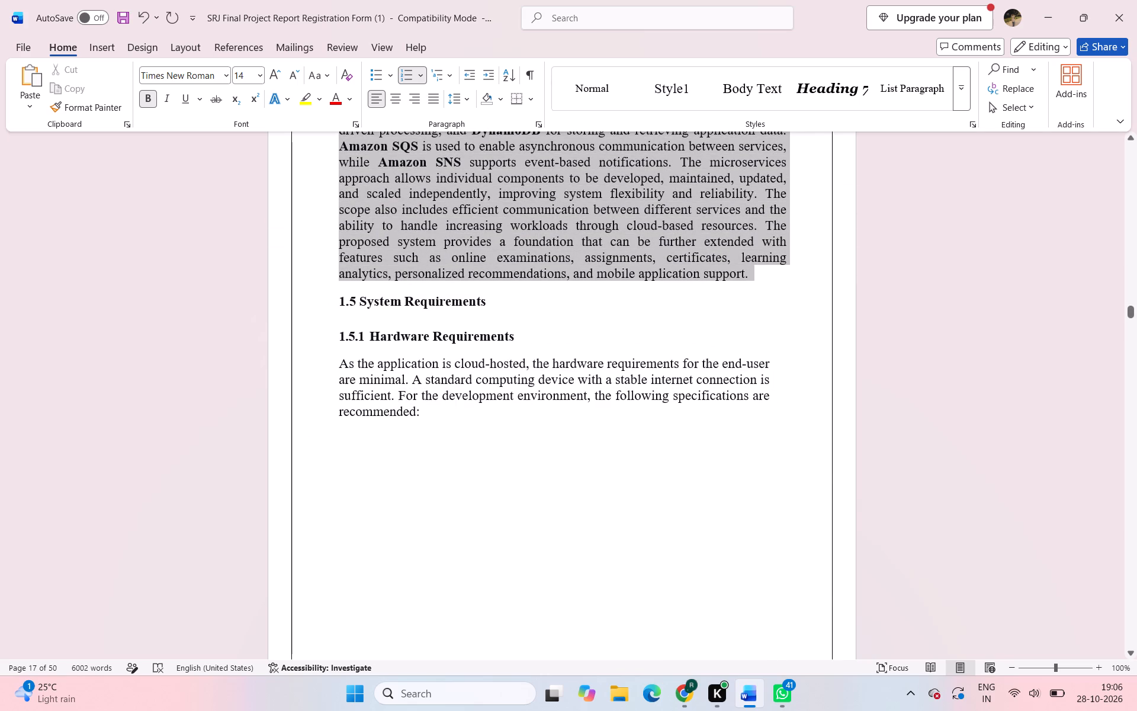
drag(810, 270, 808, 270)
drag(589, 260, 573, 145)
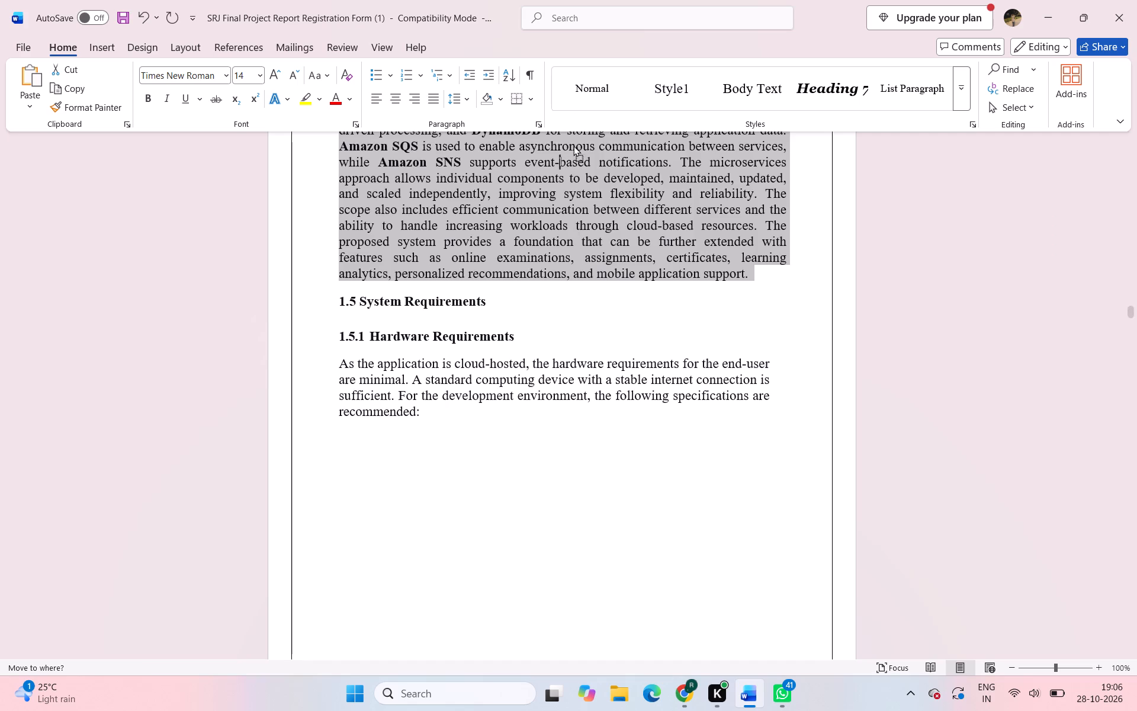
drag(573, 145, 600, 140)
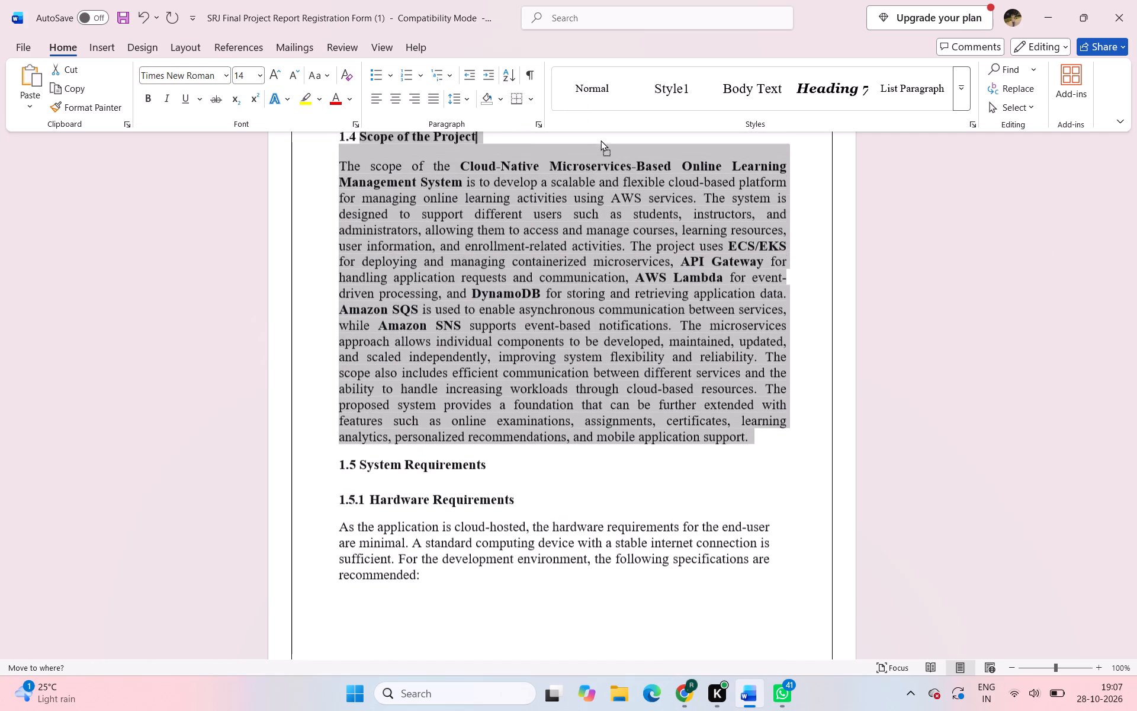
drag(600, 140, 599, 146)
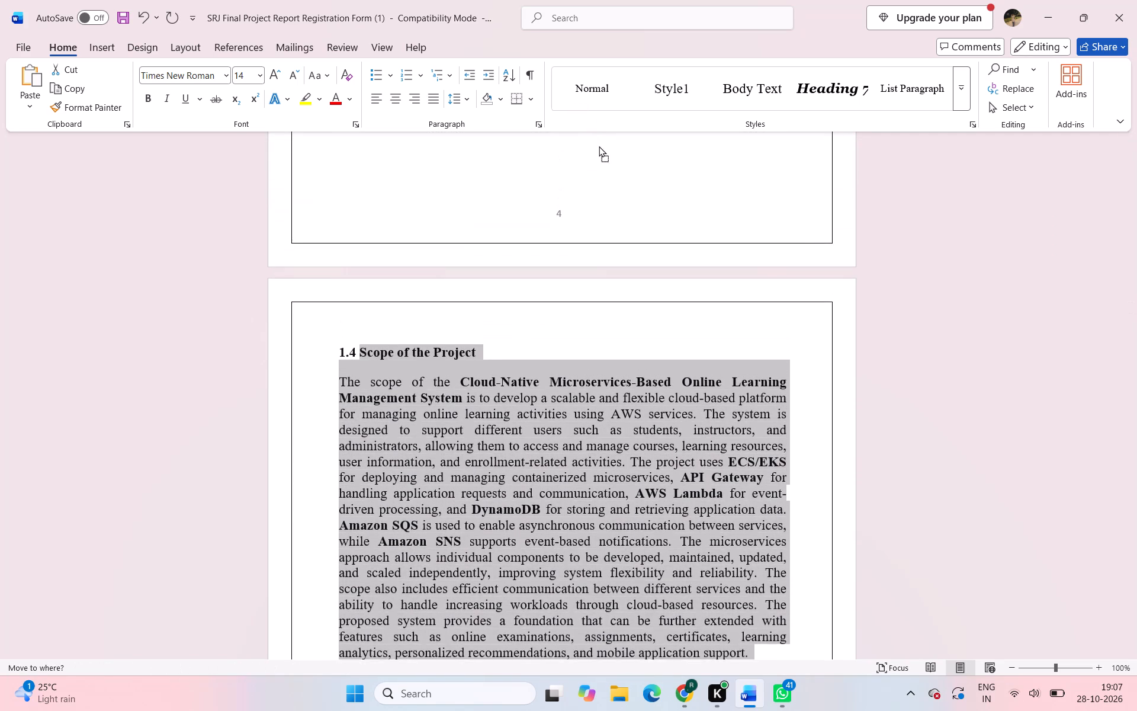
drag(599, 146, 596, 138)
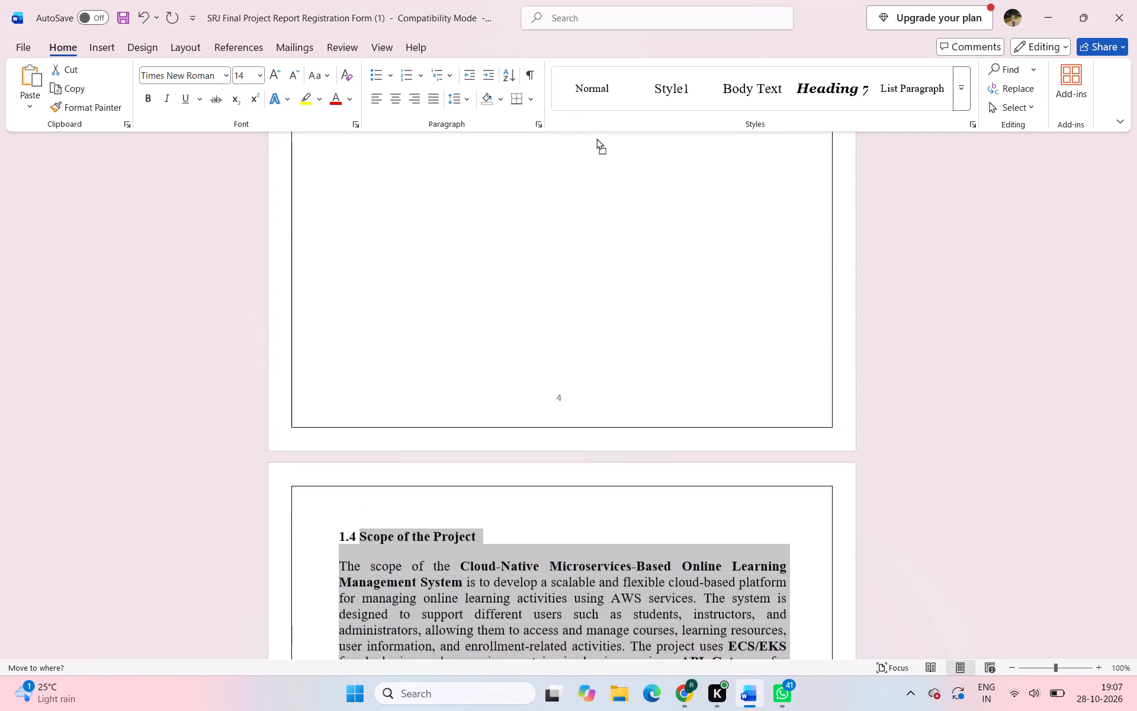
drag(596, 138, 648, 184)
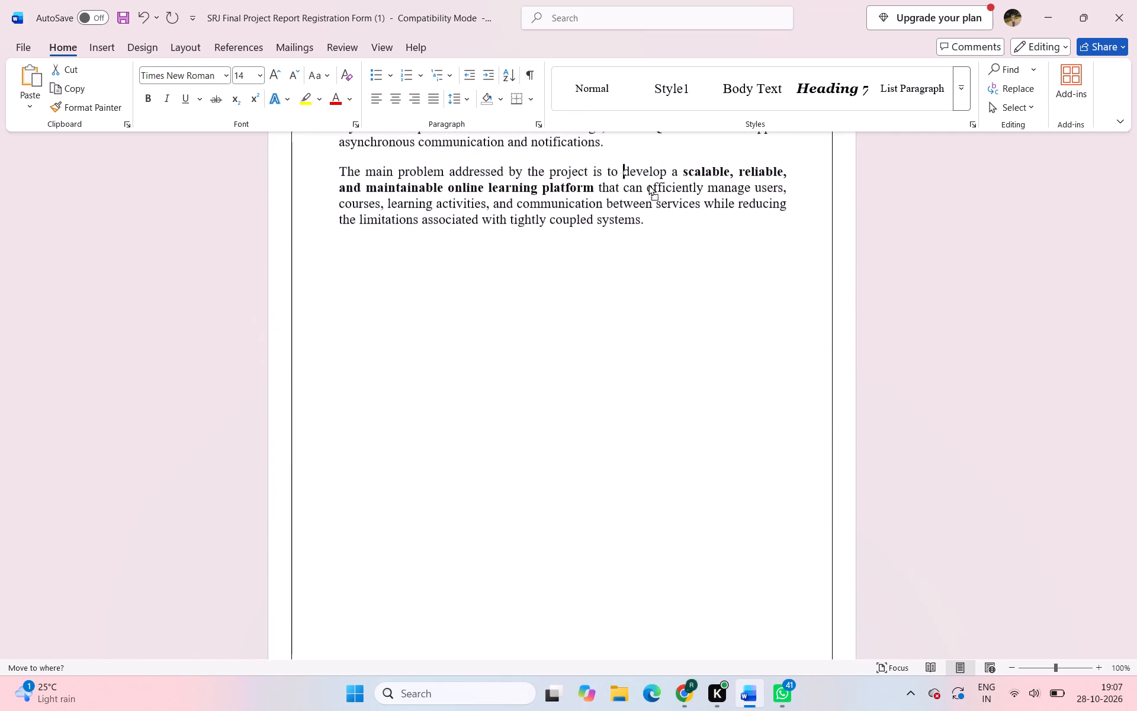
drag(648, 184, 650, 225)
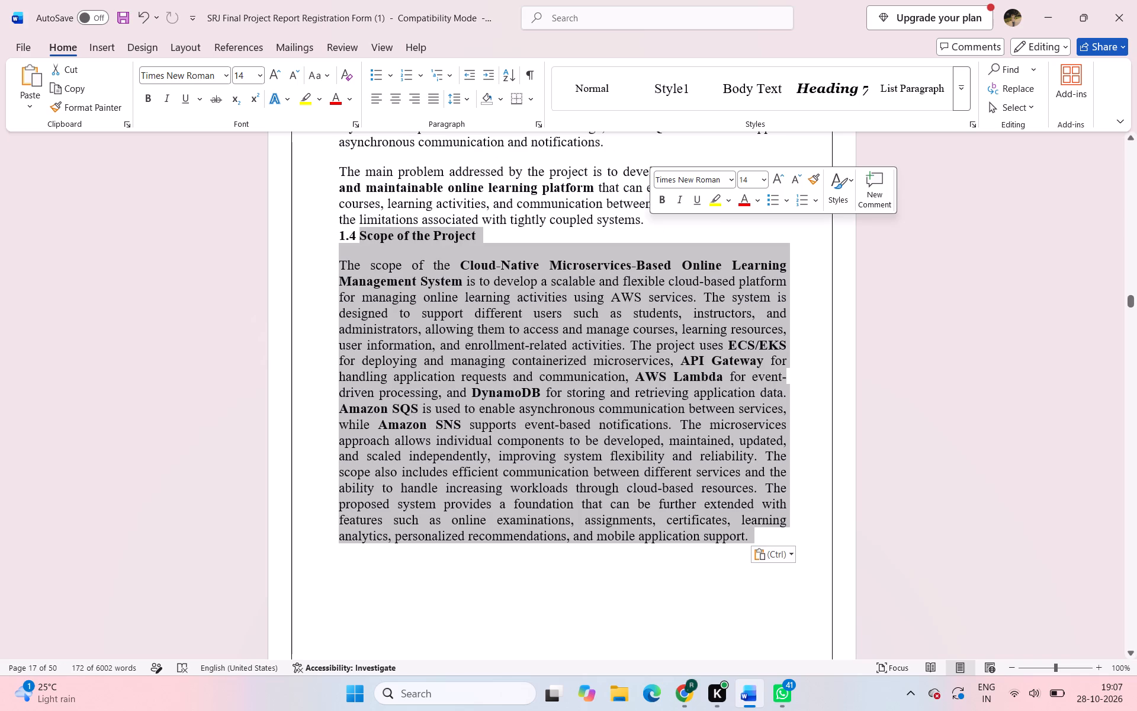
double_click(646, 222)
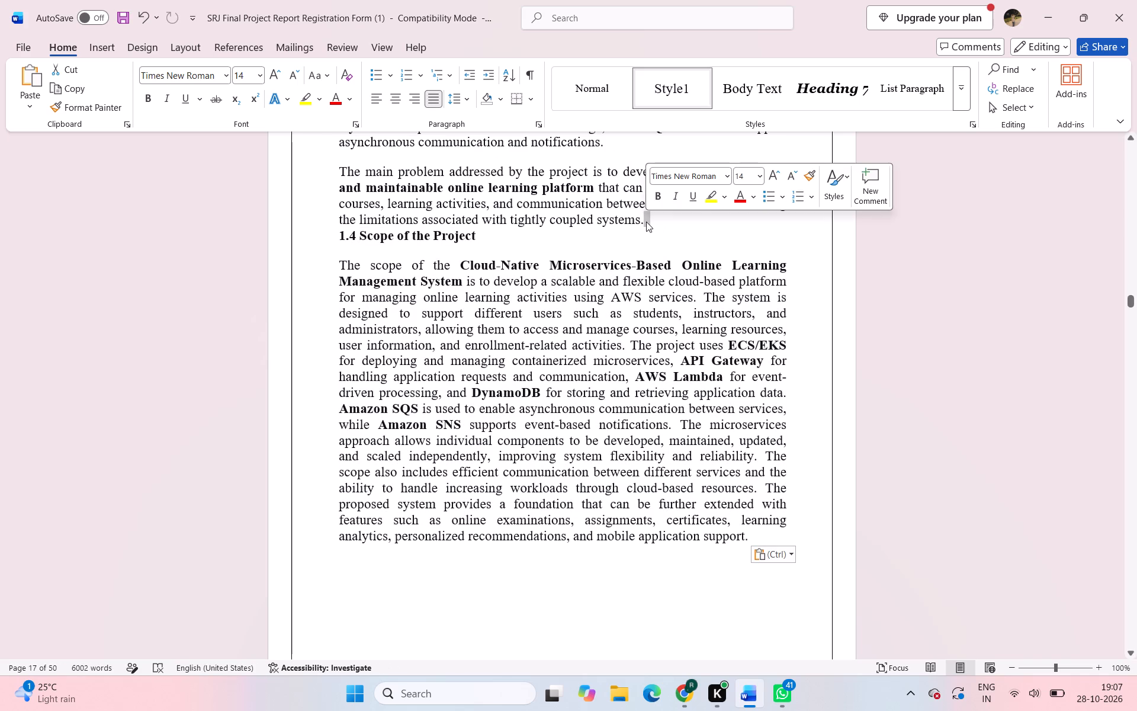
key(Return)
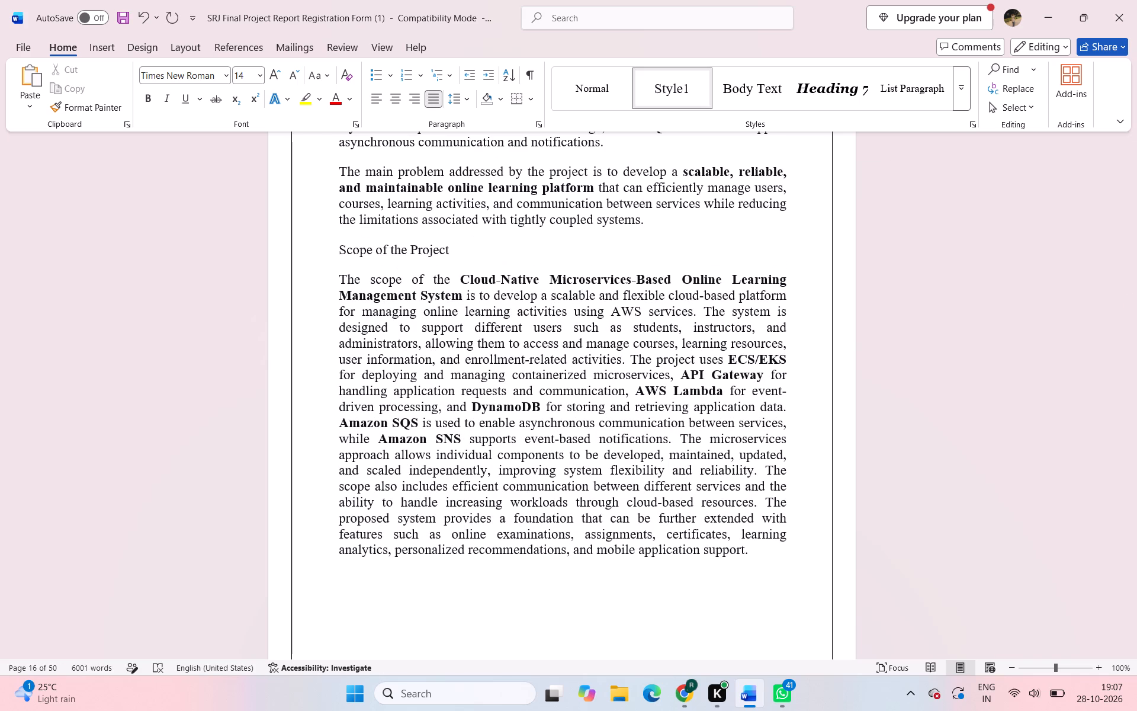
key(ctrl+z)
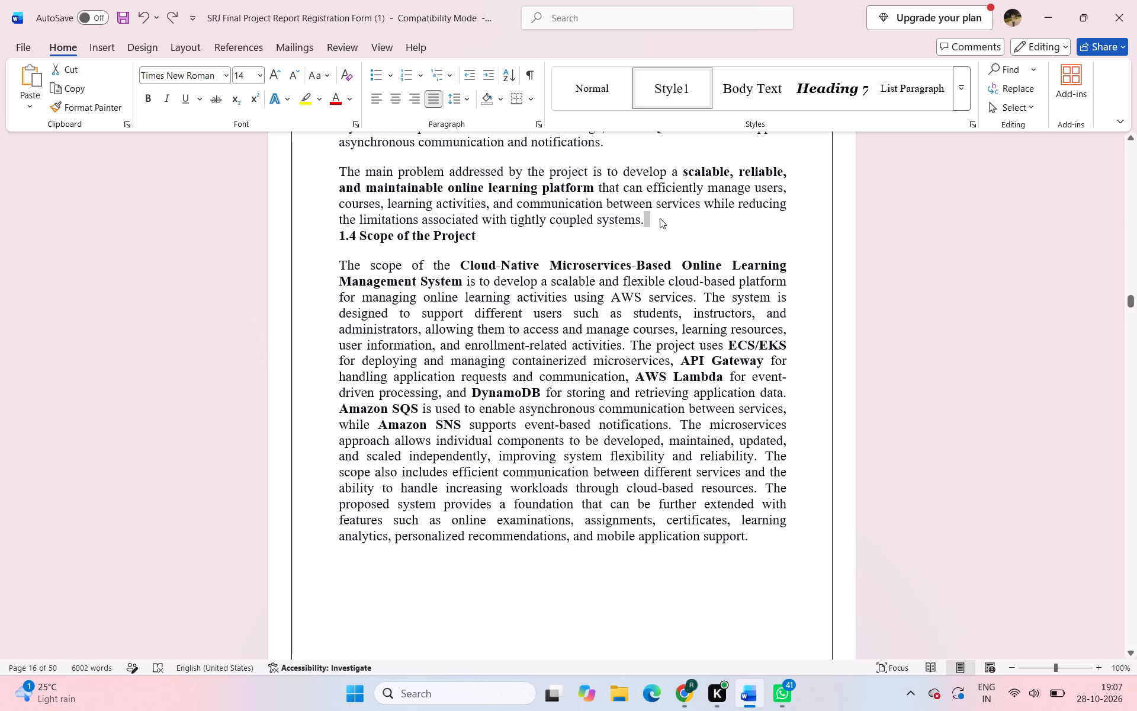
Insert a blank line between the main-problem paragraph and the "1.4 Scope of the Project" heading.
click(664, 217)
key(Return)
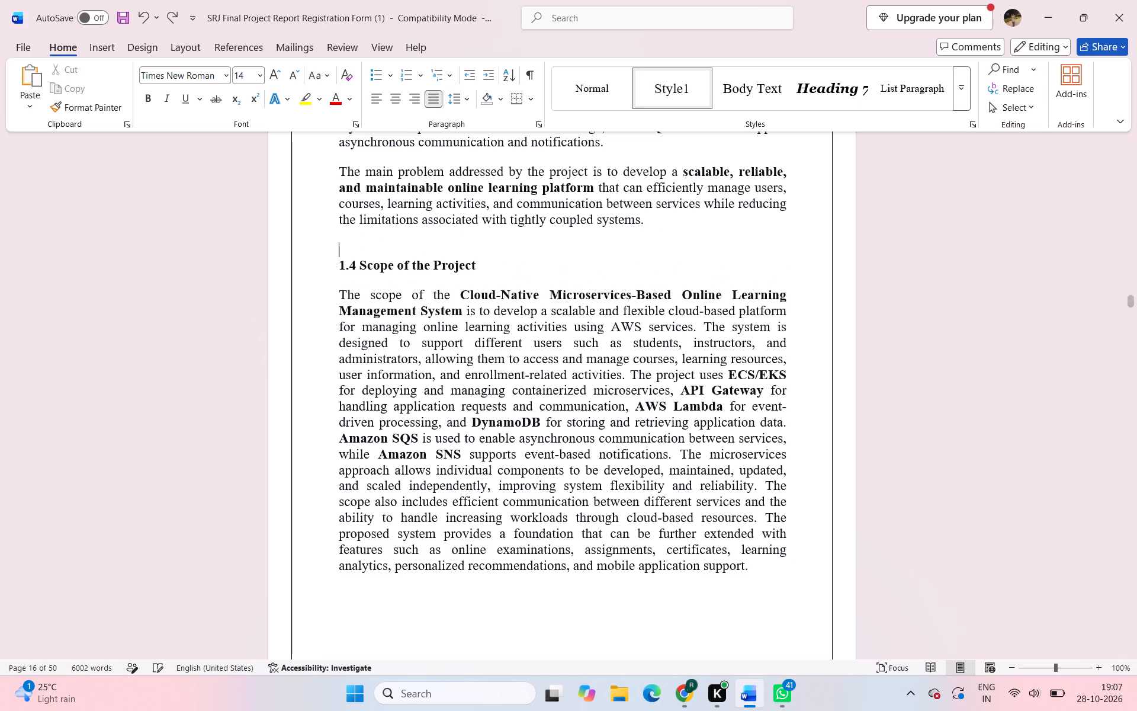
Delete the "1.5.1 Hardware Requirements" heading and its introductory paragraph under "1.5 System Requirements".
scroll(664, 217, down, 1)
scroll(664, 217, up, 6)
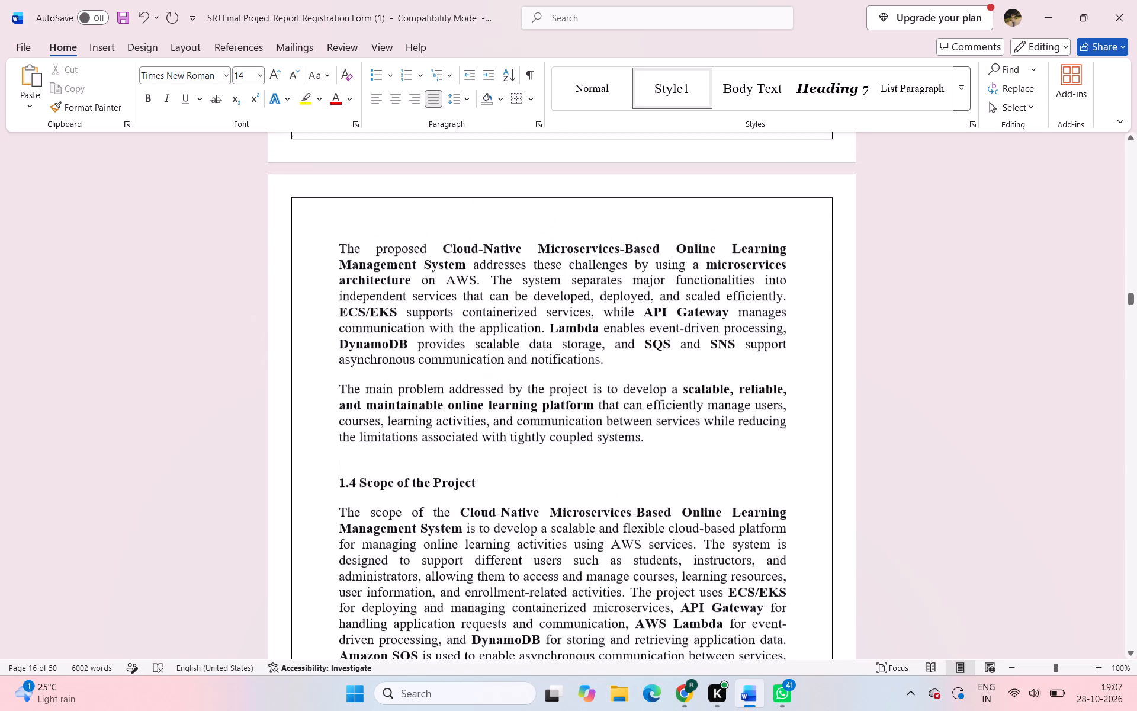
scroll(664, 217, down, 2)
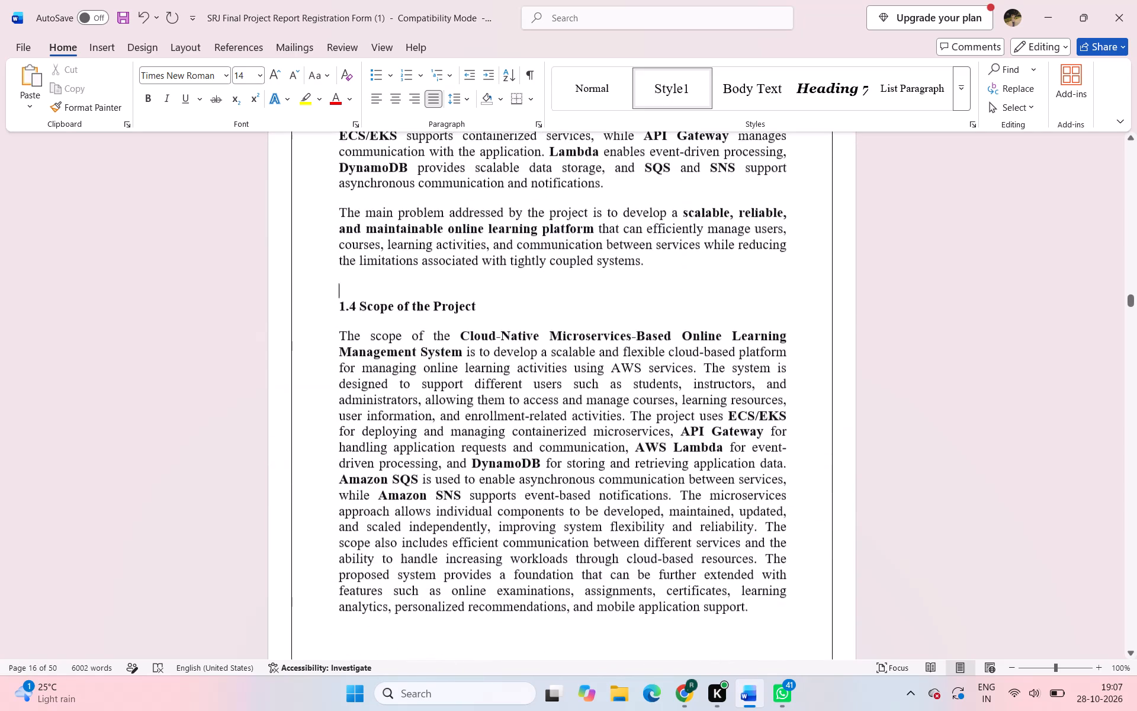
scroll(664, 217, down, 4)
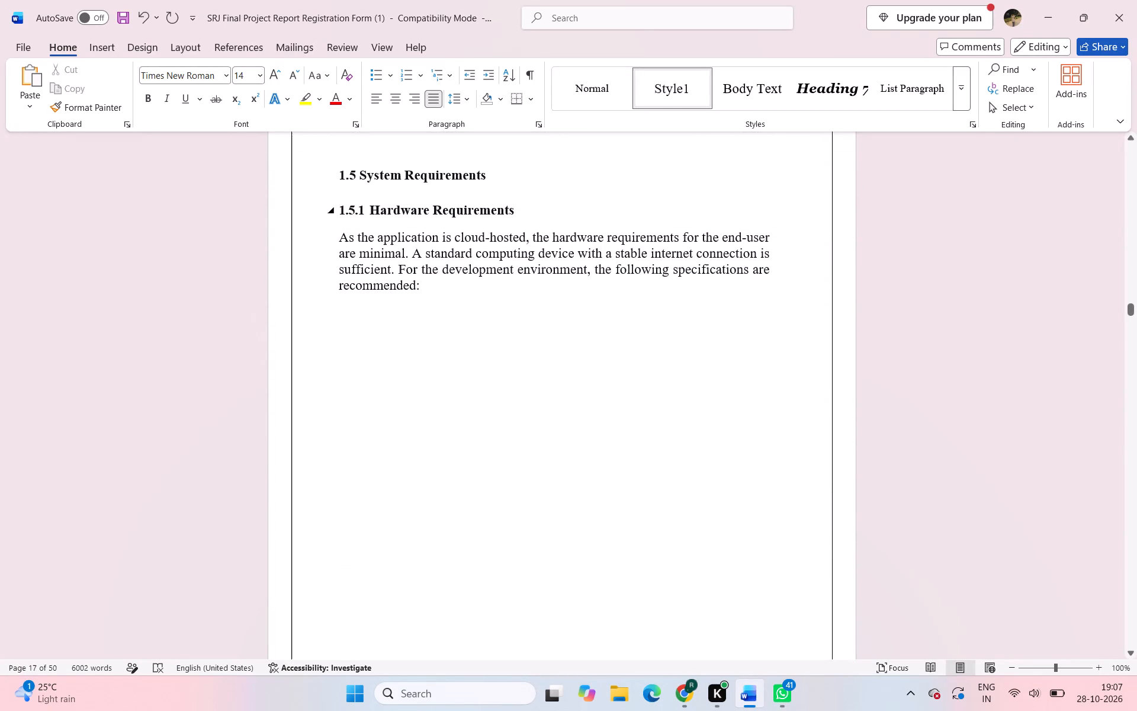
drag(369, 209, 448, 427)
key(BackSpace)
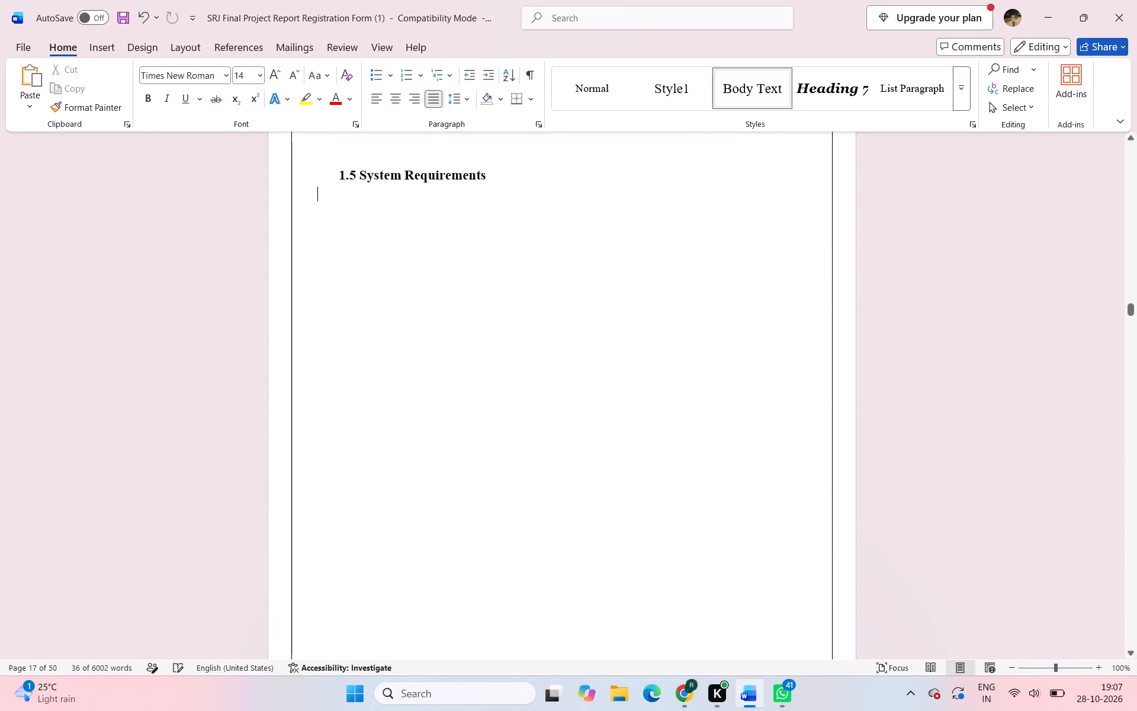
Move the "1.5 System Requirements" heading up to directly below the section 1.4 scope paragraph.
scroll(448, 427, up, 1)
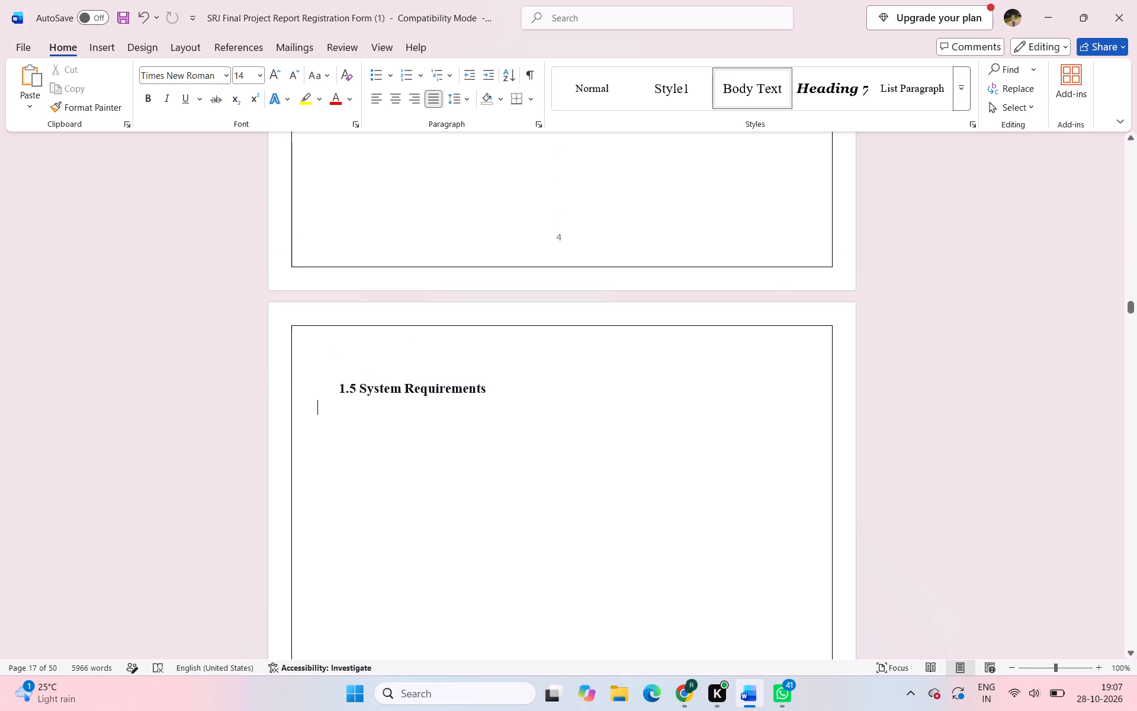
drag(361, 382, 580, 372)
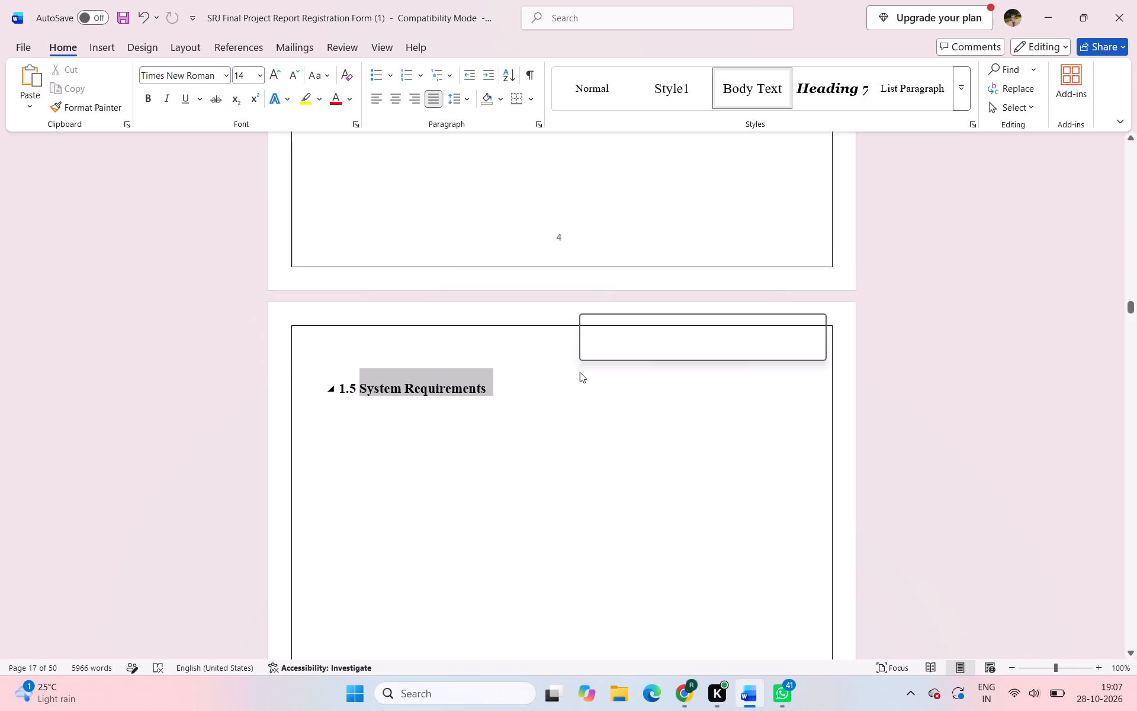
drag(457, 377, 500, 129)
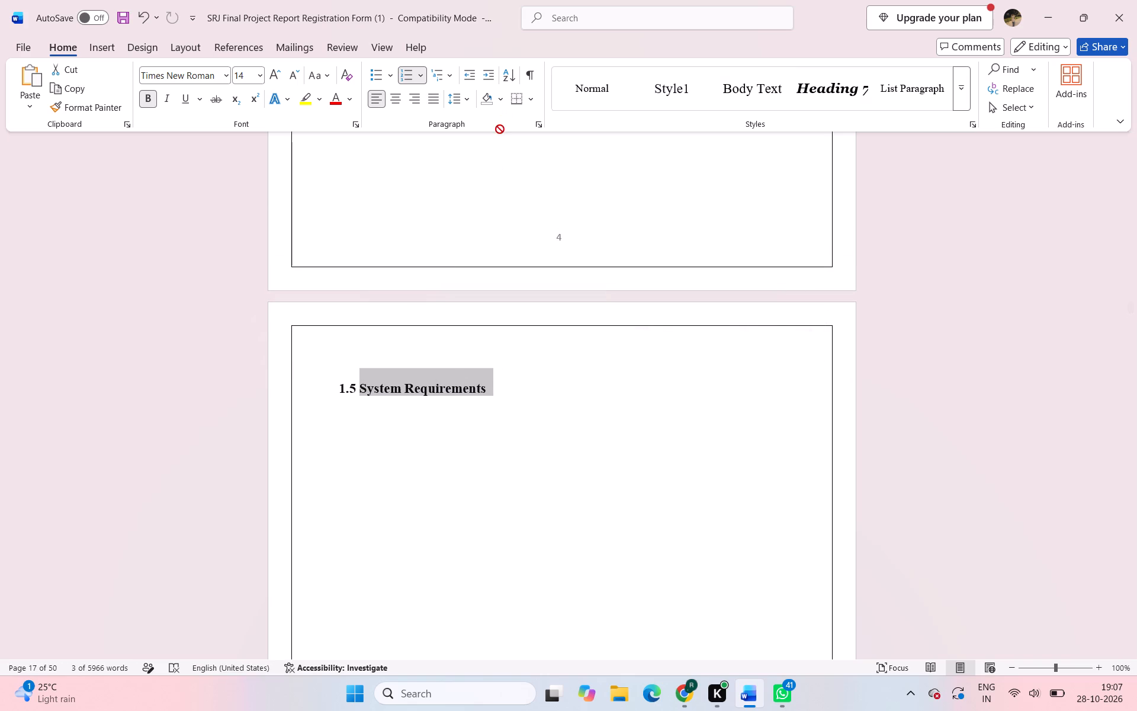
drag(500, 129, 722, 190)
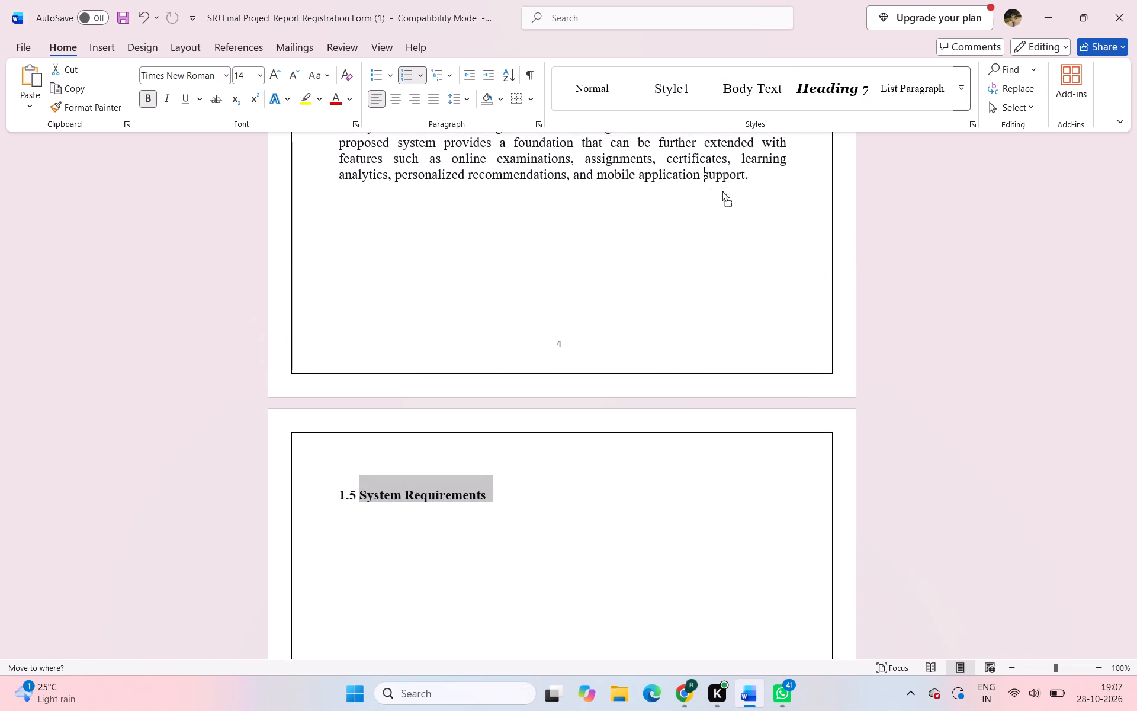
drag(722, 190, 753, 185)
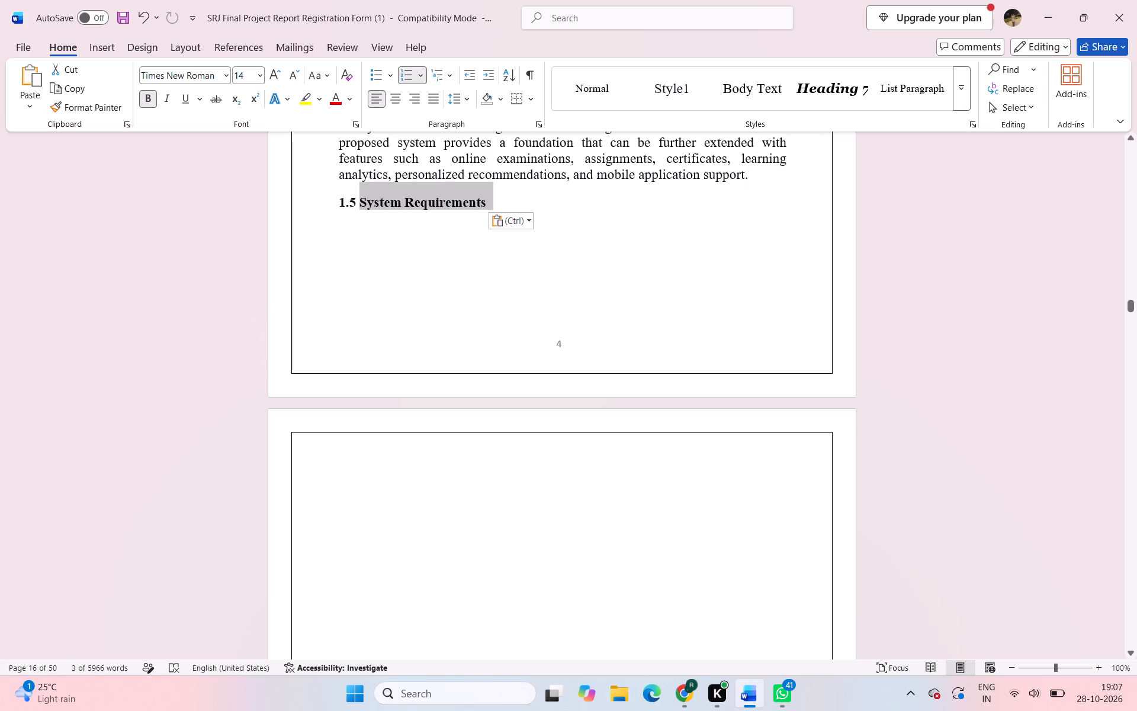
Delete the hardware specification table and the whole Software Requirements subsection with its table, stopping before "1.6 Technologies Used".
click(559, 522)
scroll(559, 522, down, 4)
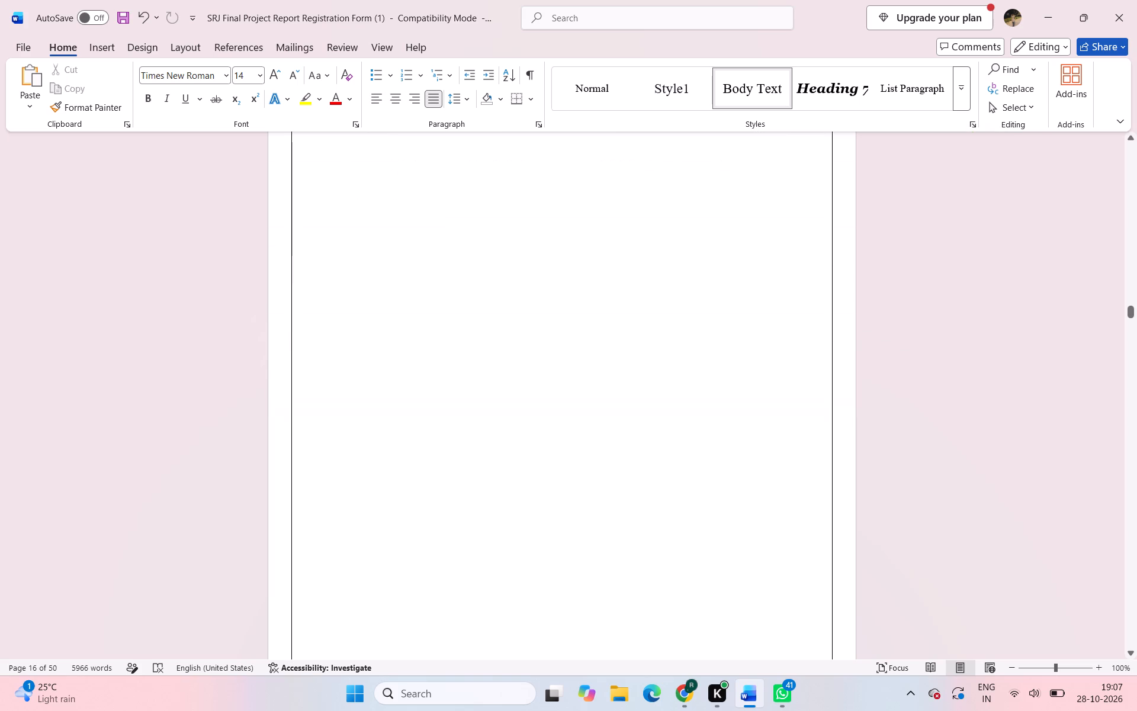
scroll(559, 522, down, 3)
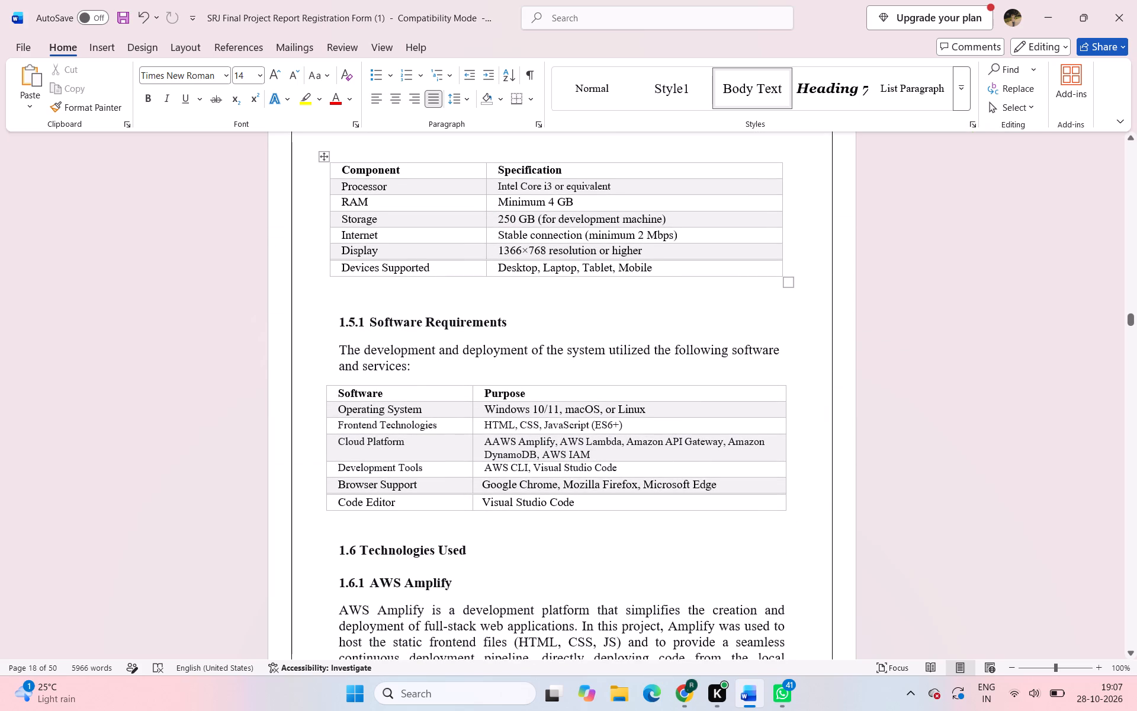
click(693, 216)
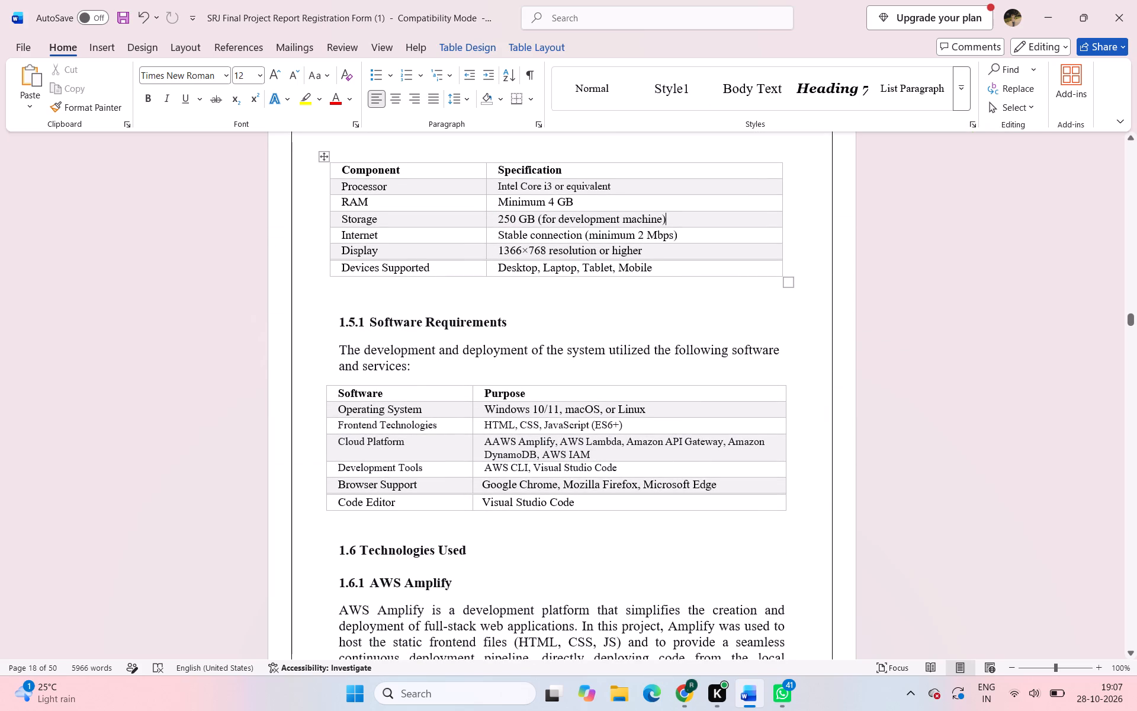
drag(340, 167, 468, 710)
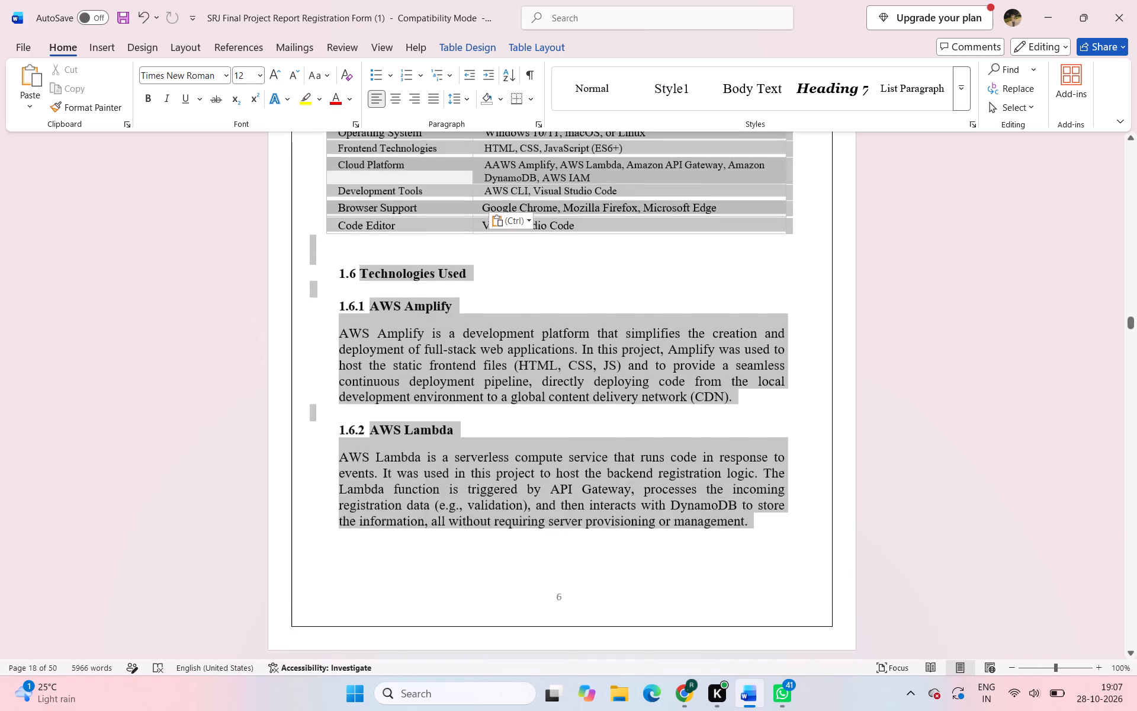
drag(468, 710, 528, 302)
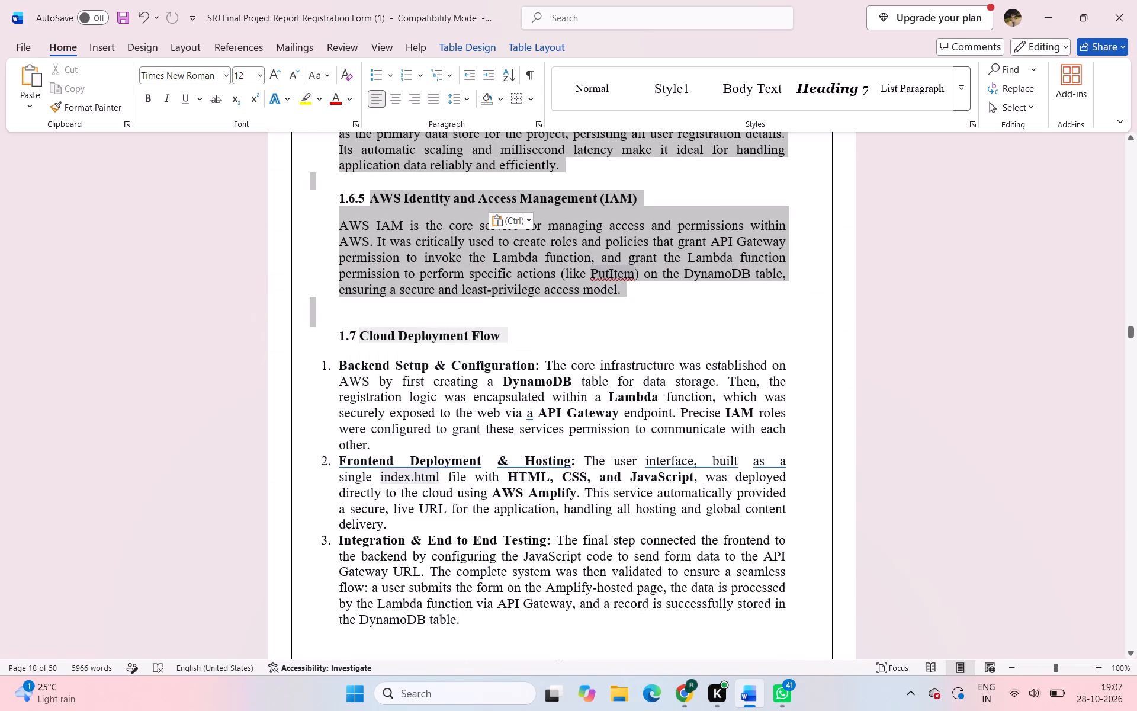
drag(528, 302, 522, 185)
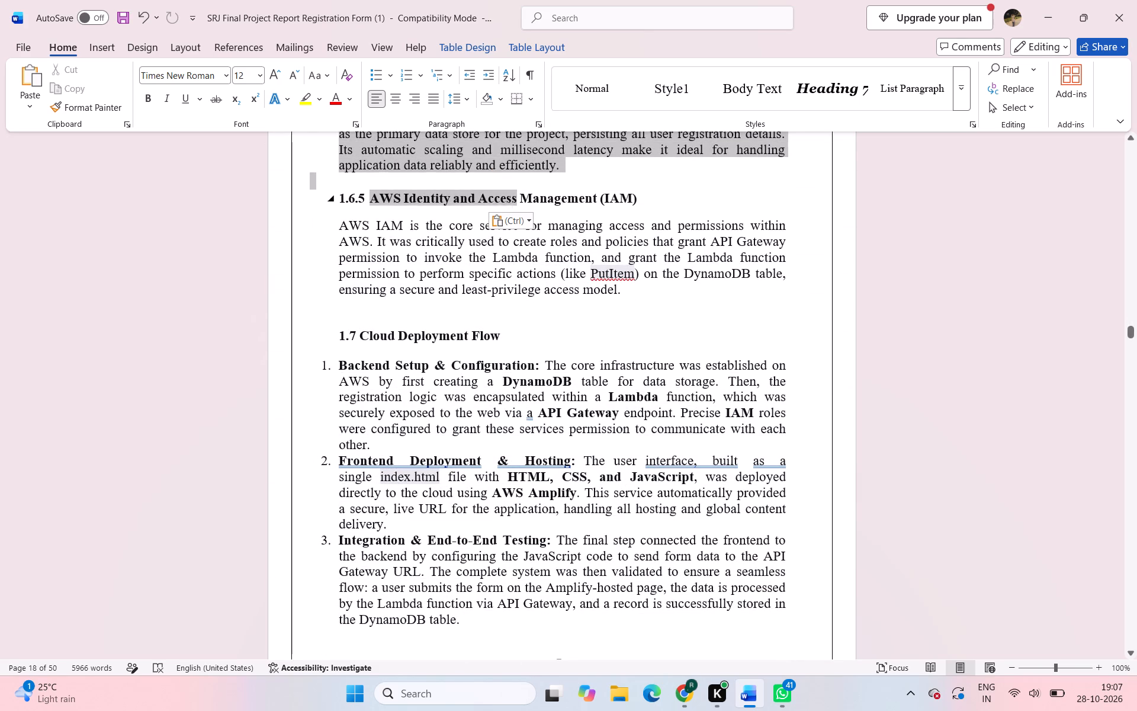
drag(522, 185, 500, 450)
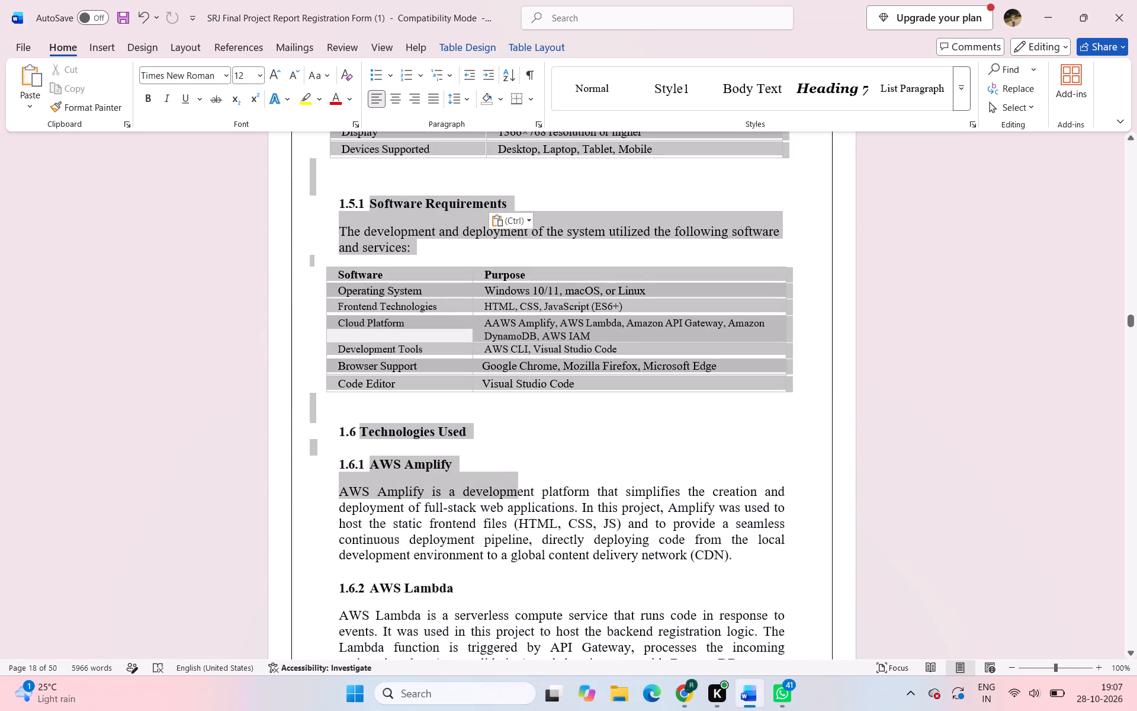
drag(500, 450, 576, 383)
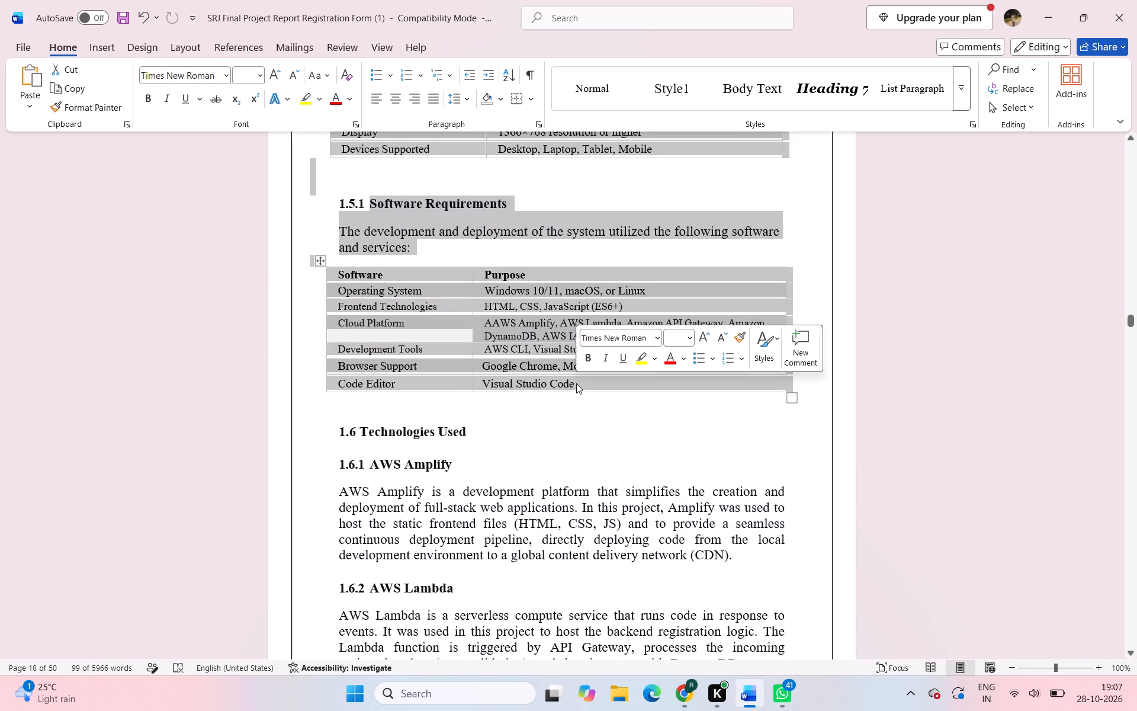
scroll(576, 383, up, 3)
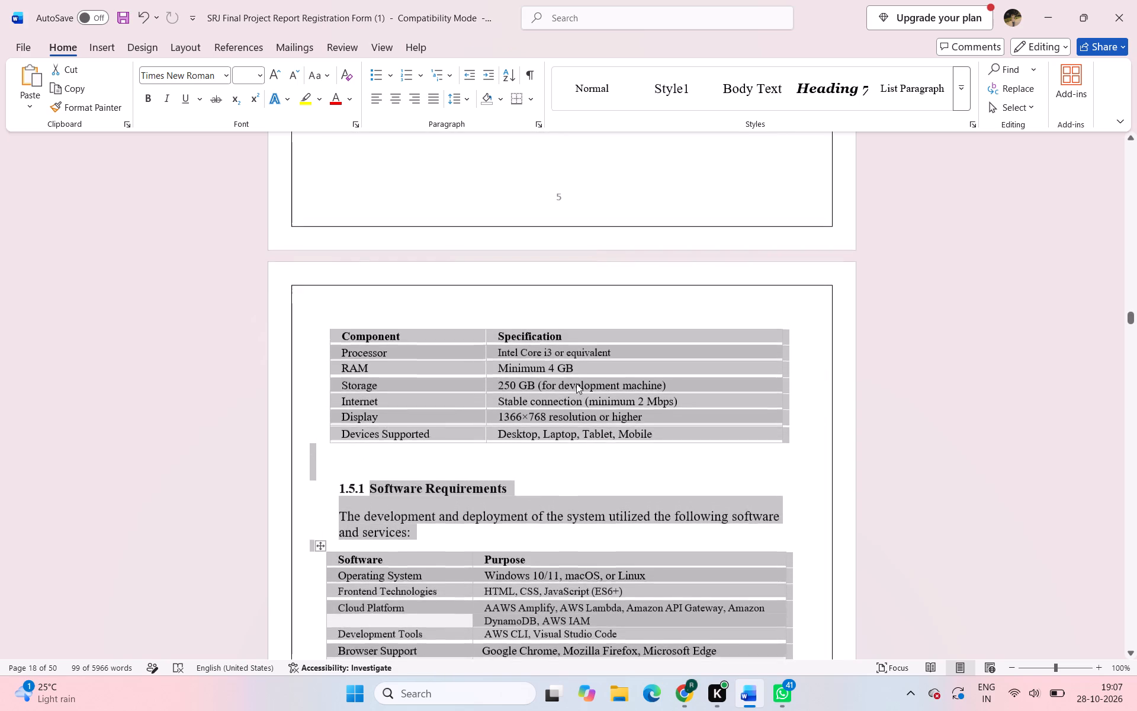
scroll(576, 383, up, 1)
key(BackSpace)
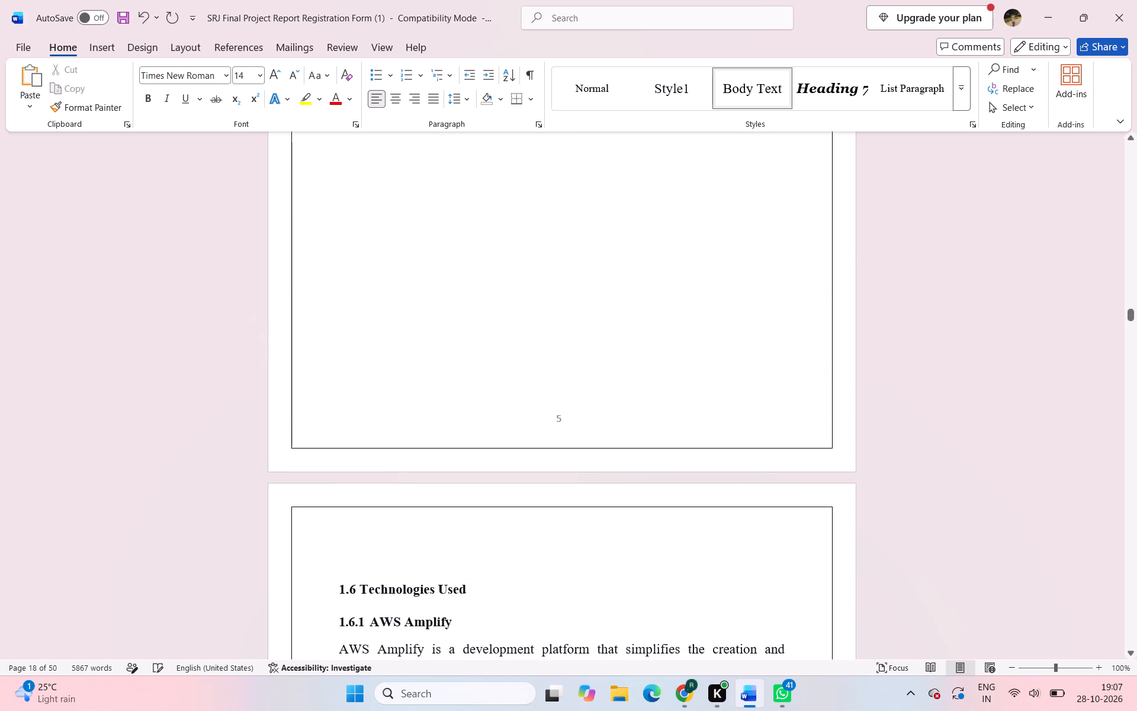
Remove the empty paragraphs left above the "1.6 Technologies Used" heading after the table deletion.
key(BackSpace)
key(BackSpace)
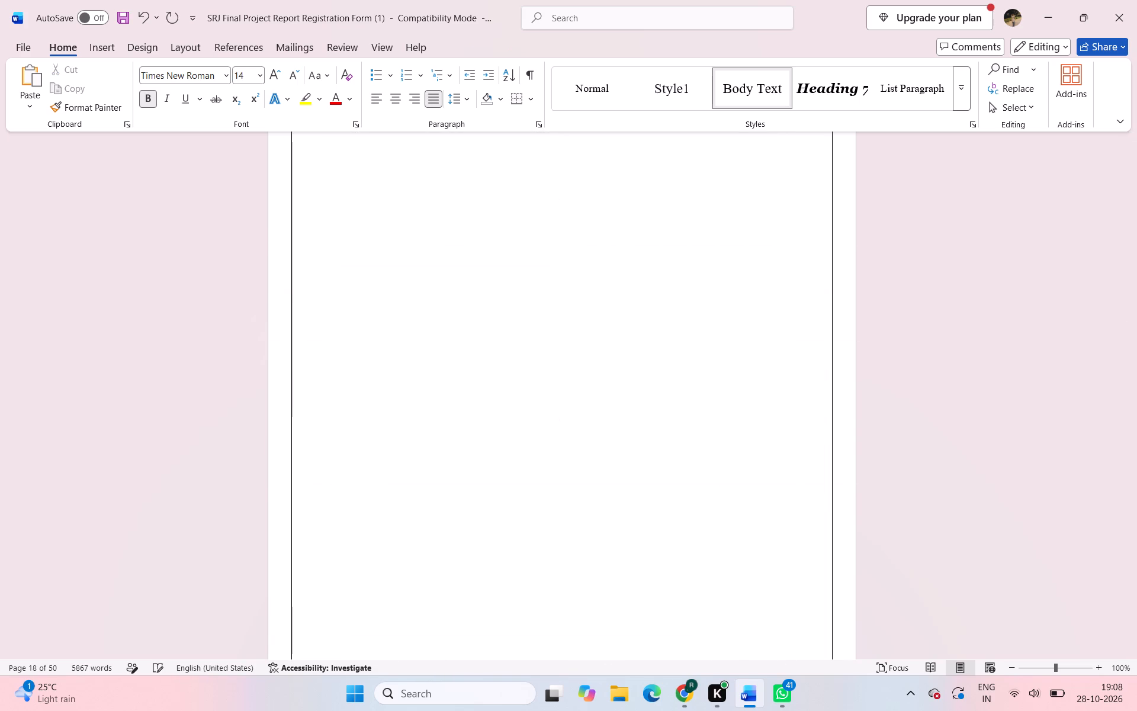
scroll(576, 383, up, 5)
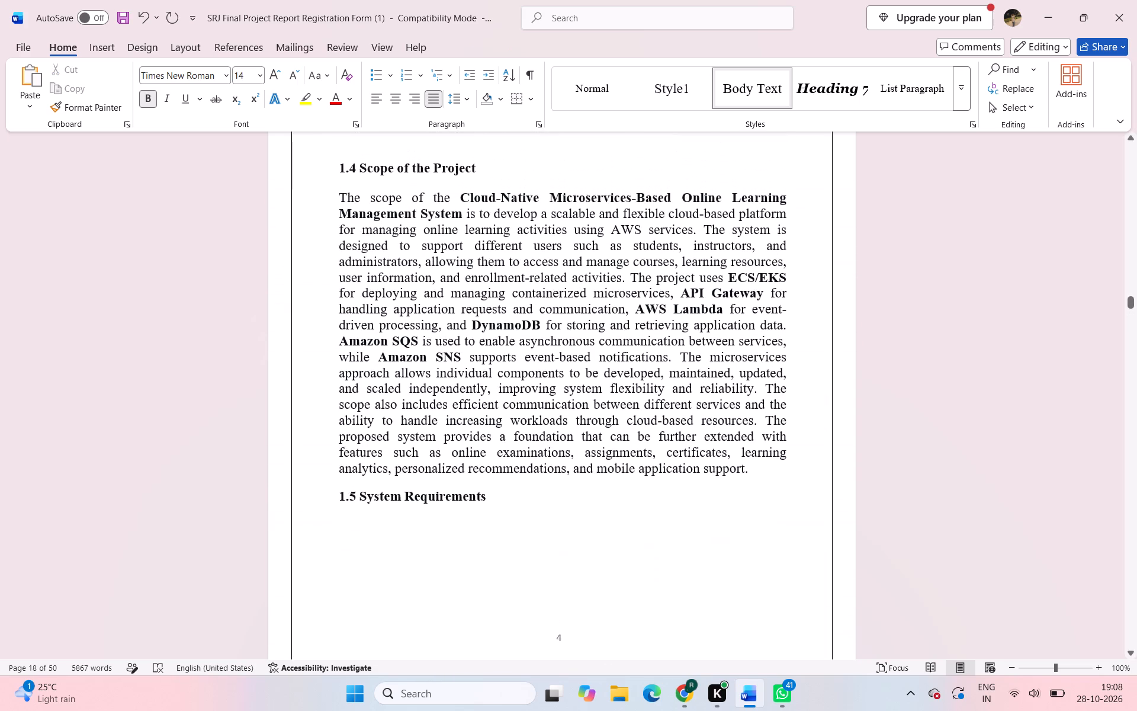
key(ctrl+z)
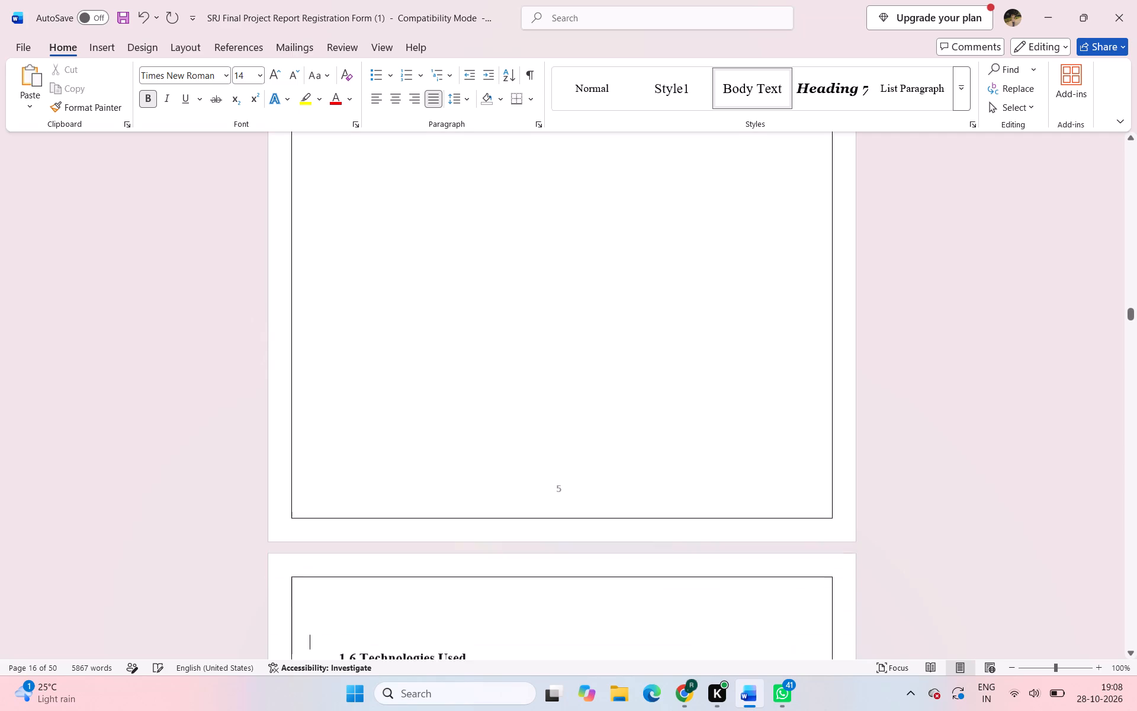
key(BackSpace)
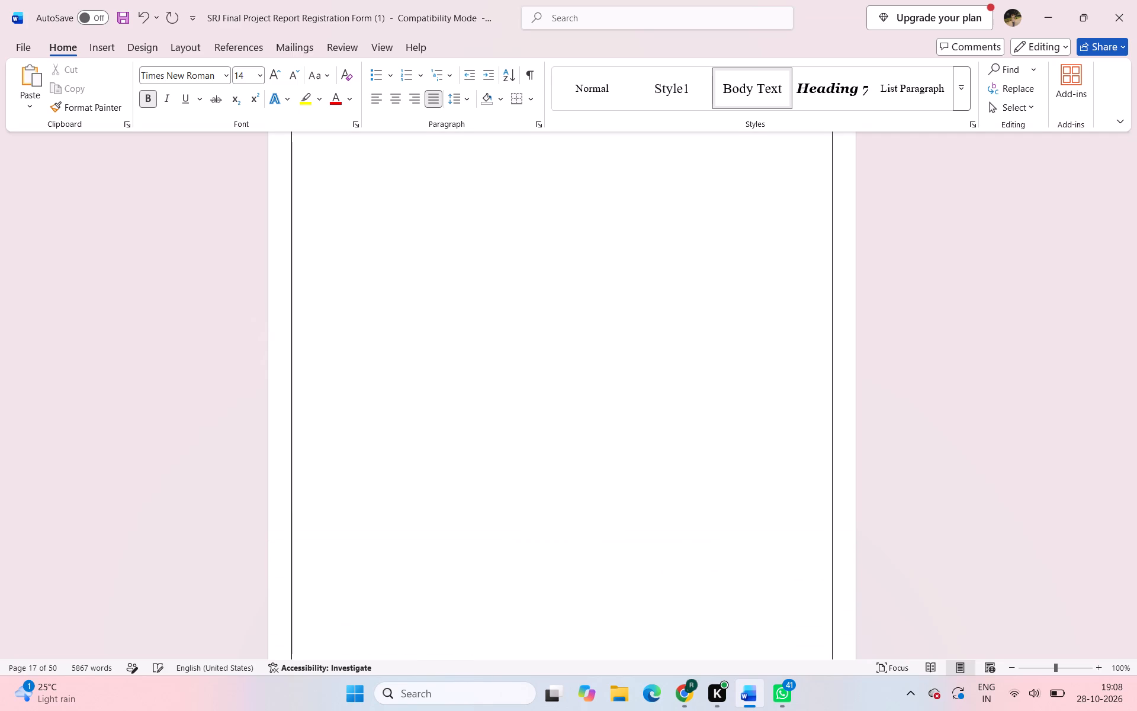
scroll(576, 383, up, 4)
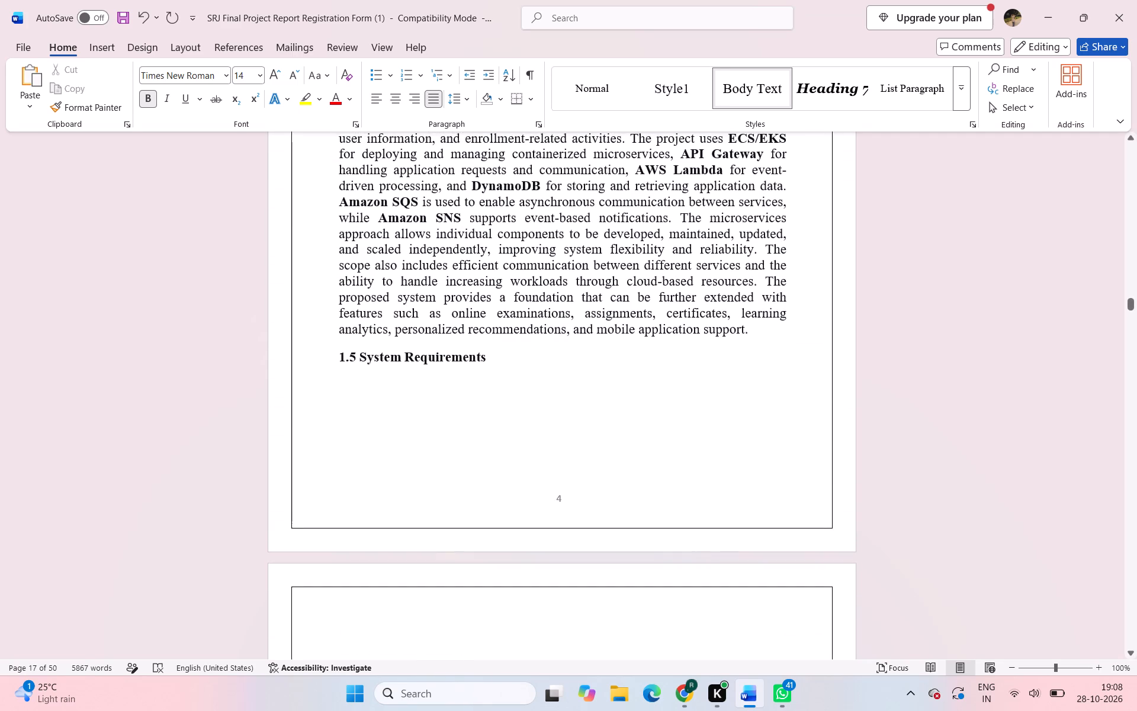
Look through sections 1.6 Technologies Used and 1.7 Cloud Deployment Flow to check the remaining Chapter 1 content.
scroll(576, 383, down, 7)
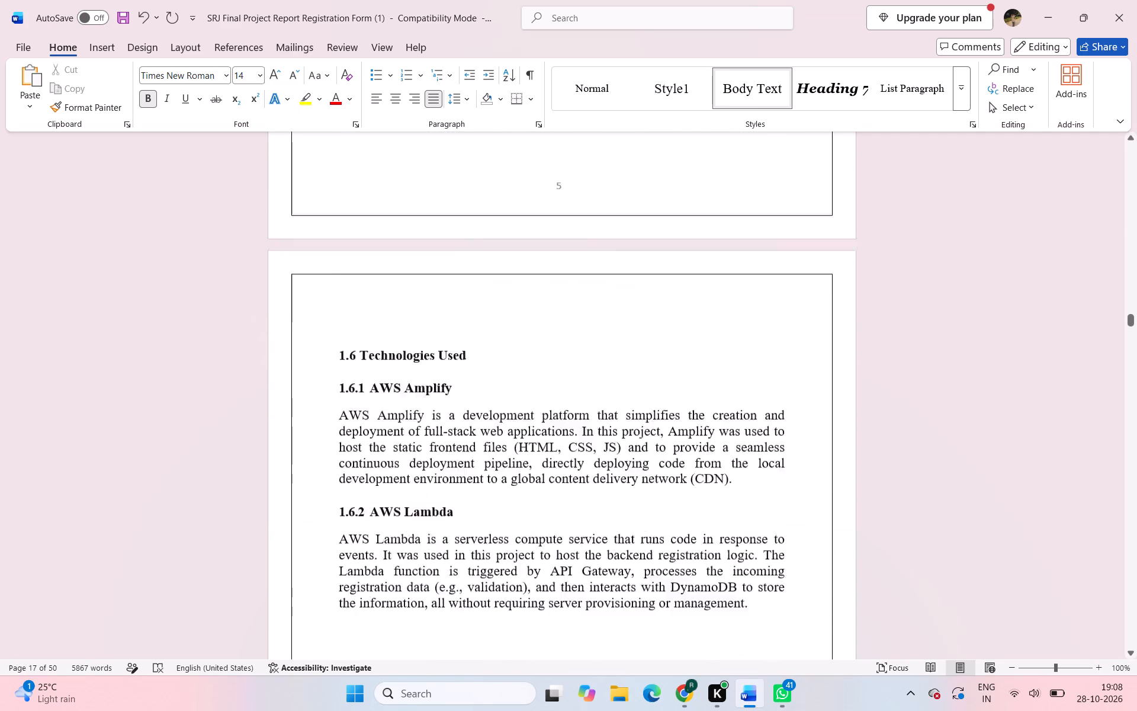
scroll(576, 383, down, 4)
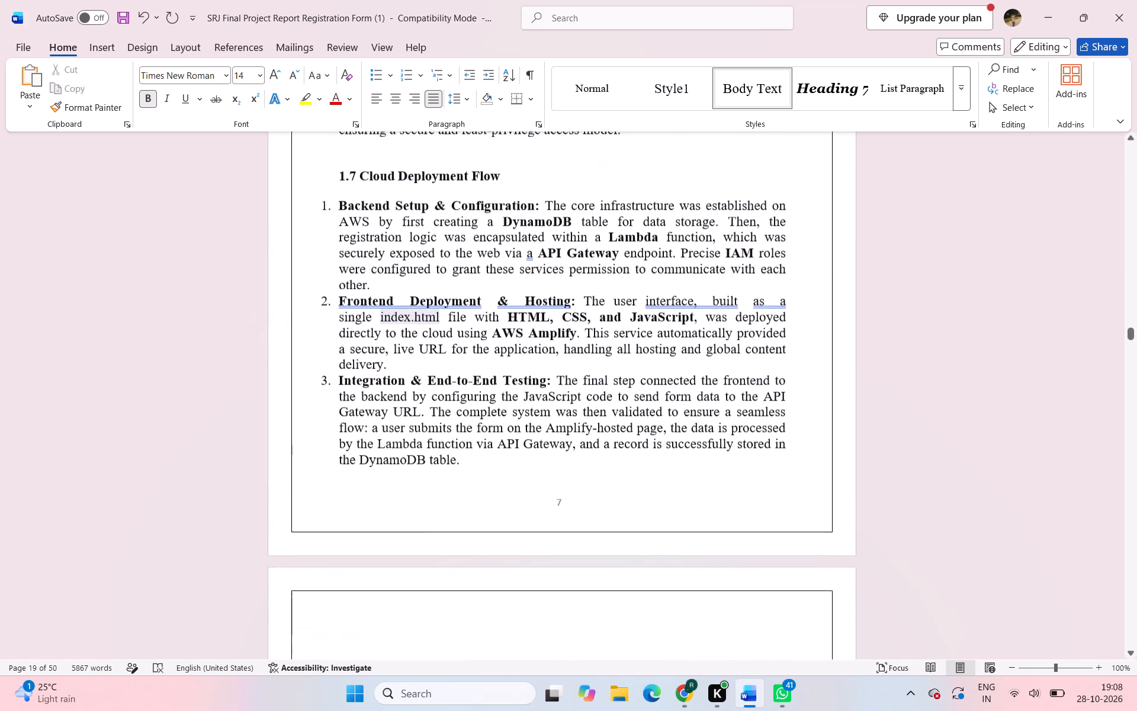
scroll(576, 383, down, 5)
scroll(576, 383, up, 2)
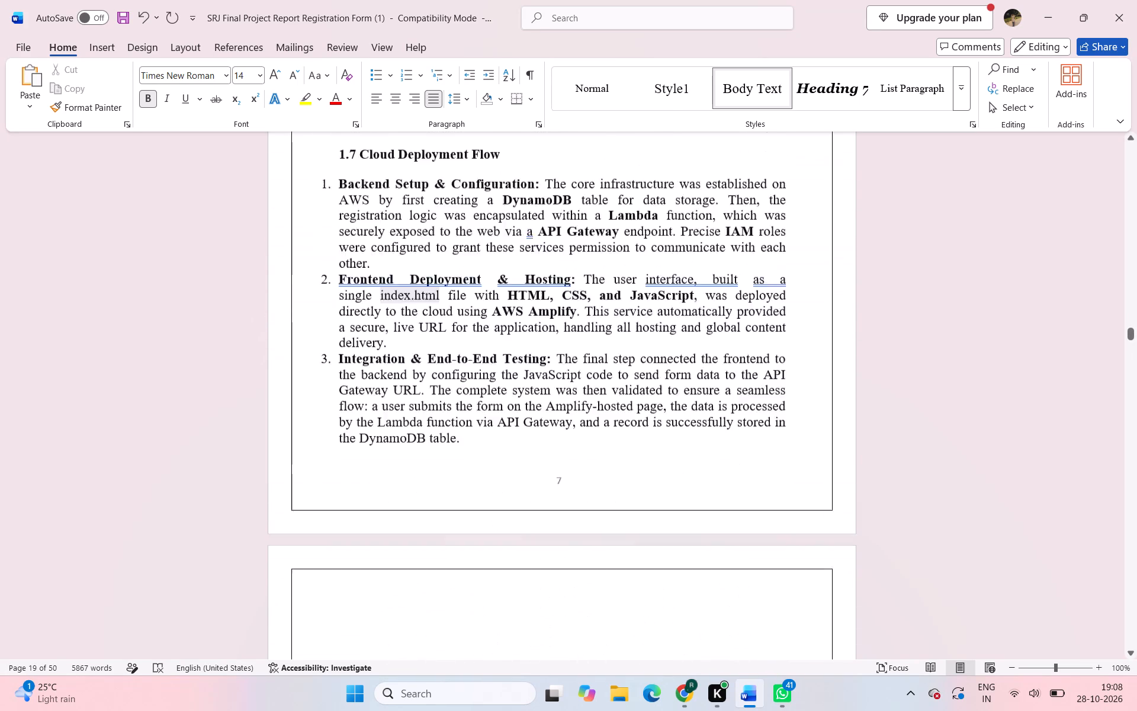
scroll(576, 383, up, 3)
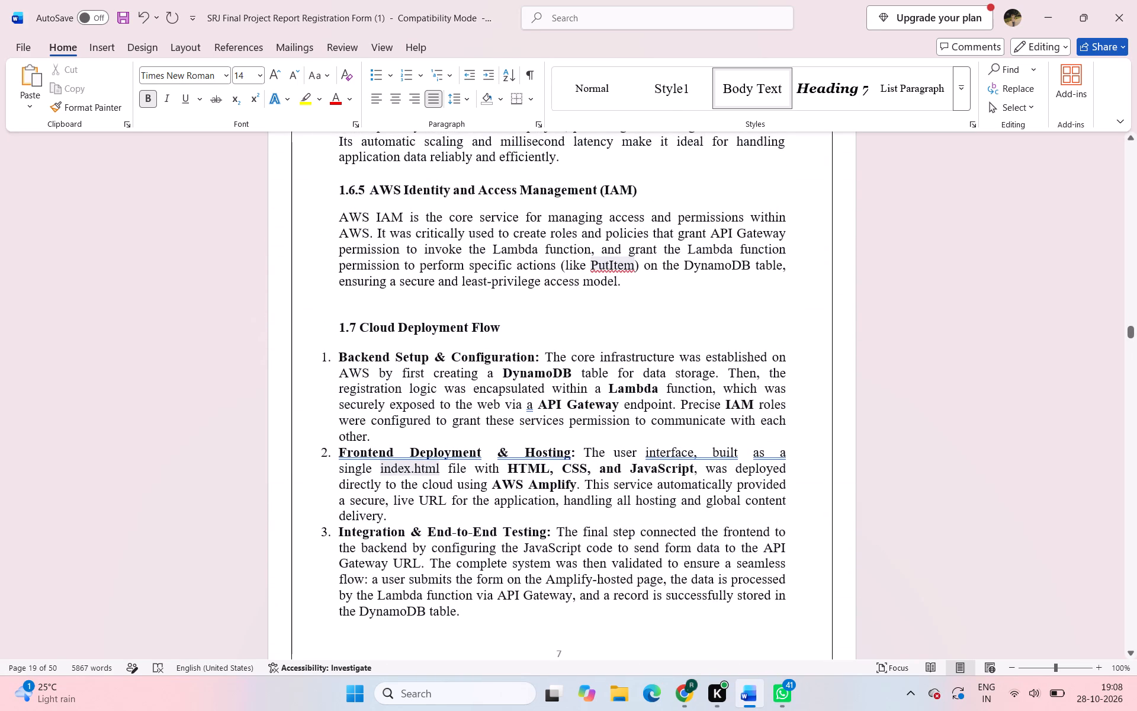
click(690, 703)
scroll(712, 498, up, 4)
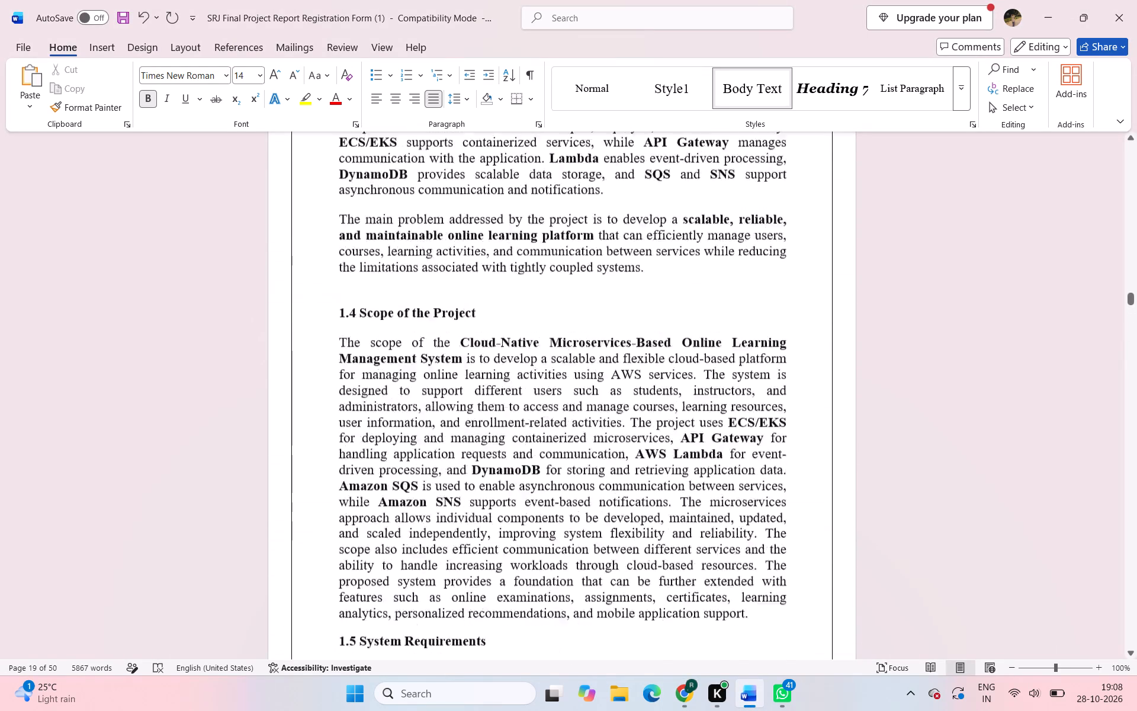
scroll(635, 361, up, 3)
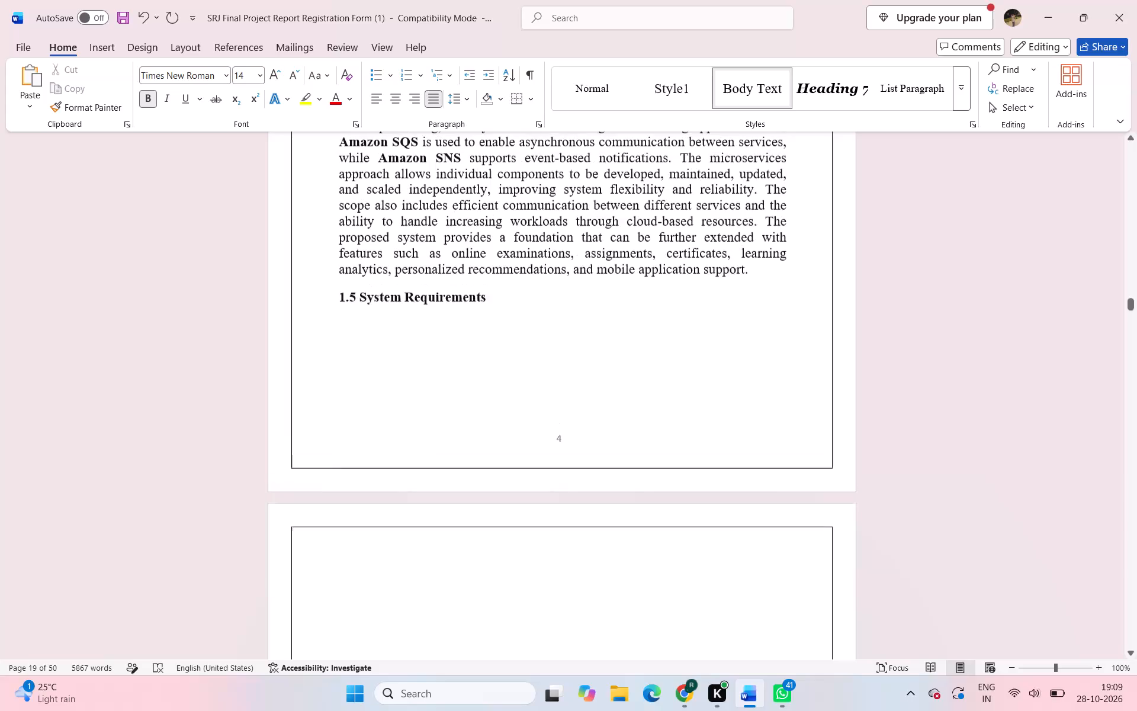
click(531, 334)
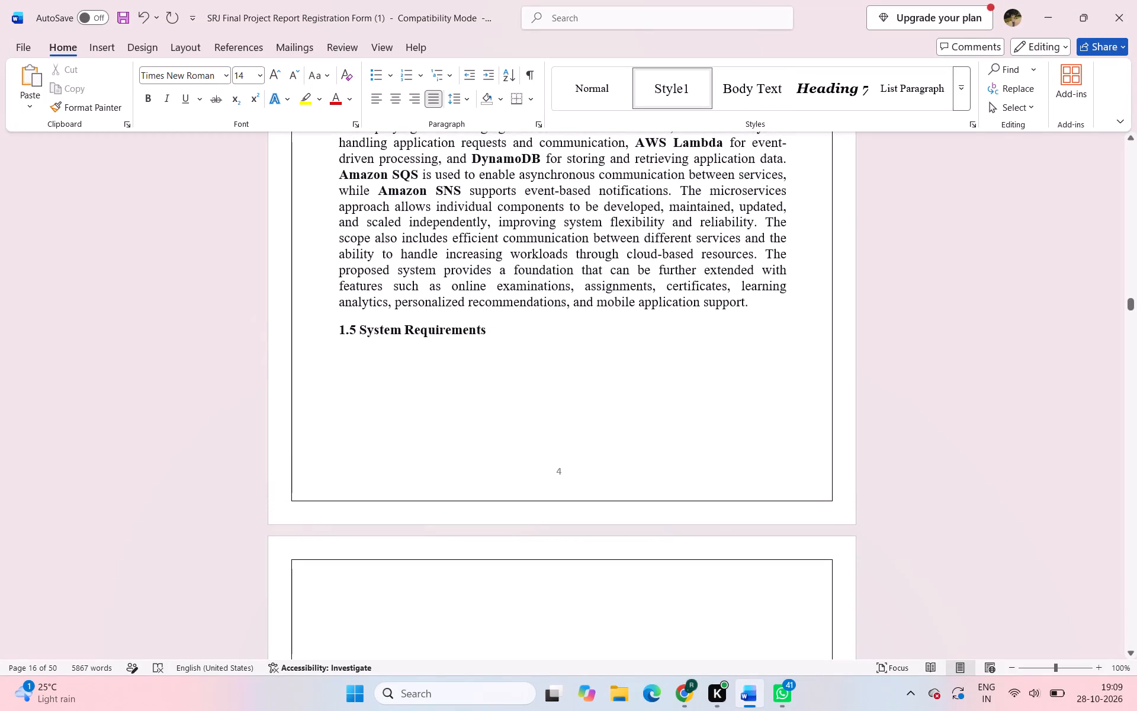
key(BackSpace)
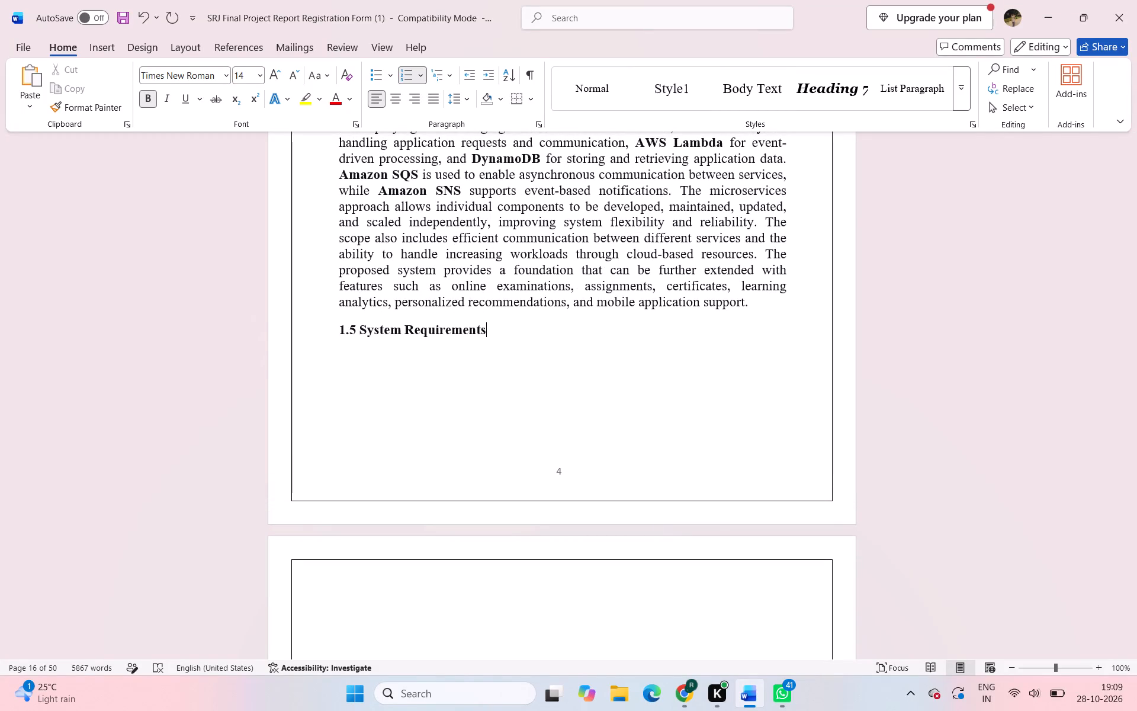
key(Return)
key(BackSpace)
key(Return)
click(672, 98)
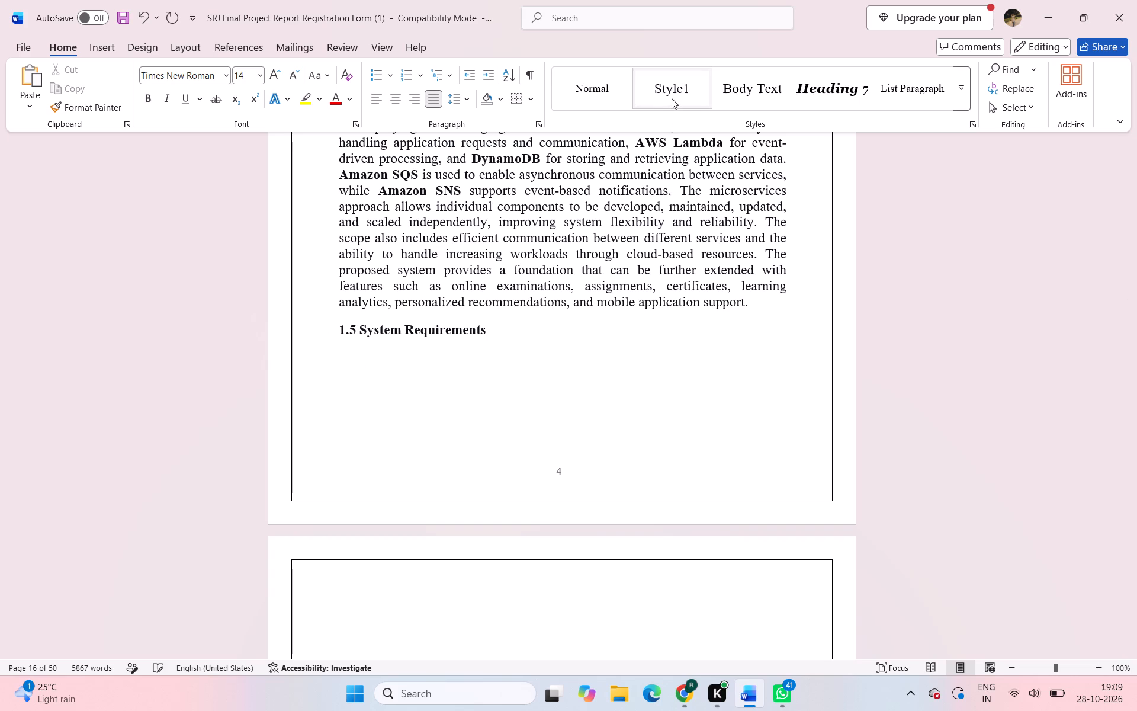
key(ctrl+v)
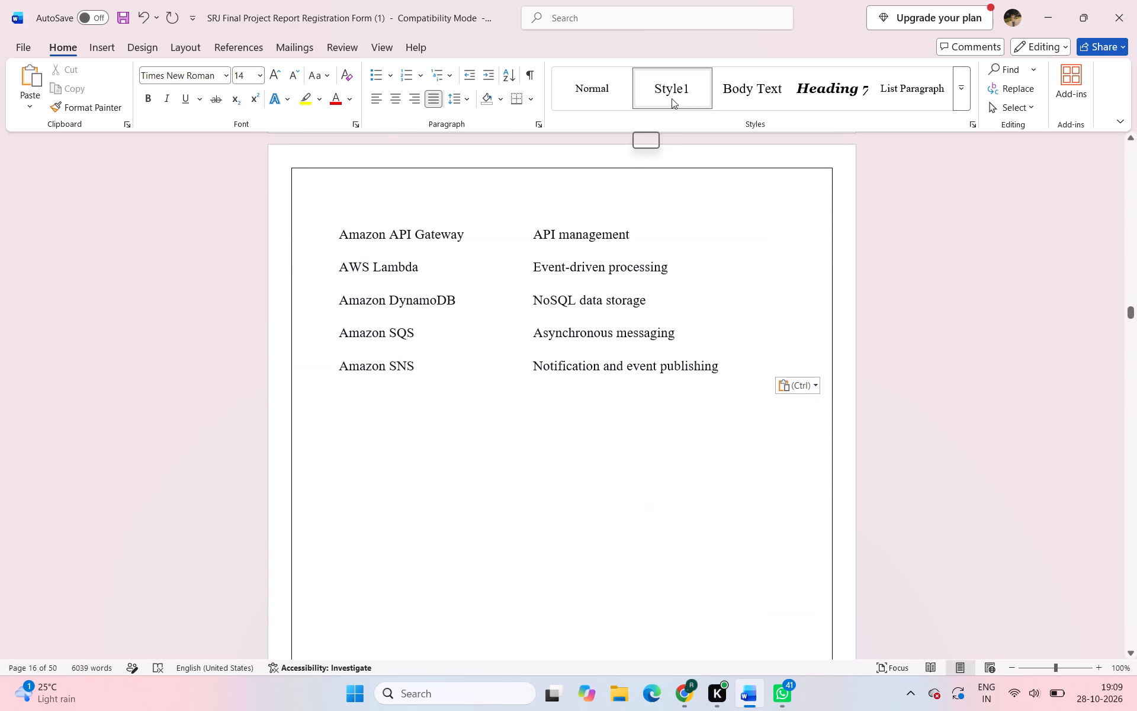
Remove the blank space between the "1.5 System Requirements" heading and the pasted "Hardware Requirements" heading.
scroll(672, 98, up, 3)
scroll(645, 240, up, 2)
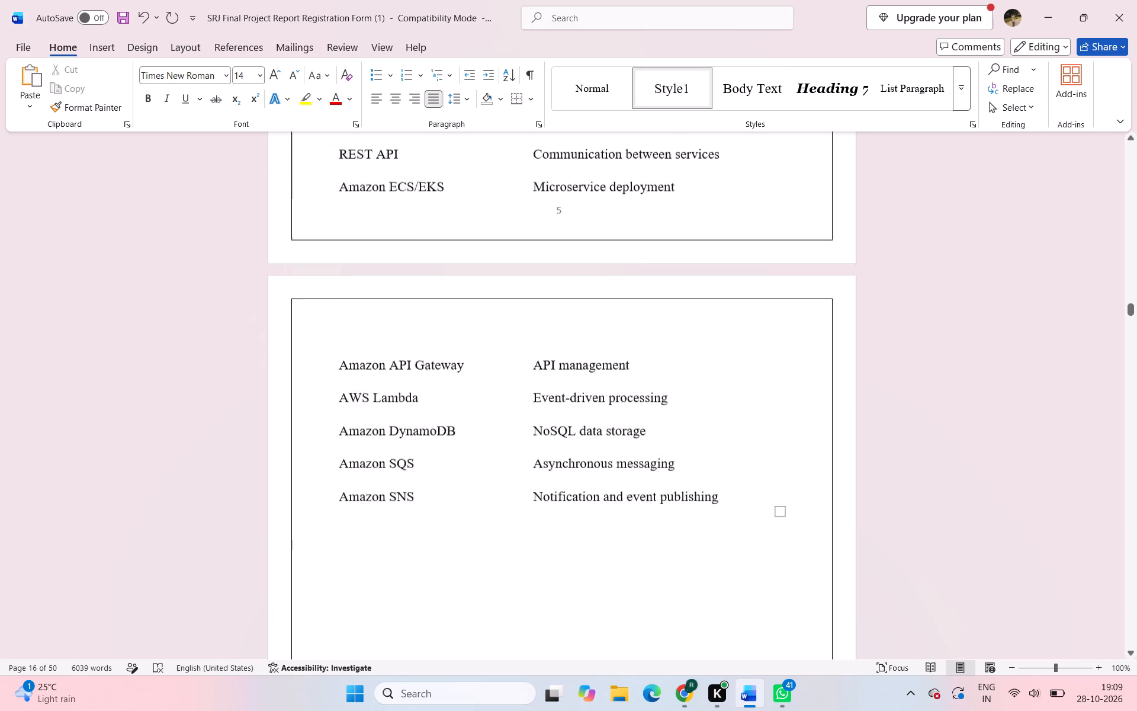
scroll(645, 240, up, 5)
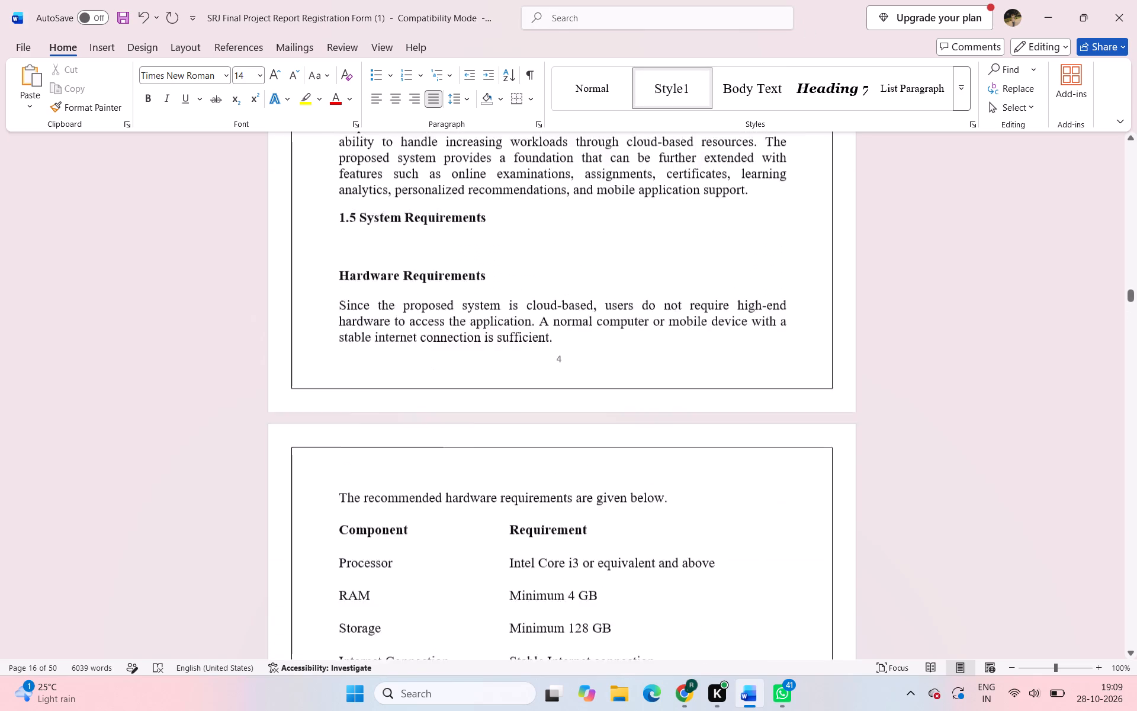
scroll(645, 240, down, 1)
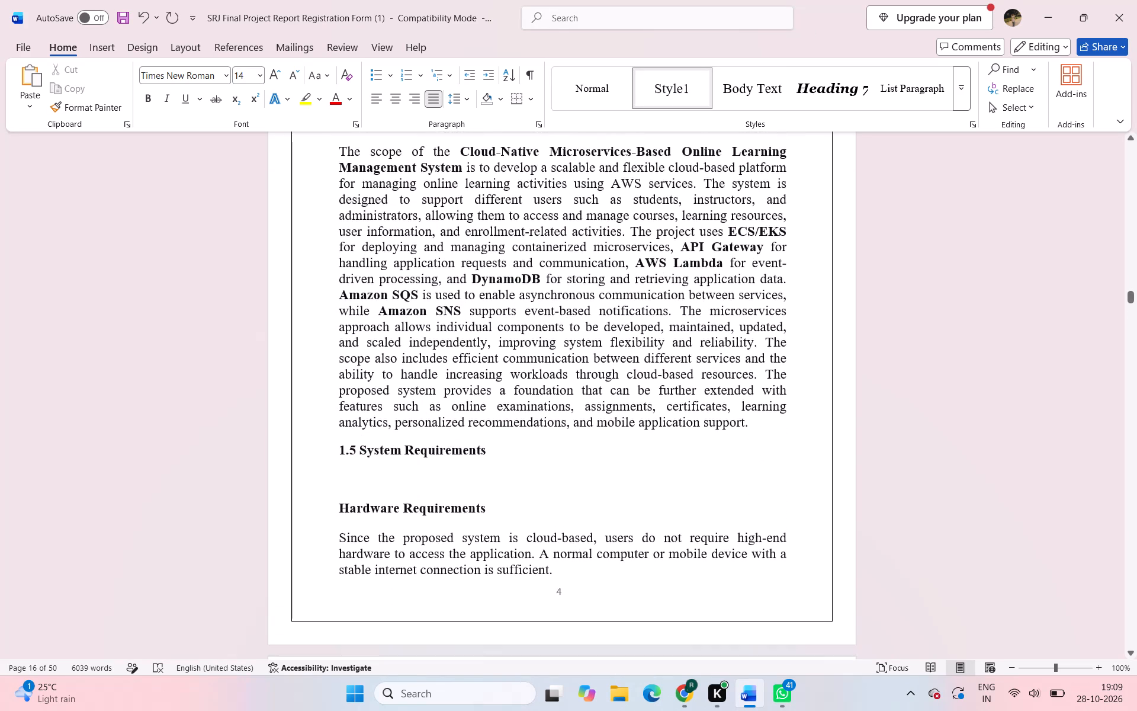
scroll(645, 240, down, 1)
click(410, 488)
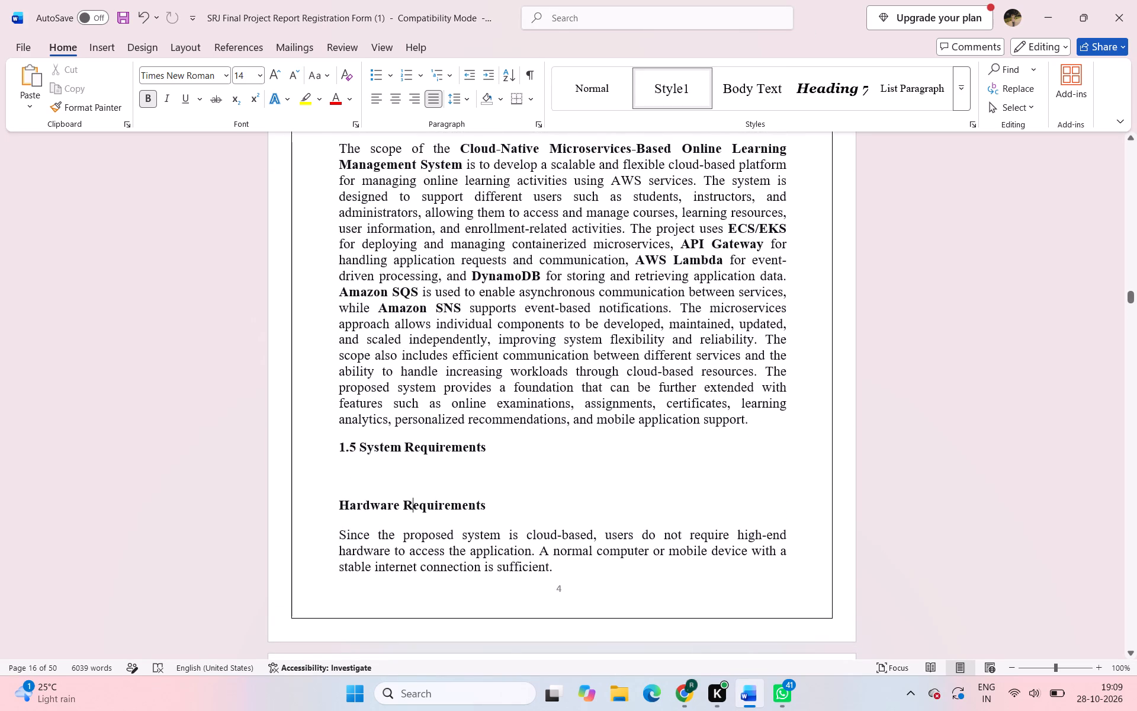
click(398, 478)
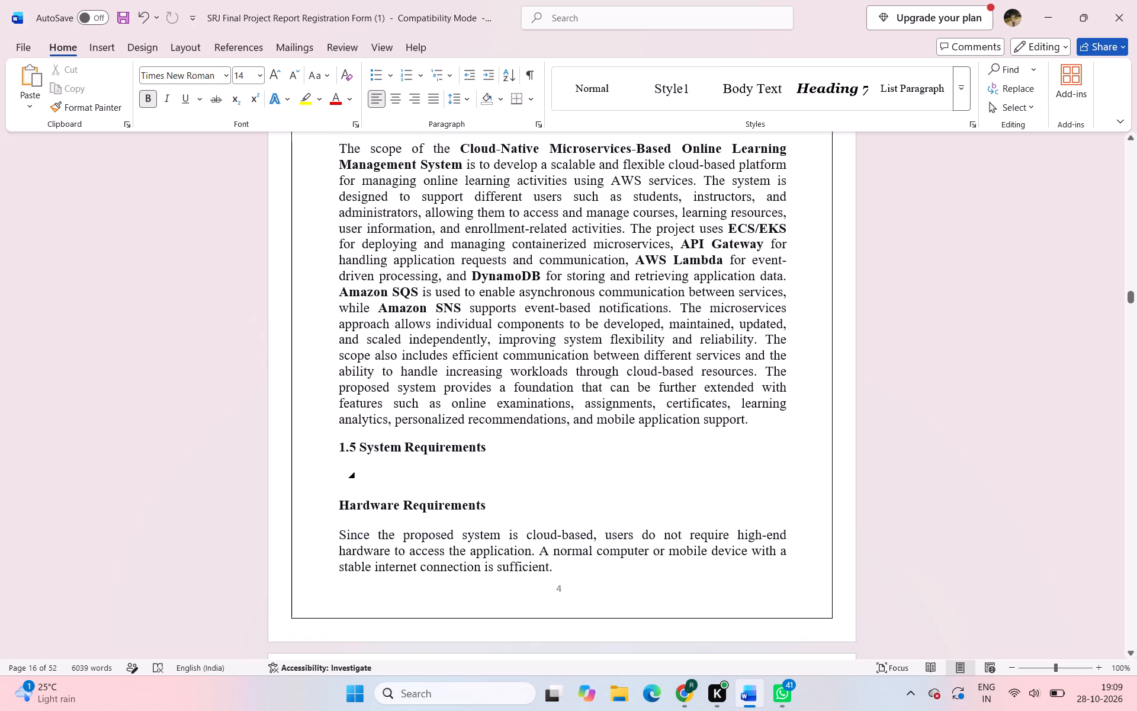
click(339, 506)
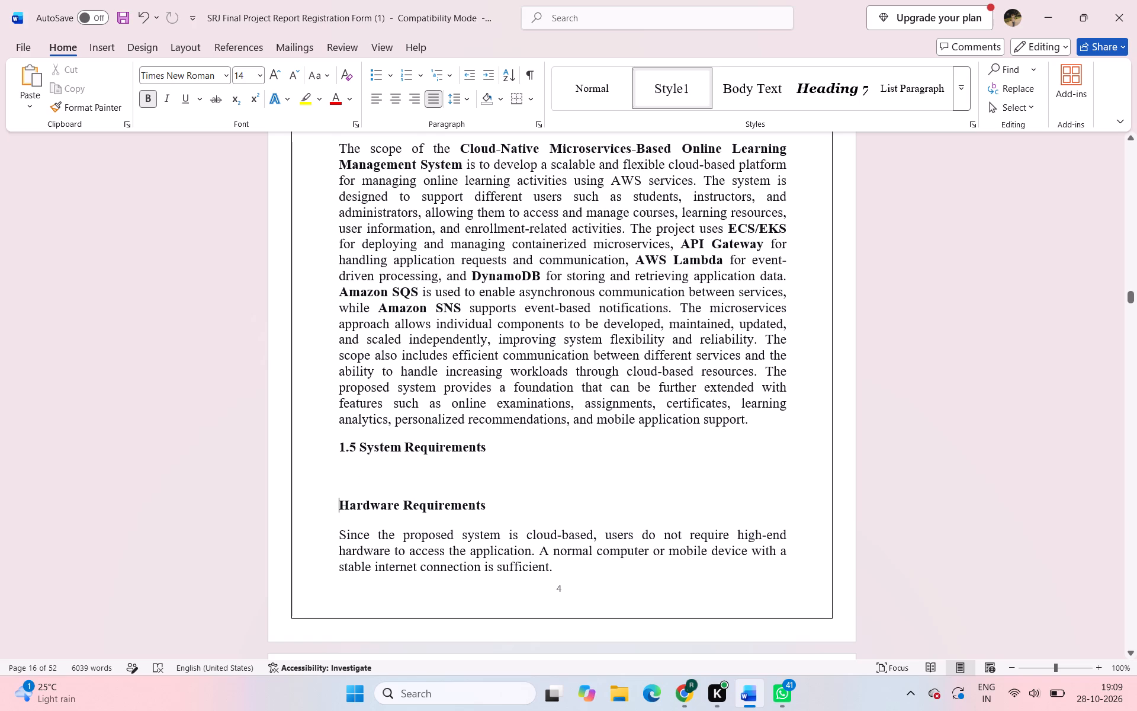
key(BackSpace)
key(BackSpace)
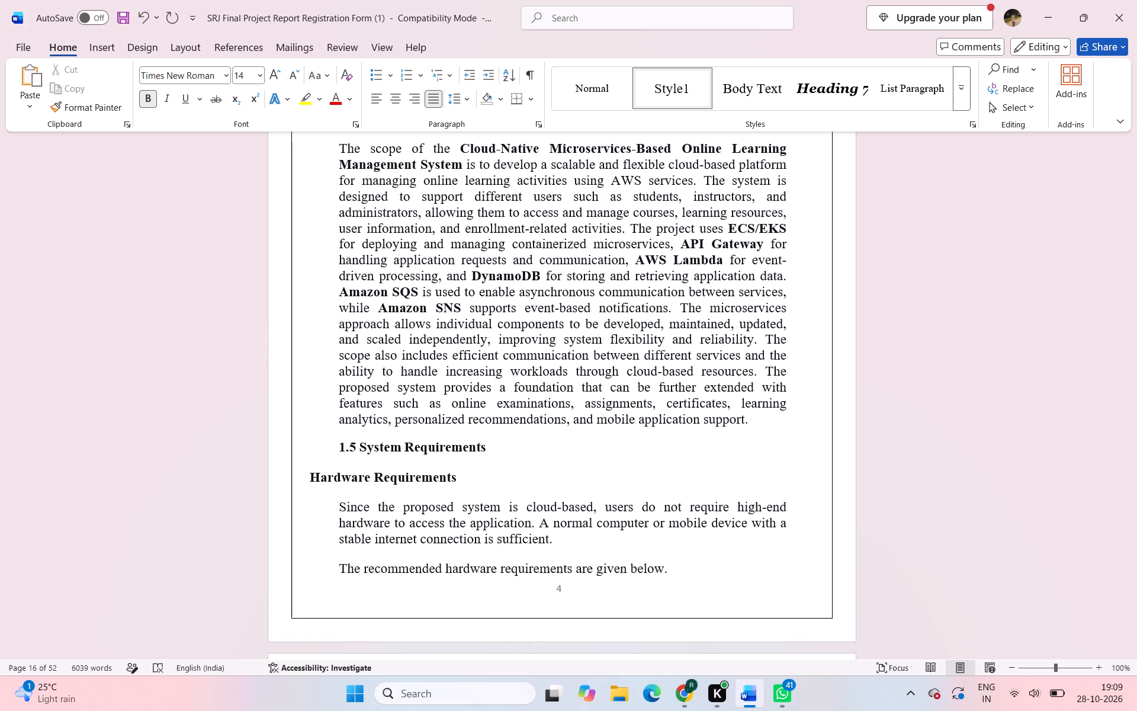
key(space)
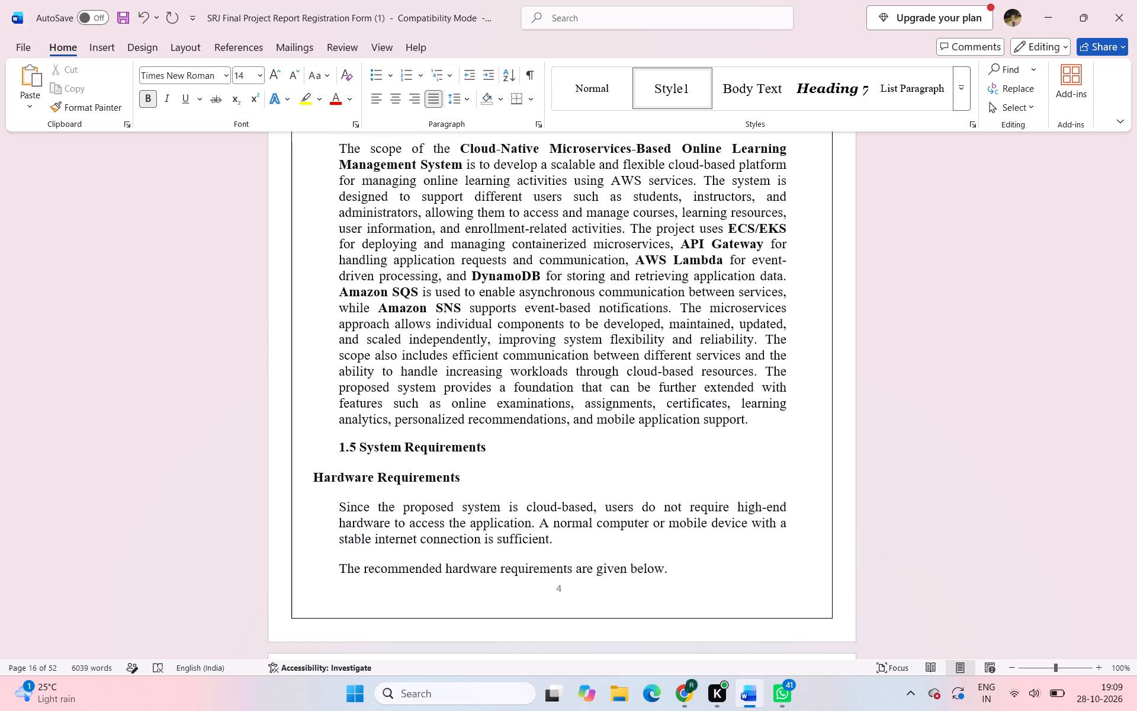
key(BackSpace)
key(BackSpace)
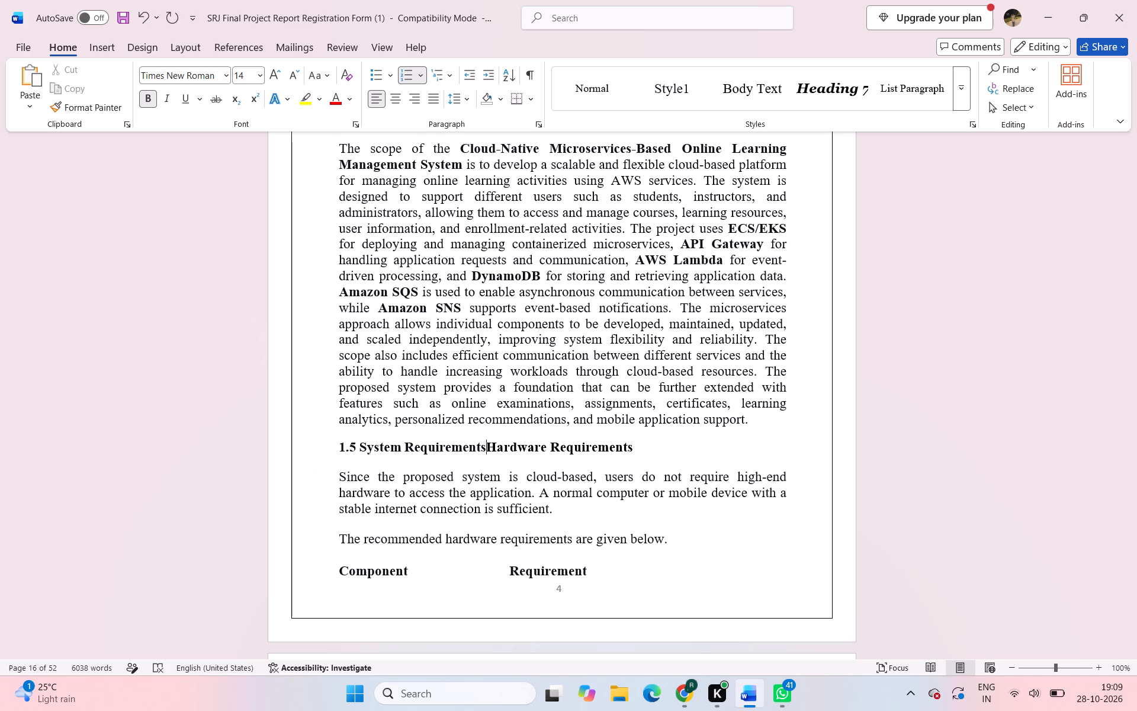
Place "Hardware Requirements" on its own line below "1.5 System Requirements" and number it 1.5.1.
key(Return)
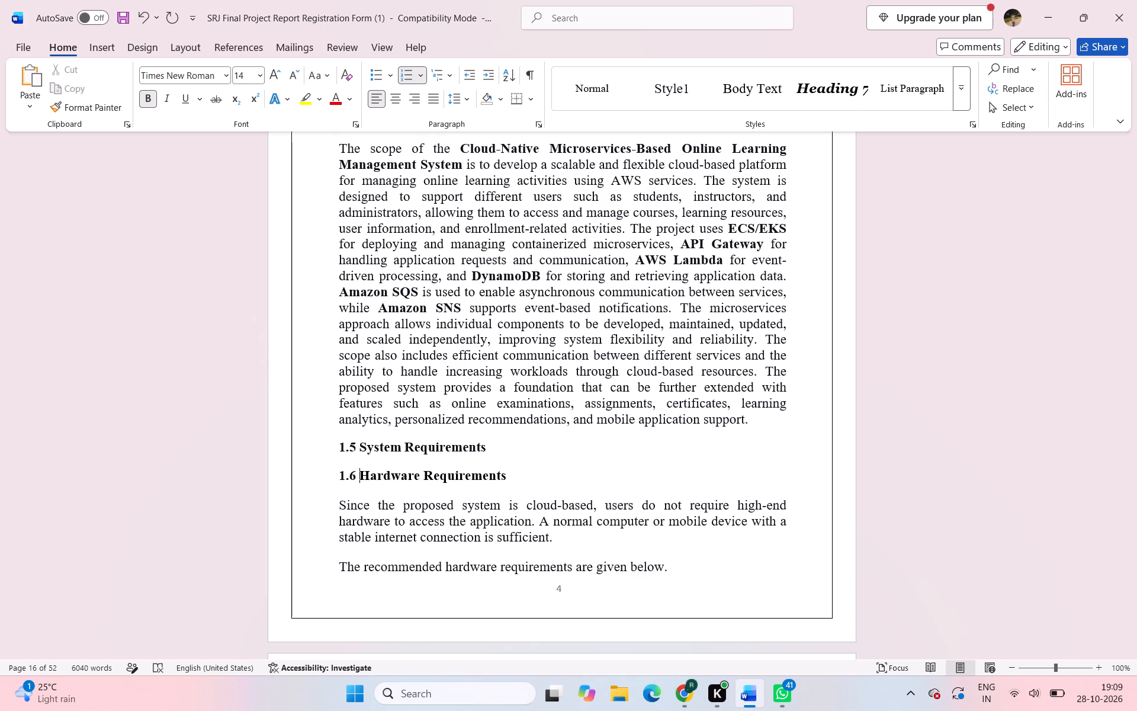
key(BackSpace)
key(1)
key(period)
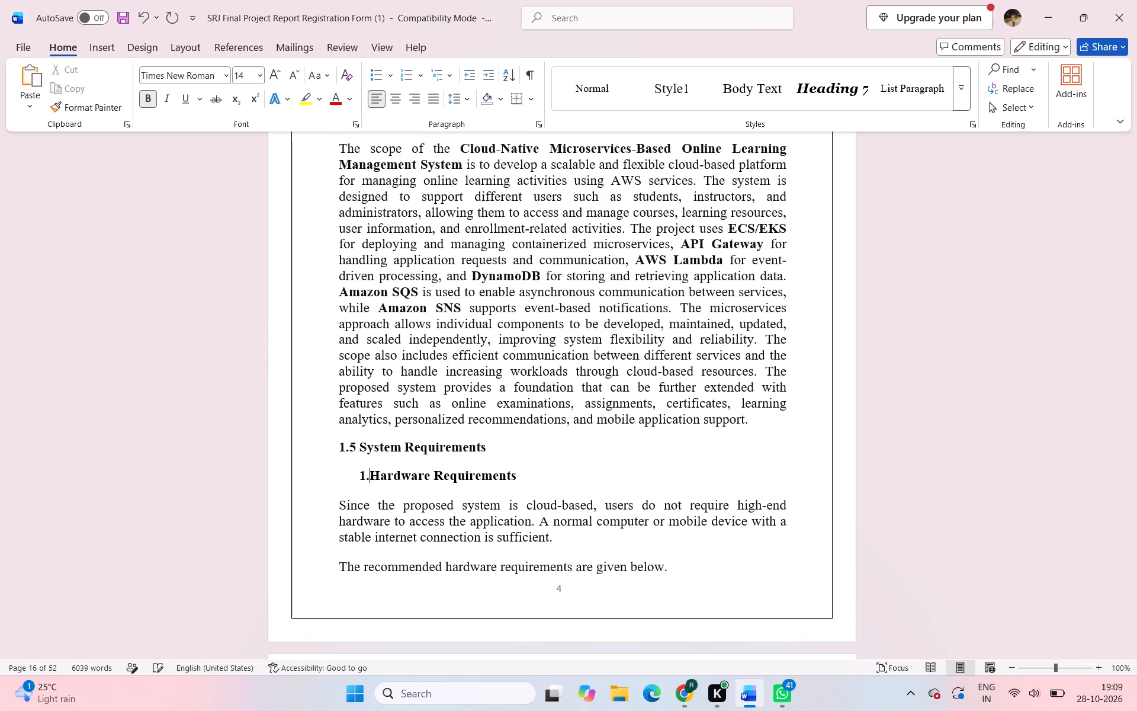
text(5.)
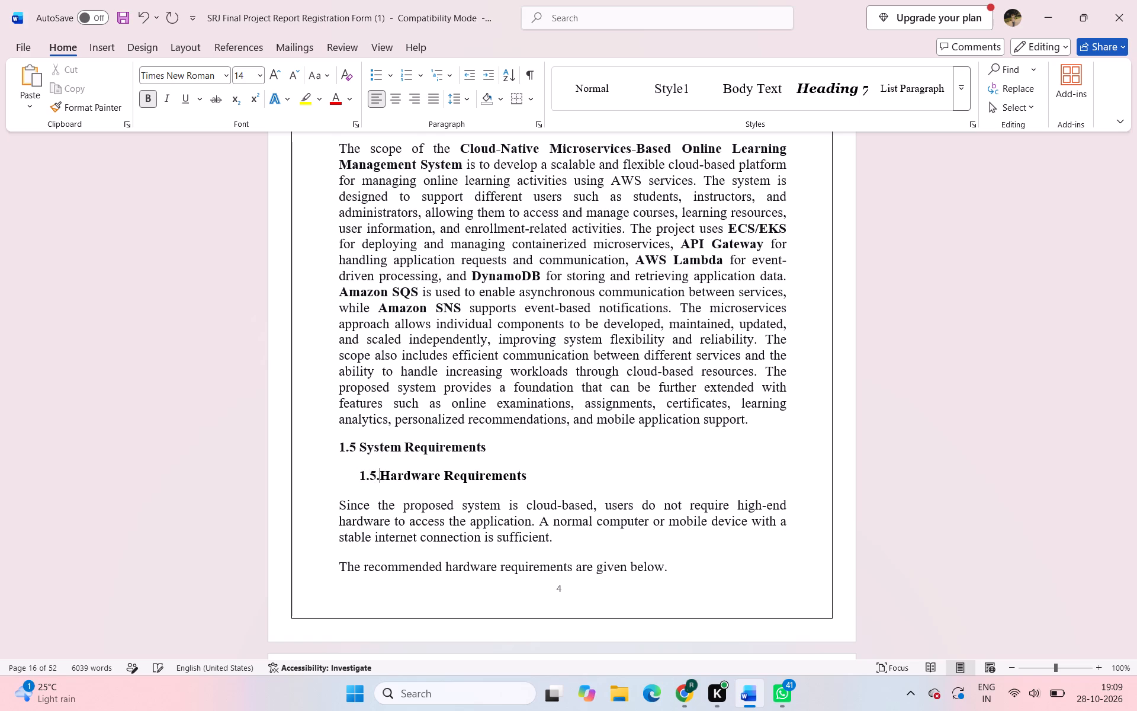
text(1)
key(space)
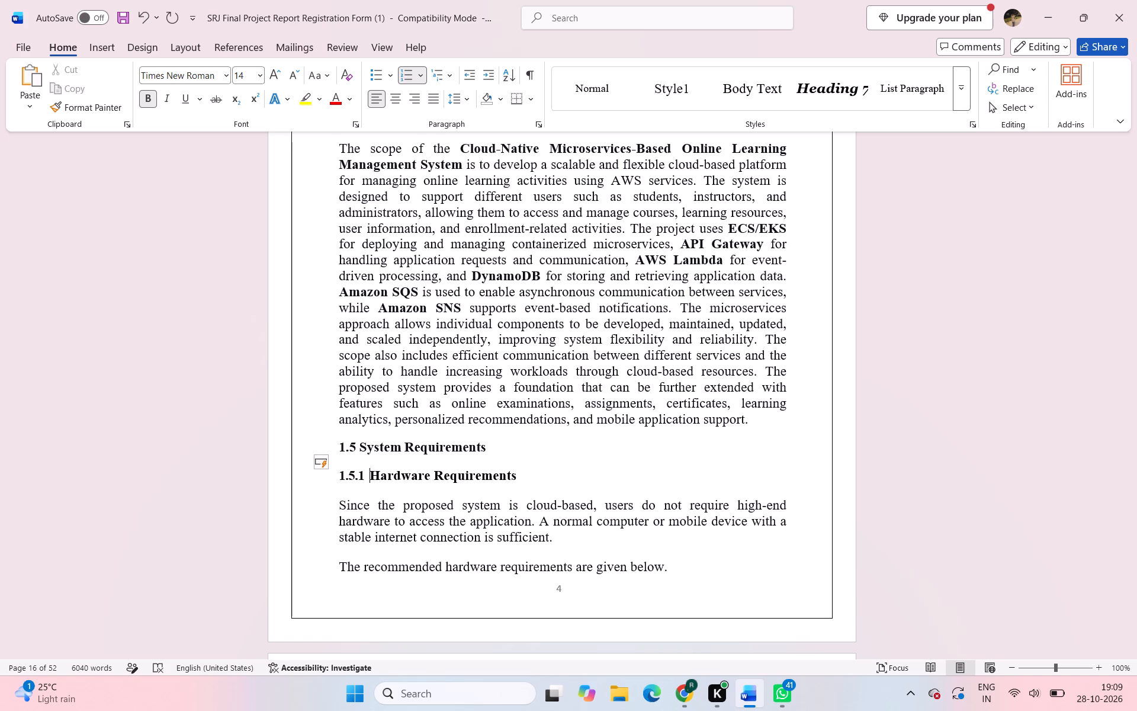
Open the reference PDF "SRJ Final Project Report Registration Form" and examine how section 1.5 and its requirements tables are formatted.
scroll(400, 529, down, 2)
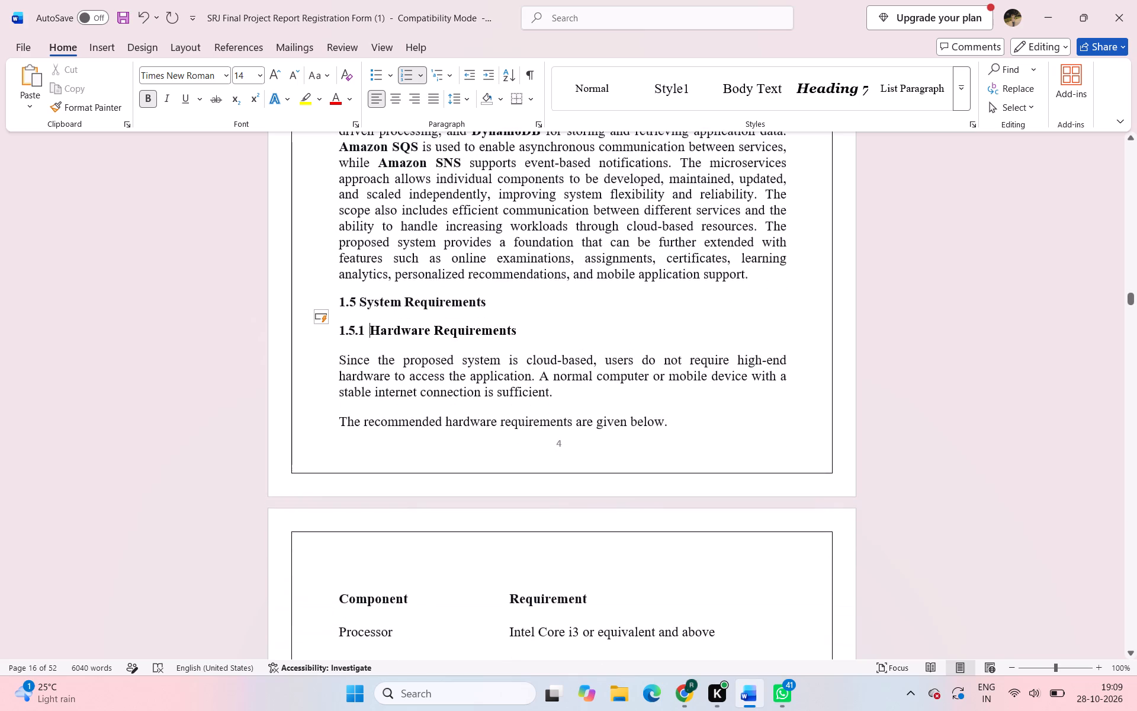
scroll(487, 476, down, 3)
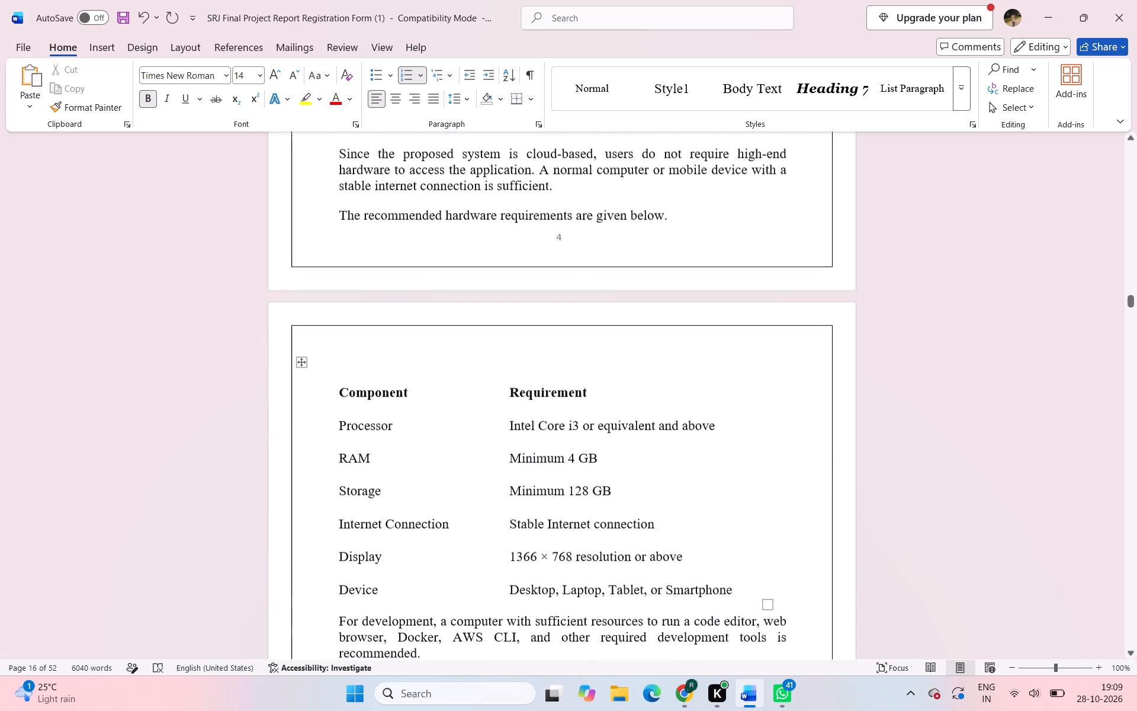
scroll(487, 476, right, 1)
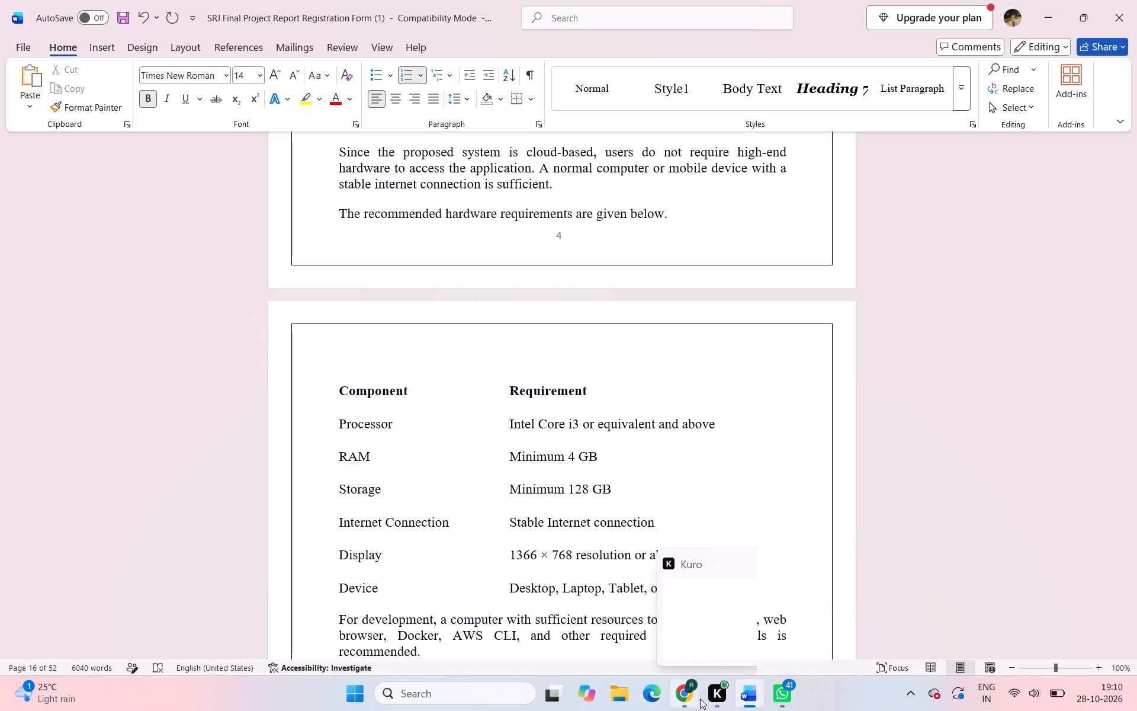
click(635, 697)
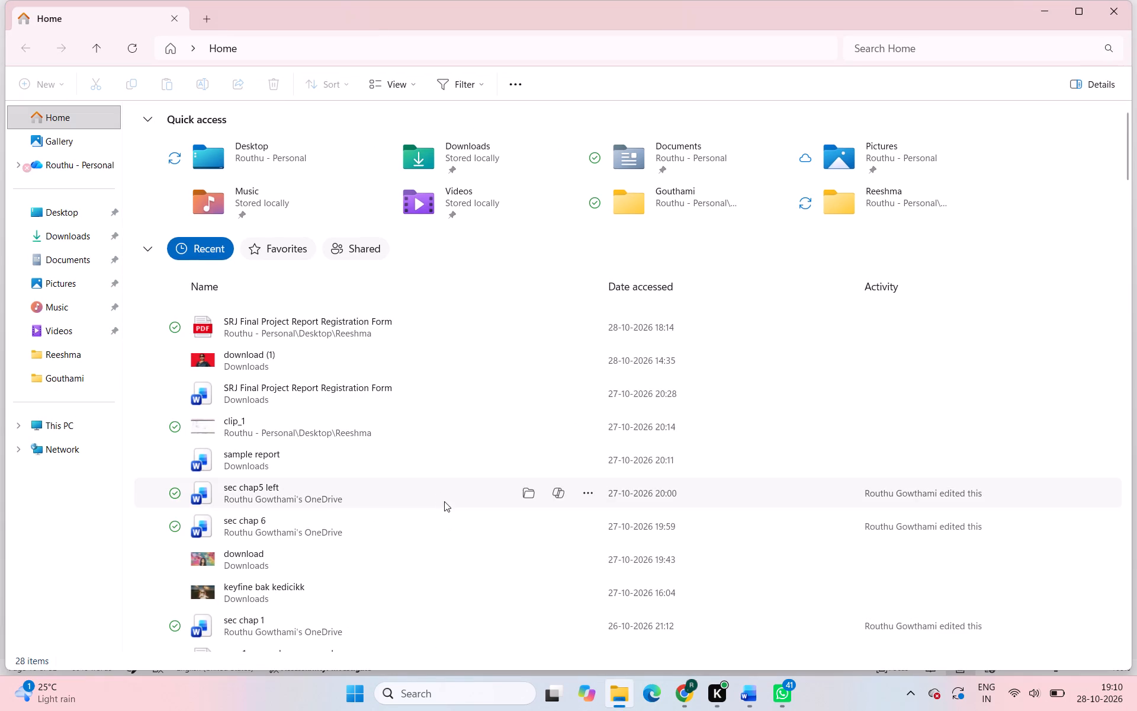
double_click(441, 337)
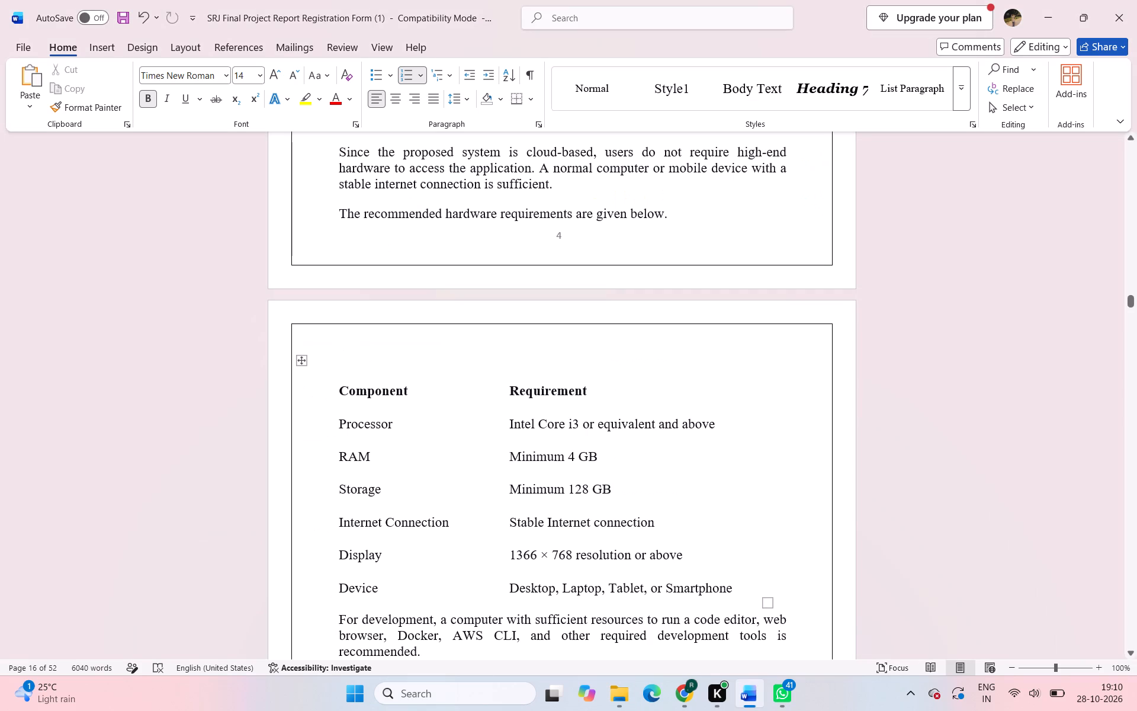
click(621, 707)
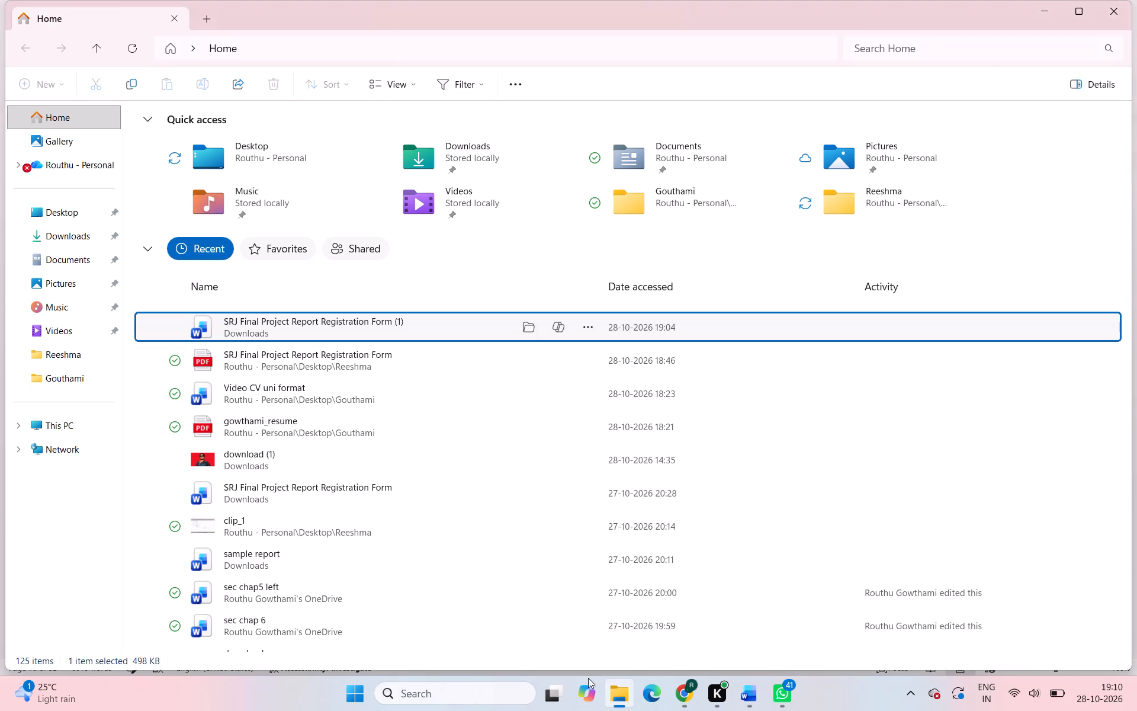
double_click(613, 361)
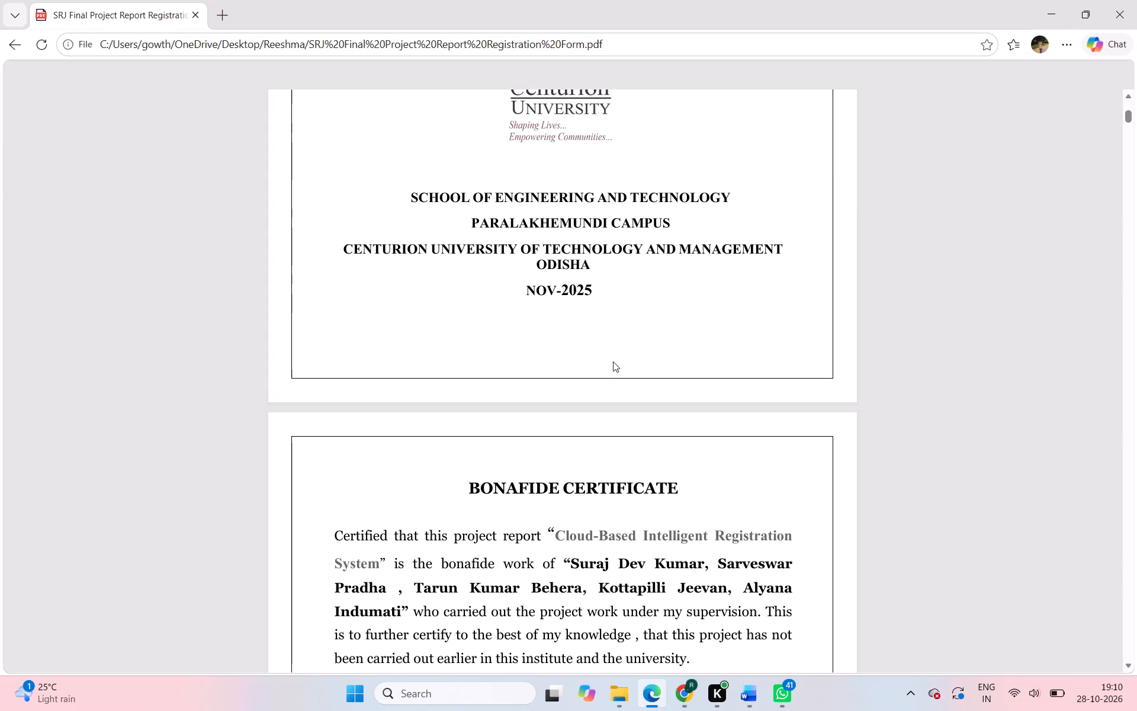
scroll(464, 392, down, 12)
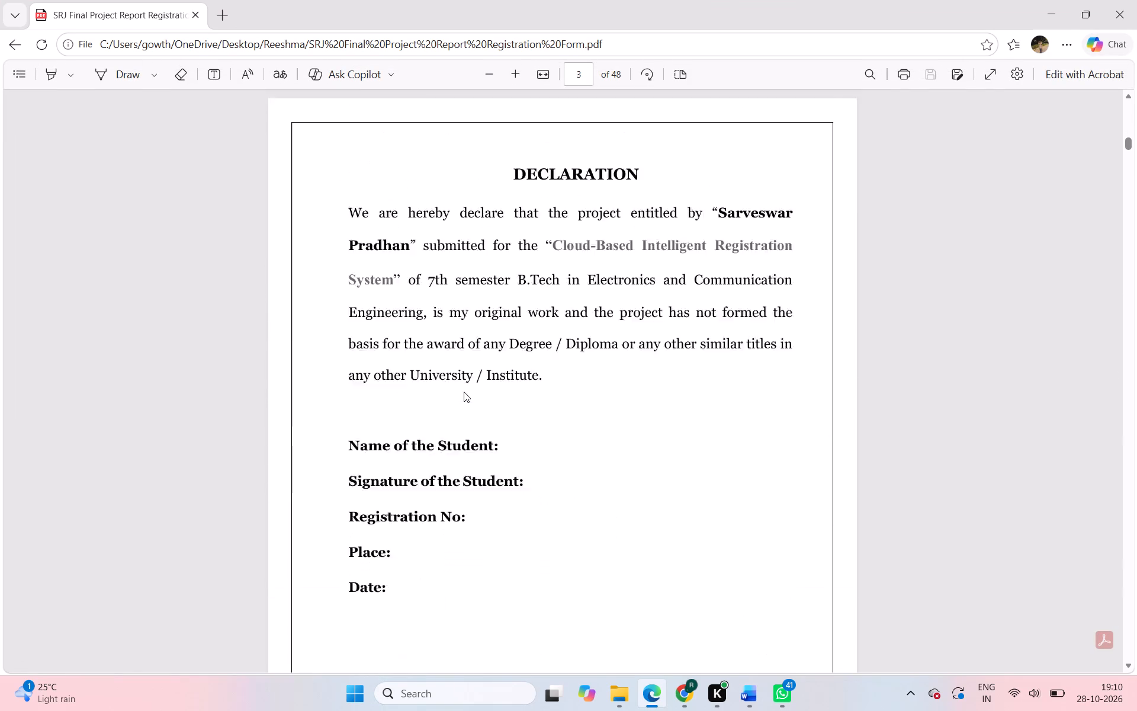
scroll(464, 392, down, 7)
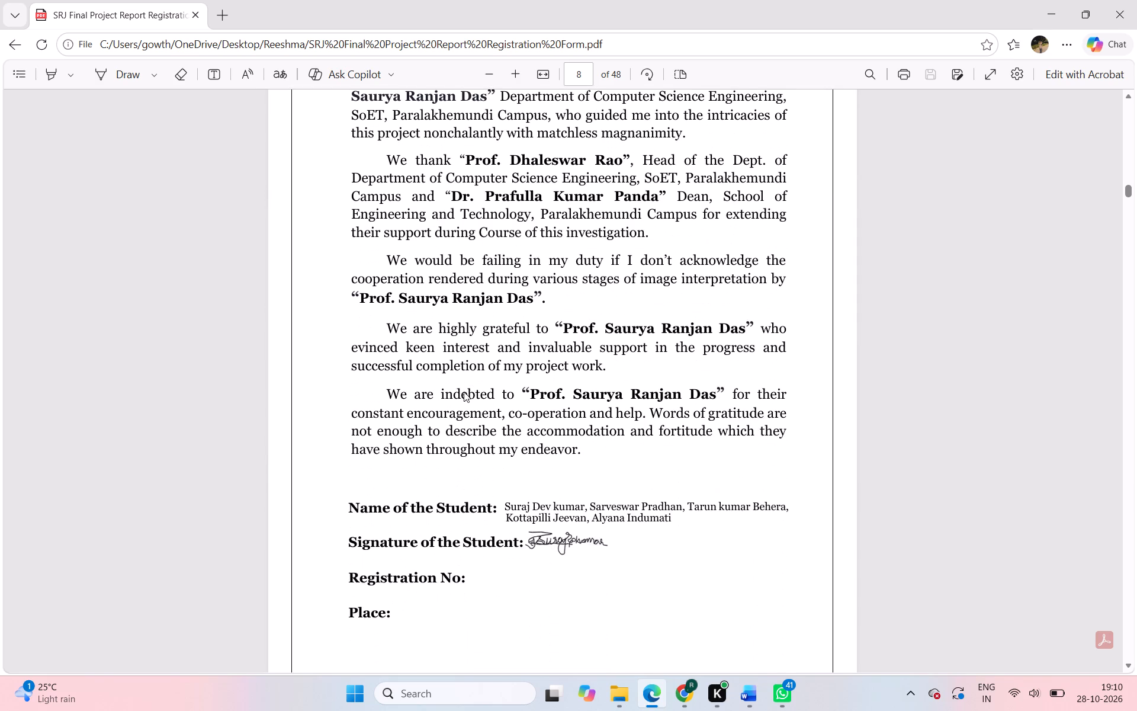
scroll(464, 392, down, 4)
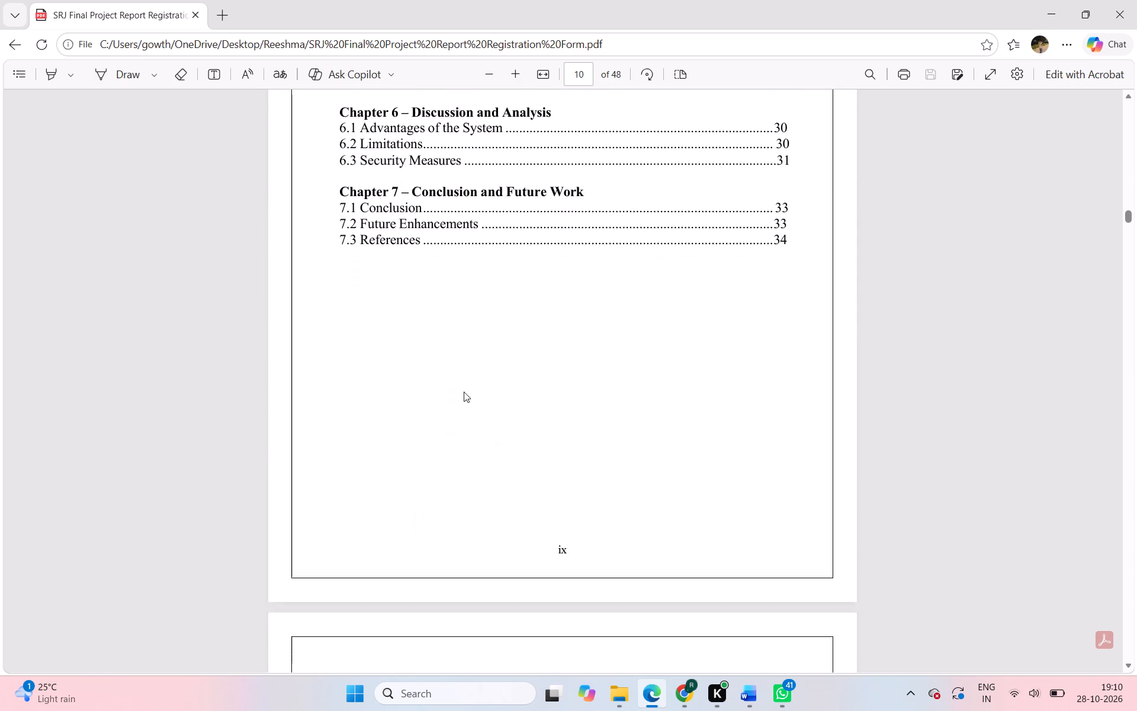
scroll(464, 392, down, 1)
scroll(464, 392, right, 12)
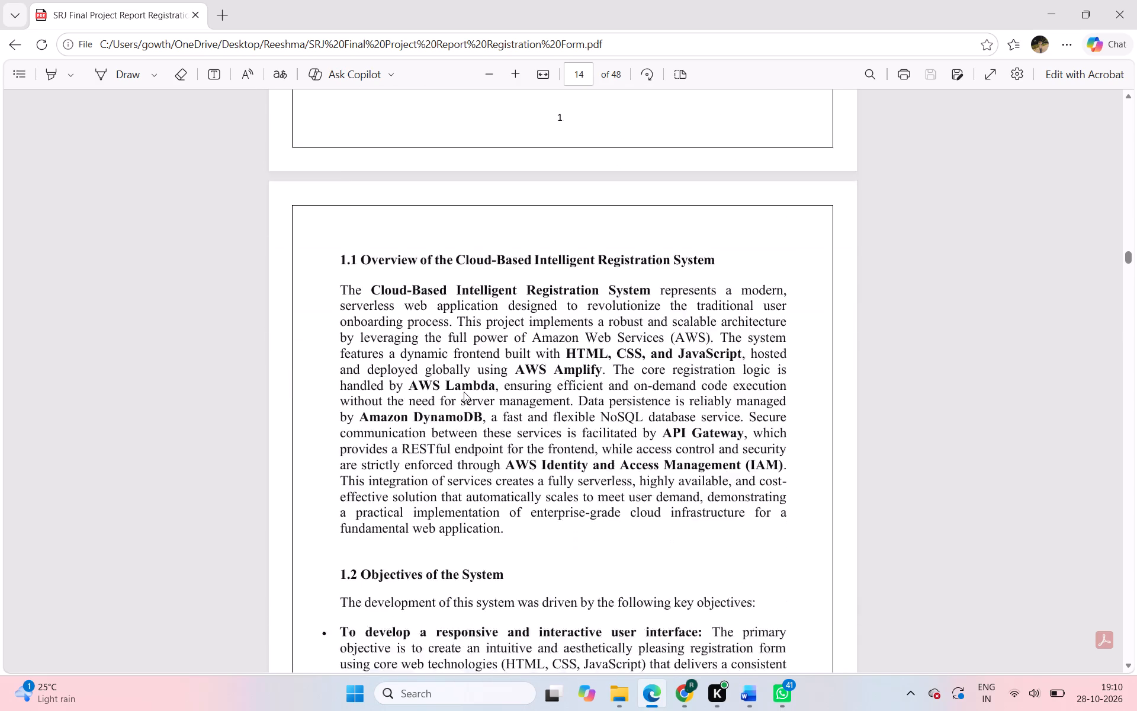
scroll(464, 392, right, 11)
scroll(490, 347, right, 9)
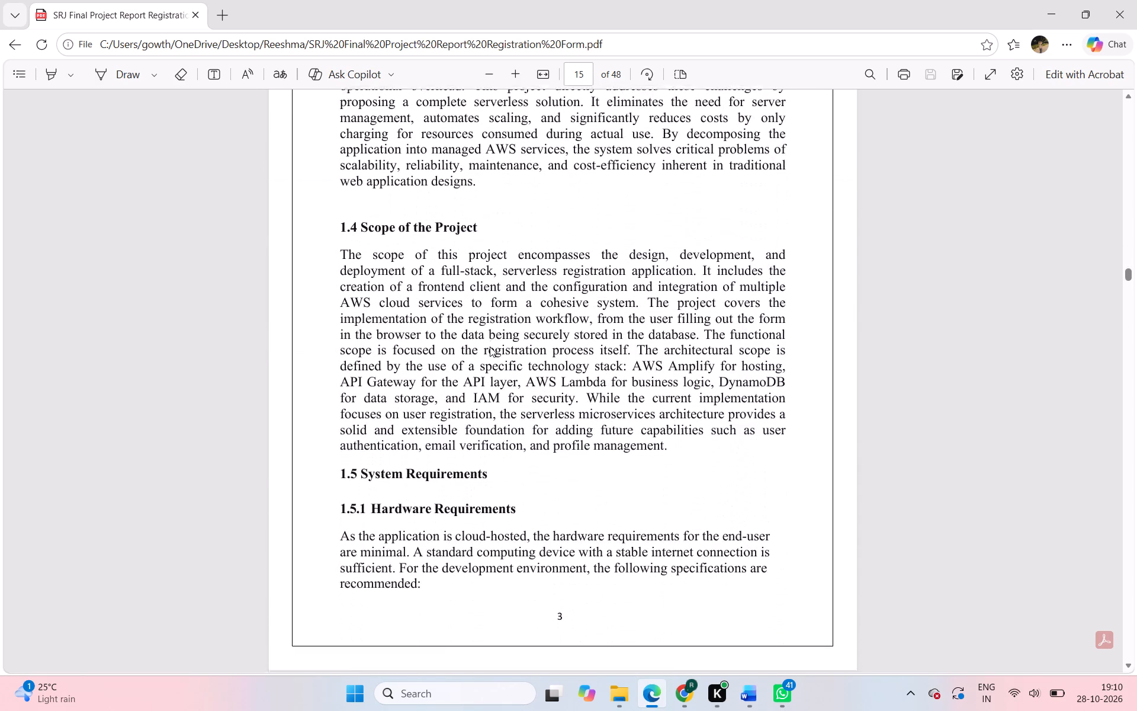
scroll(490, 347, right, 7)
scroll(490, 347, up, 4)
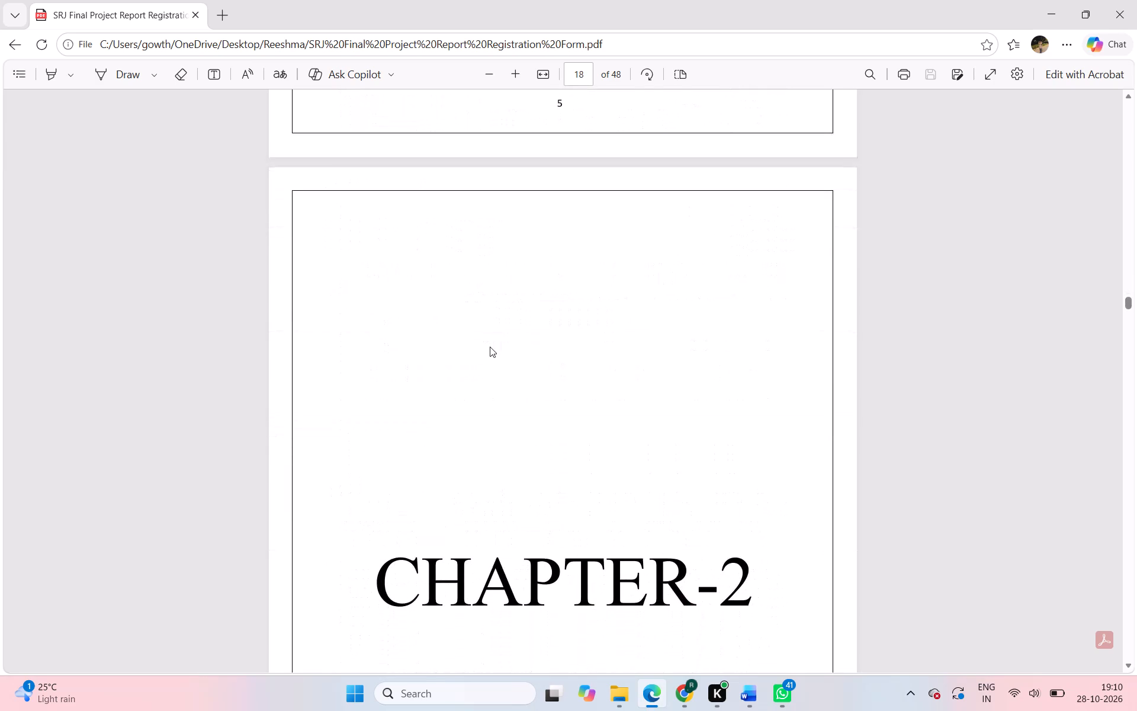
scroll(490, 347, up, 9)
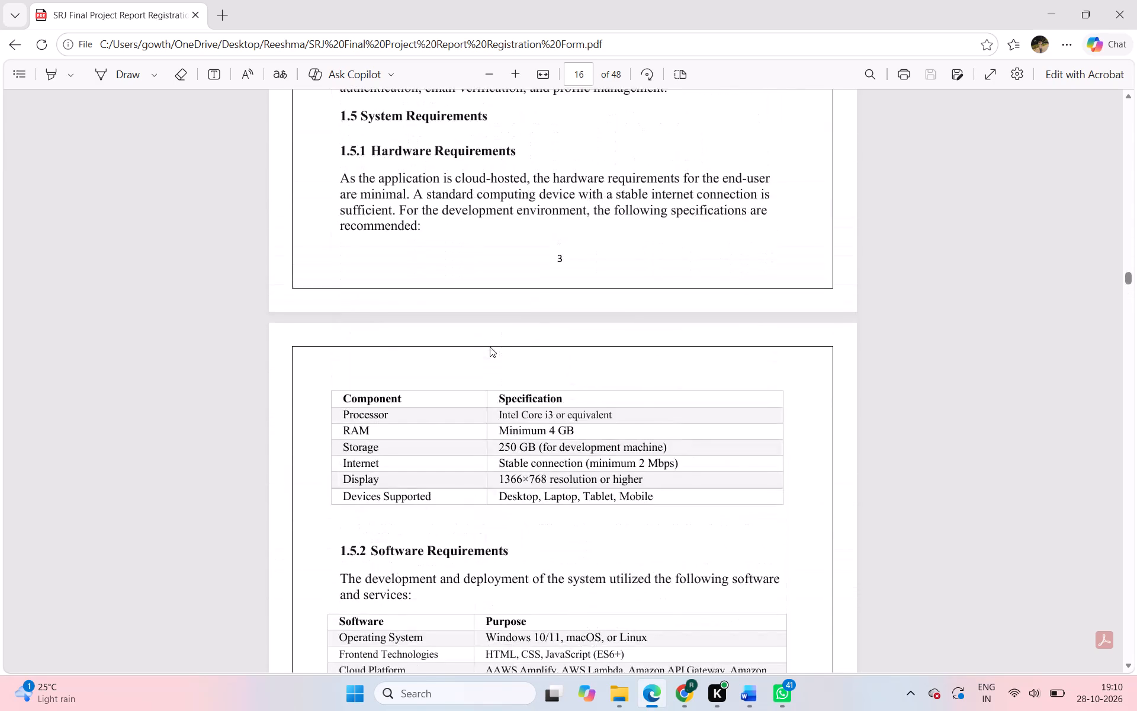
scroll(490, 347, up, 1)
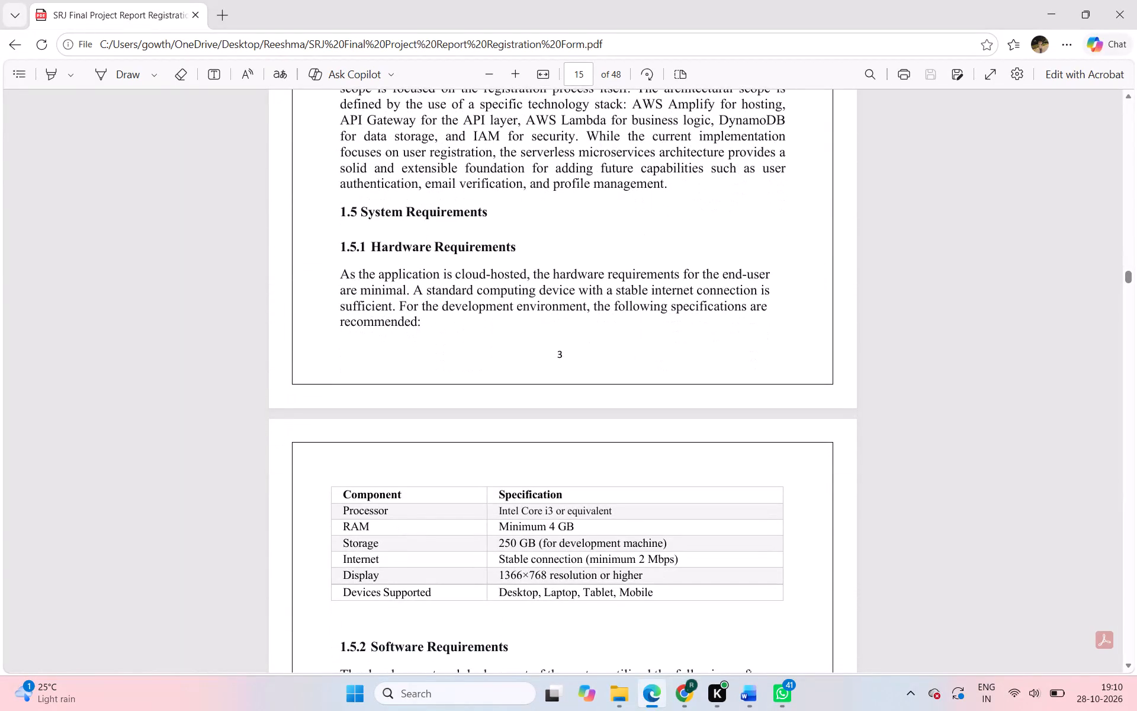
click(1122, 16)
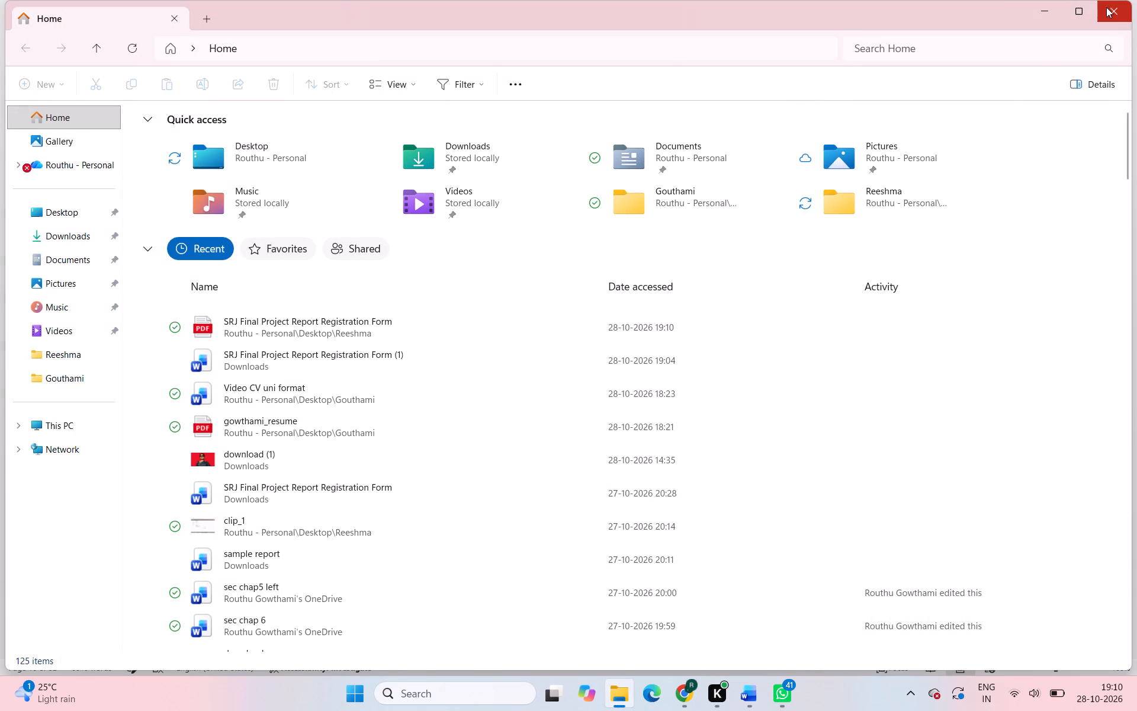
click(1106, 7)
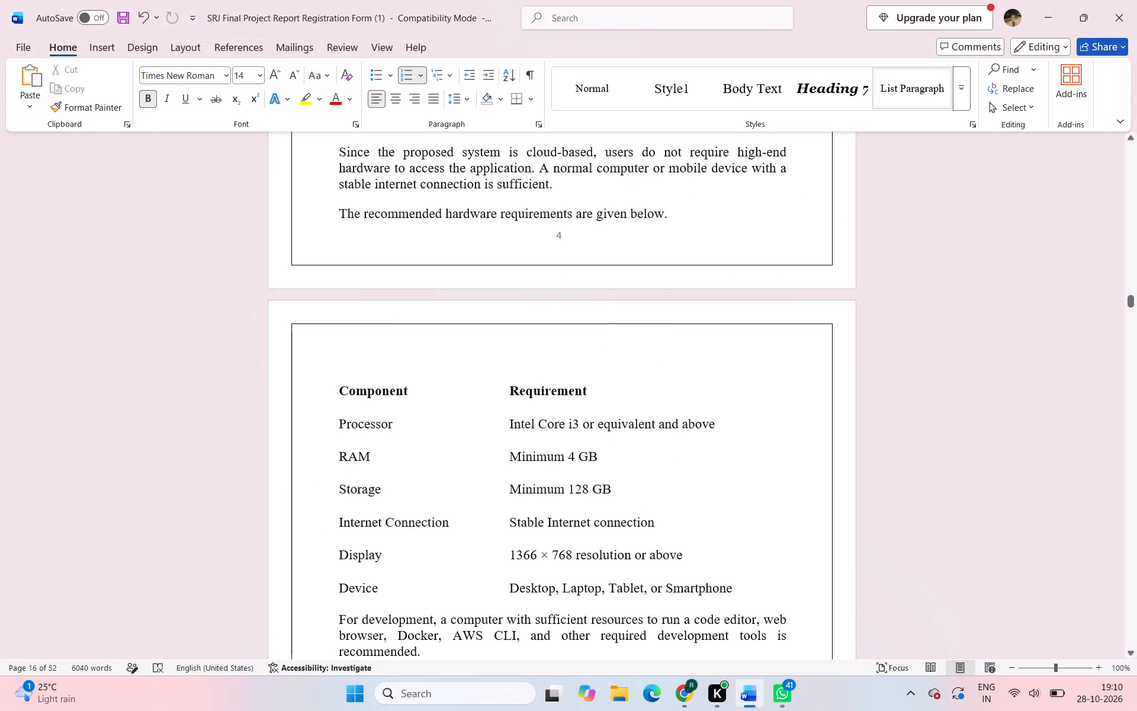
Apply the Plain Table 1 style, with light grid lines and banded rows, to the hardware requirements table under 1.5.1.
scroll(738, 329, down, 1)
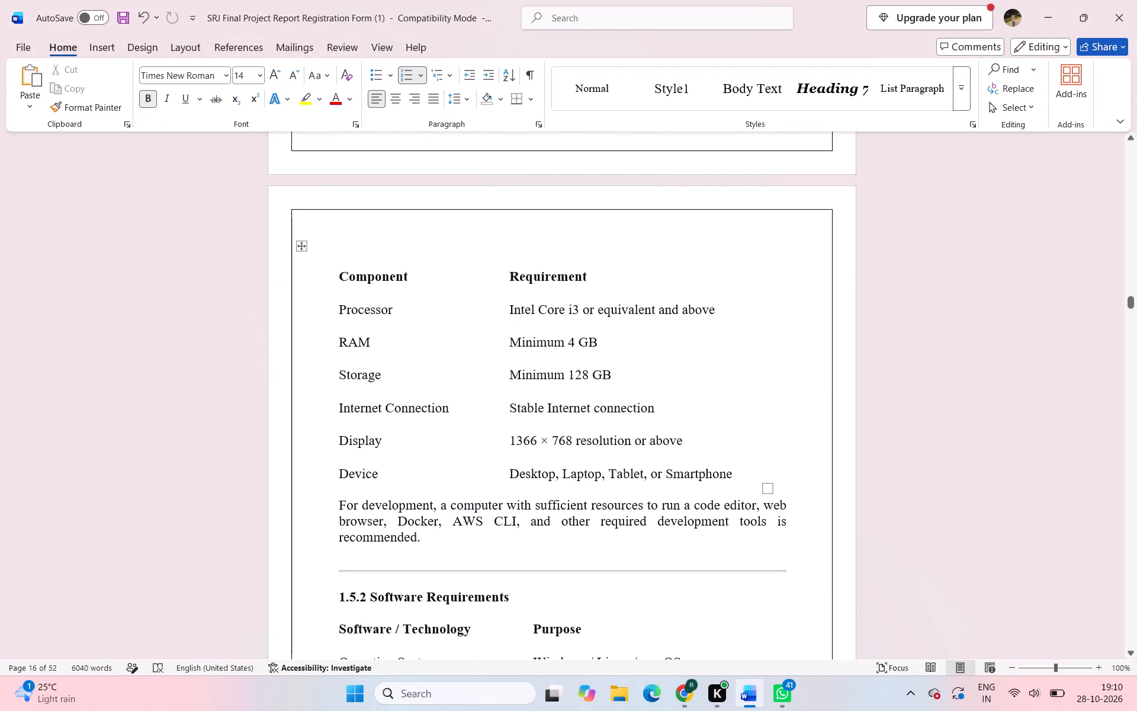
drag(338, 274, 585, 438)
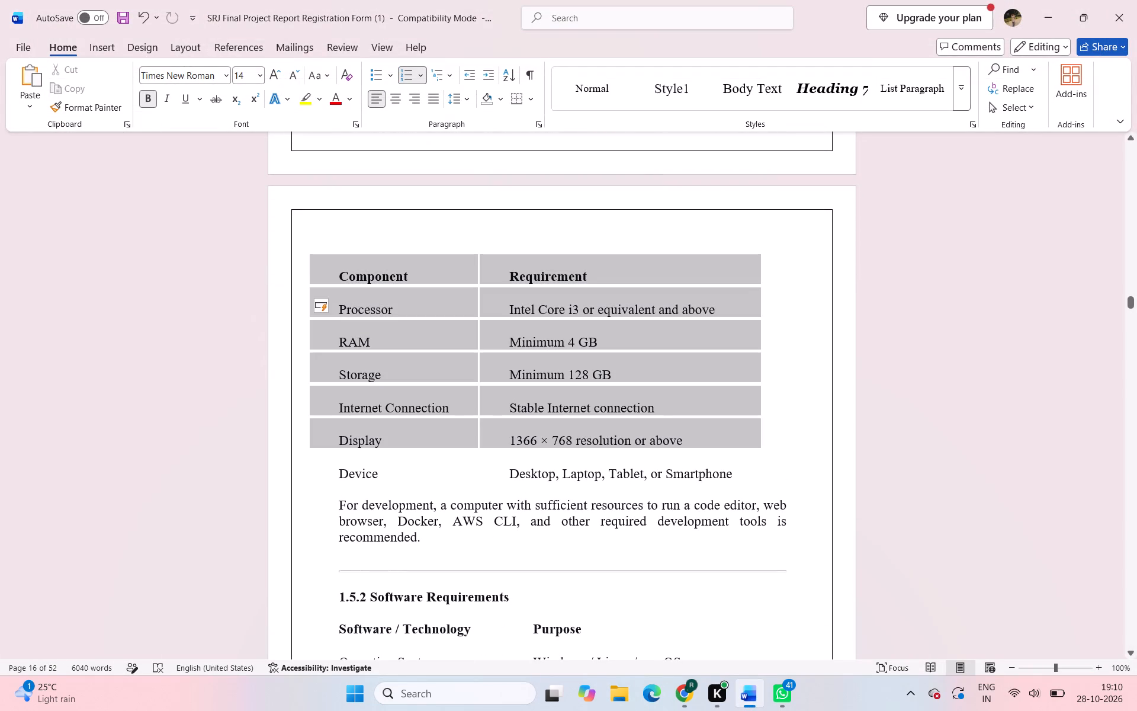
drag(585, 438, 612, 459)
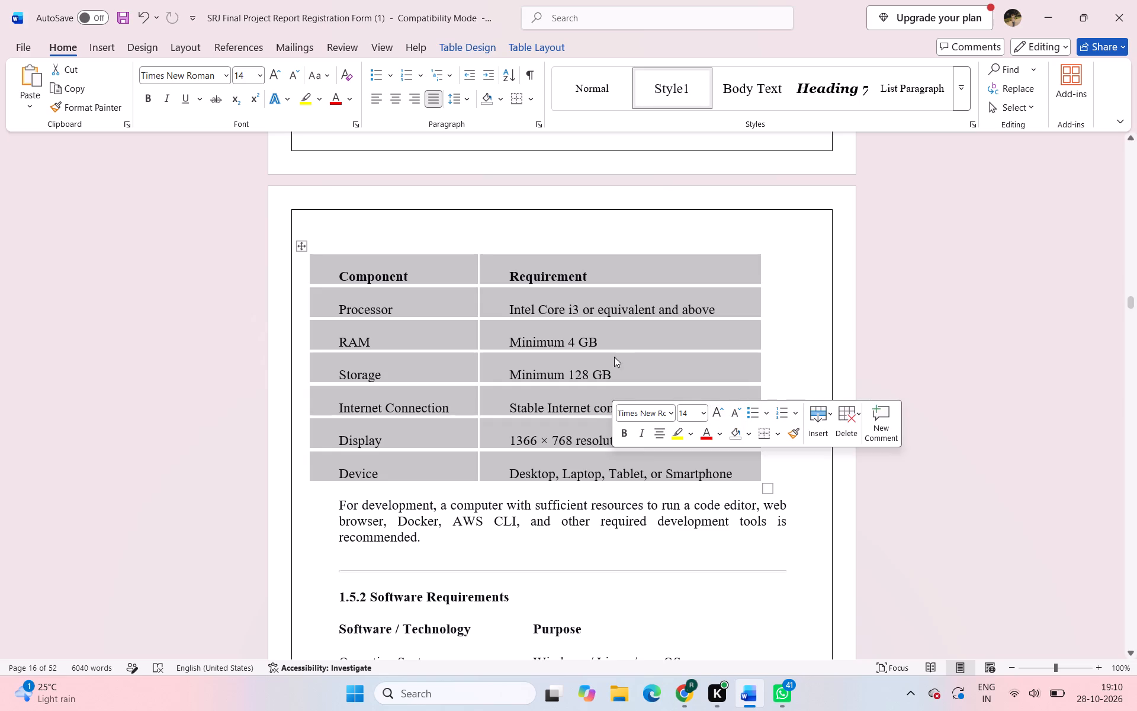
click(491, 41)
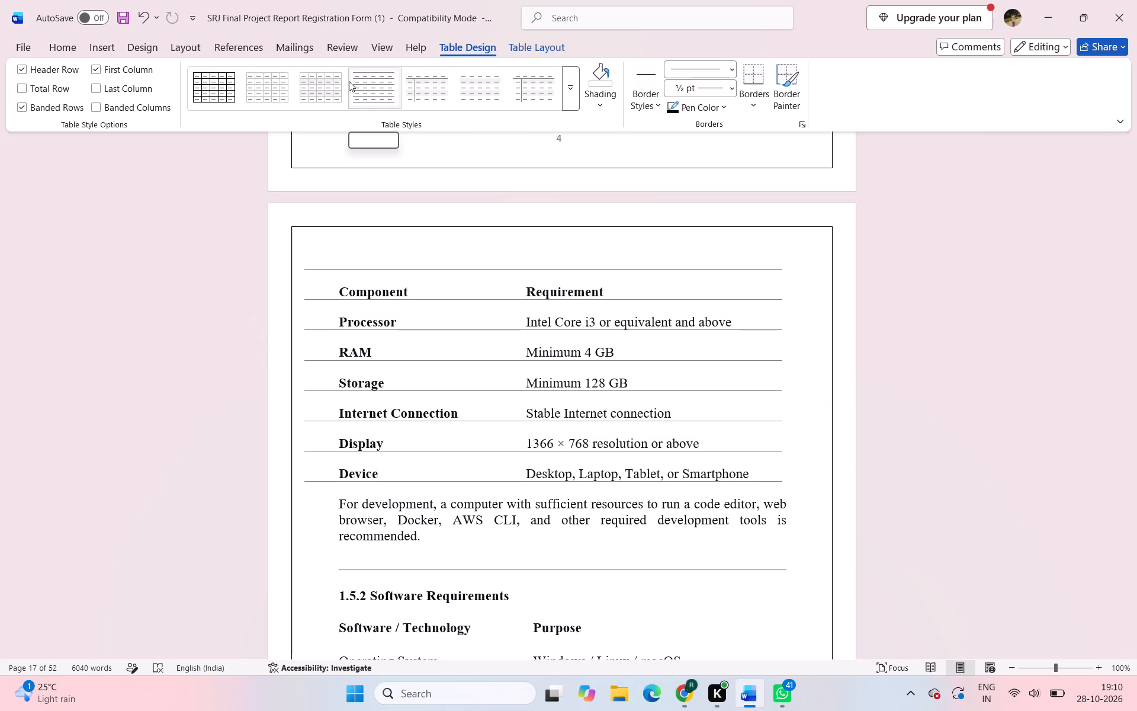
click(333, 79)
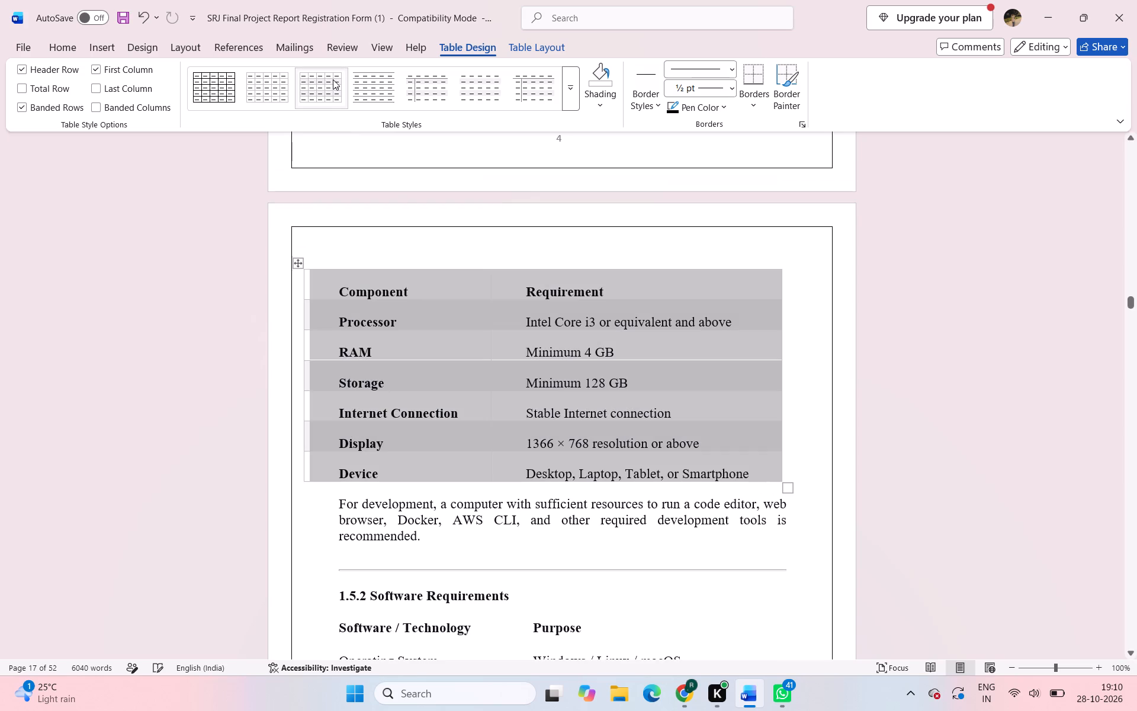
click(397, 245)
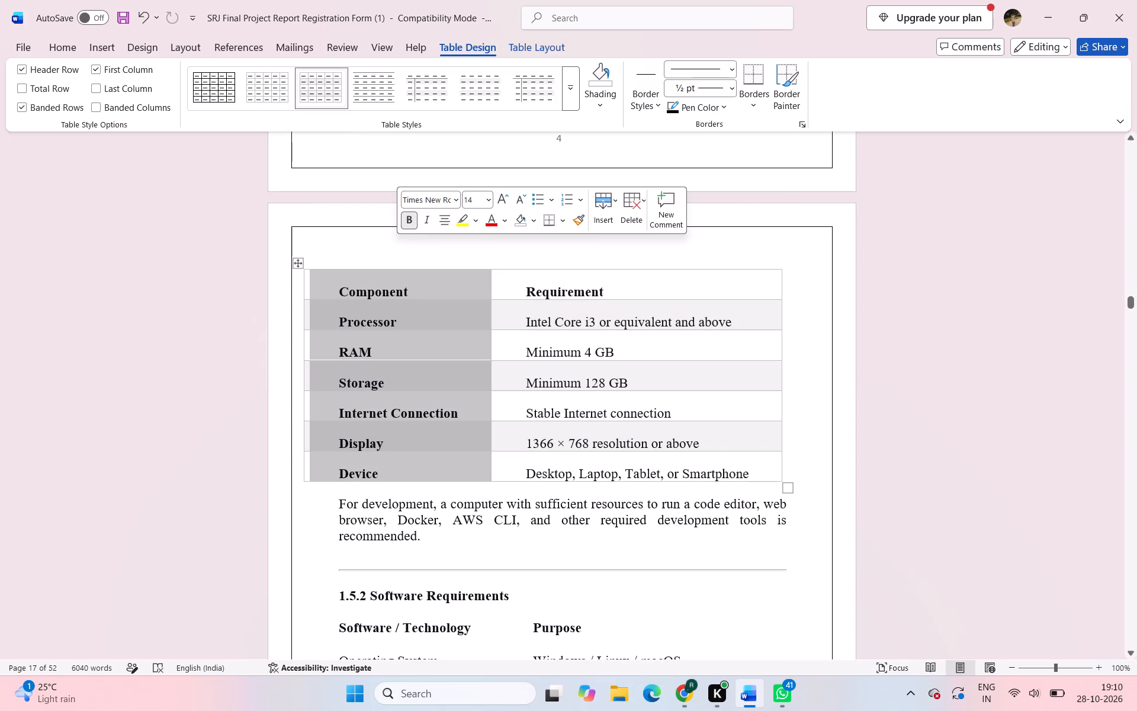
click(564, 251)
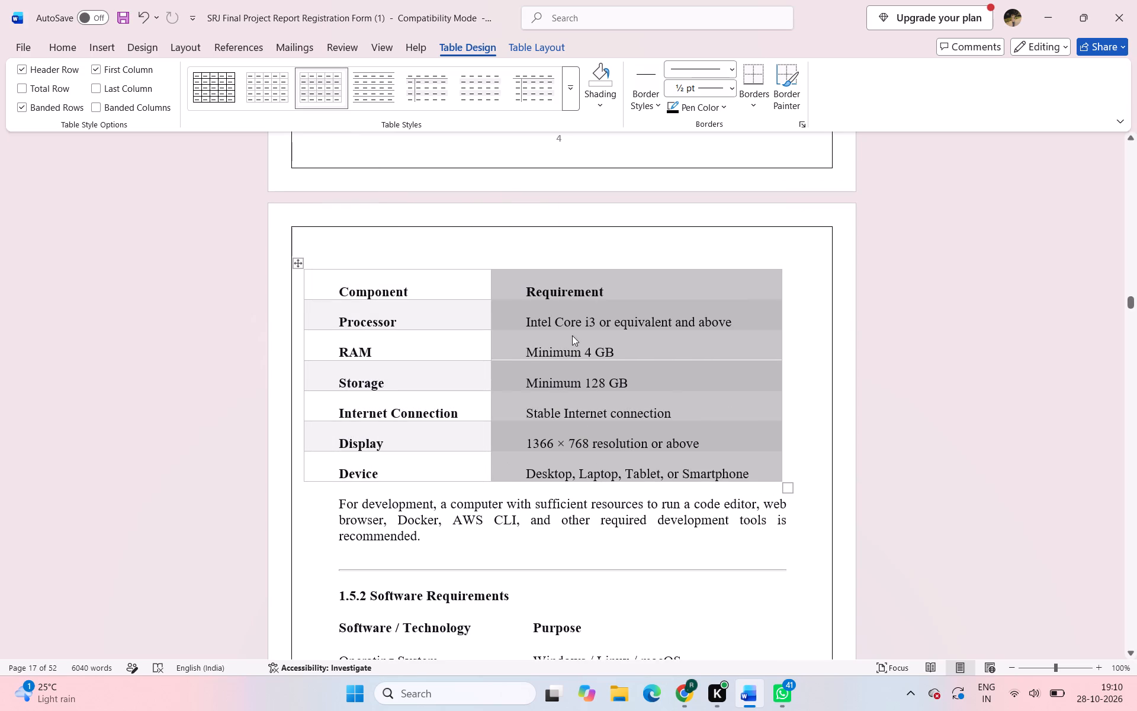
click(721, 367)
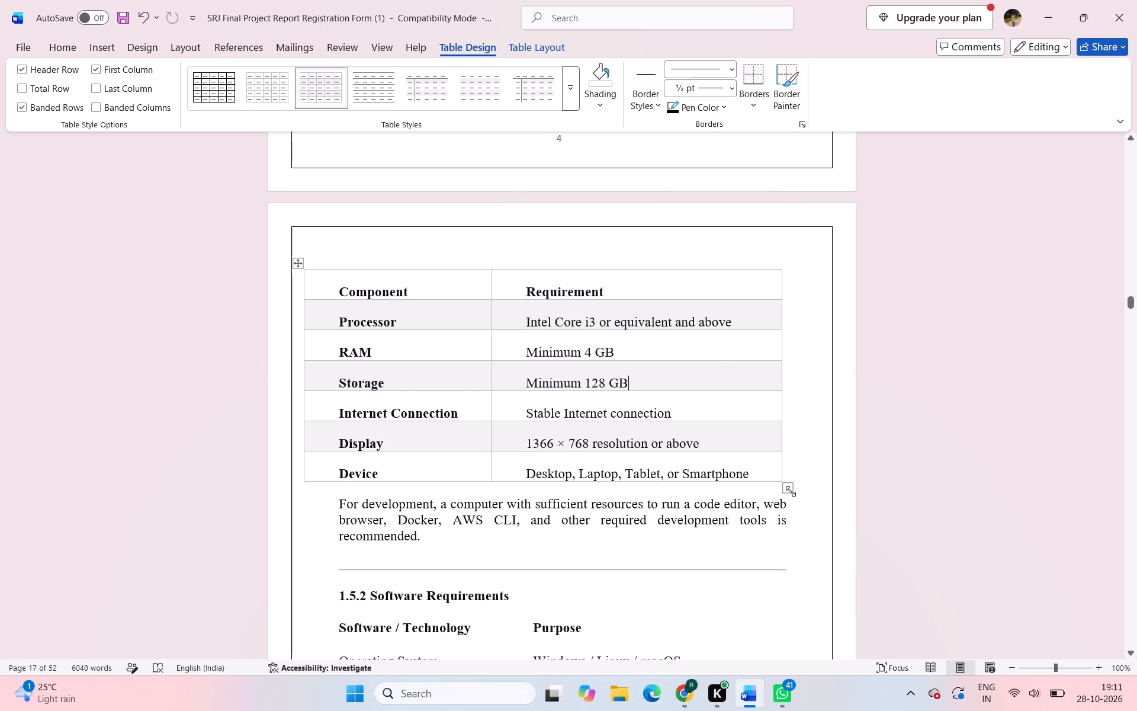
Resize the hardware requirements table slightly wider so its outer edge extends past the text margin, close to the page border.
drag(791, 491, 765, 444)
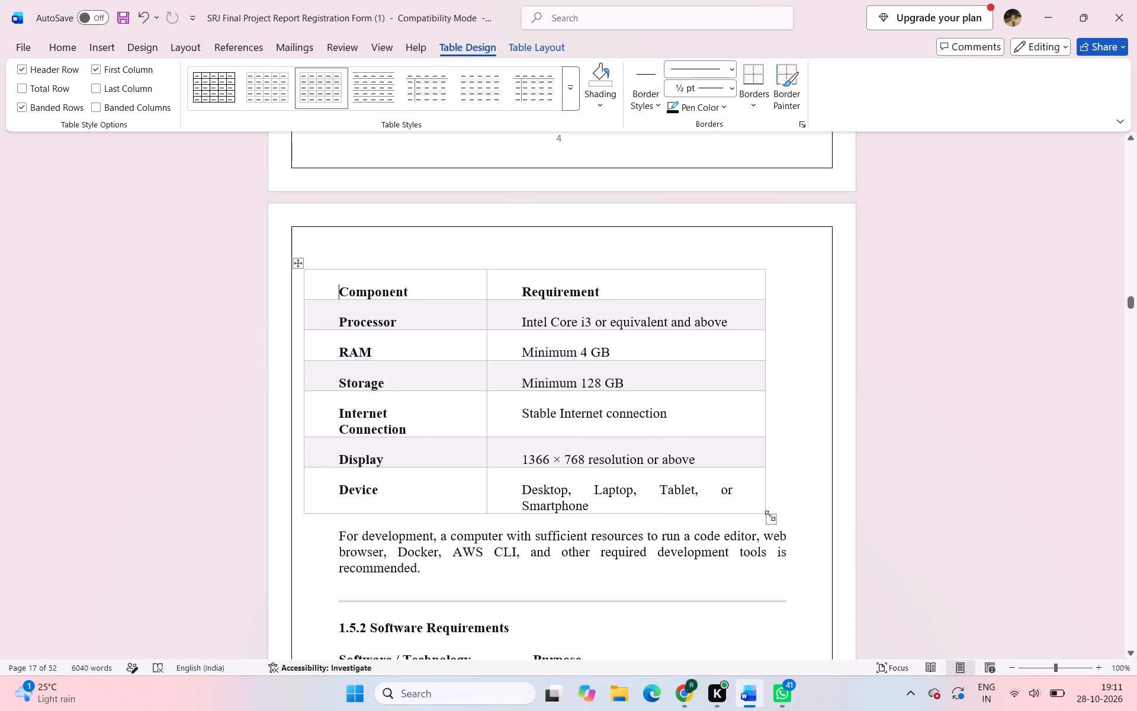
drag(770, 515, 812, 461)
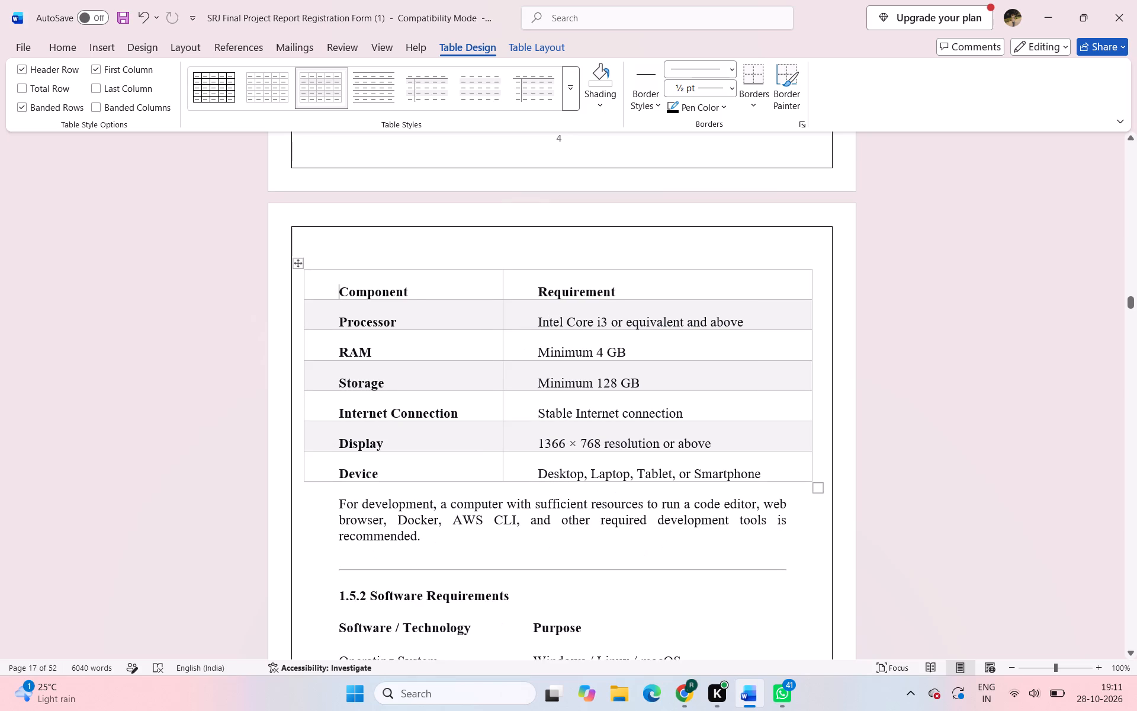
drag(816, 488, 813, 456)
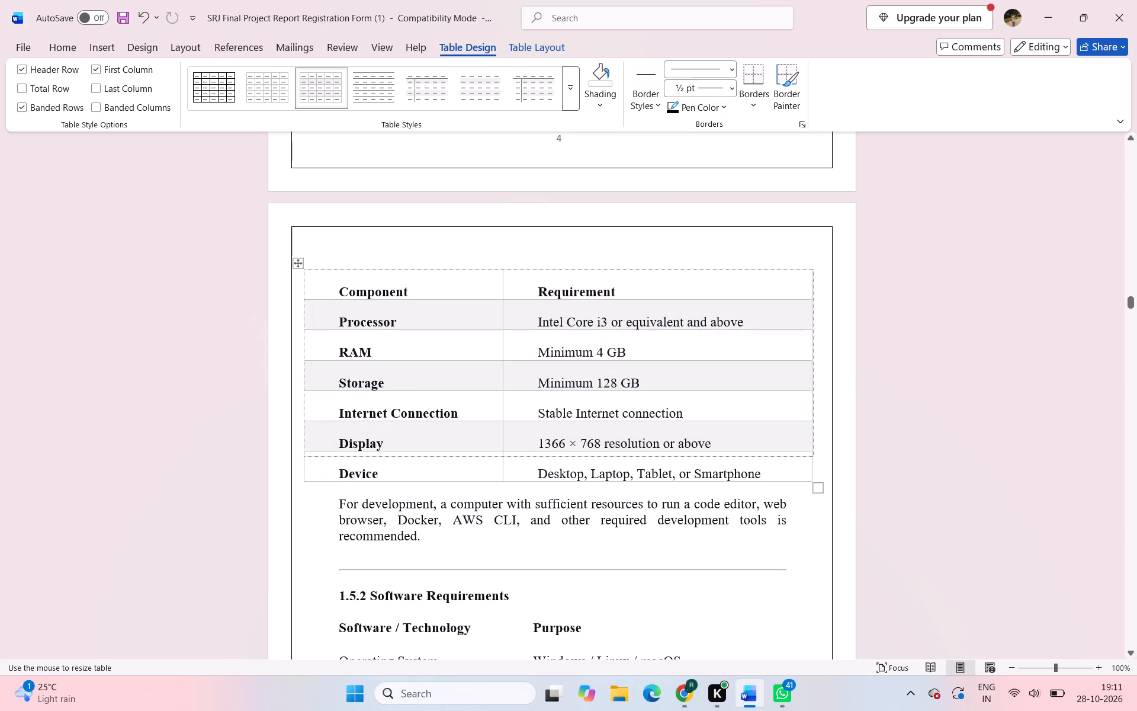
drag(813, 456, 808, 427)
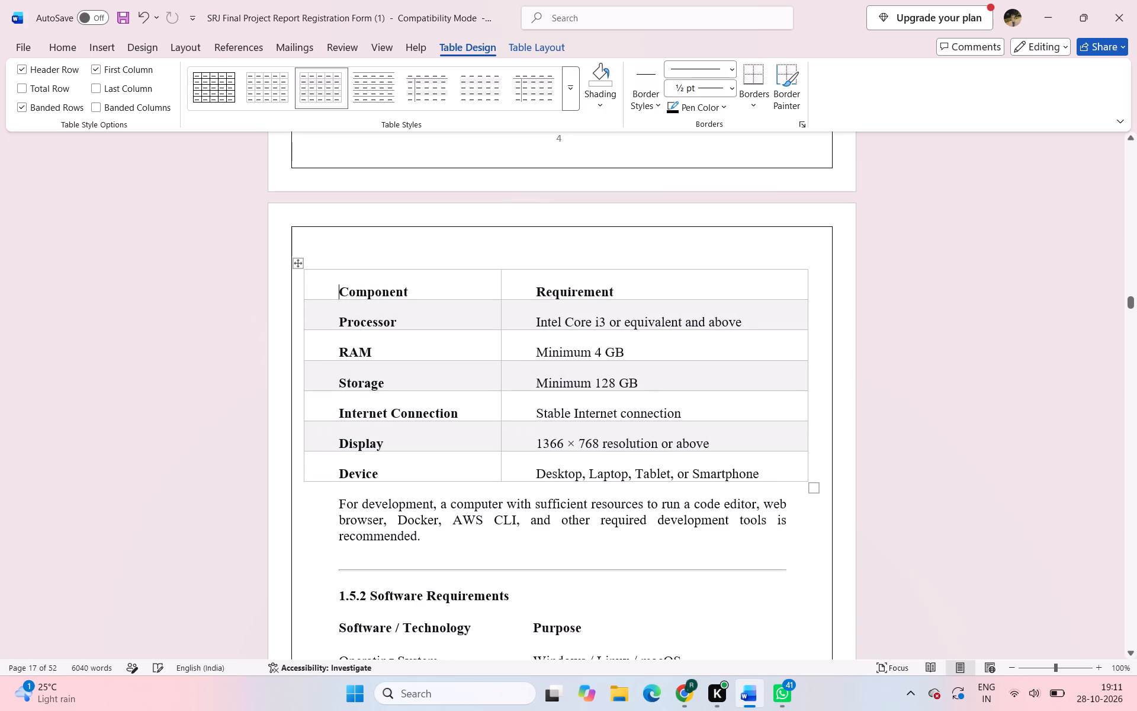
drag(810, 487, 807, 464)
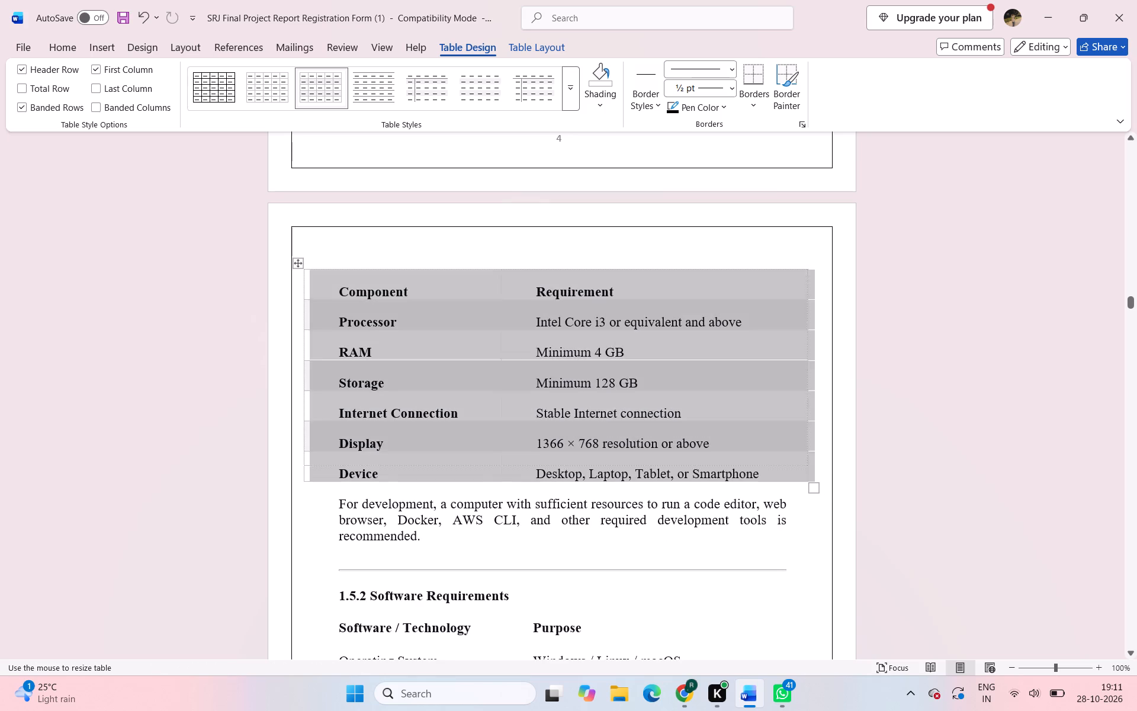
drag(807, 464, 808, 454)
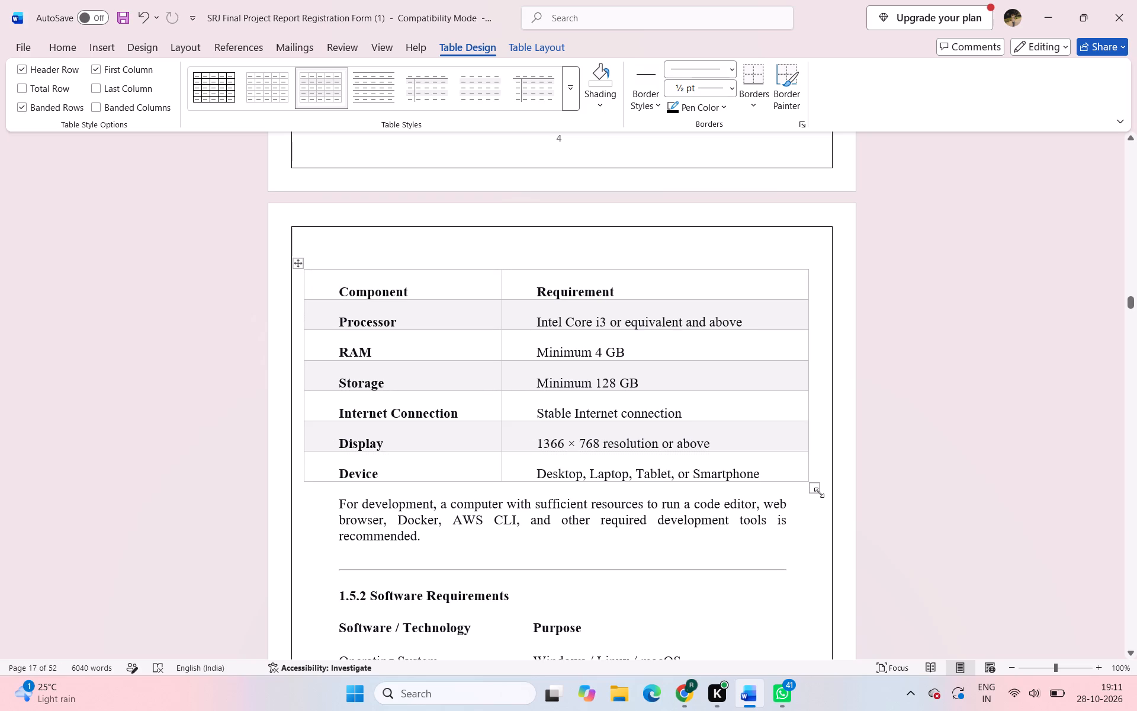
drag(819, 492, 809, 448)
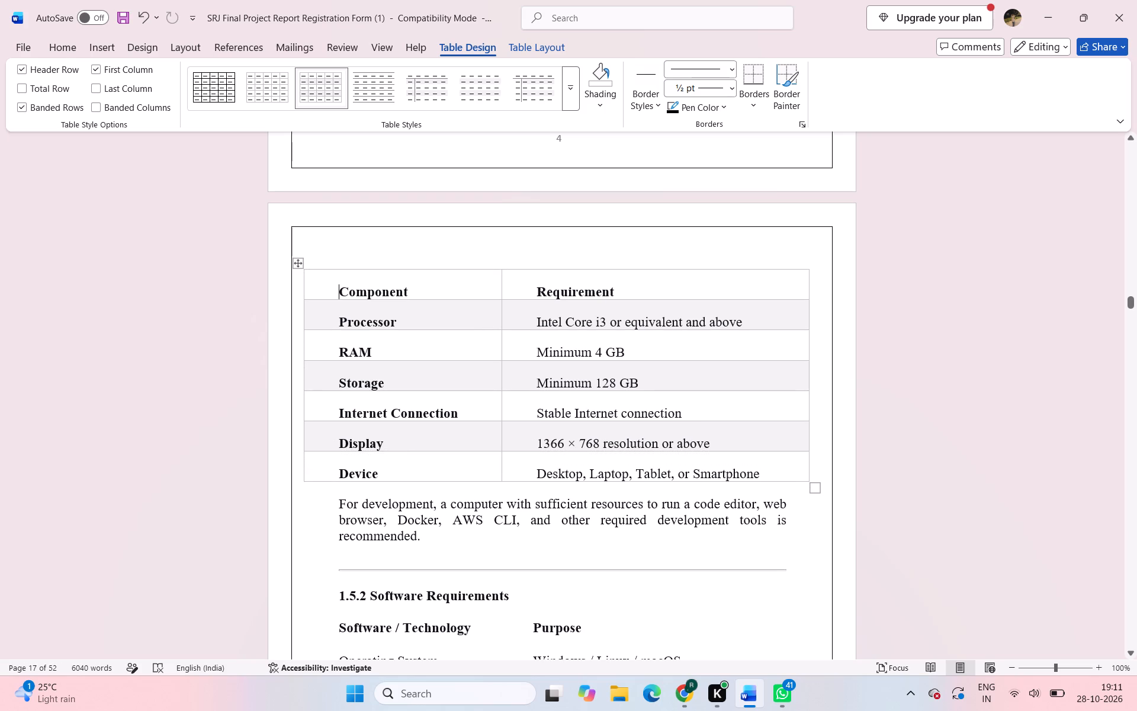
Delete the horizontal divider line and the empty line above the "1.5.2 Software Requirements" heading.
click(741, 569)
key(BackSpace)
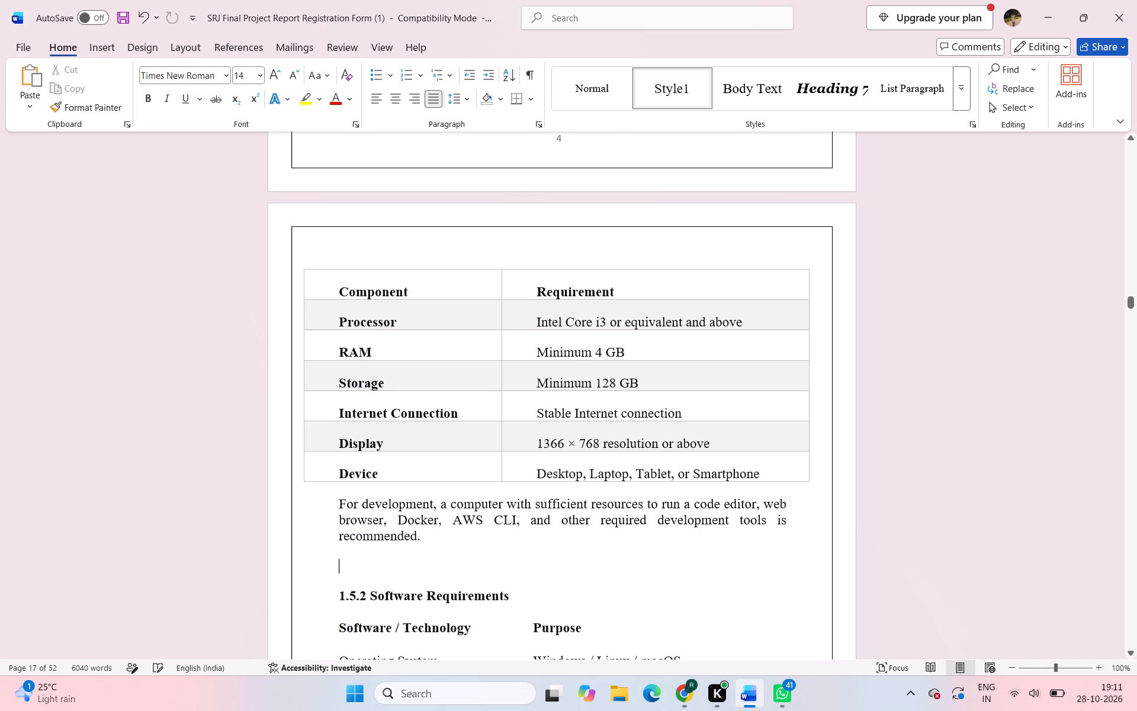
key(BackSpace)
key(BackSpace)
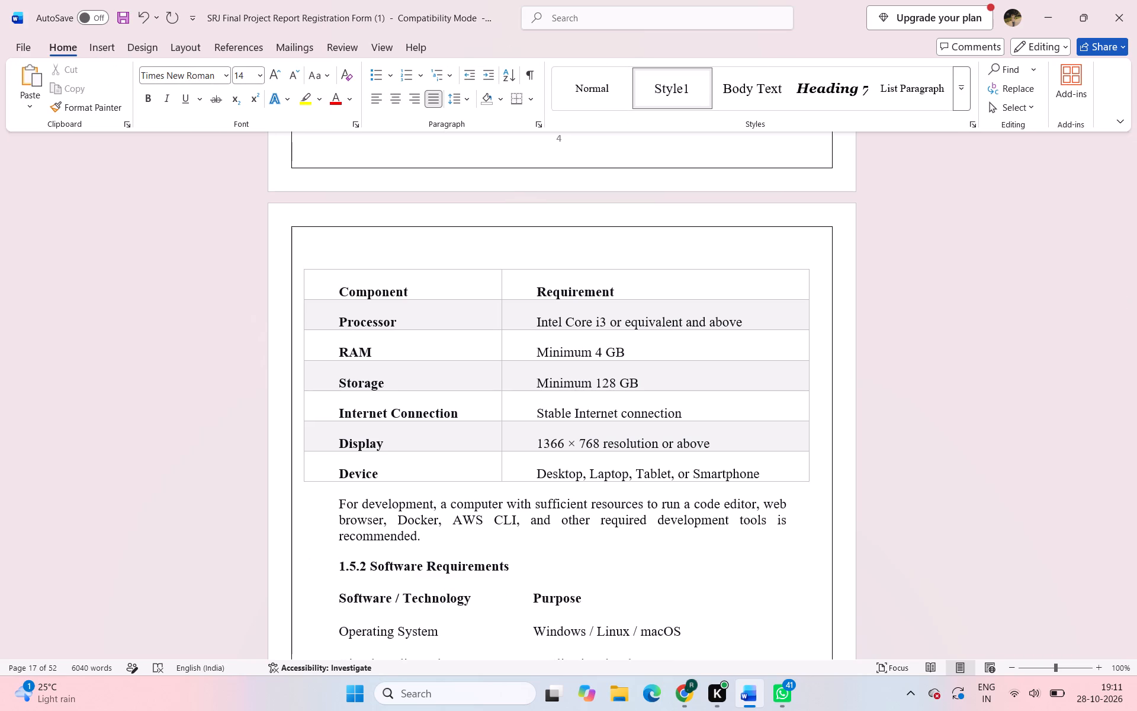
Apply the same Plain Table 1 banded-row style to the whole software requirements table under 1.5.2, through the Amazon SNS row.
scroll(706, 608, down, 2)
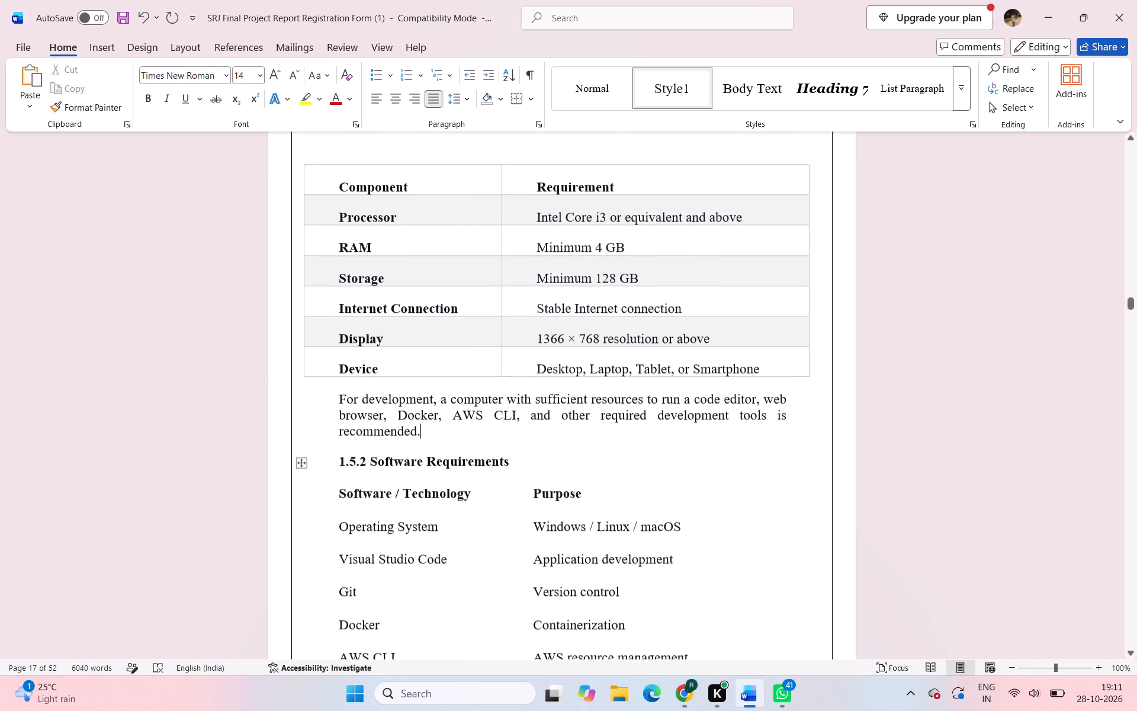
scroll(706, 608, down, 4)
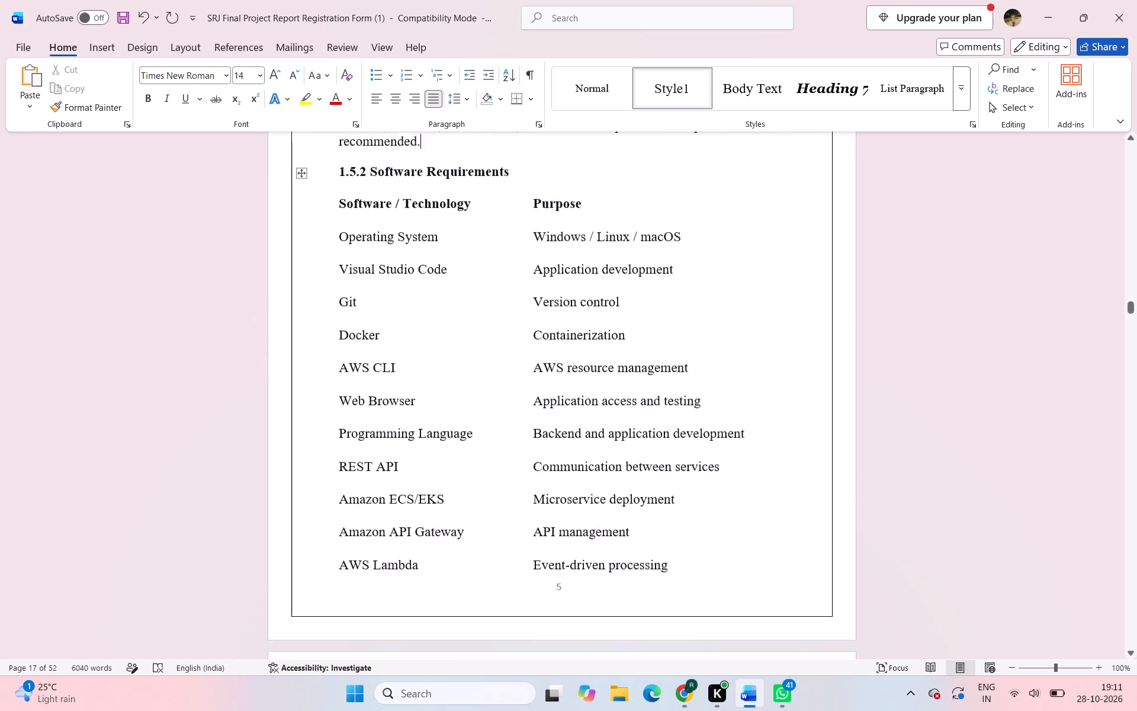
scroll(706, 608, up, 1)
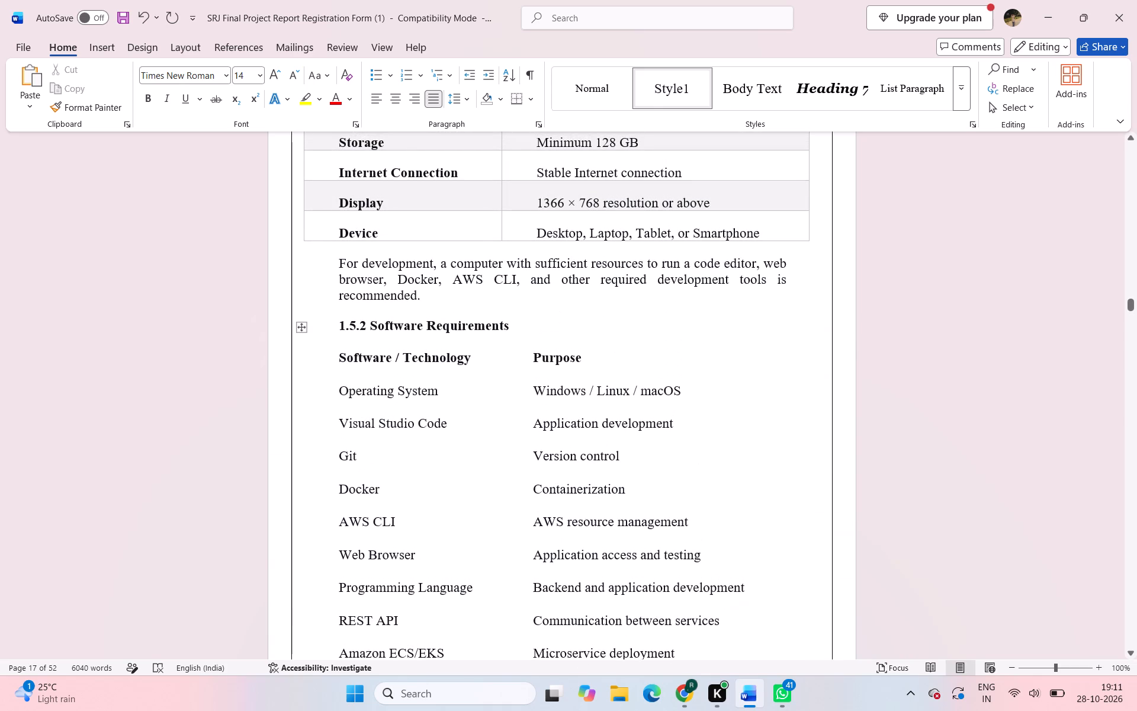
drag(338, 355, 596, 611)
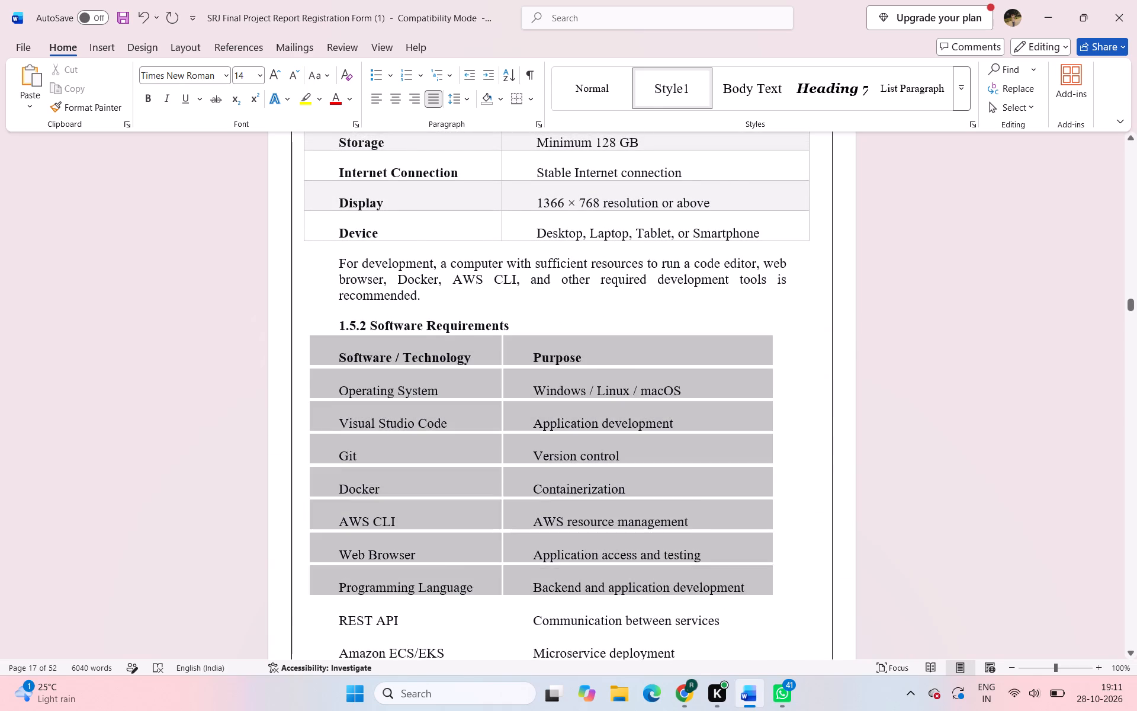
drag(596, 611, 741, 191)
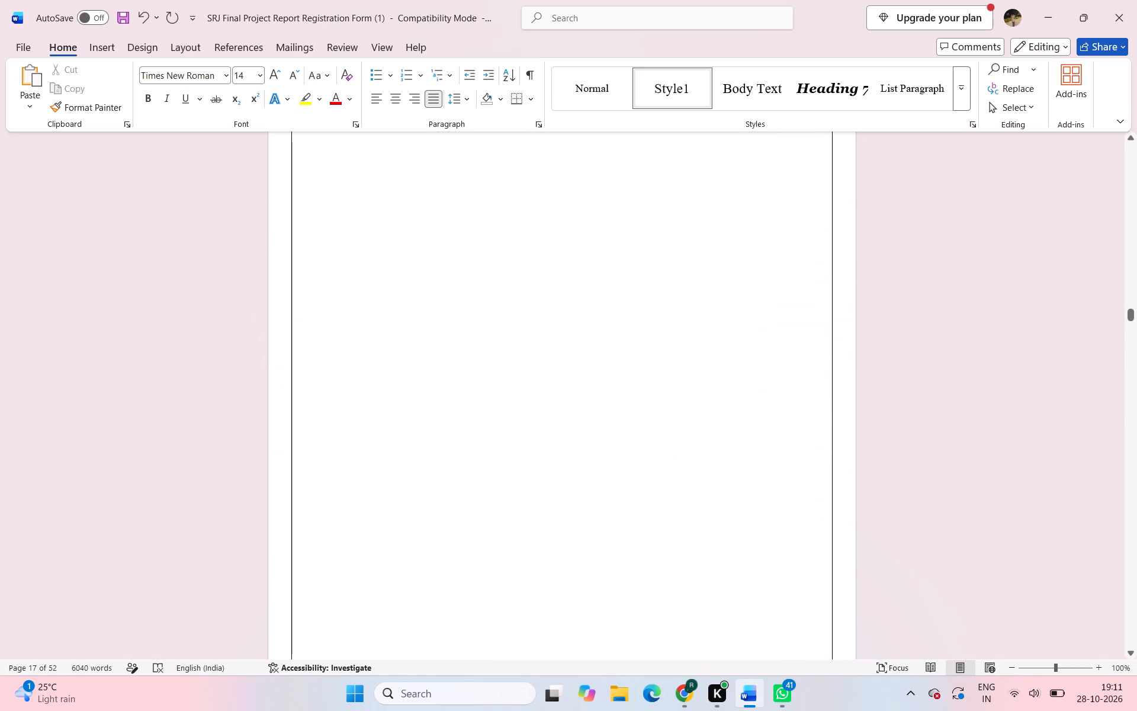
drag(741, 191, 587, 242)
drag(587, 242, 707, 368)
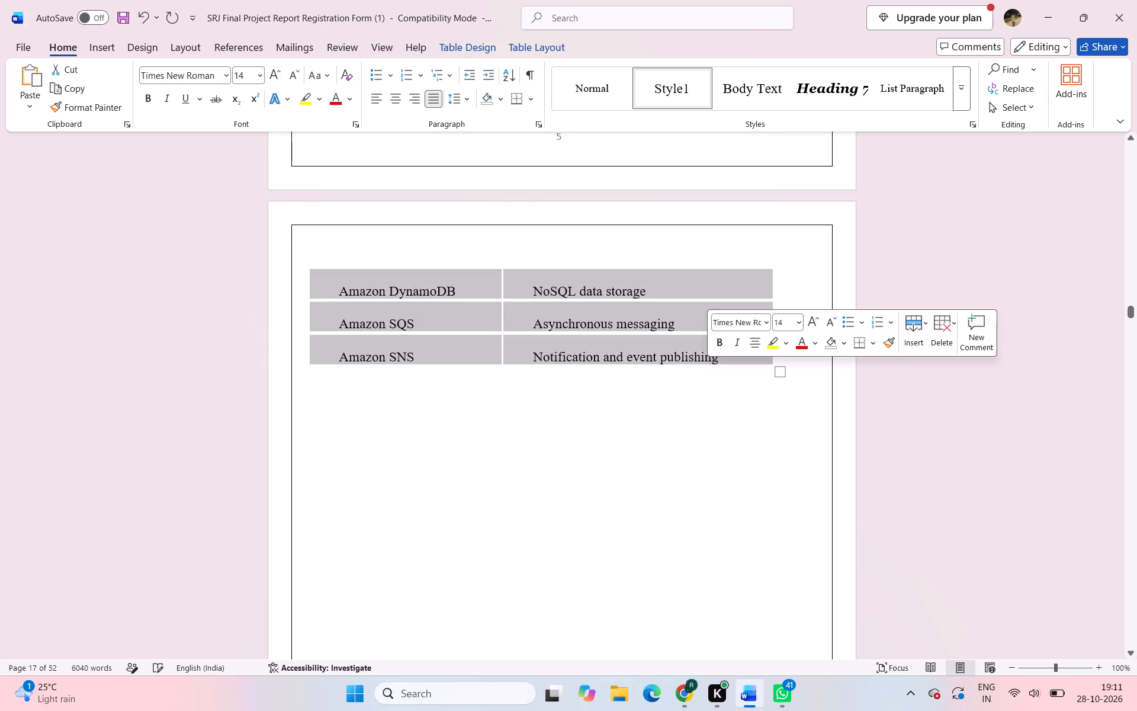
click(483, 49)
click(524, 49)
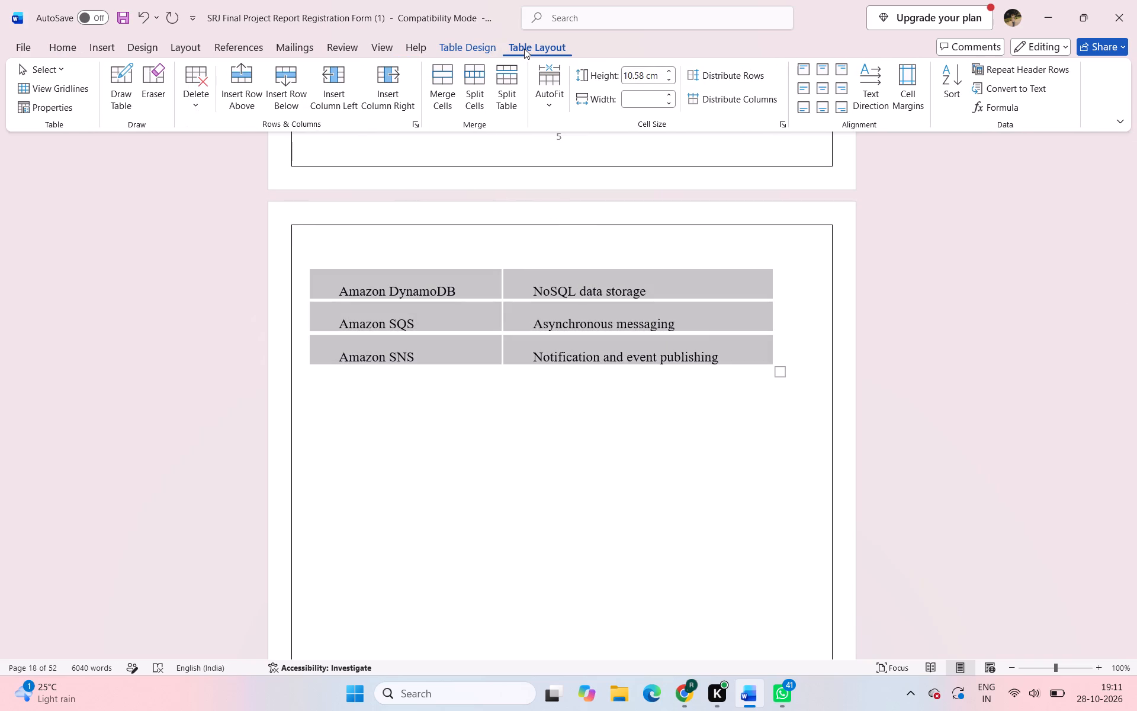
click(465, 40)
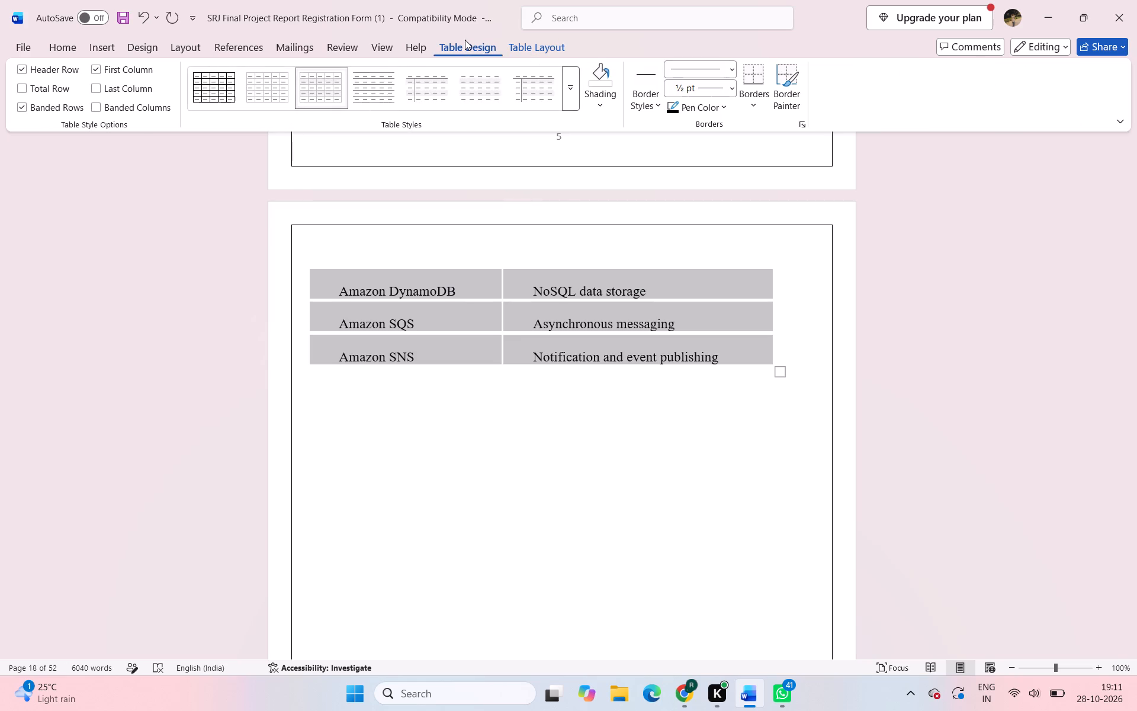
click(330, 87)
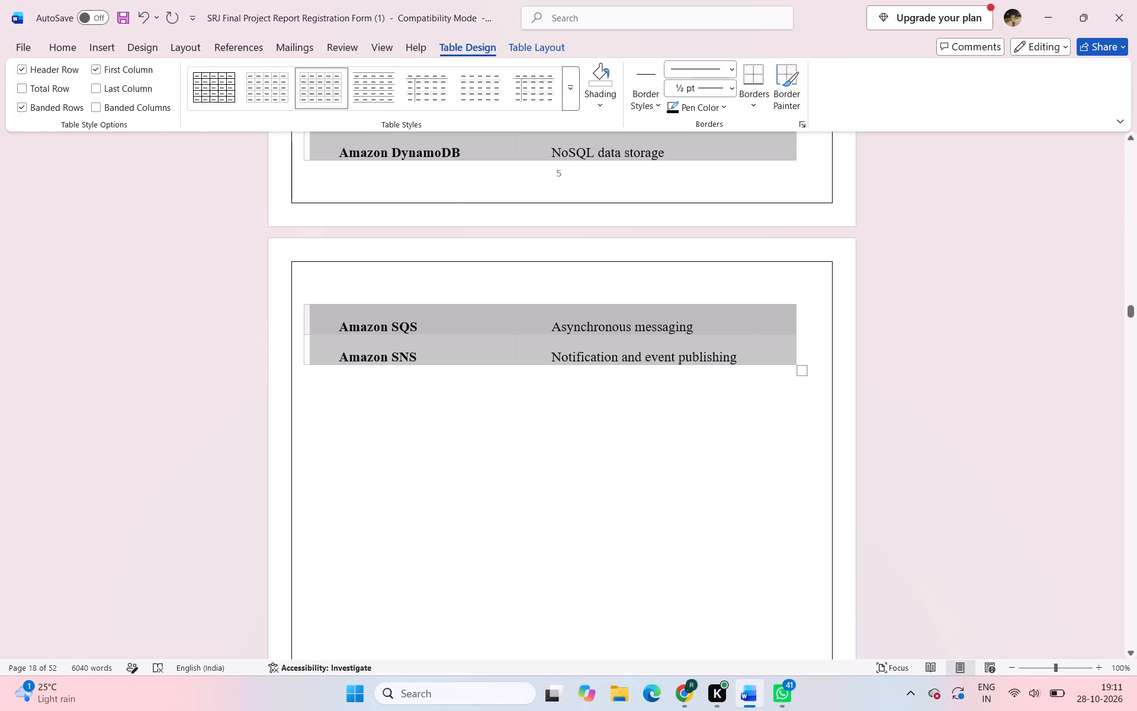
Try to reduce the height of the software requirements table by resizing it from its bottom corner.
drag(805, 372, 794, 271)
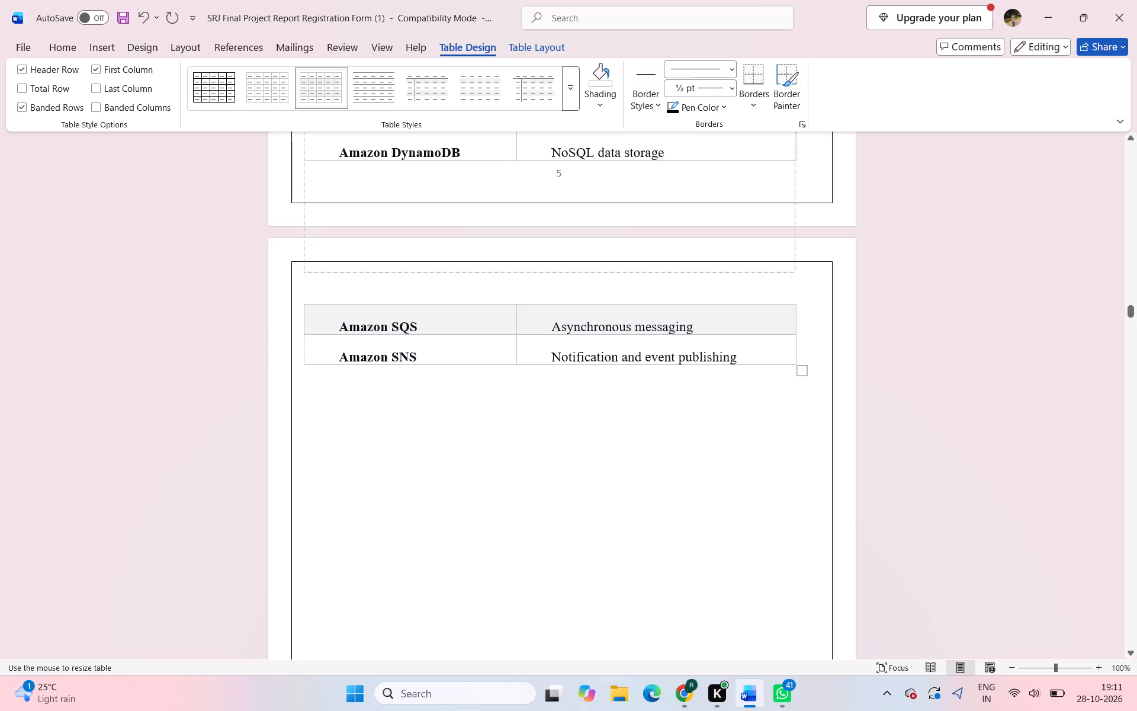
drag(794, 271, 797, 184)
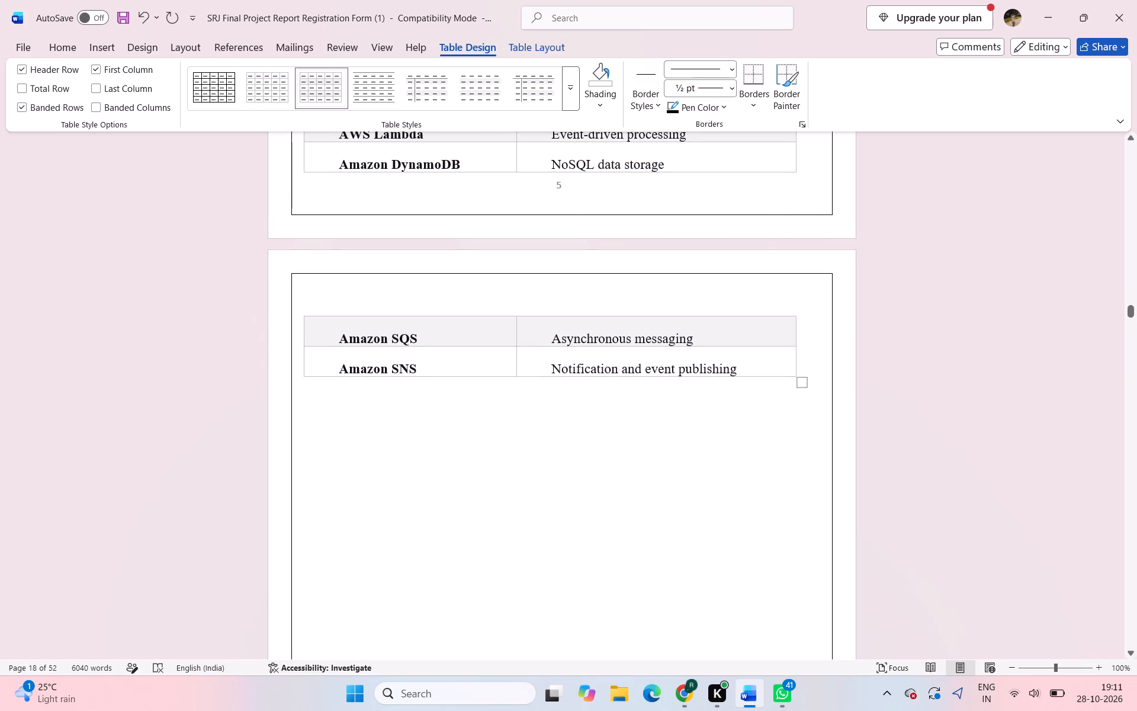
Review the styled software requirements table and how its rows fall across the page break.
scroll(693, 260, up, 1)
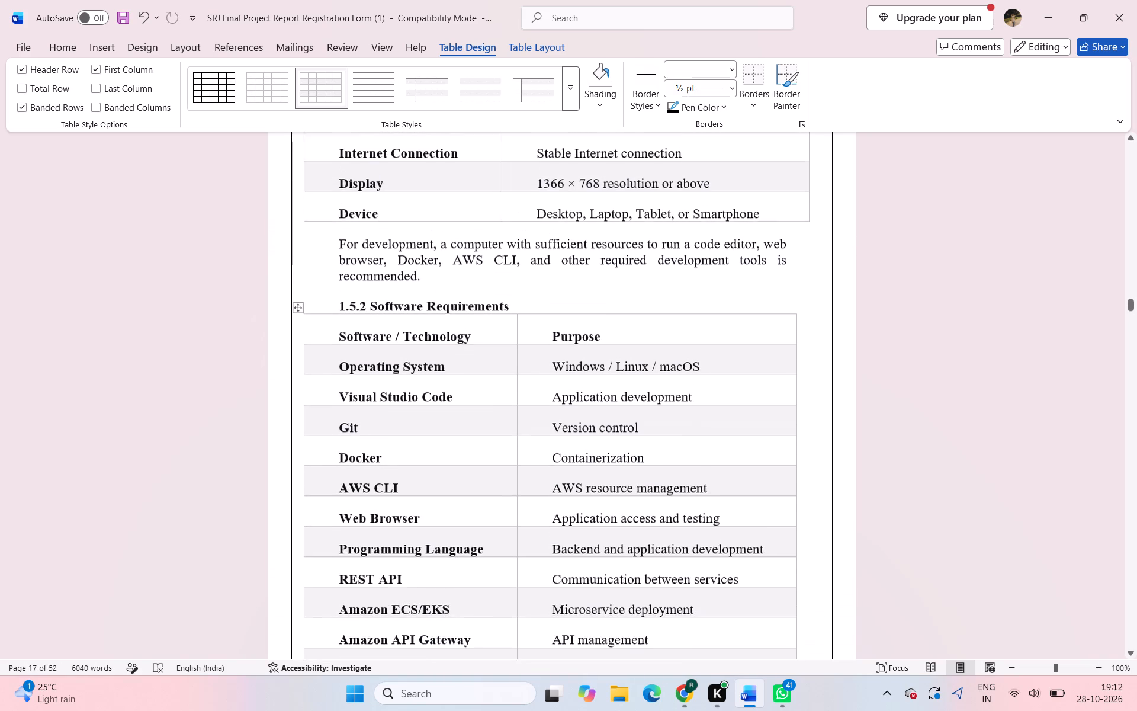
scroll(693, 260, up, 1)
scroll(693, 260, down, 3)
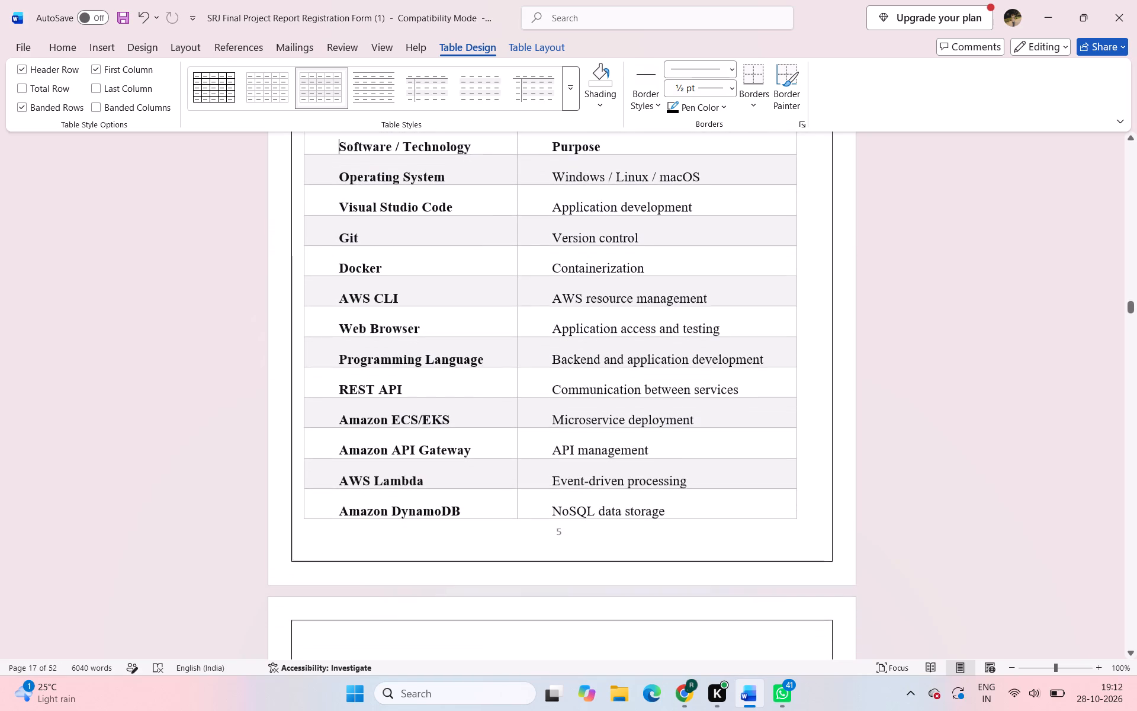
scroll(693, 260, down, 3)
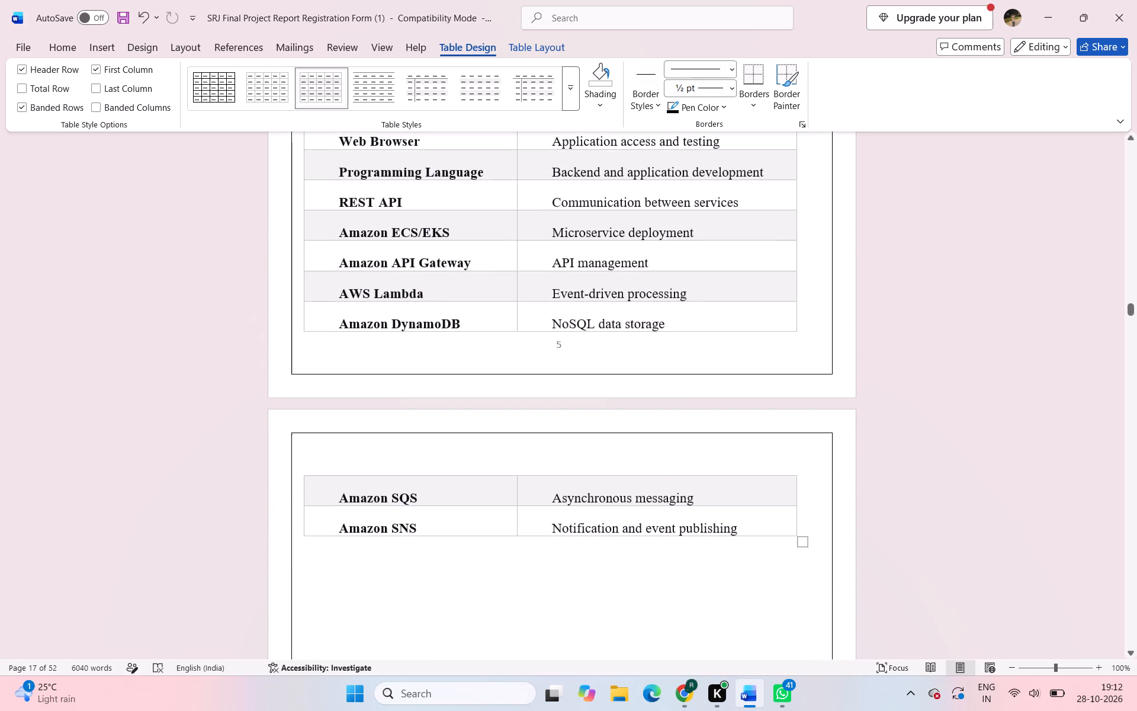
scroll(693, 260, down, 1)
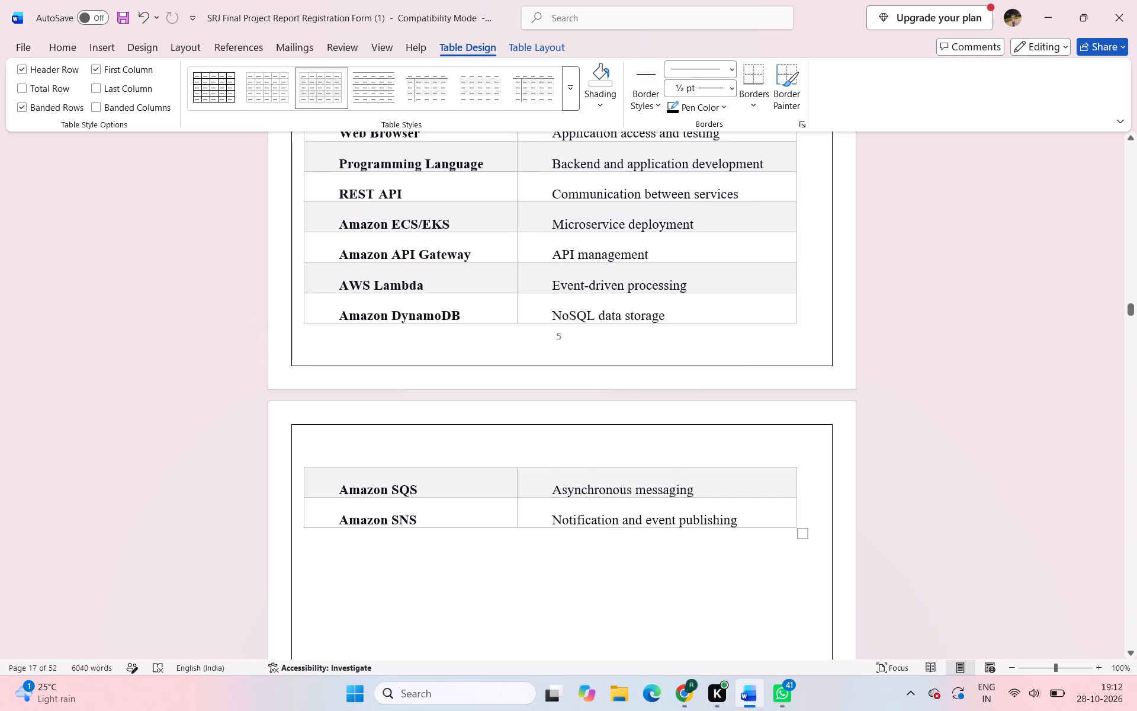
scroll(601, 456, up, 2)
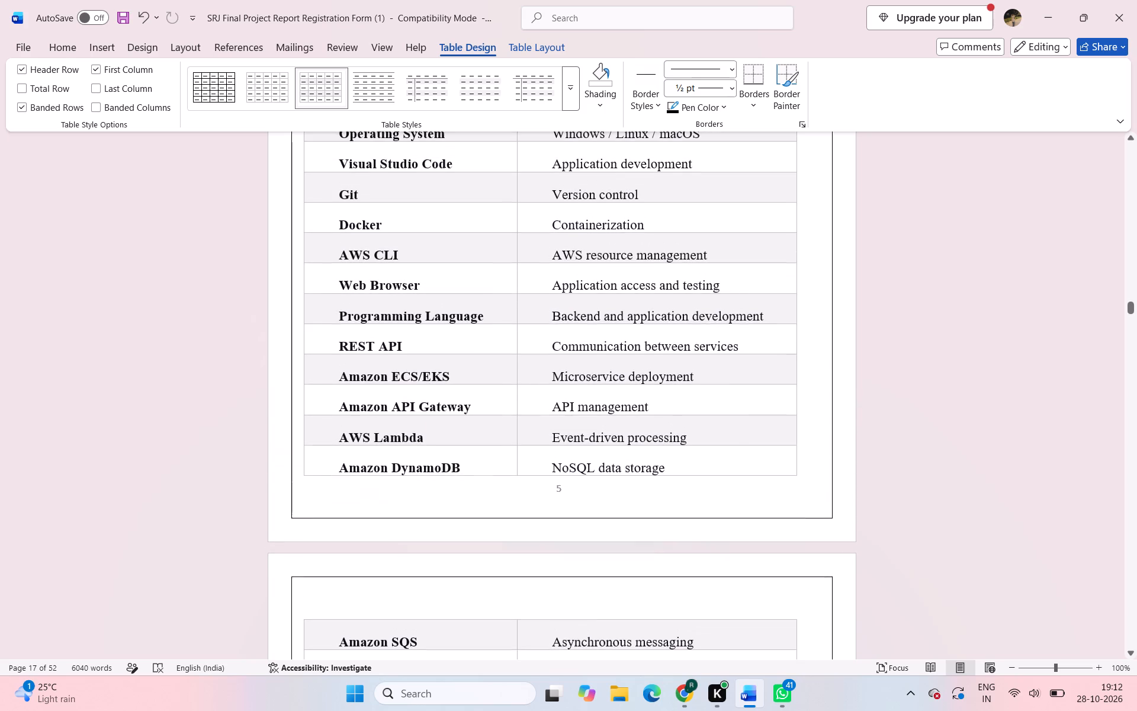
scroll(601, 456, up, 1)
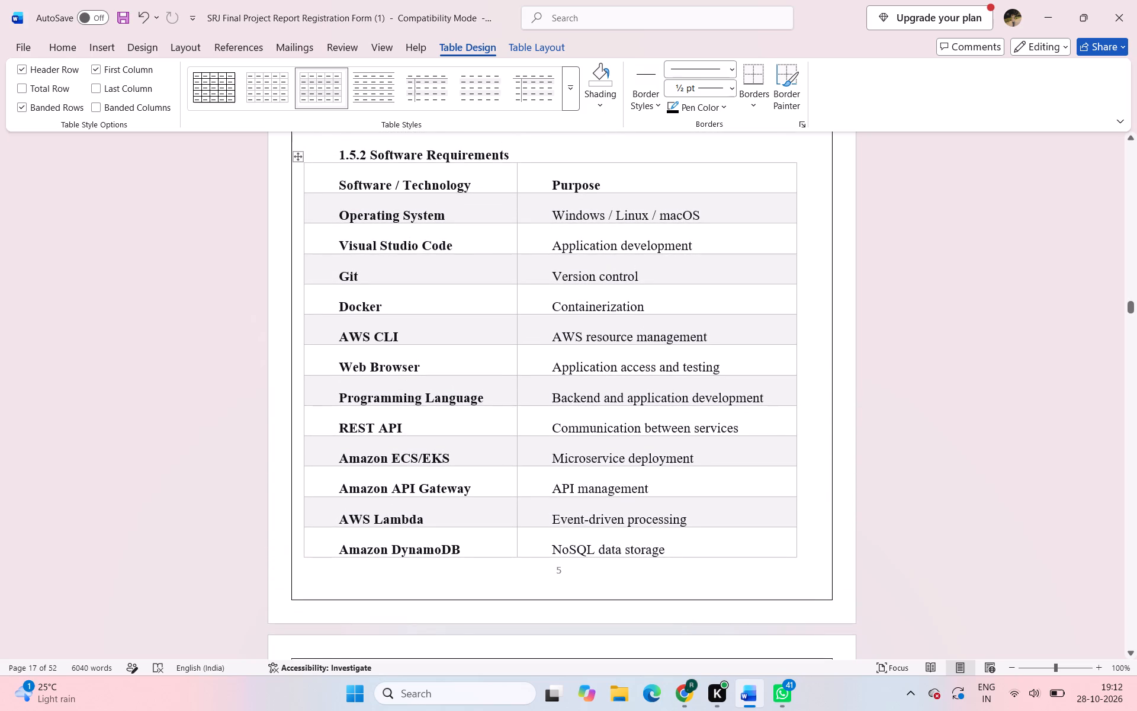
Delete the entire Programming Language row from the software requirements table under 1.5.2.
scroll(471, 398, up, 1)
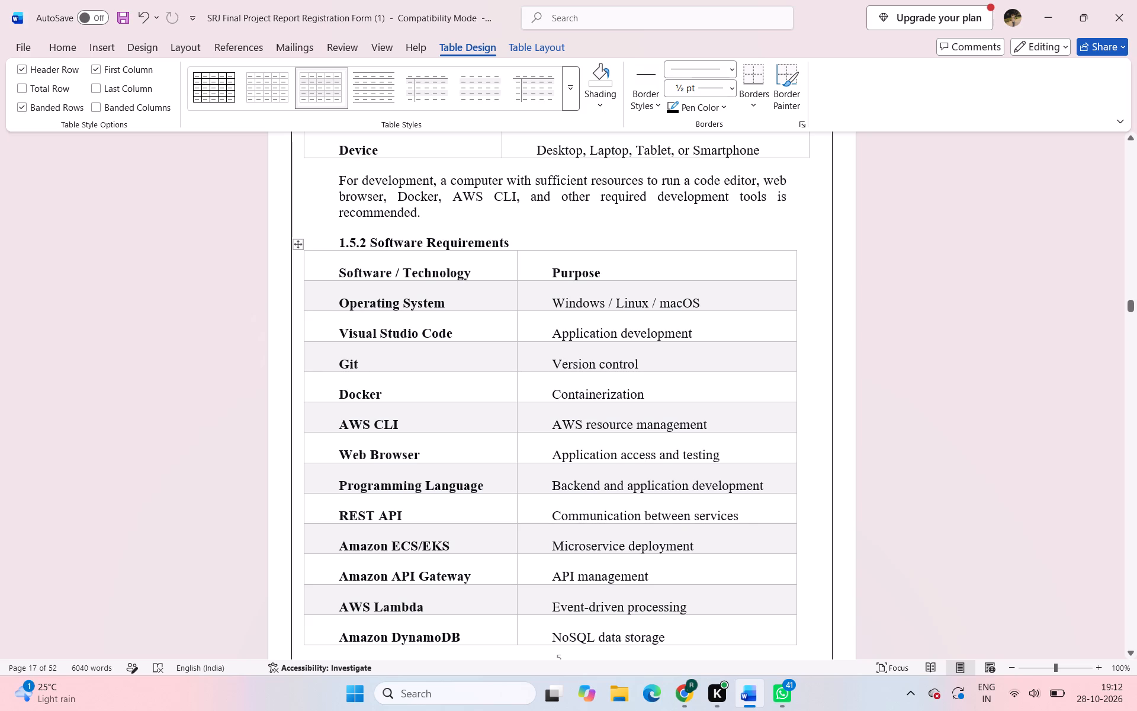
scroll(441, 496, down, 1)
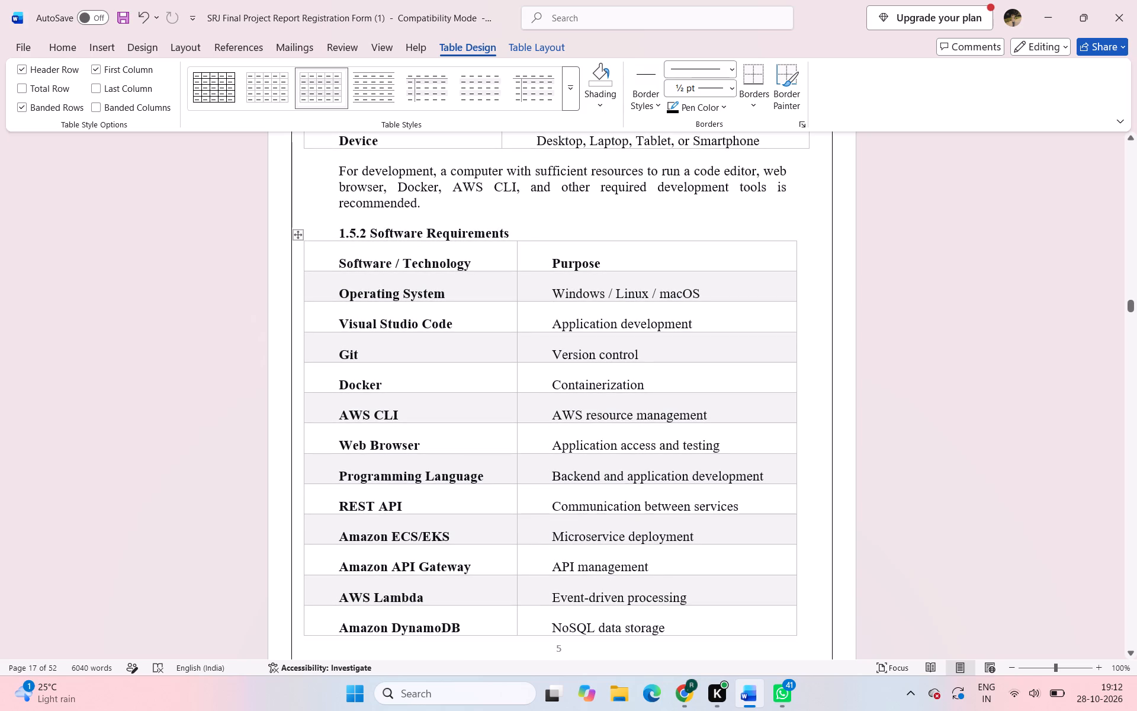
click(344, 470)
drag(338, 470, 441, 470)
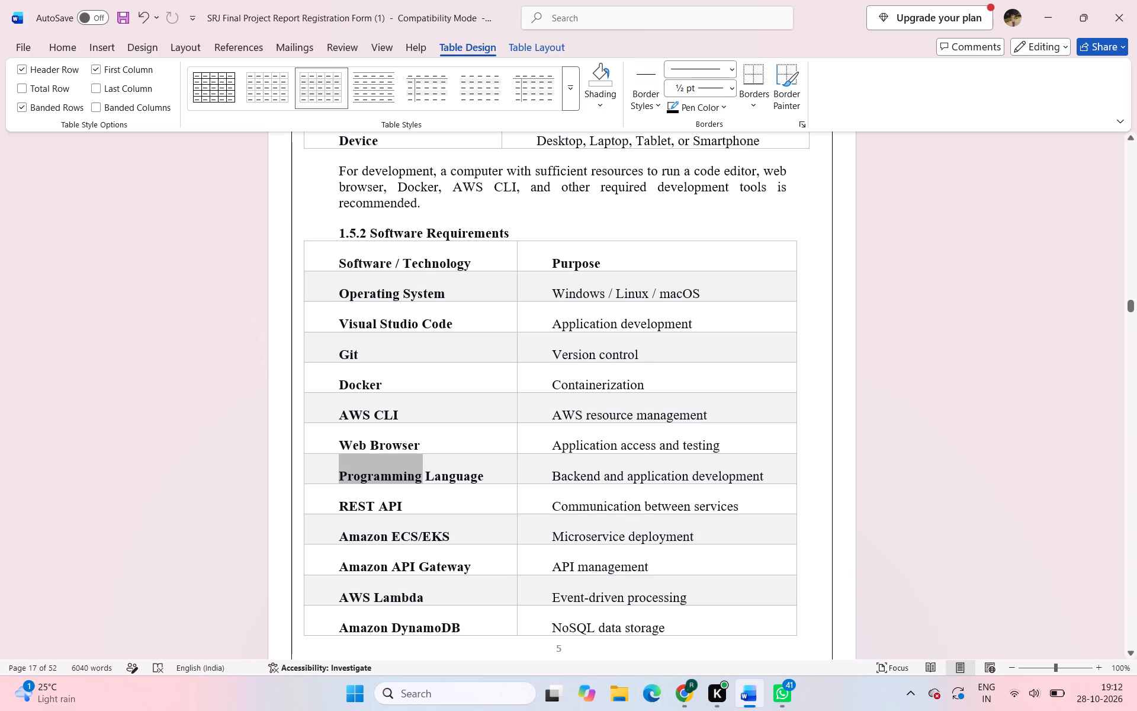
drag(441, 470, 758, 475)
key(BackSpace)
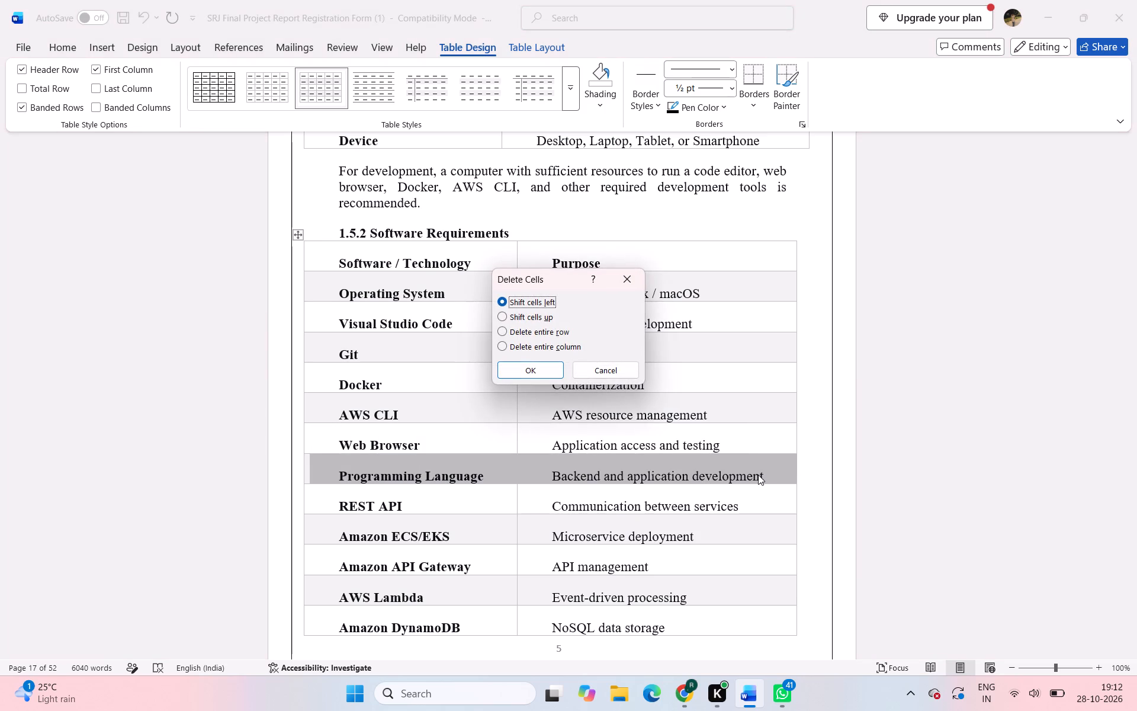
click(497, 331)
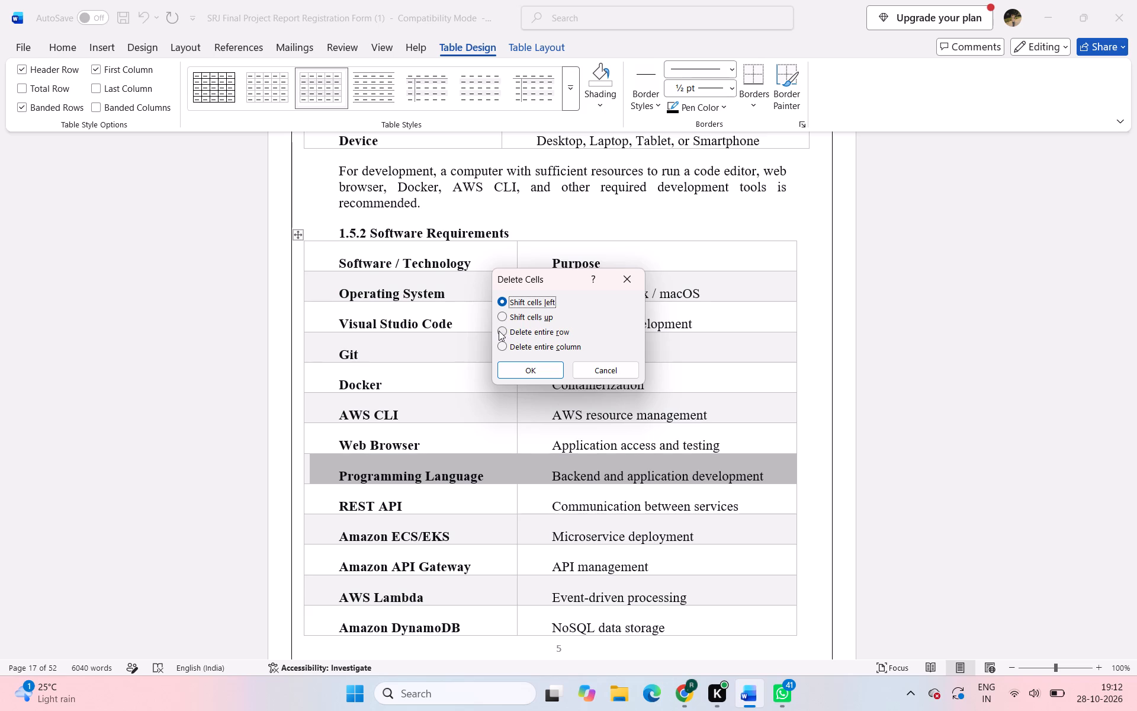
click(507, 331)
click(544, 370)
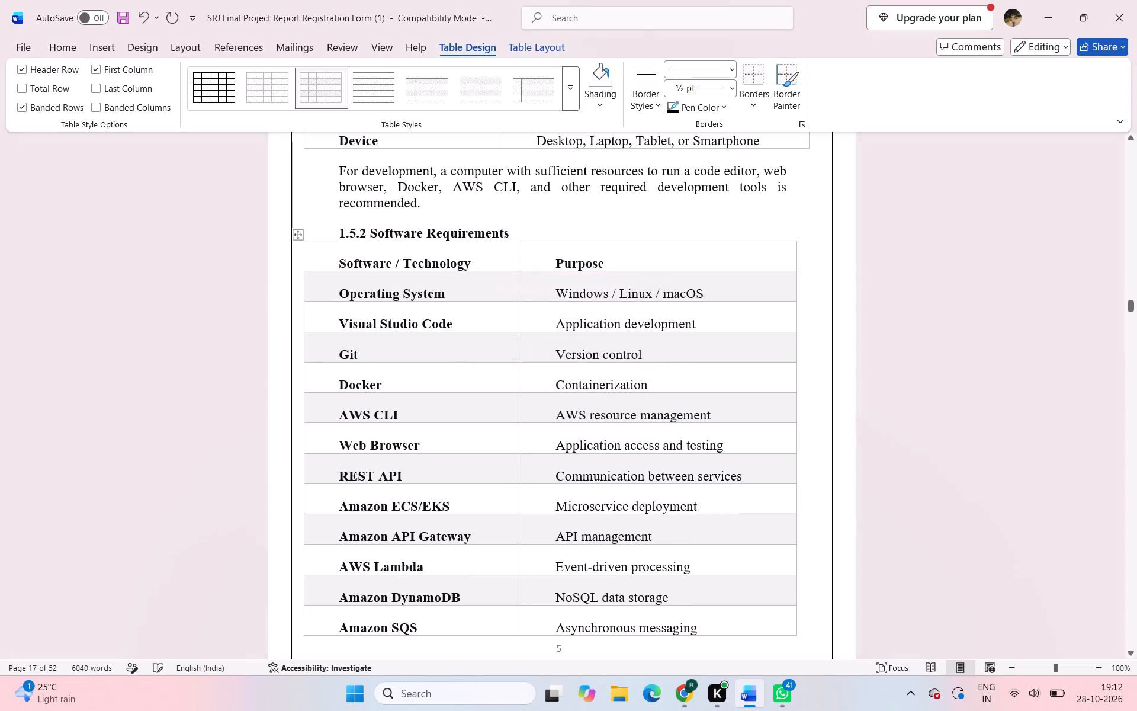
Delete the "For development, a computer with sufficient resources..." paragraph between the hardware requirements table and the 1.5.2 heading.
scroll(518, 439, down, 2)
scroll(518, 439, up, 1)
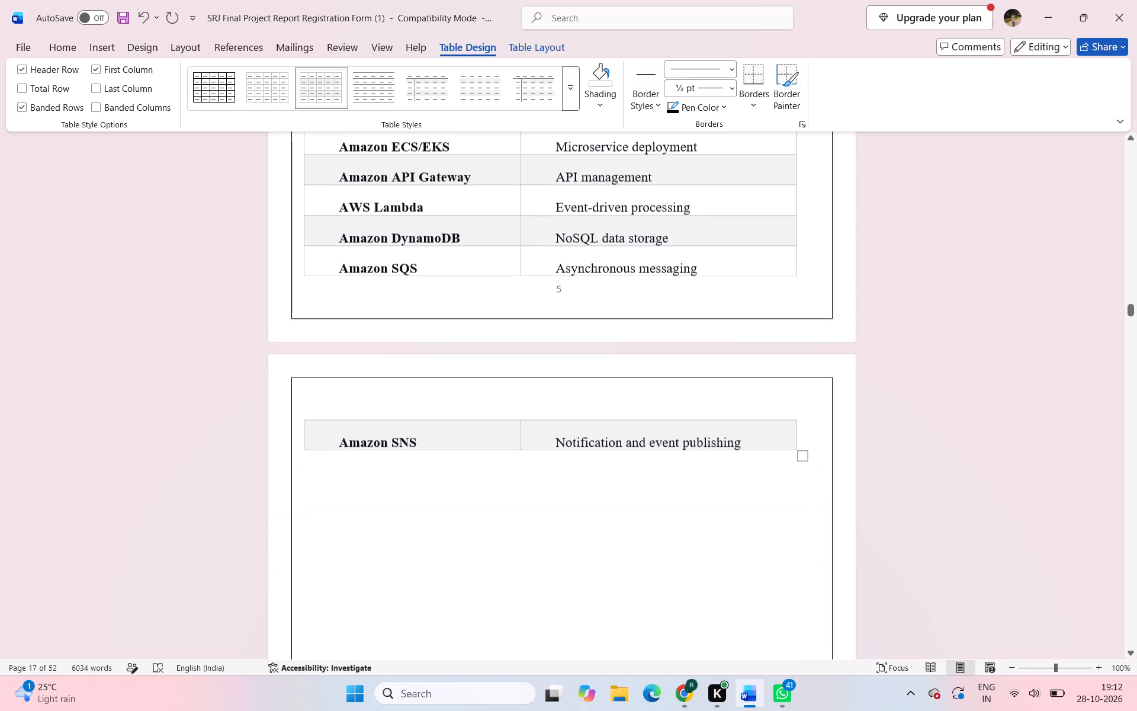
scroll(518, 439, up, 2)
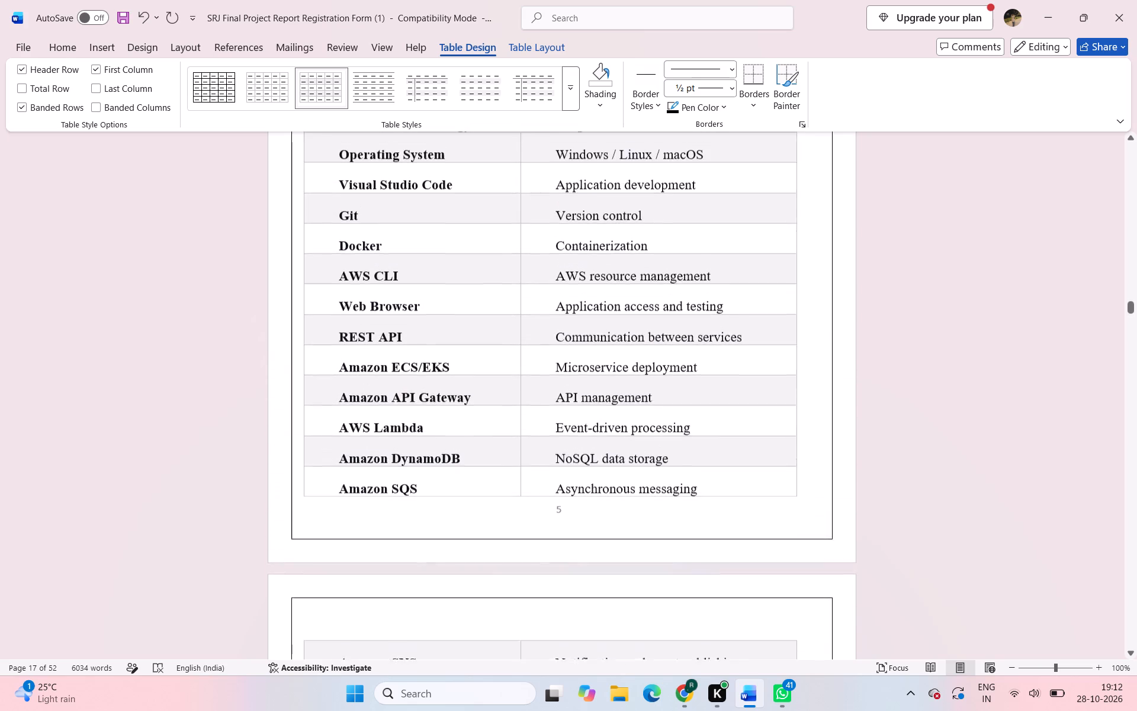
scroll(518, 439, up, 3)
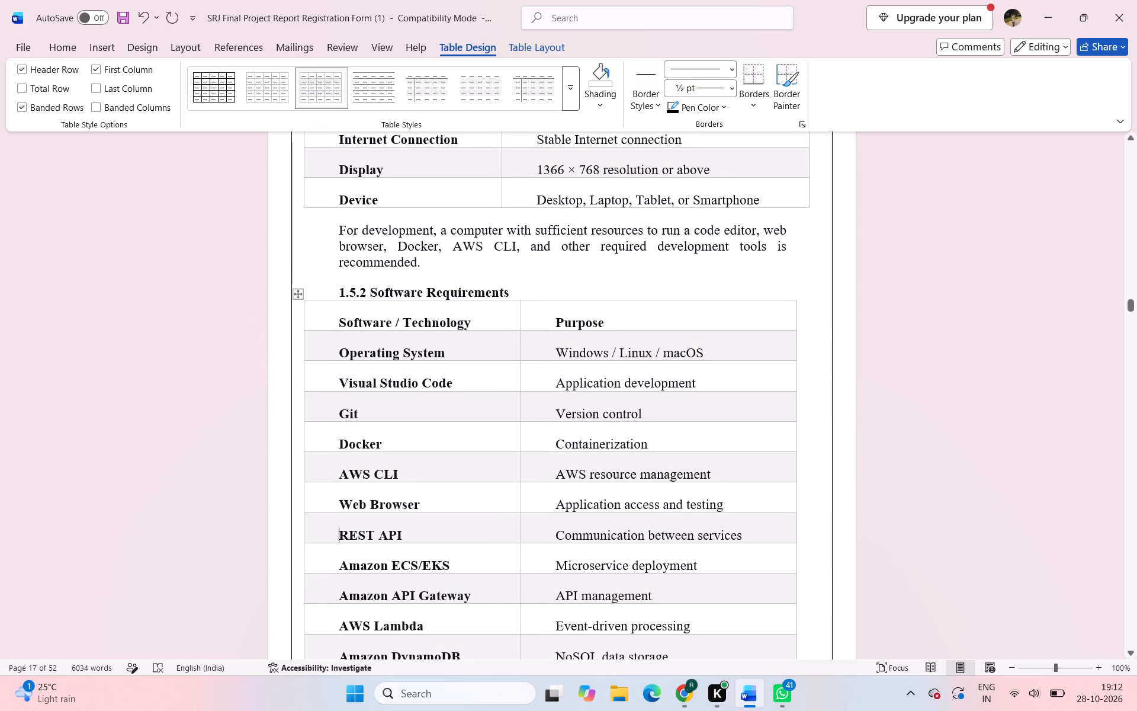
scroll(459, 265, up, 3)
scroll(459, 265, right, 1)
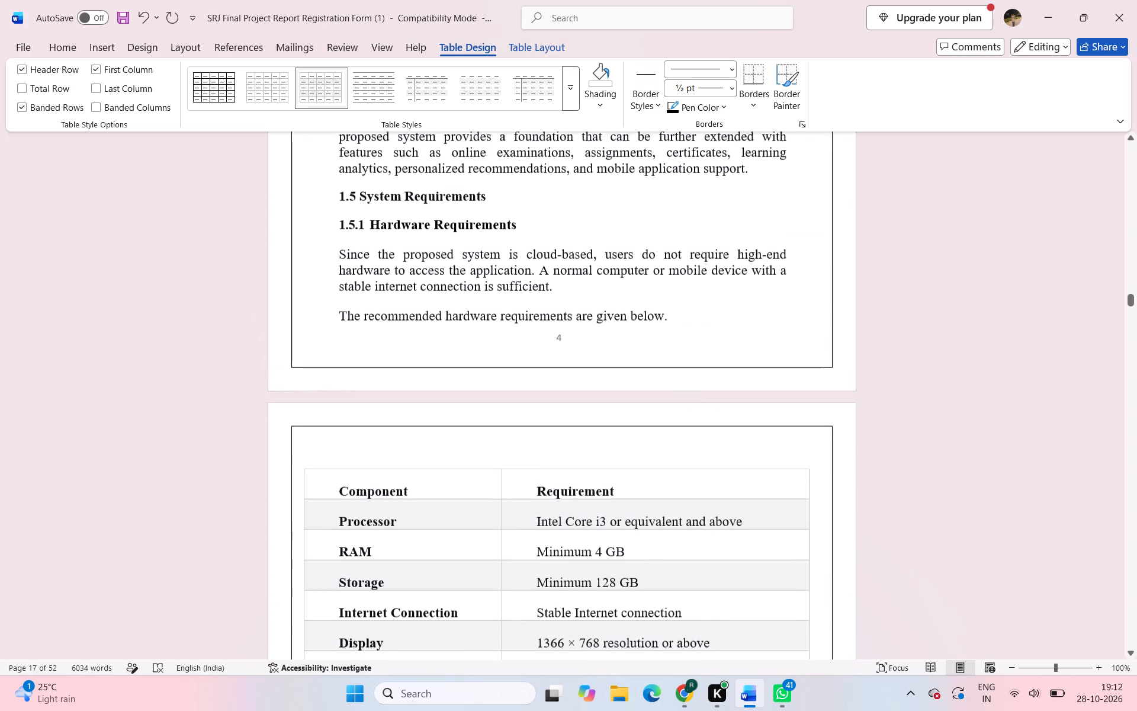
scroll(459, 265, right, 3)
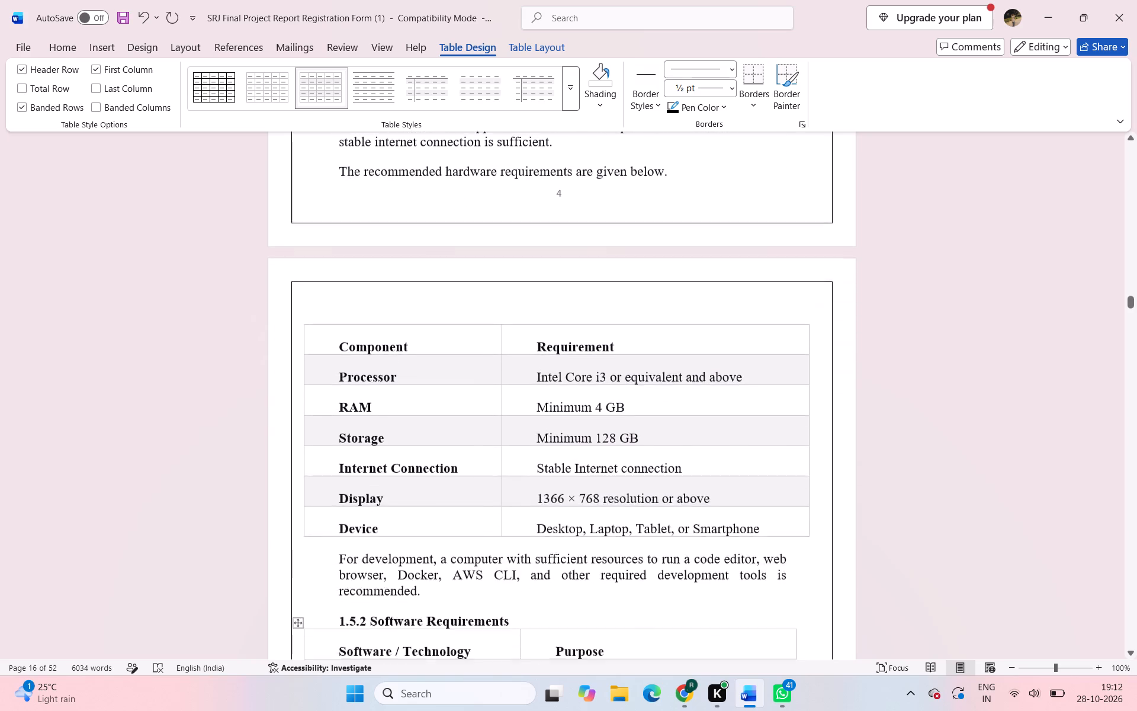
scroll(459, 265, right, 2)
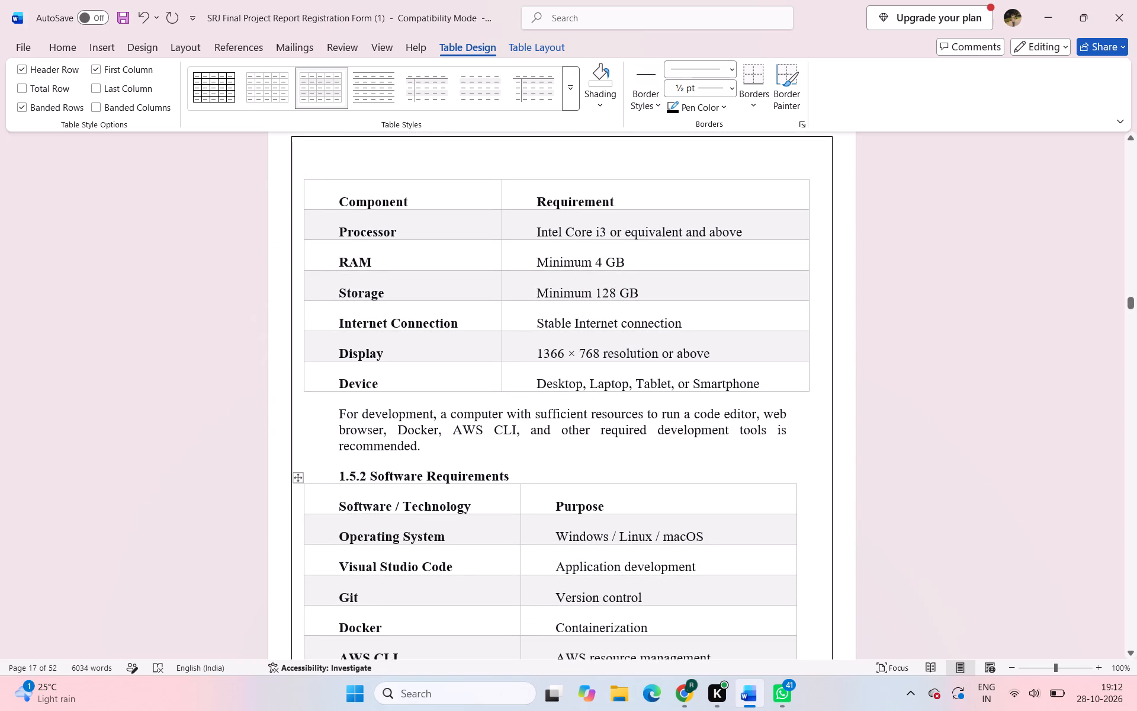
drag(339, 411, 431, 433)
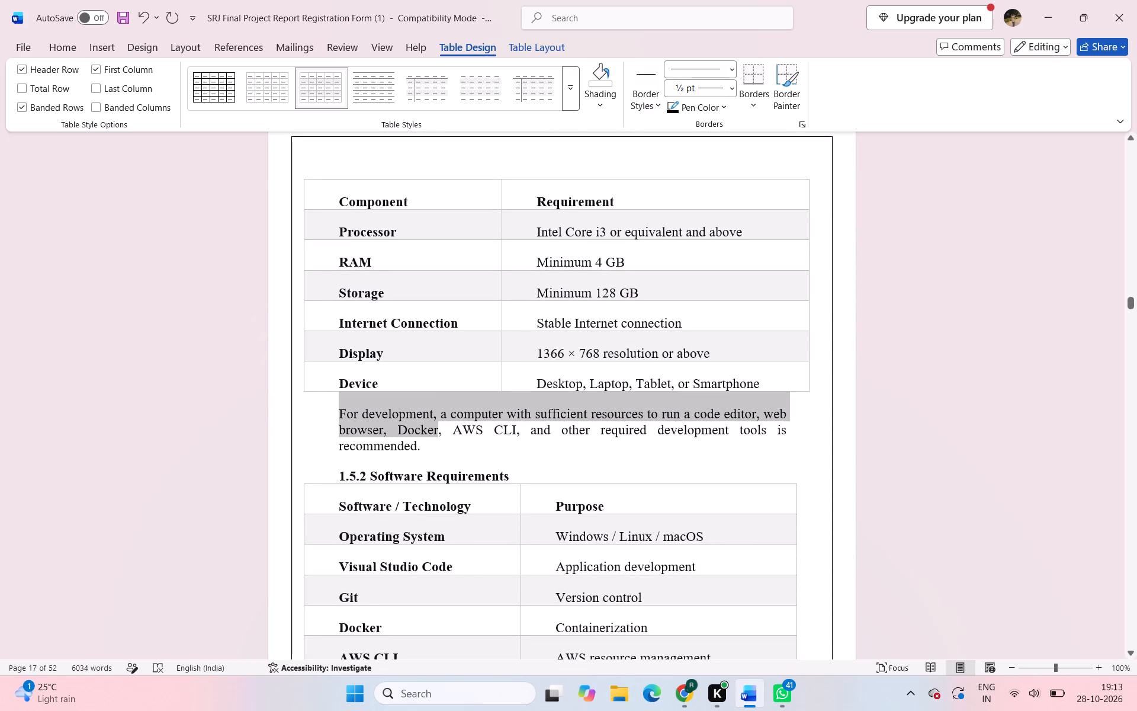
drag(431, 433, 428, 449)
key(BackSpace)
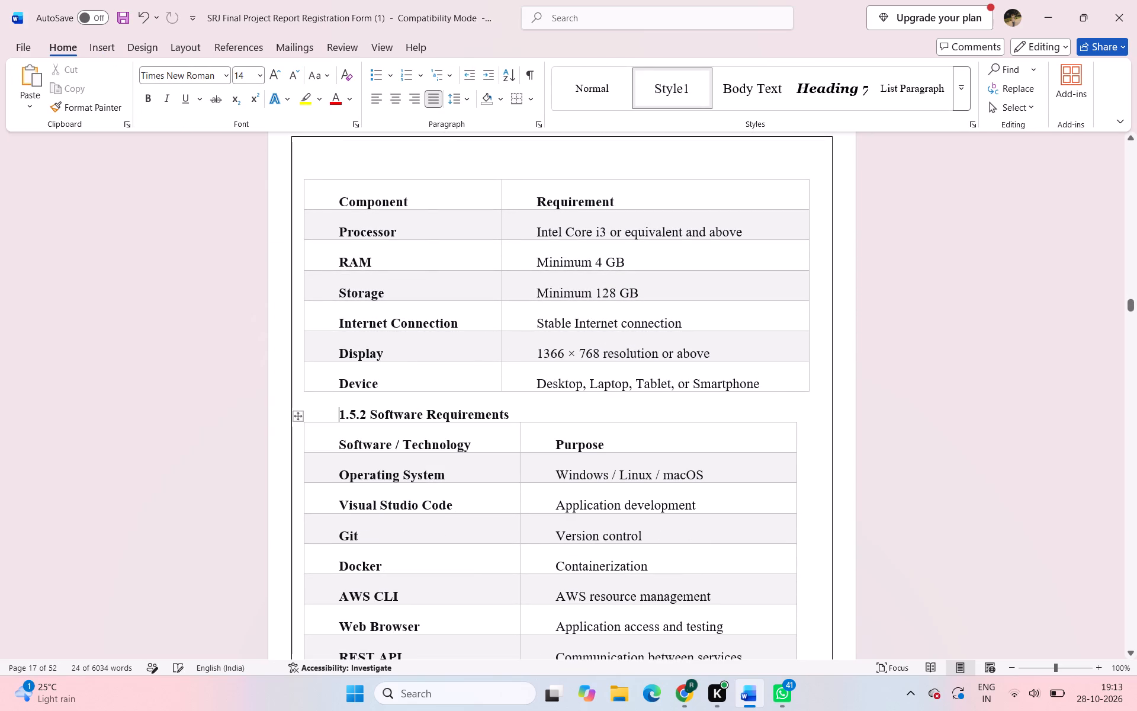
Open the reference PDF "SRJ Final Project Report Registration Form" and compare its section 1.5 requirements tables with the report, then close it.
scroll(426, 482, down, 3)
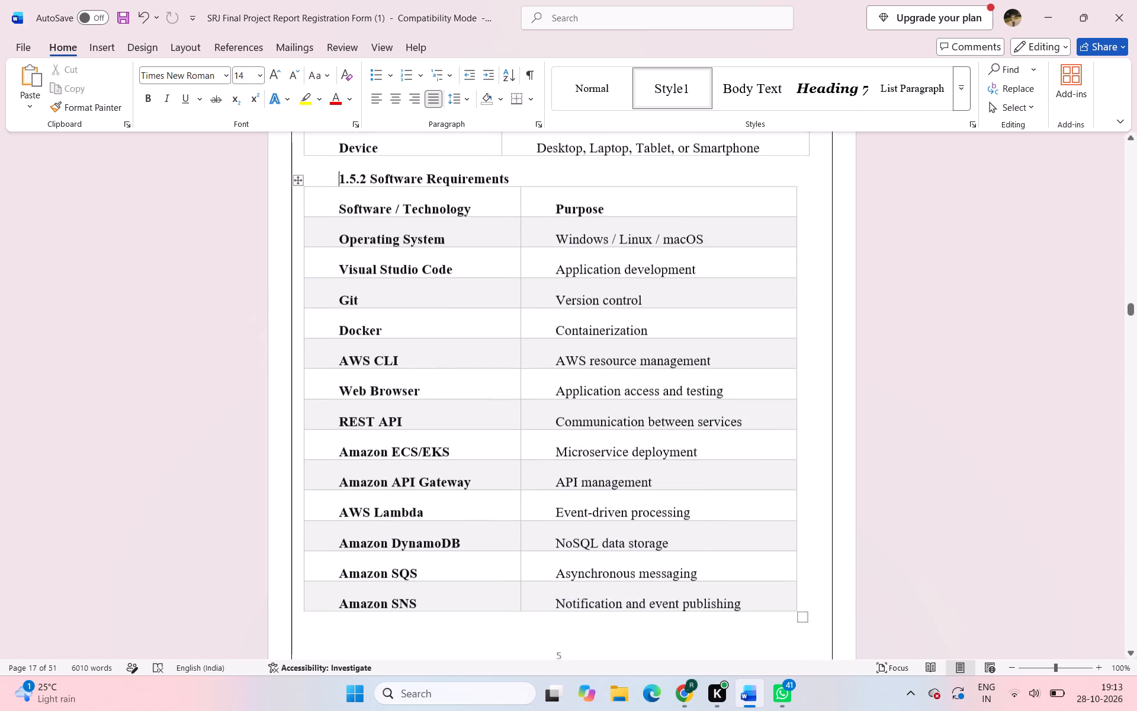
scroll(426, 482, up, 3)
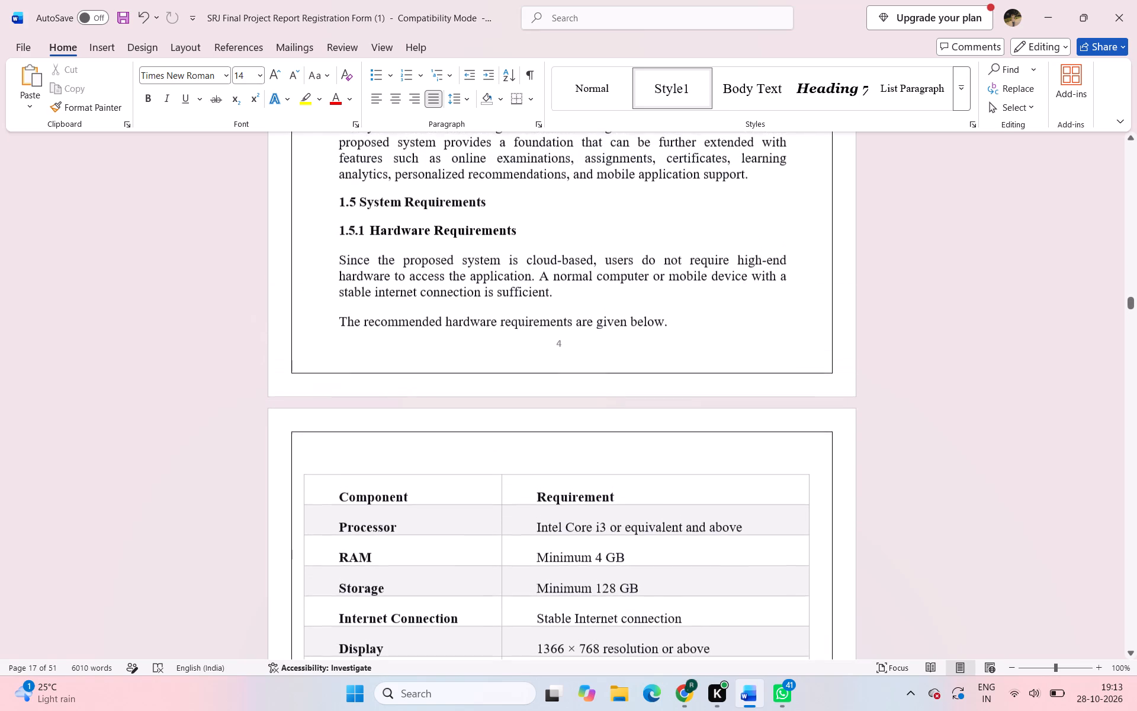
scroll(426, 482, up, 1)
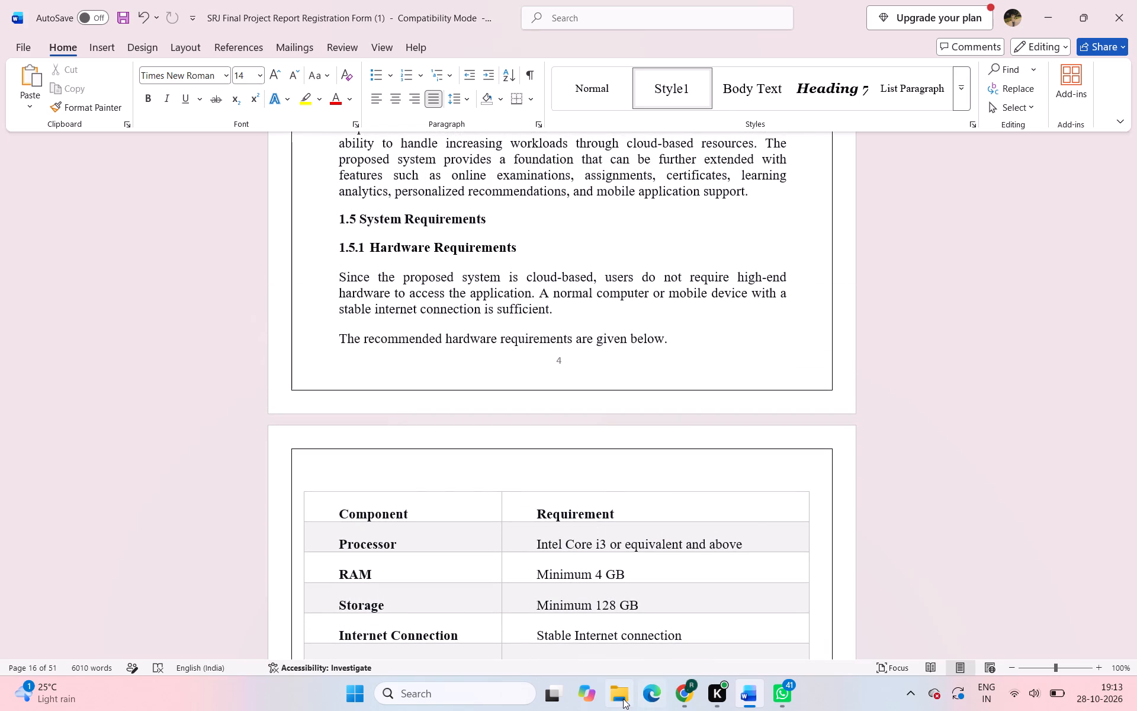
click(623, 699)
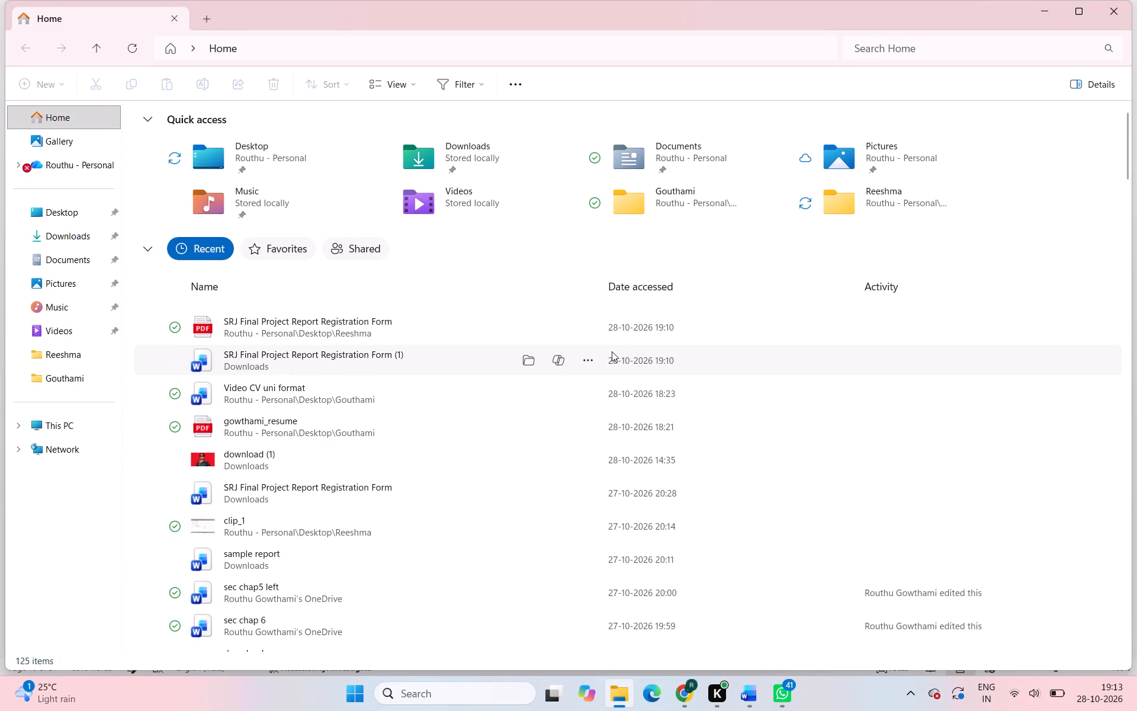
double_click(612, 351)
scroll(565, 398, down, 2)
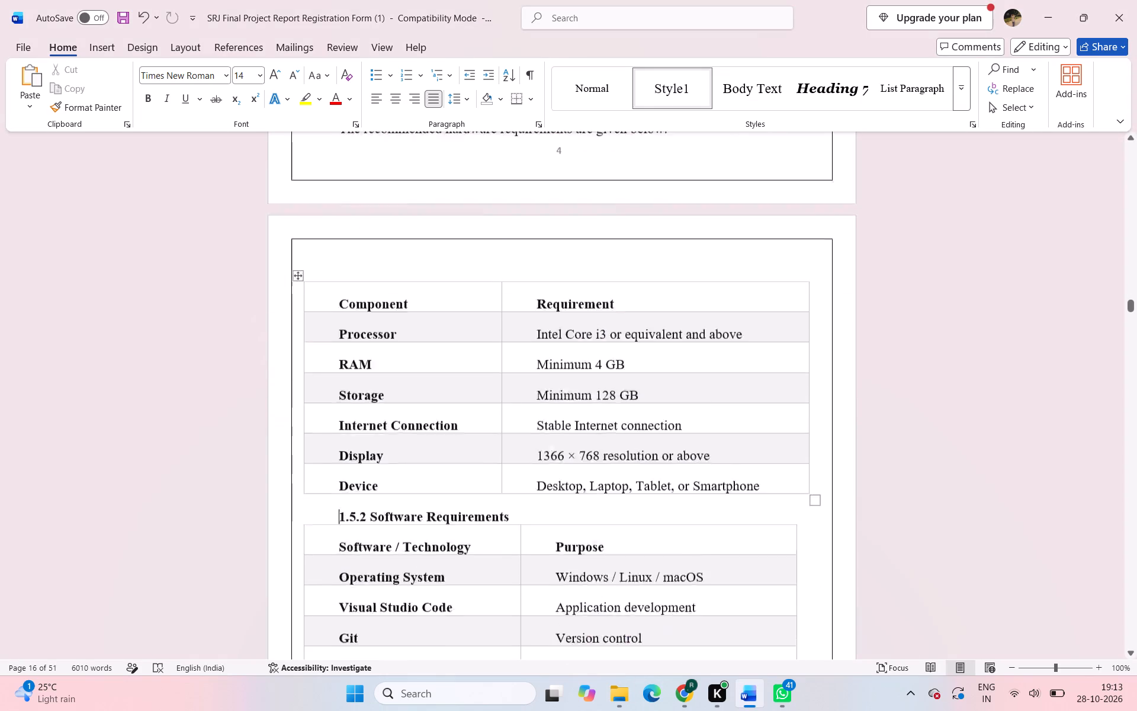
scroll(565, 398, down, 2)
scroll(565, 398, up, 1)
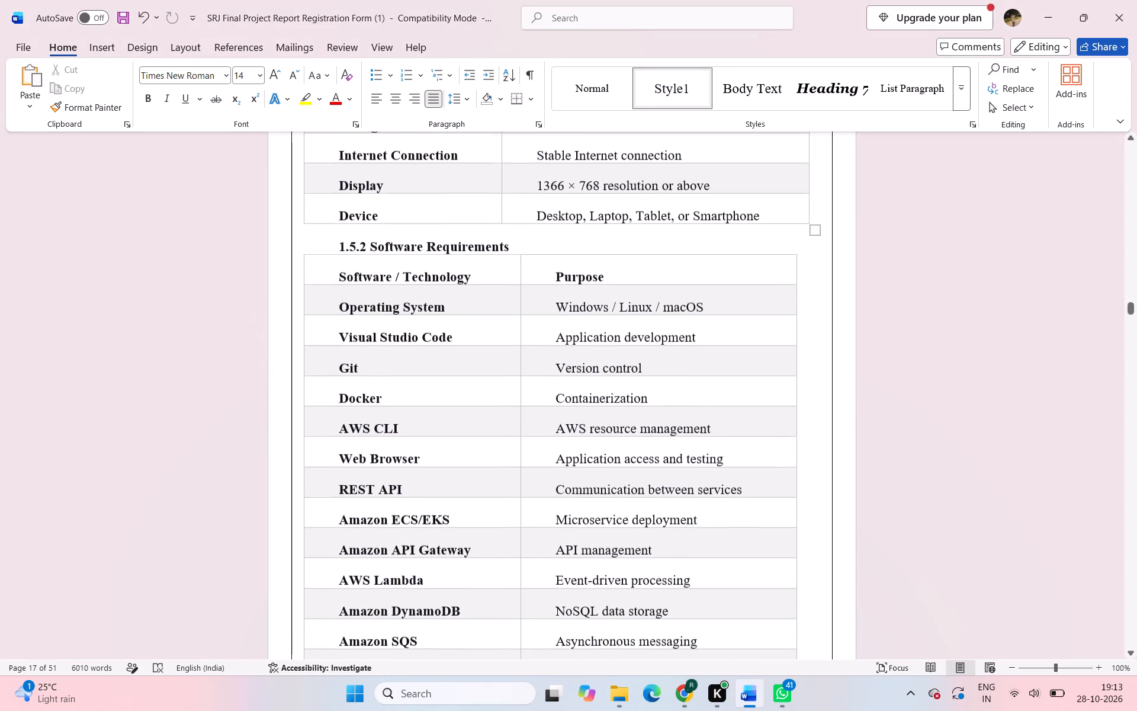
click(617, 706)
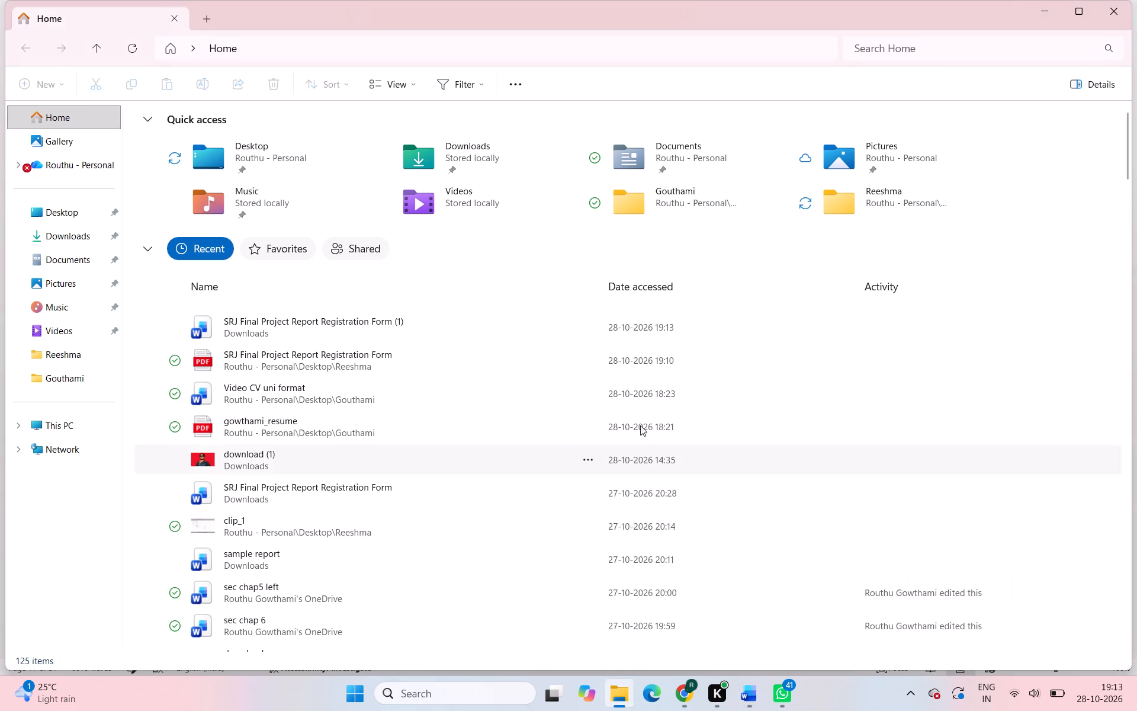
double_click(647, 369)
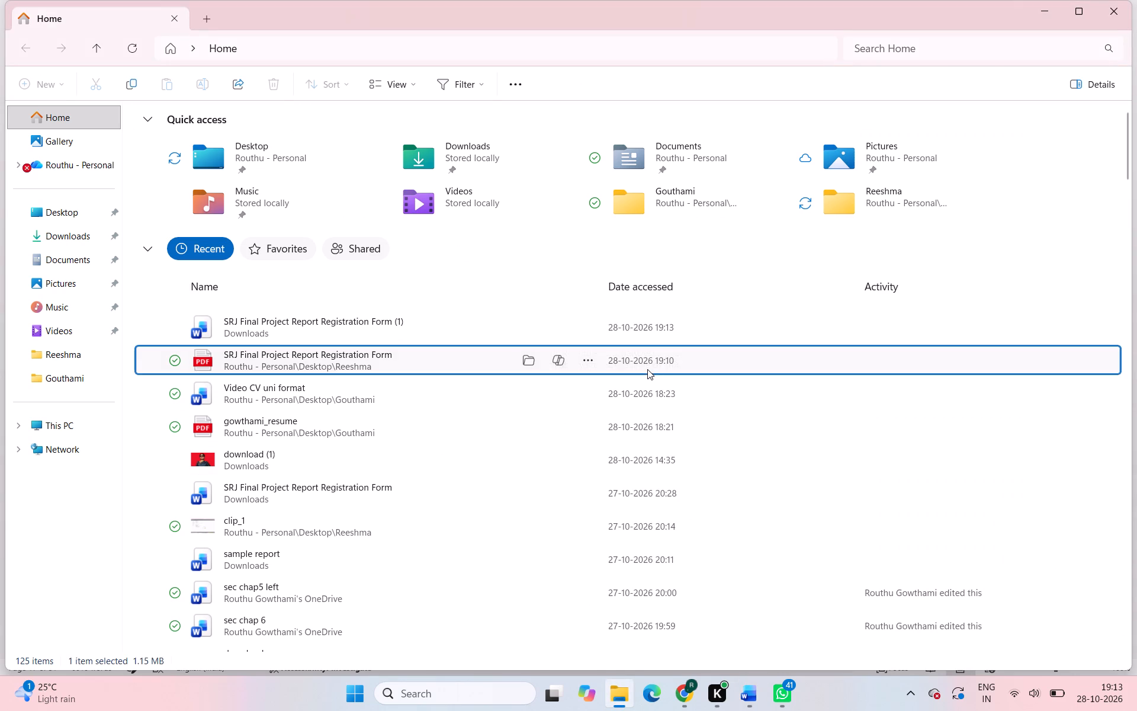
scroll(621, 468, down, 6)
scroll(621, 468, up, 3)
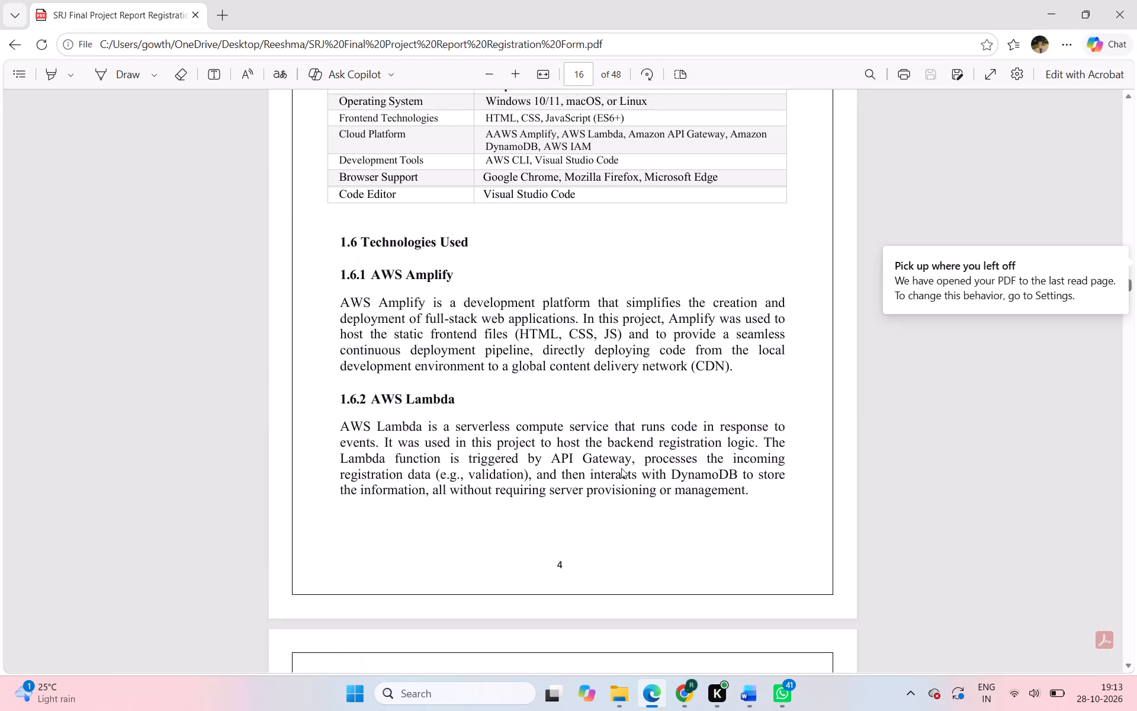
scroll(621, 468, up, 5)
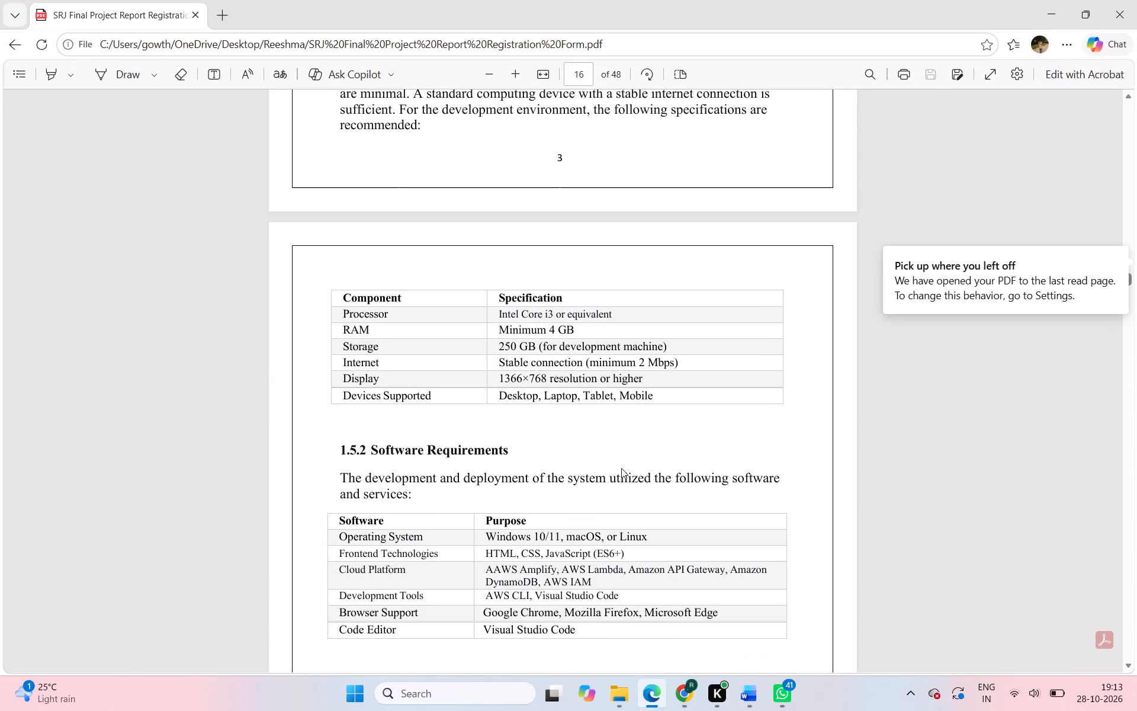
scroll(621, 468, up, 2)
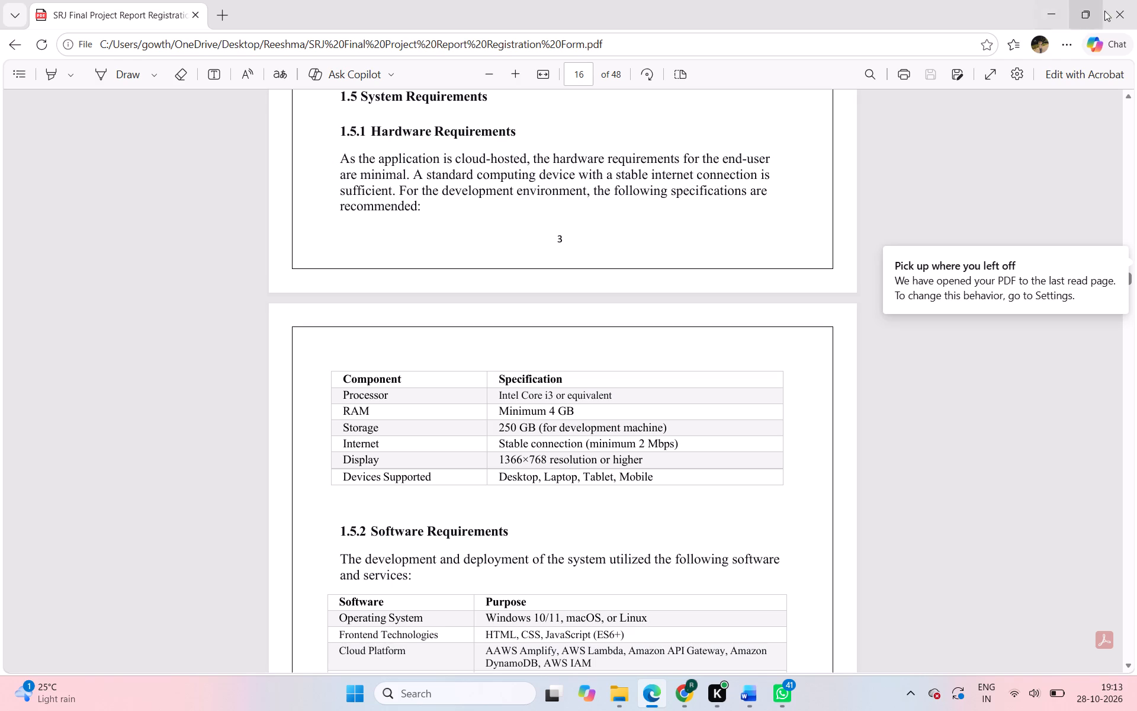
click(1136, 11)
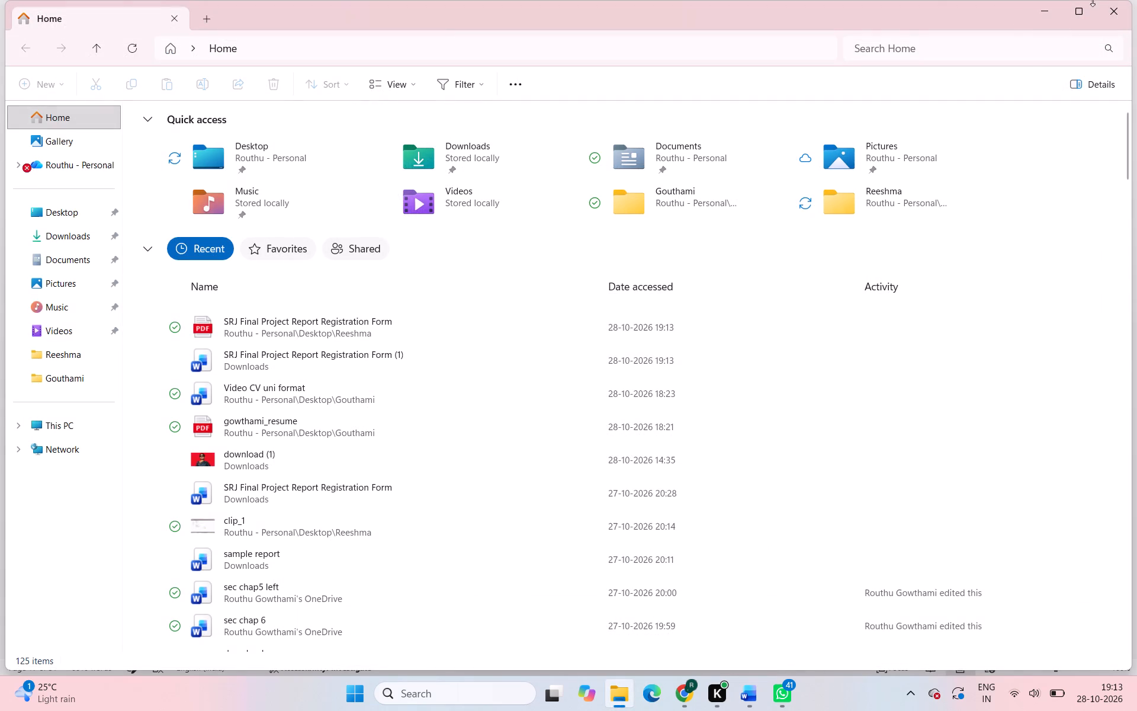
click(1130, 18)
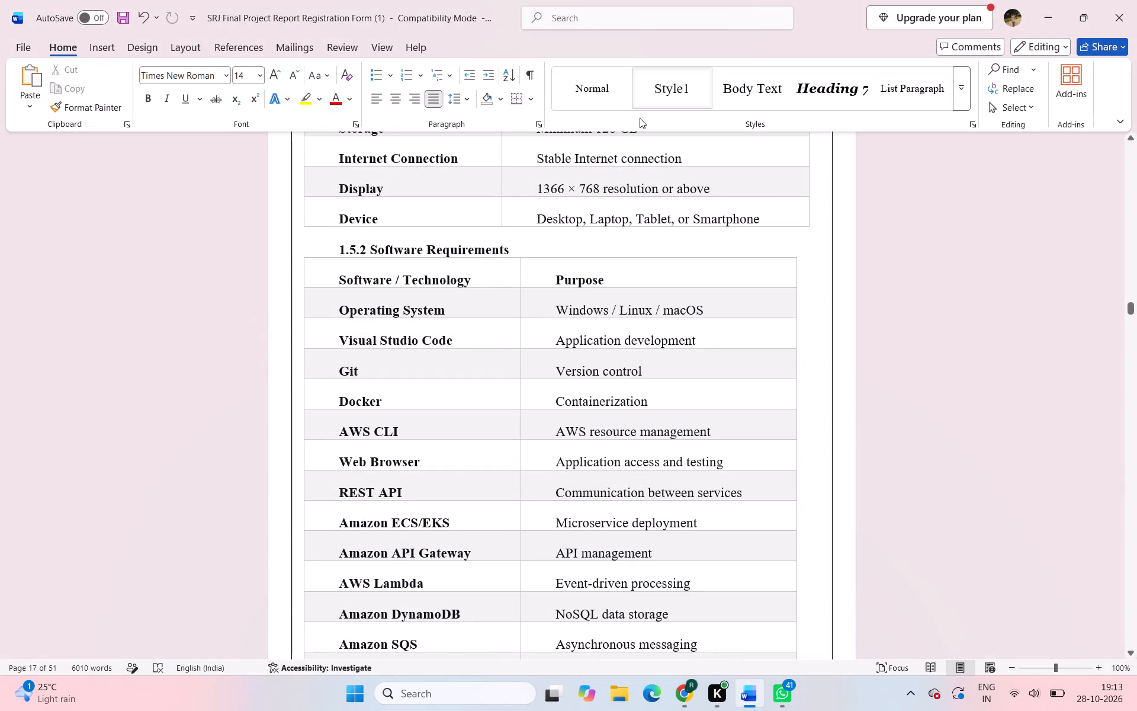
Set the font size of all text in the software requirements table, from the header through the Amazon SNS row, to 12.
drag(333, 281, 595, 633)
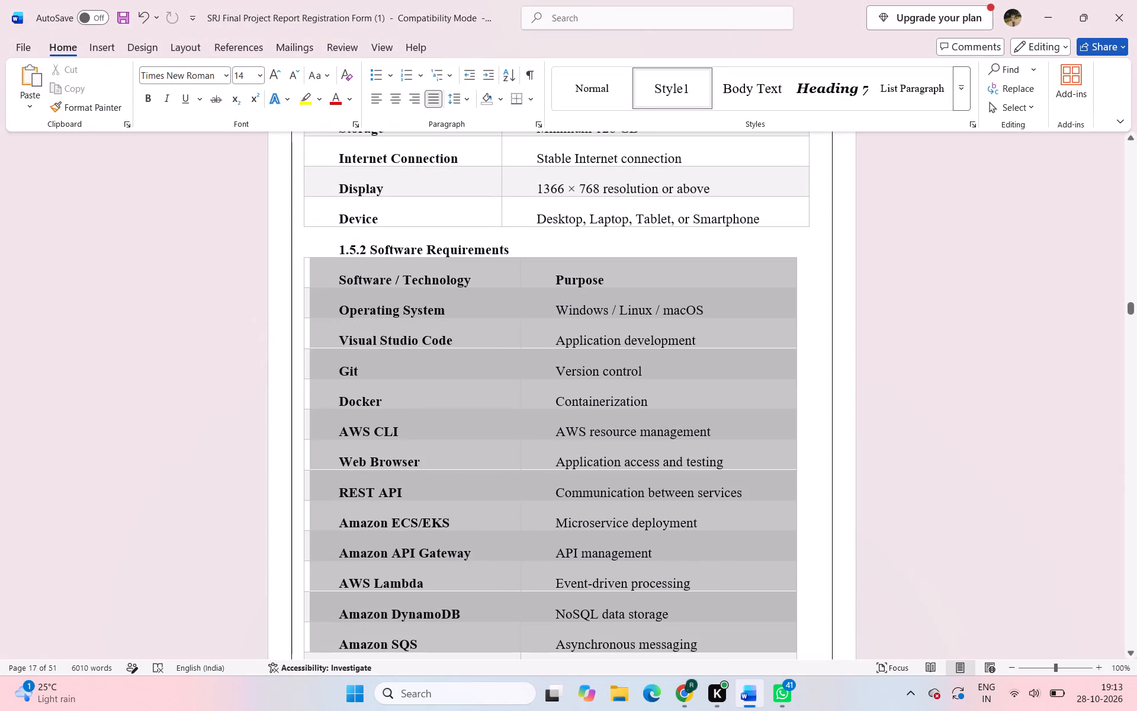
drag(595, 633, 773, 437)
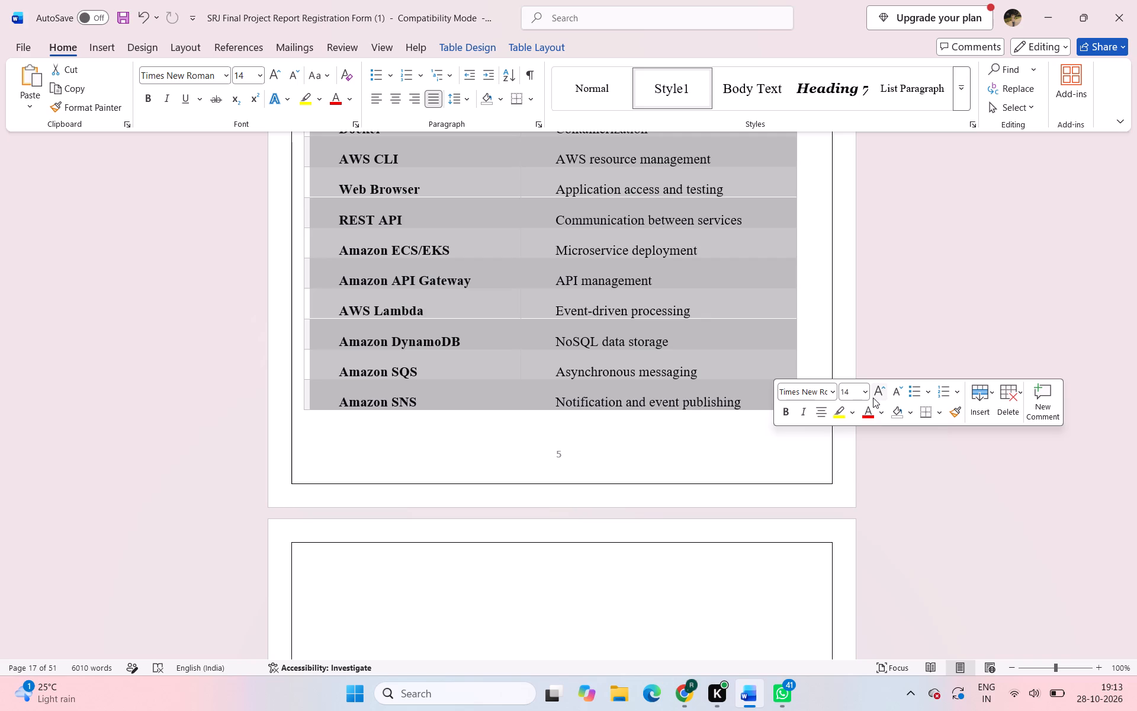
click(873, 398)
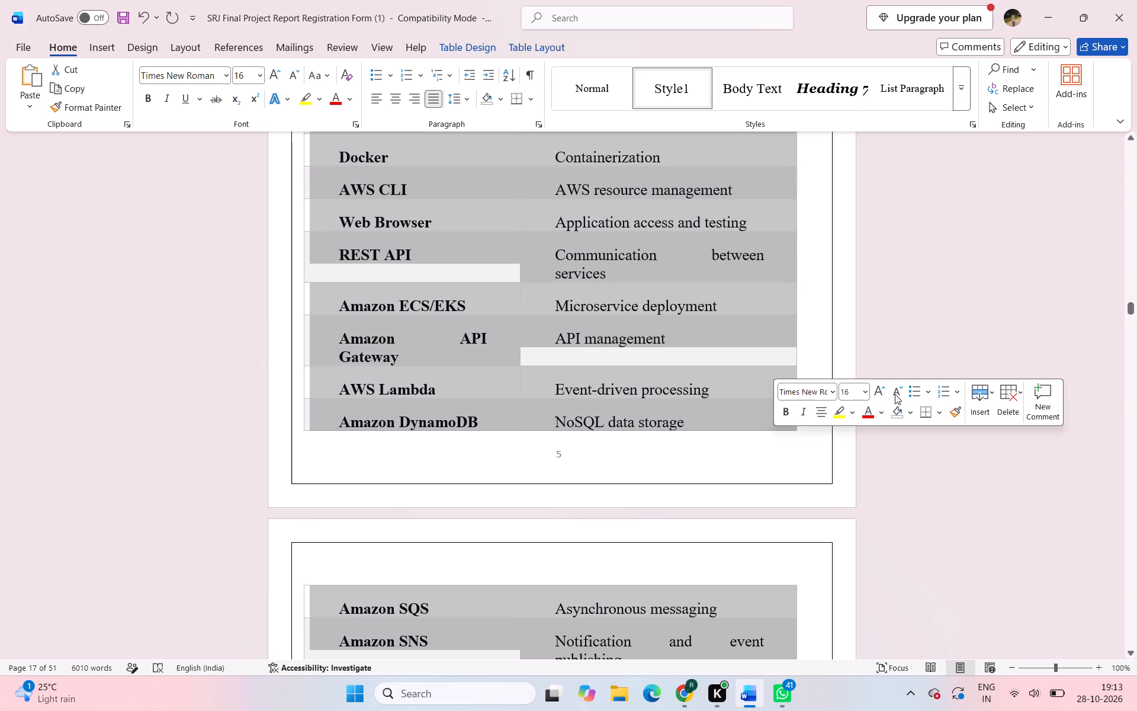
click(895, 394)
click(895, 394)
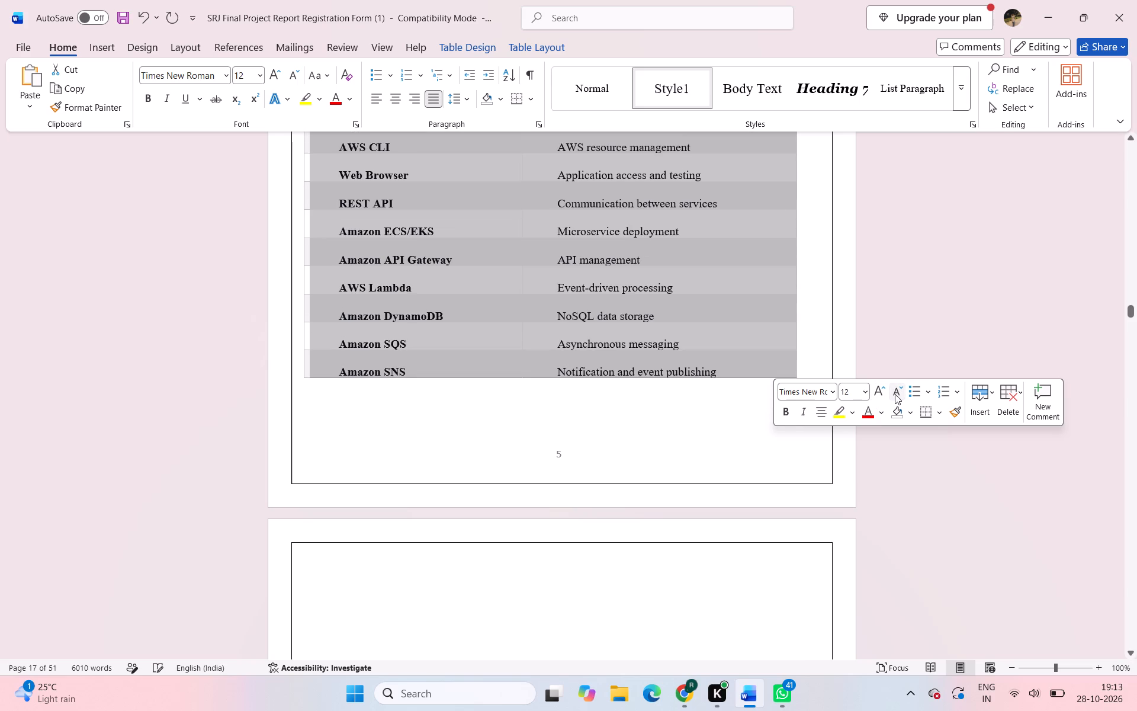
click(724, 422)
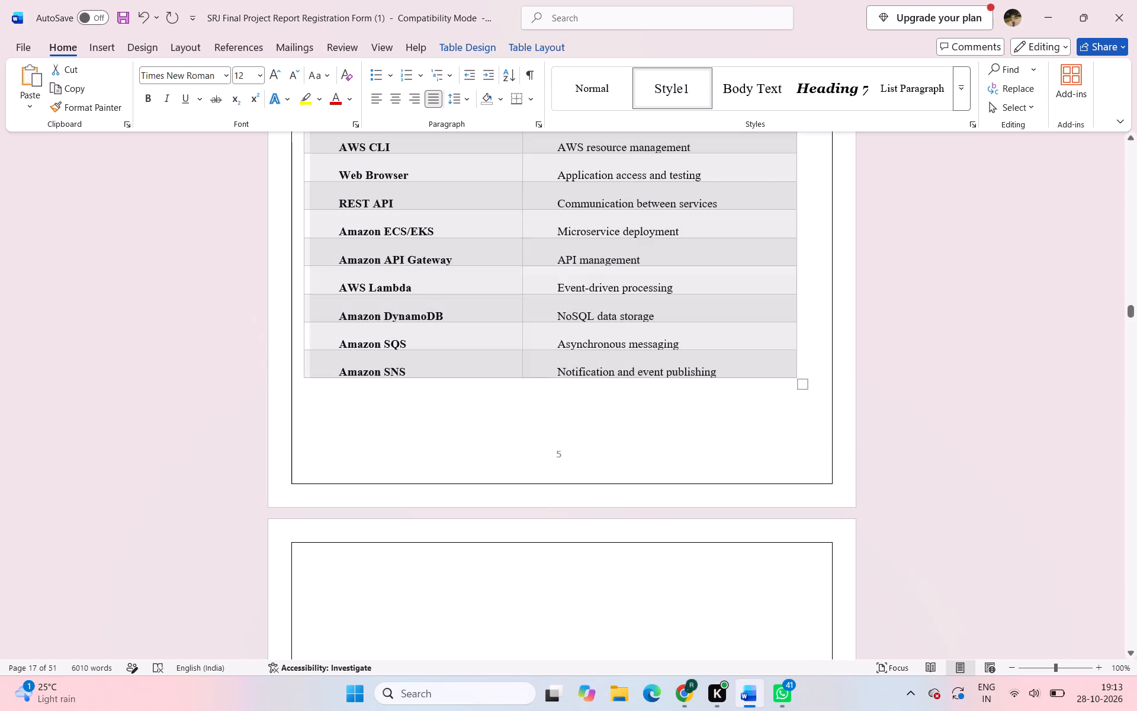
scroll(724, 422, up, 4)
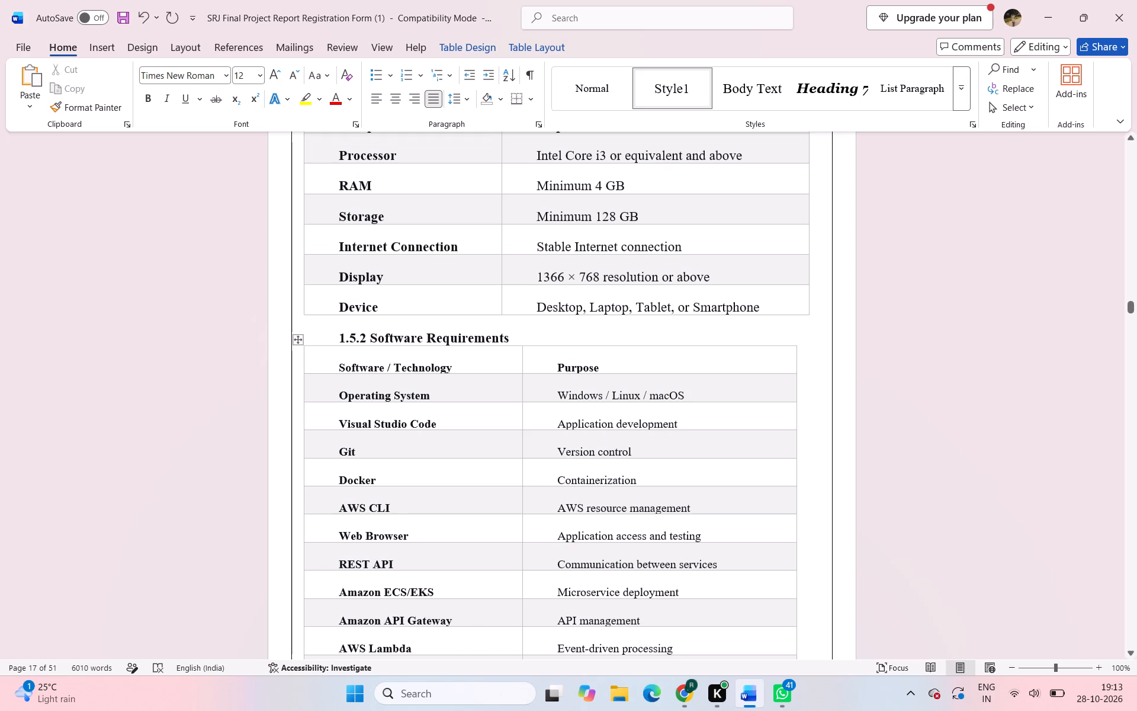
Undo the font size change in the software requirements table and the deletion of the "For development, a computer with sufficient resources..." paragraph.
key(ctrl+z)
key(ctrl+z)
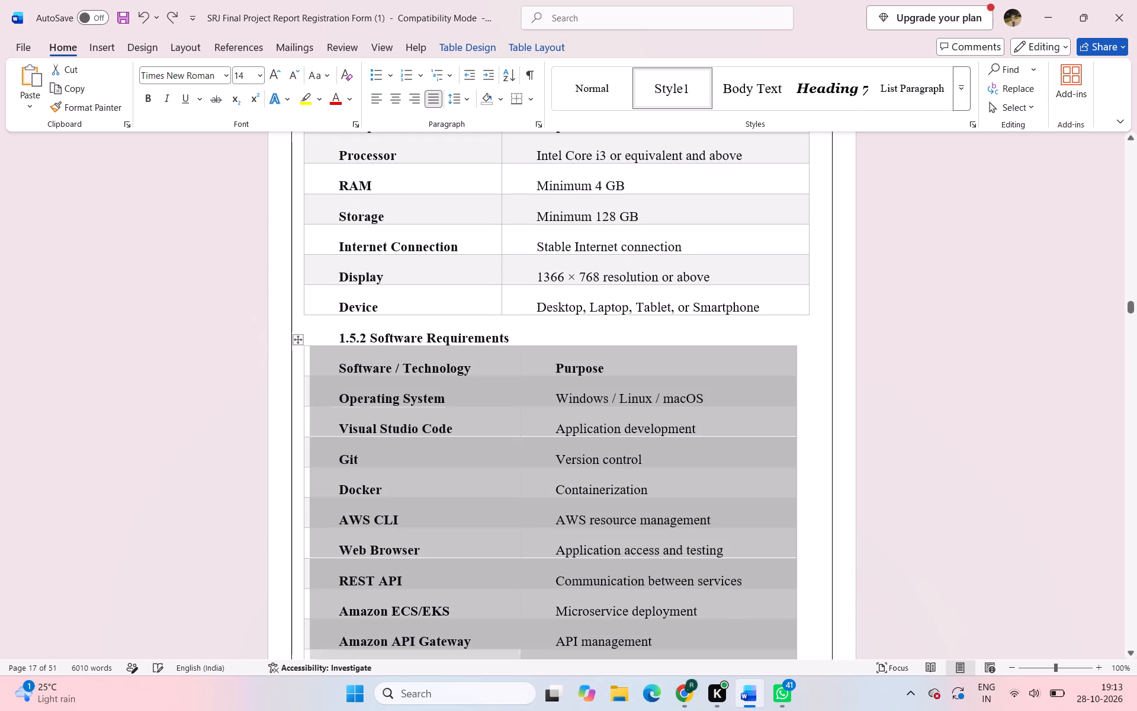
key(ctrl+z)
key(ctrl+z)
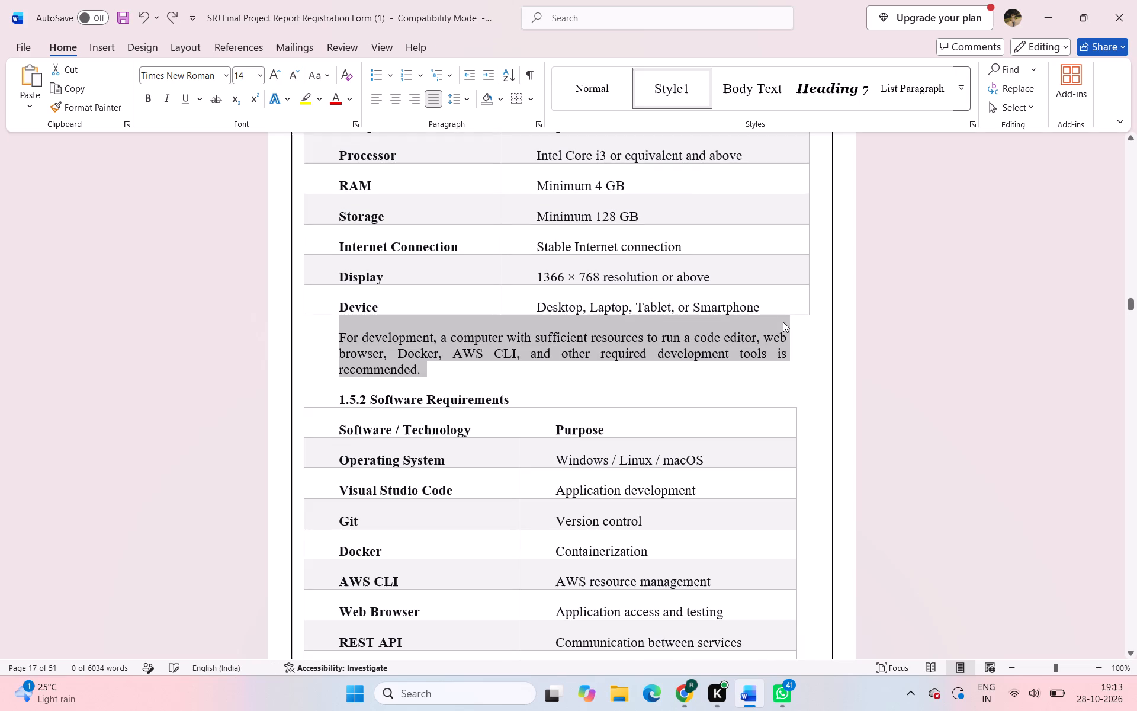
click(735, 375)
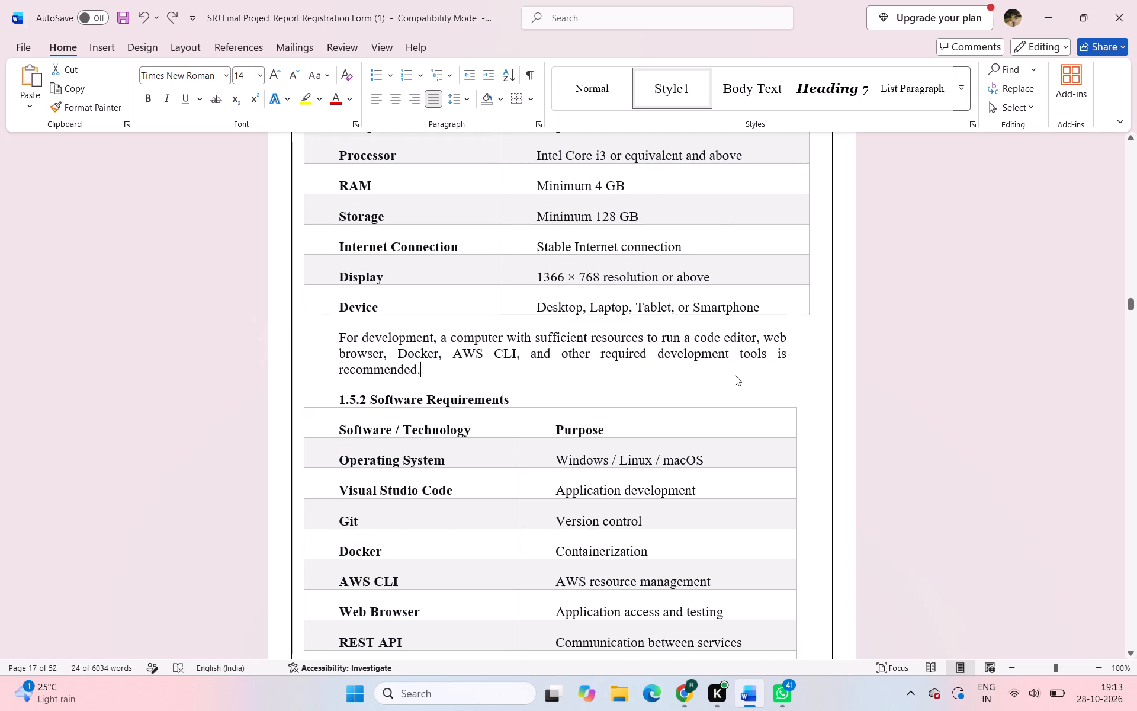
Undo the deletion of the Programming Language row in the software requirements table under 1.5.2.
scroll(735, 375, up, 2)
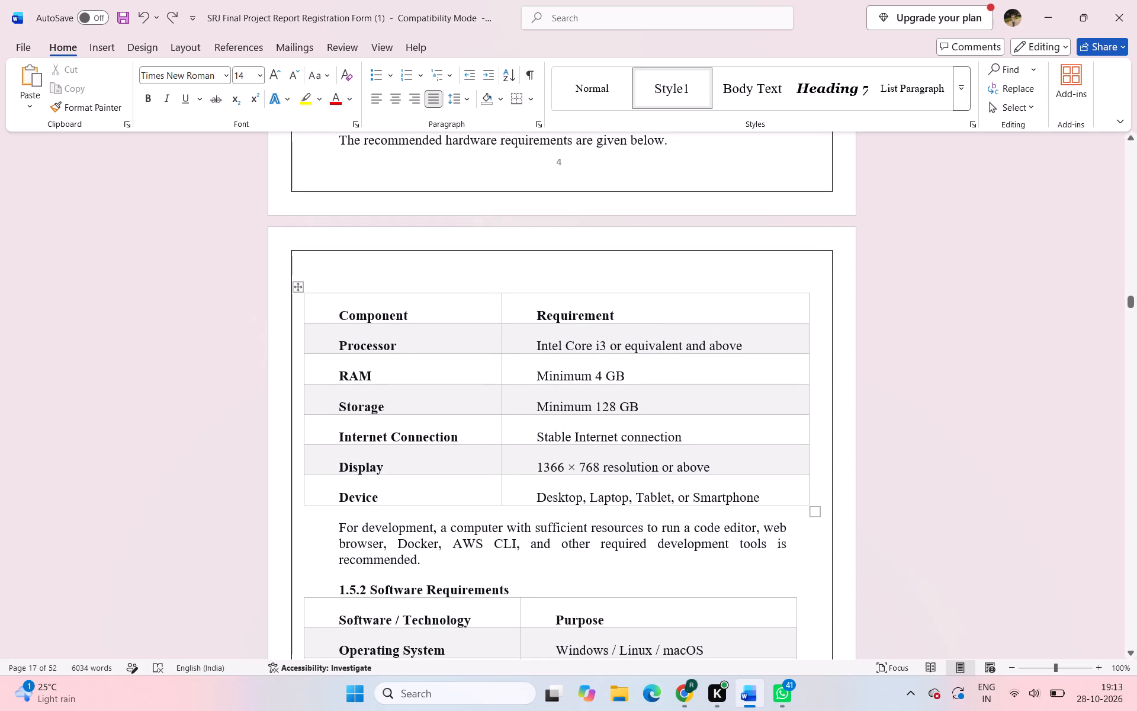
click(336, 317)
scroll(336, 317, down, 1)
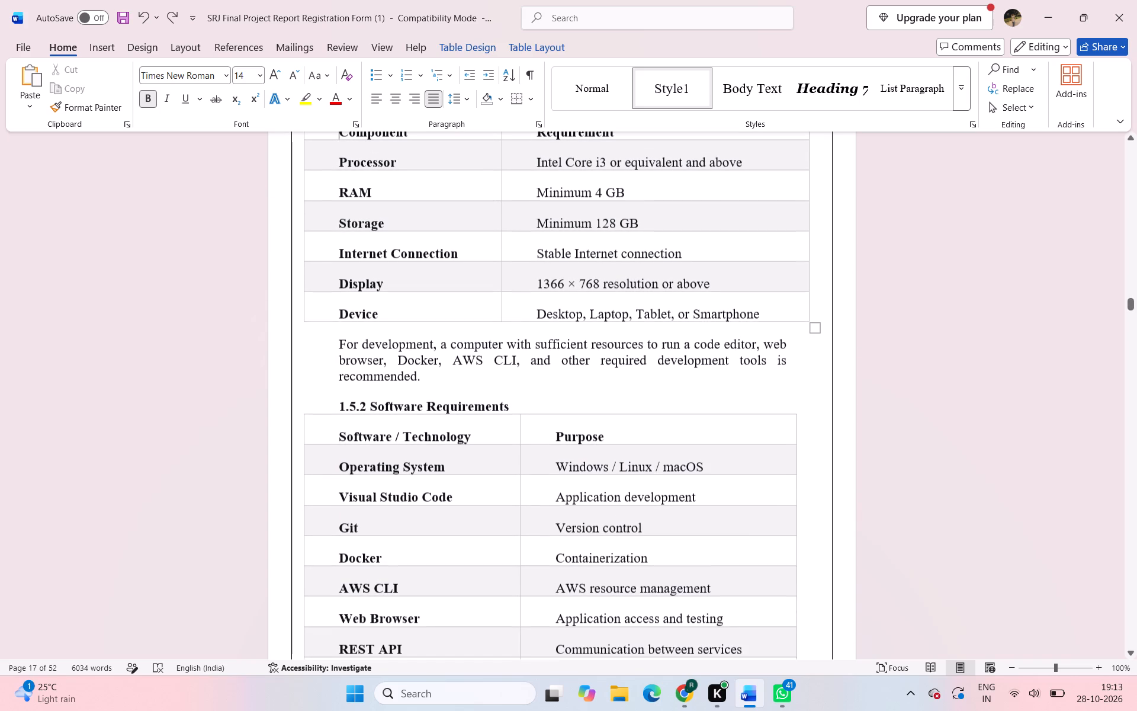
key(ctrl+z)
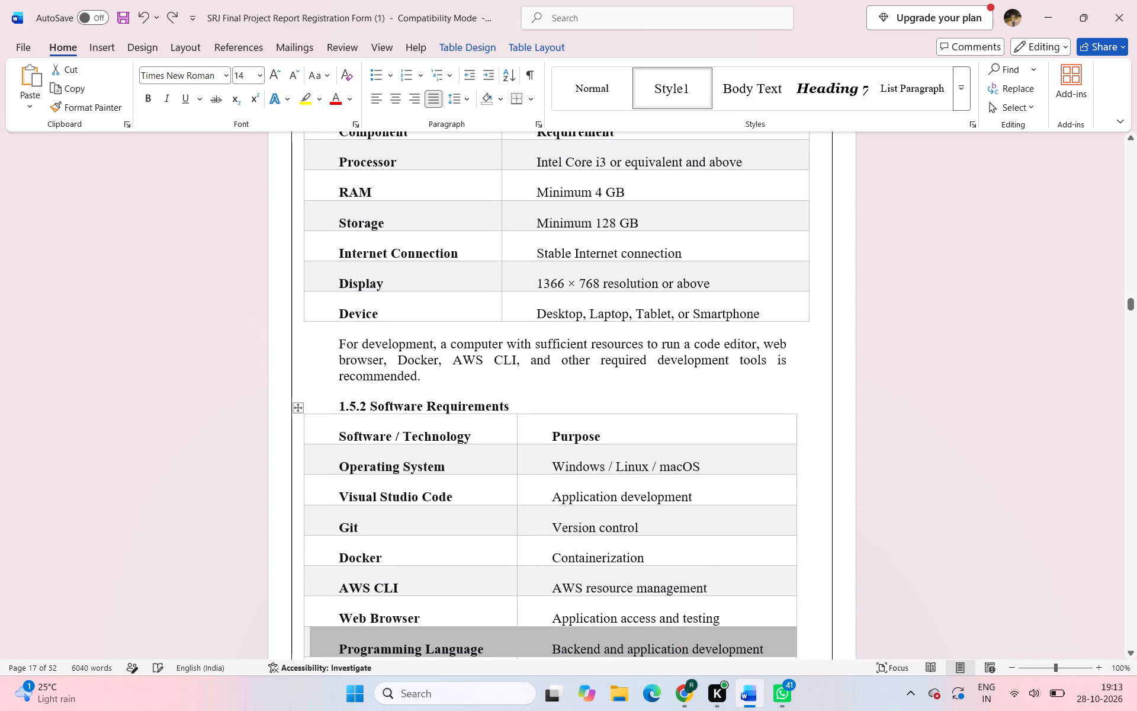
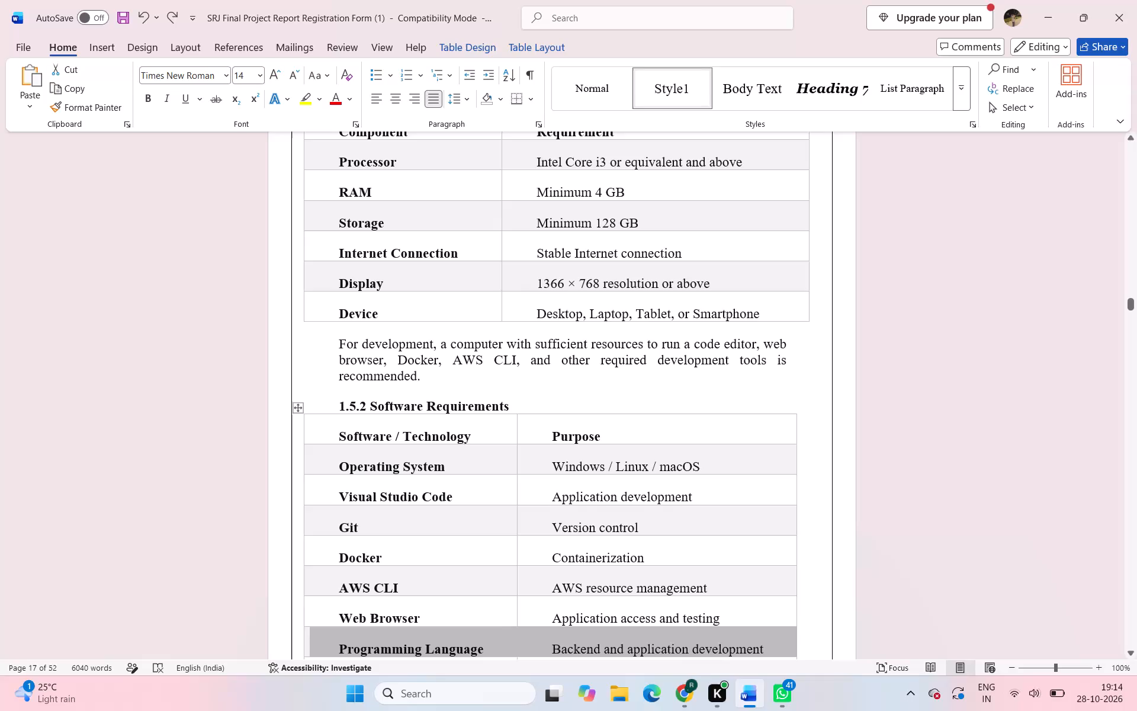
Reduce the font size of all text in the hardware requirements table, from the Component header through the Device row, to 12.
scroll(404, 342, up, 1)
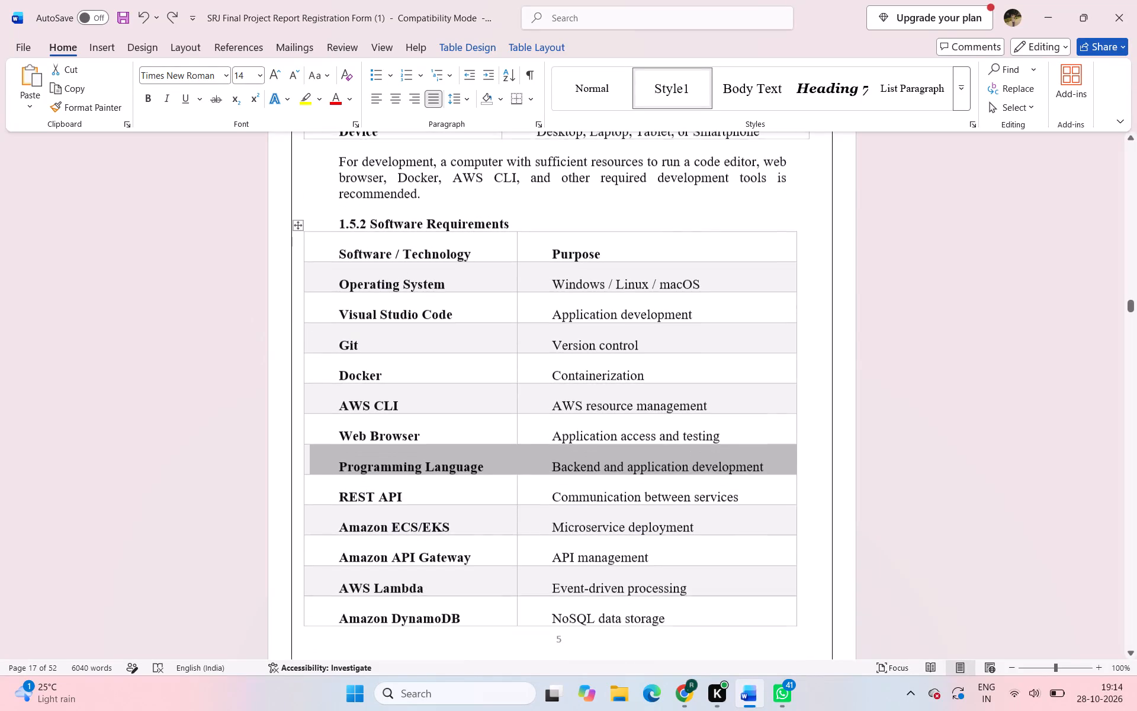
scroll(404, 342, up, 2)
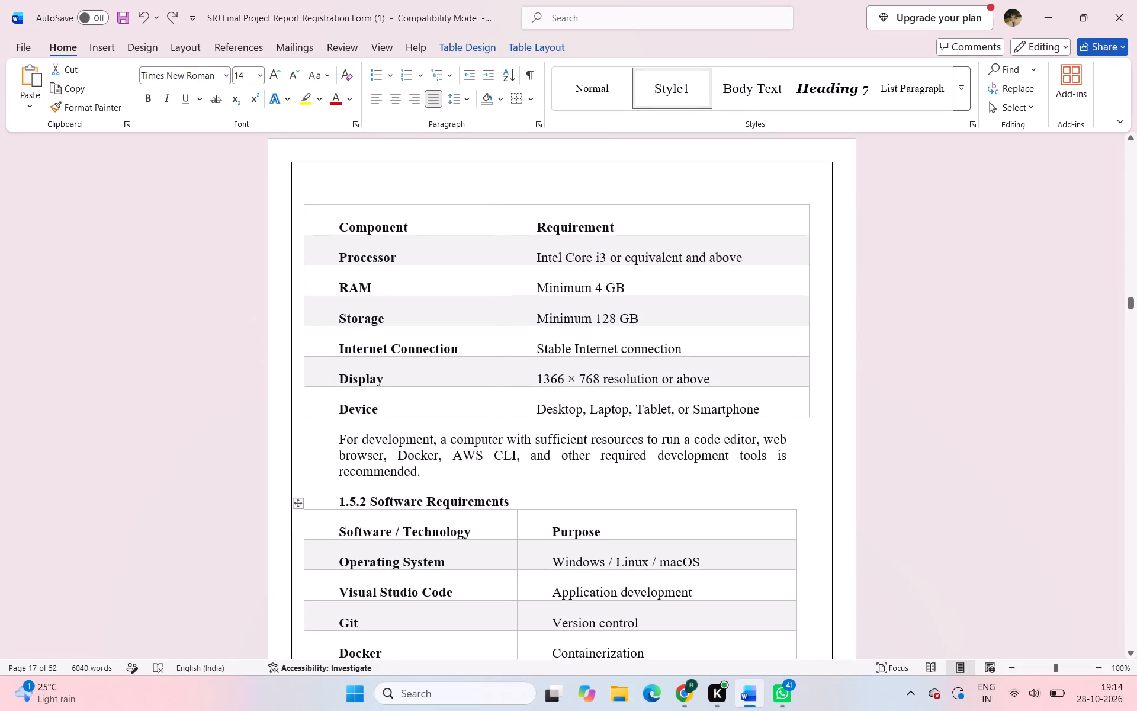
drag(341, 224, 577, 378)
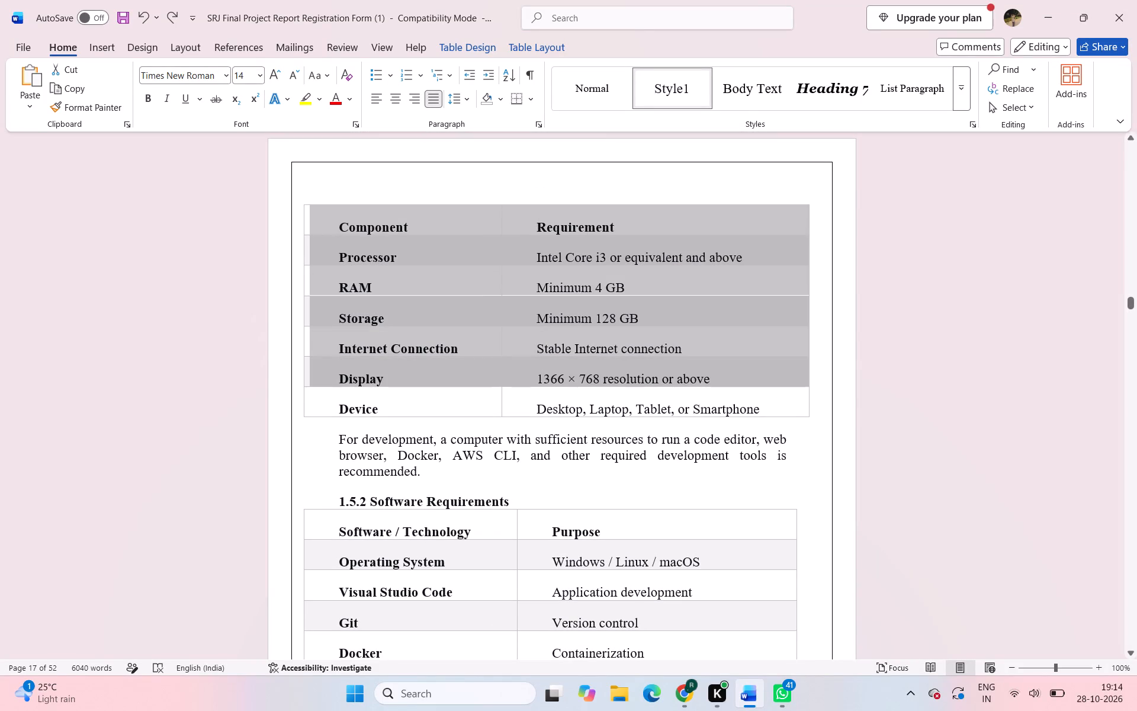
drag(577, 378, 576, 402)
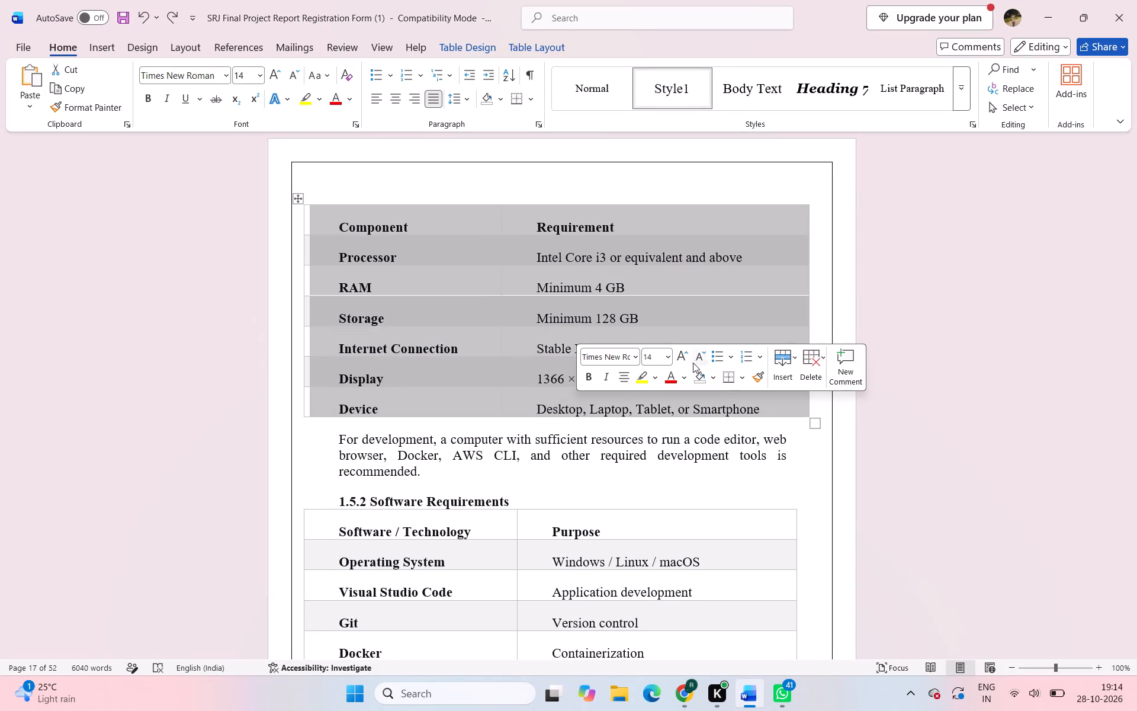
click(695, 363)
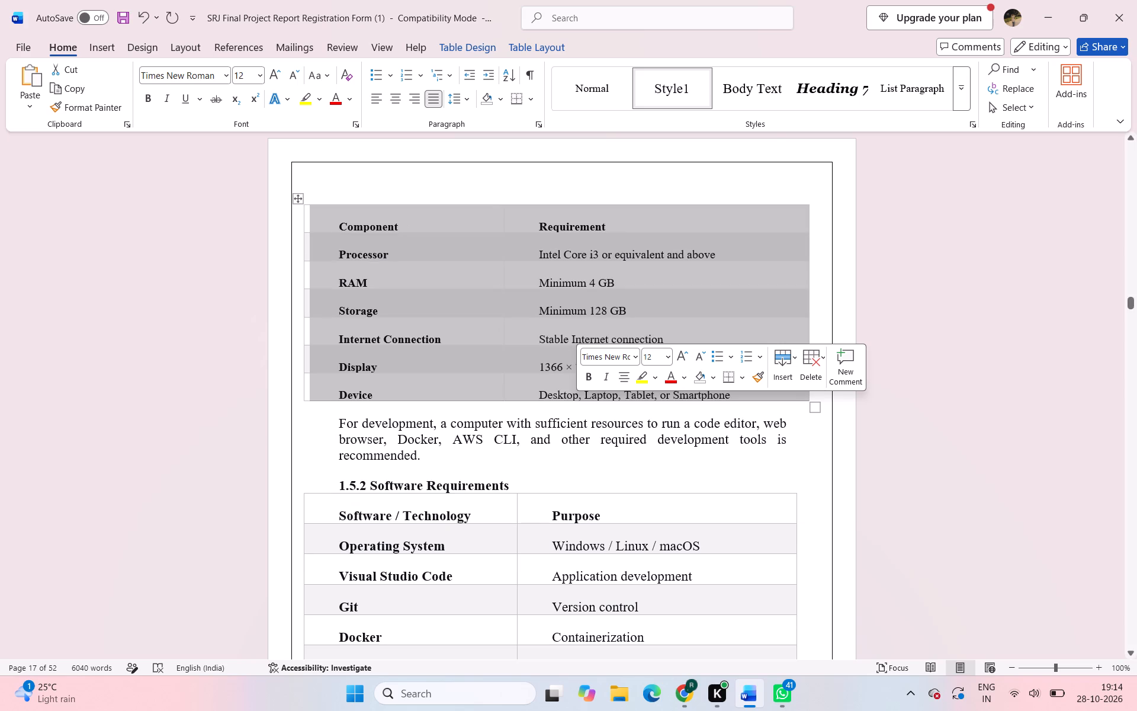
Reduce the font size of the whole software requirements table under 1.5.2, from the header through the Amazon SNS row, to 12.
drag(339, 513, 430, 556)
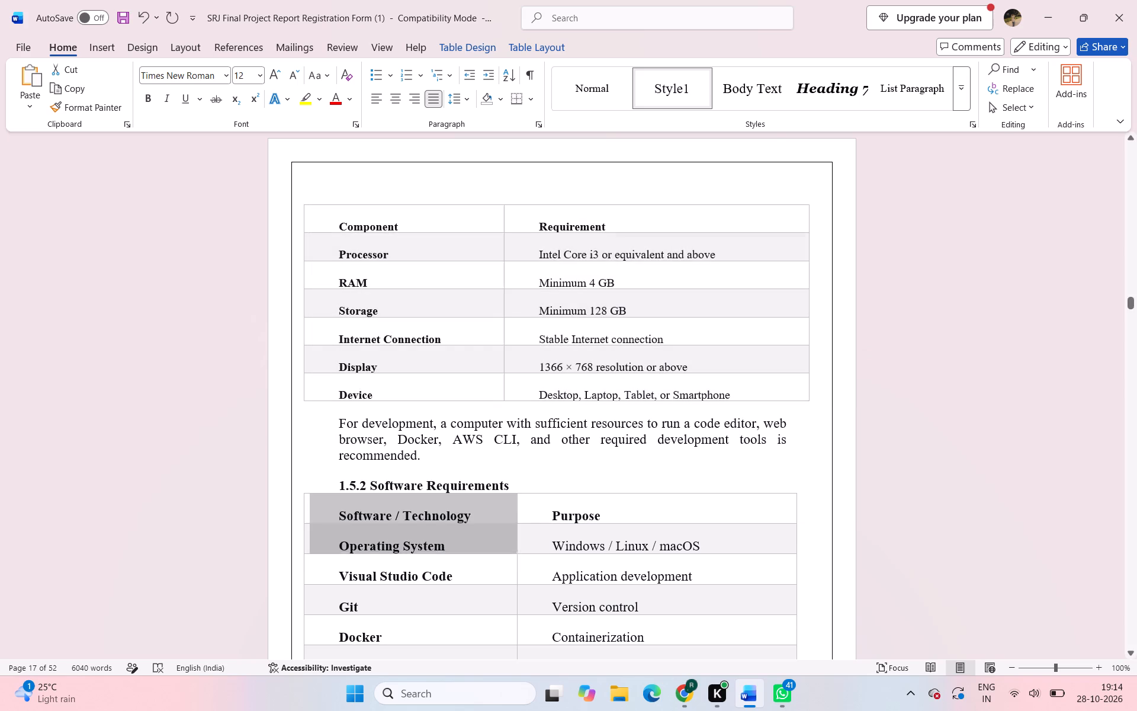
drag(430, 556, 654, 546)
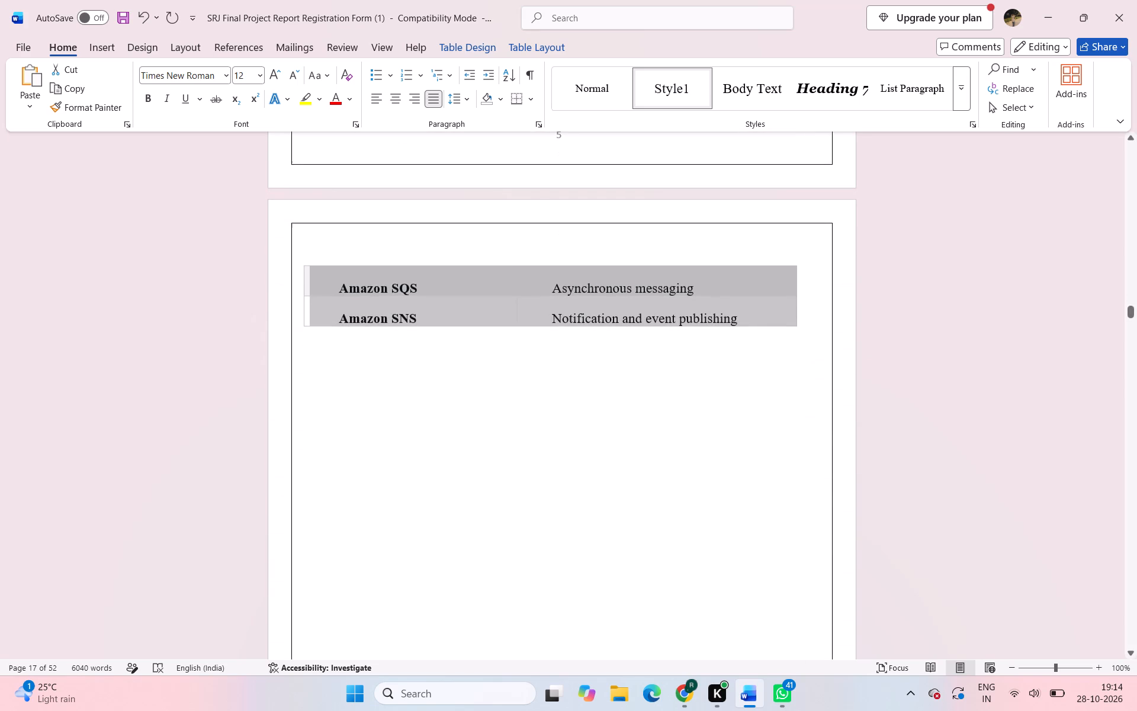
drag(654, 546, 654, 543)
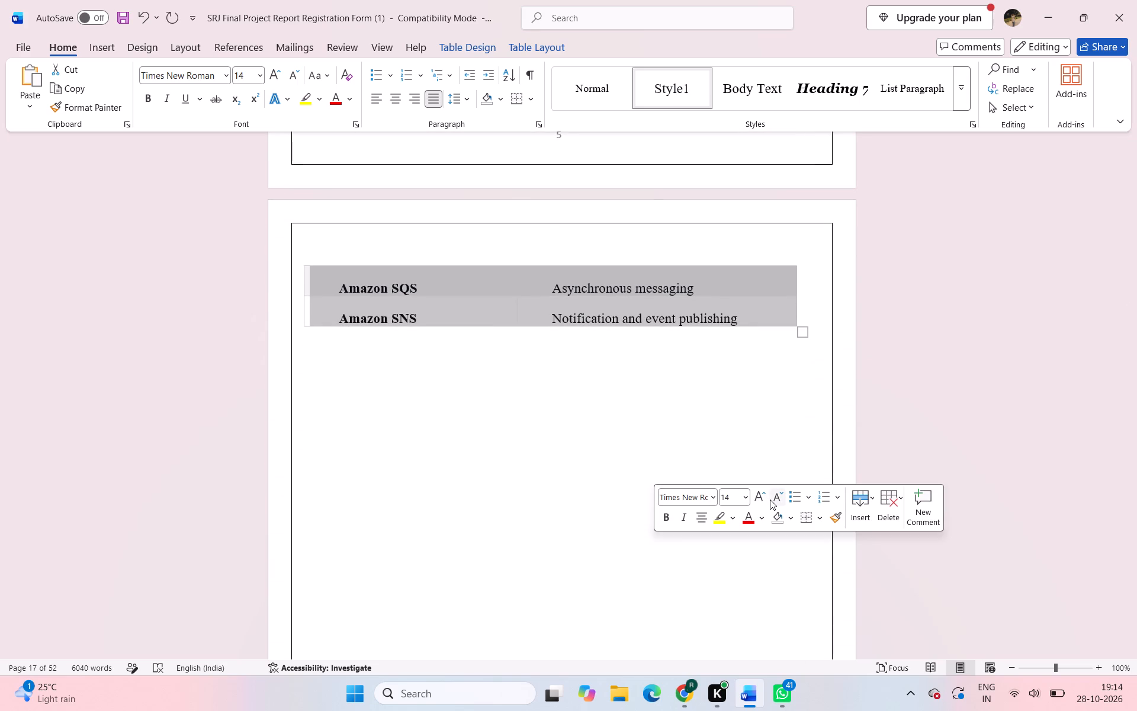
click(770, 499)
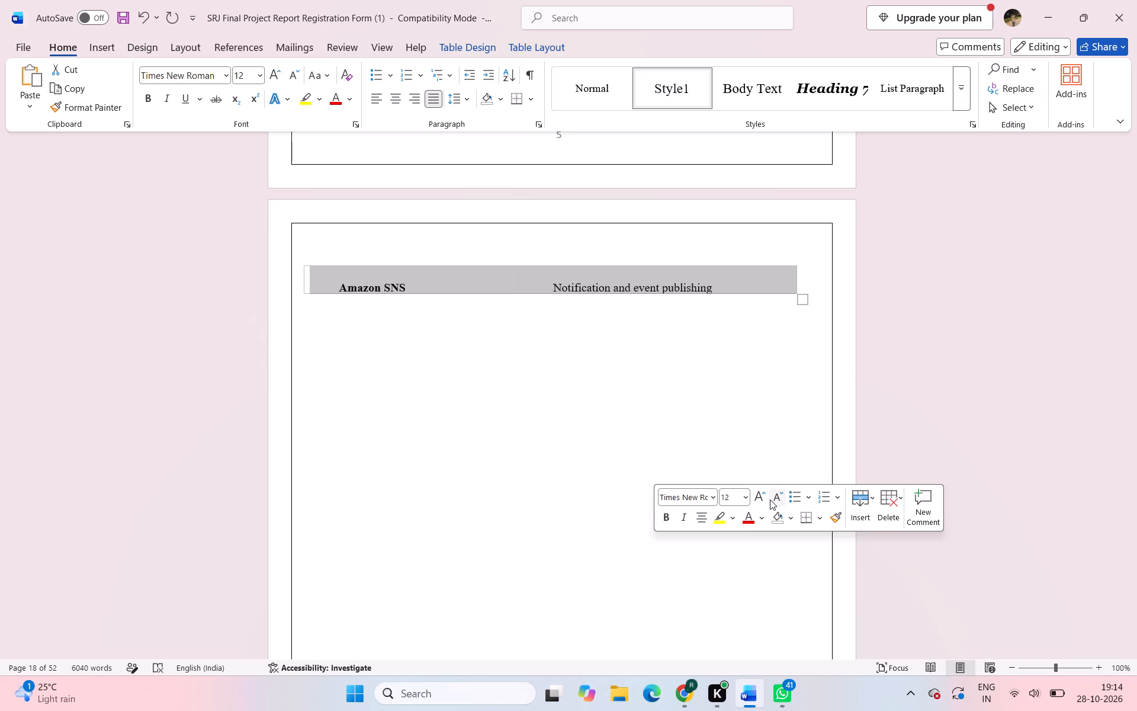
Delete the entire Programming Language row from the software requirements table.
scroll(643, 360, up, 1)
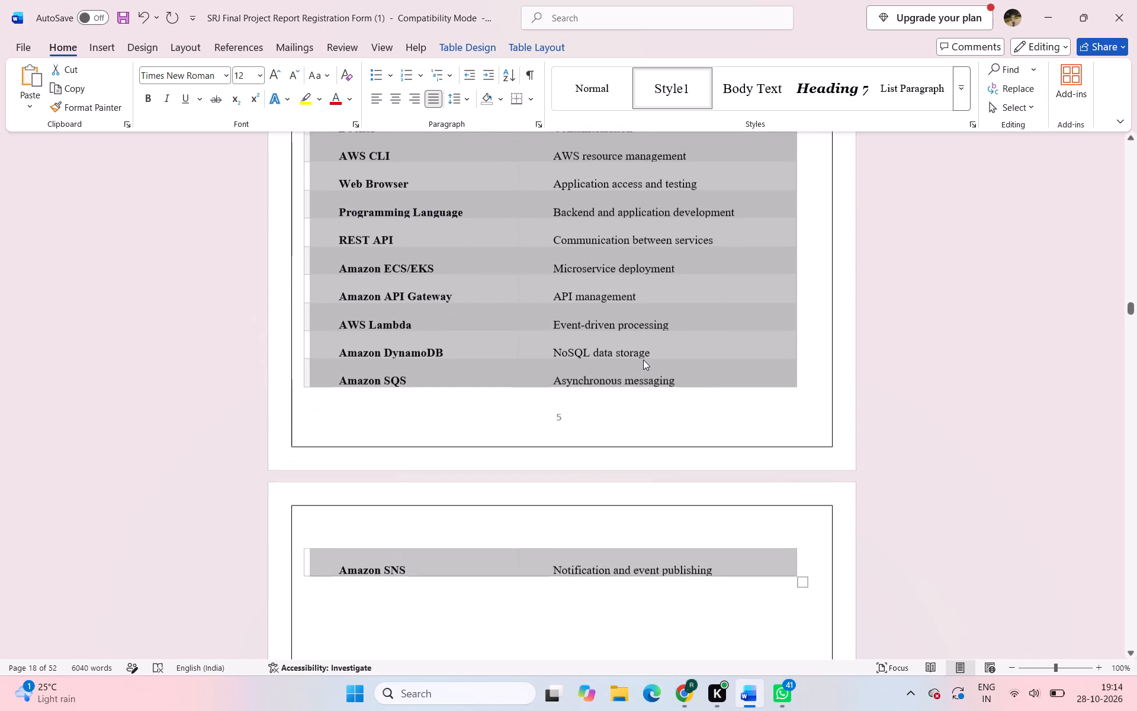
scroll(643, 360, up, 1)
click(551, 327)
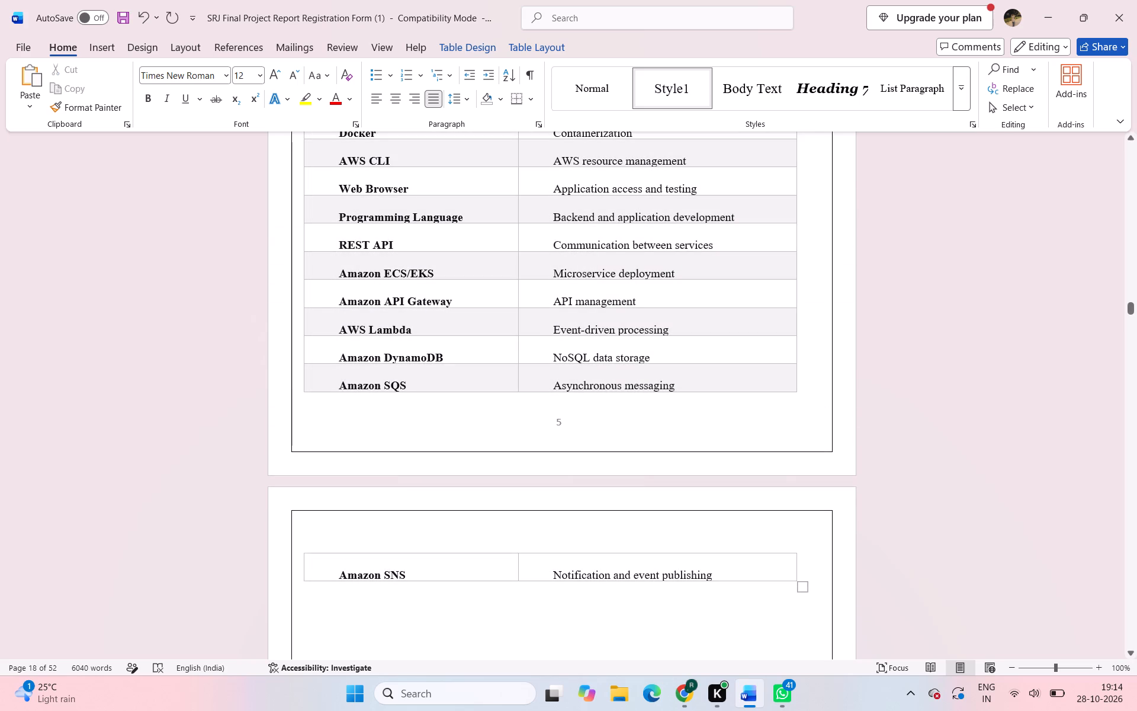
drag(336, 216, 634, 209)
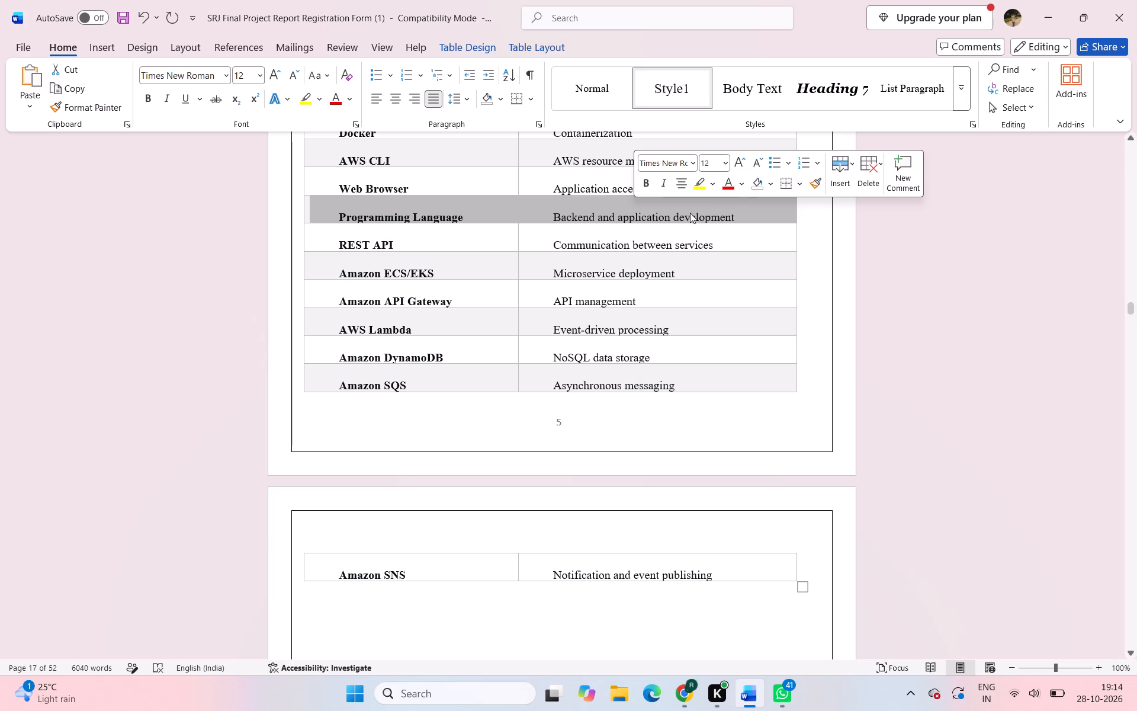
key(BackSpace)
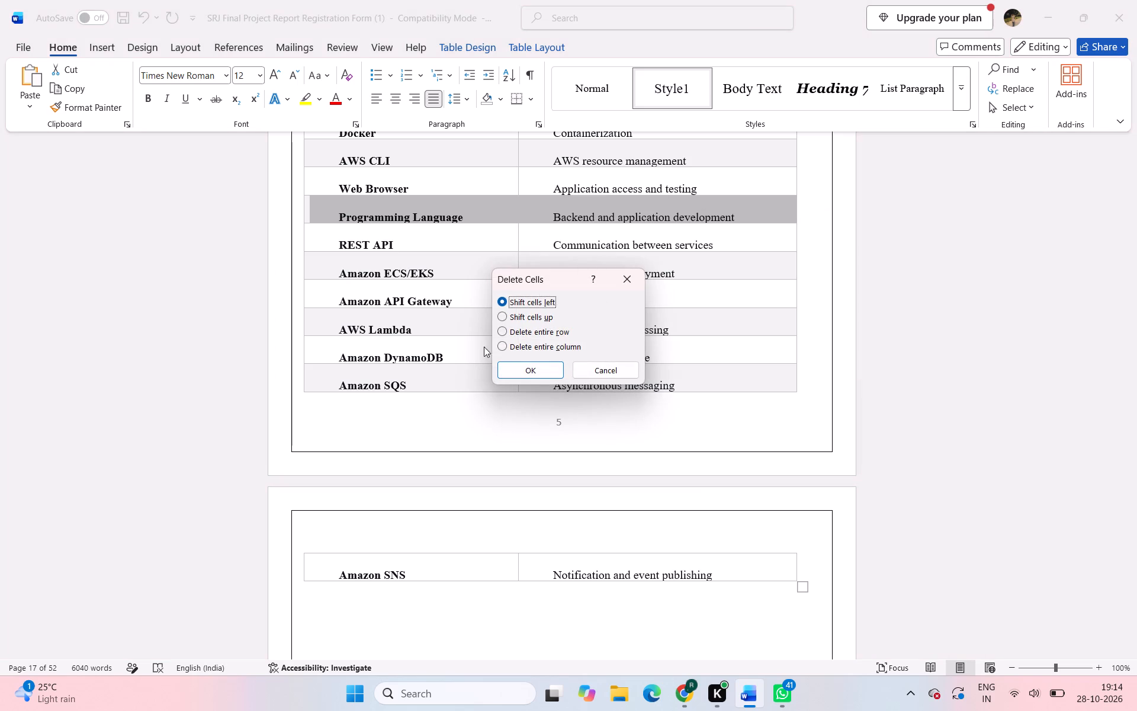
click(500, 331)
key(Return)
Review the report's page layout from section 1.4 through the start of Chapter 2, including the blank page before section 1.6.
scroll(500, 331, up, 3)
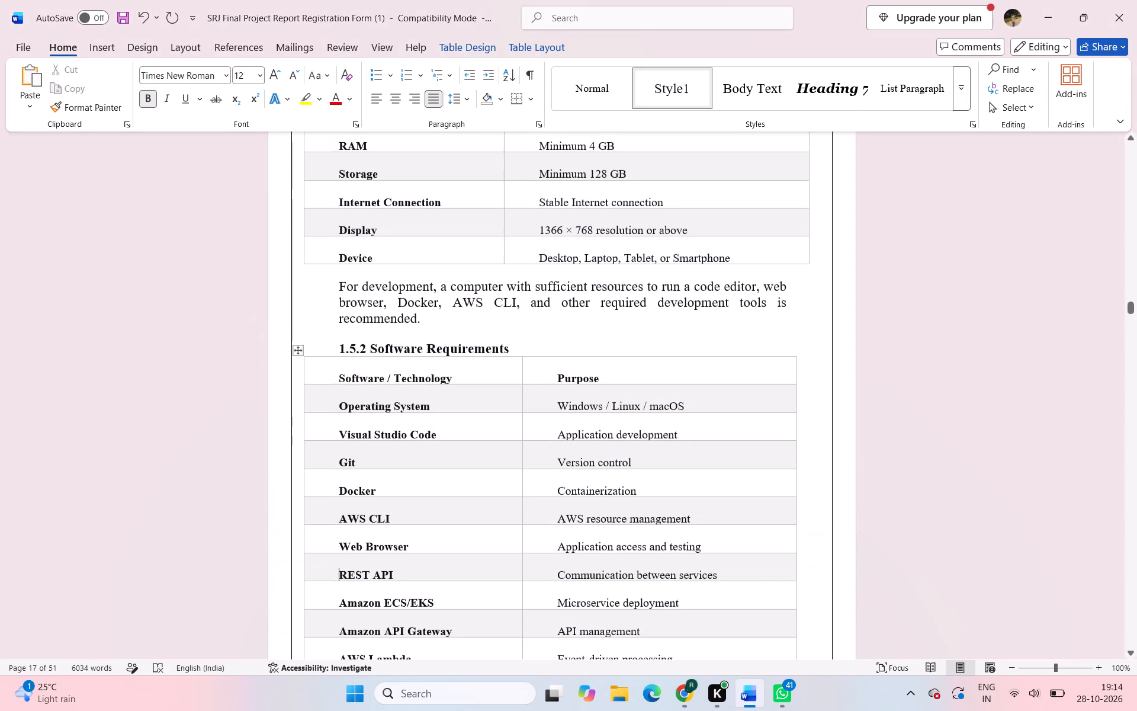
scroll(500, 331, up, 3)
scroll(500, 331, right, 1)
scroll(500, 331, up, 1)
scroll(500, 331, down, 2)
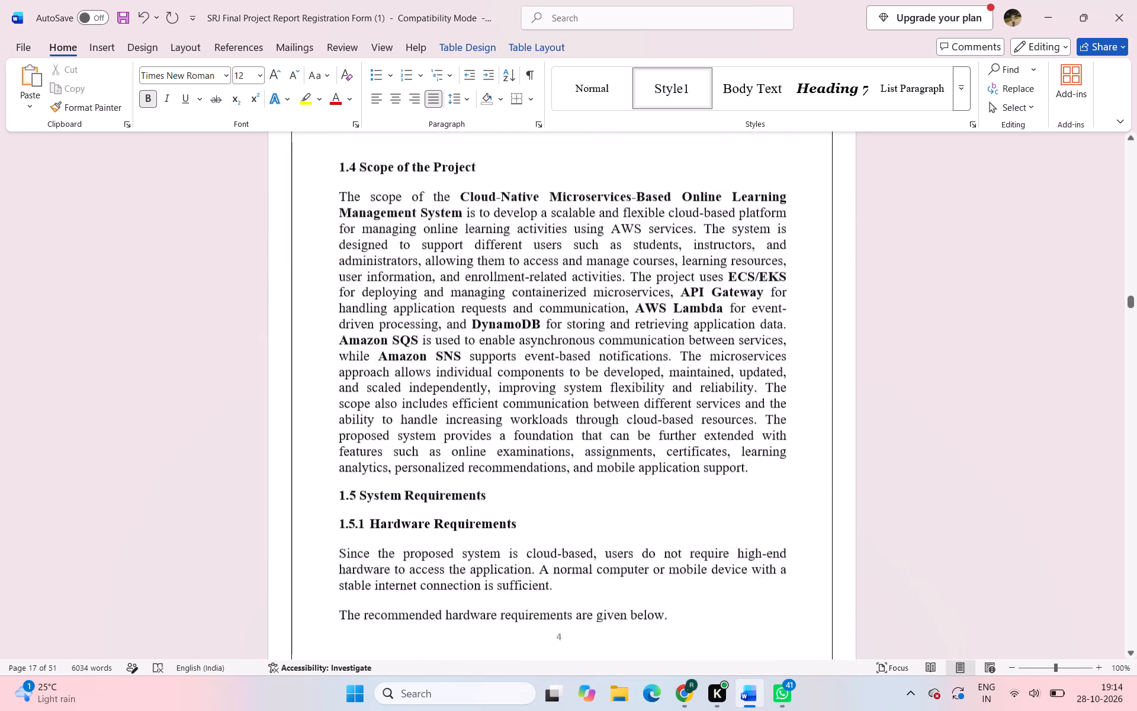
scroll(500, 331, down, 3)
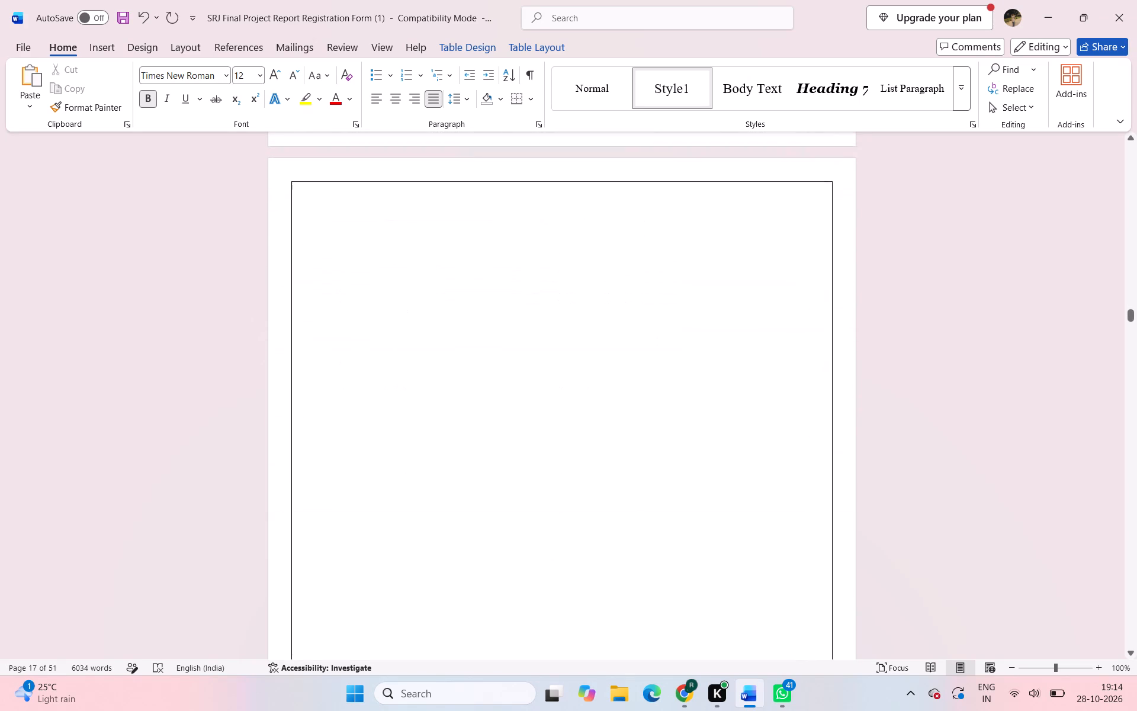
scroll(500, 331, down, 3)
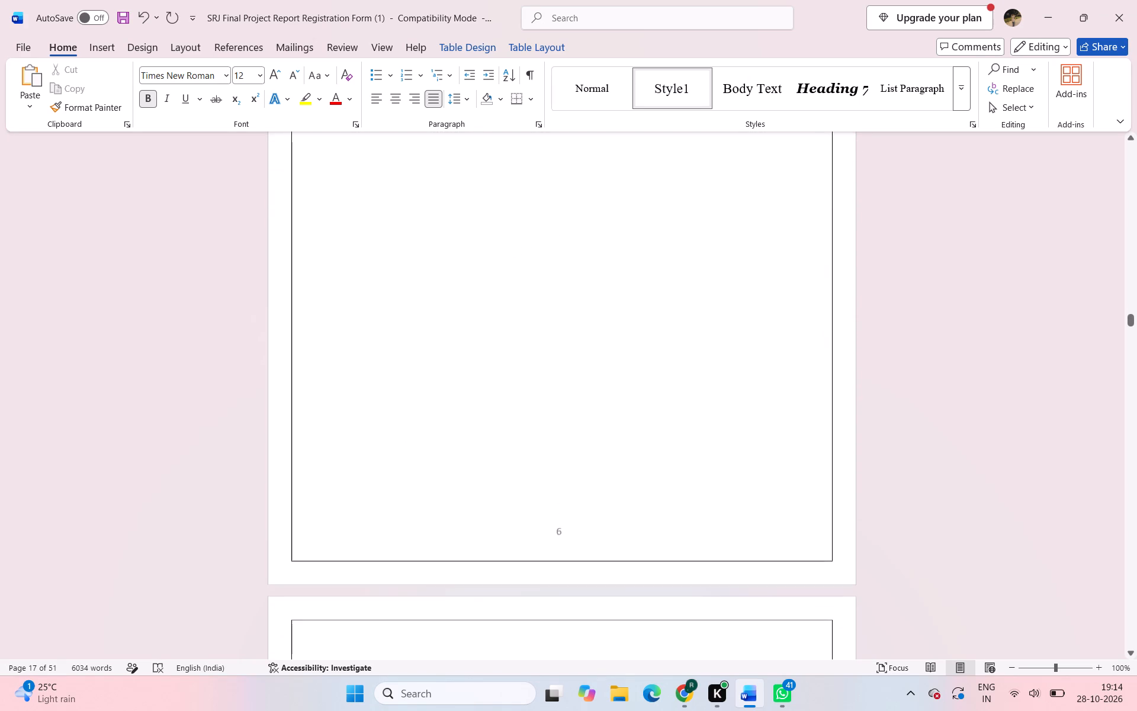
scroll(500, 331, down, 1)
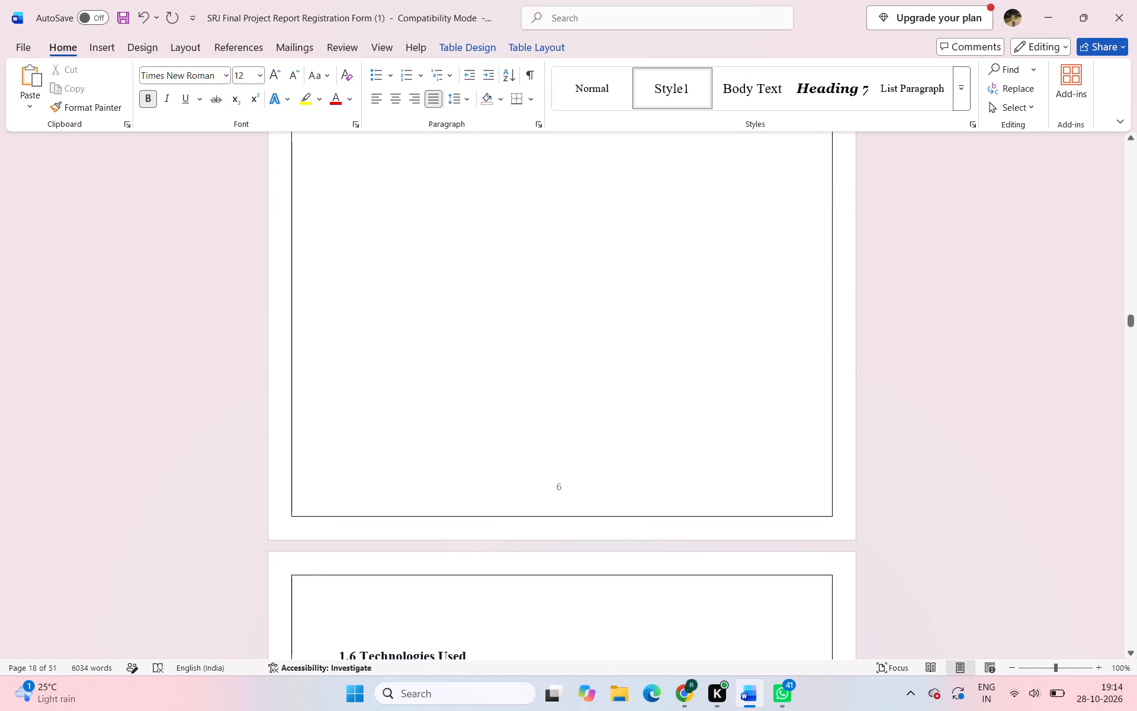
ctrl+scroll(592, 639, down, 6)
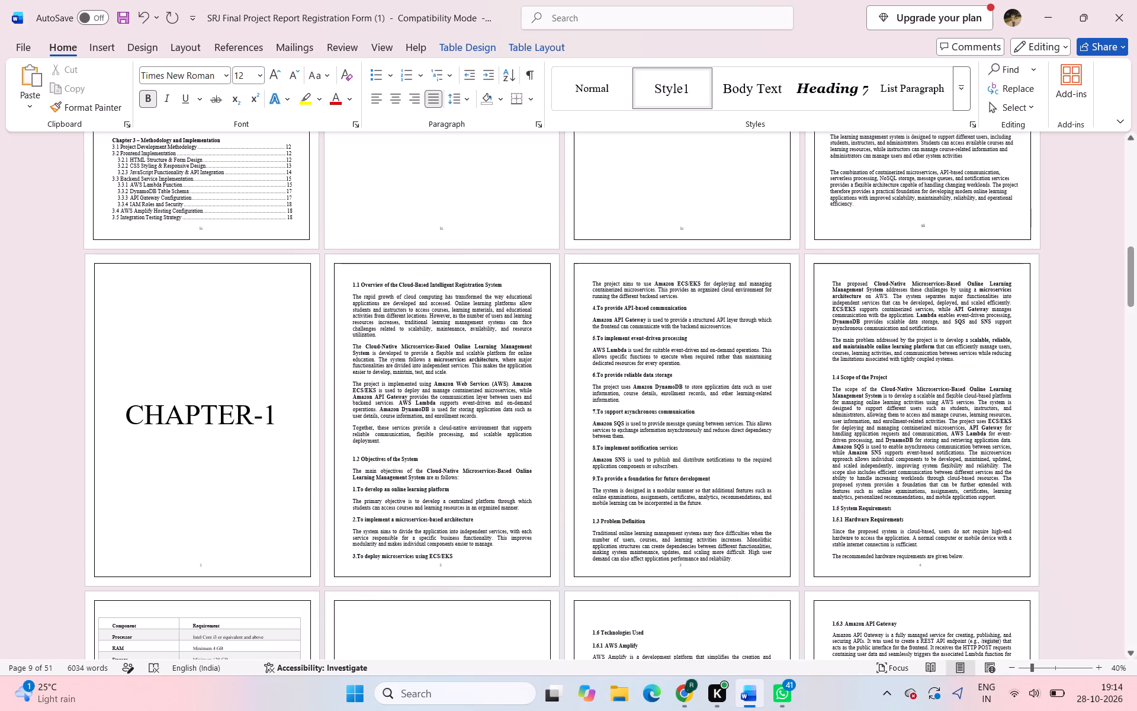
scroll(484, 539, down, 5)
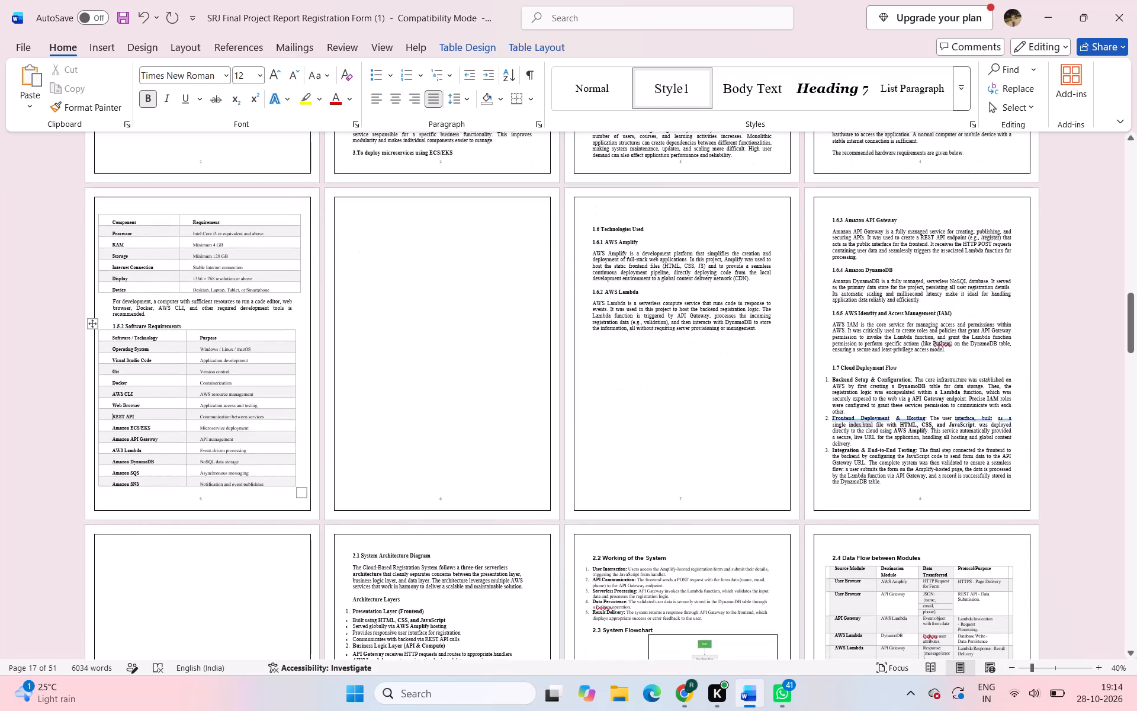
scroll(484, 539, down, 1)
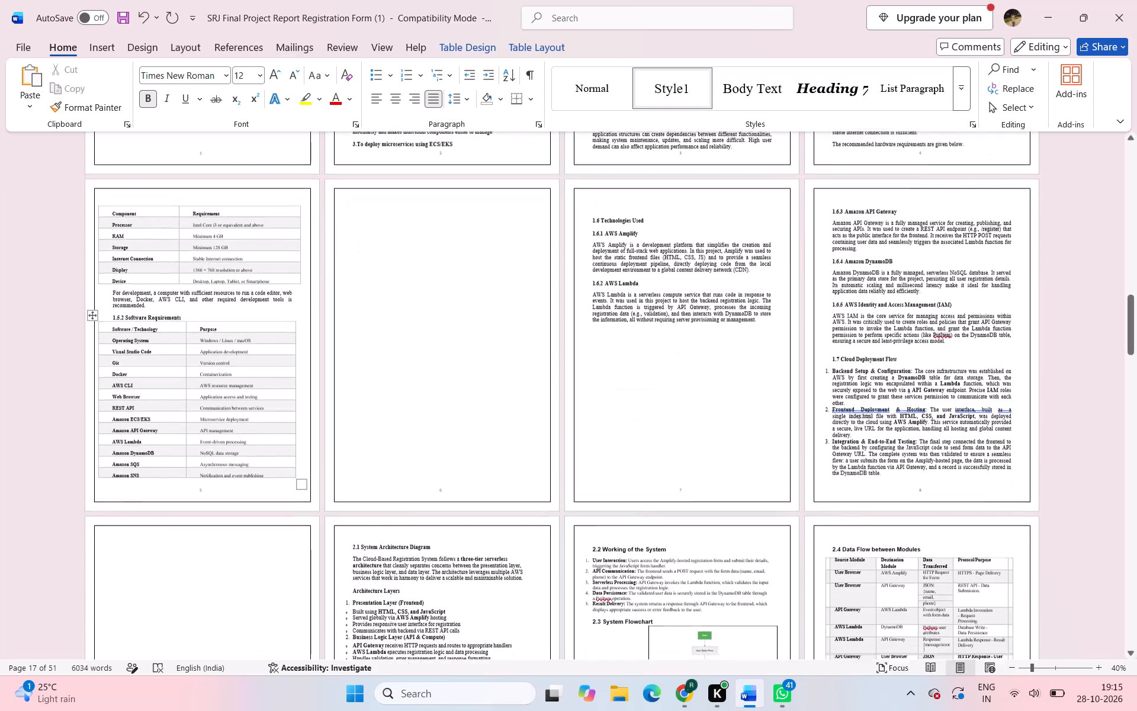
scroll(484, 539, down, 1)
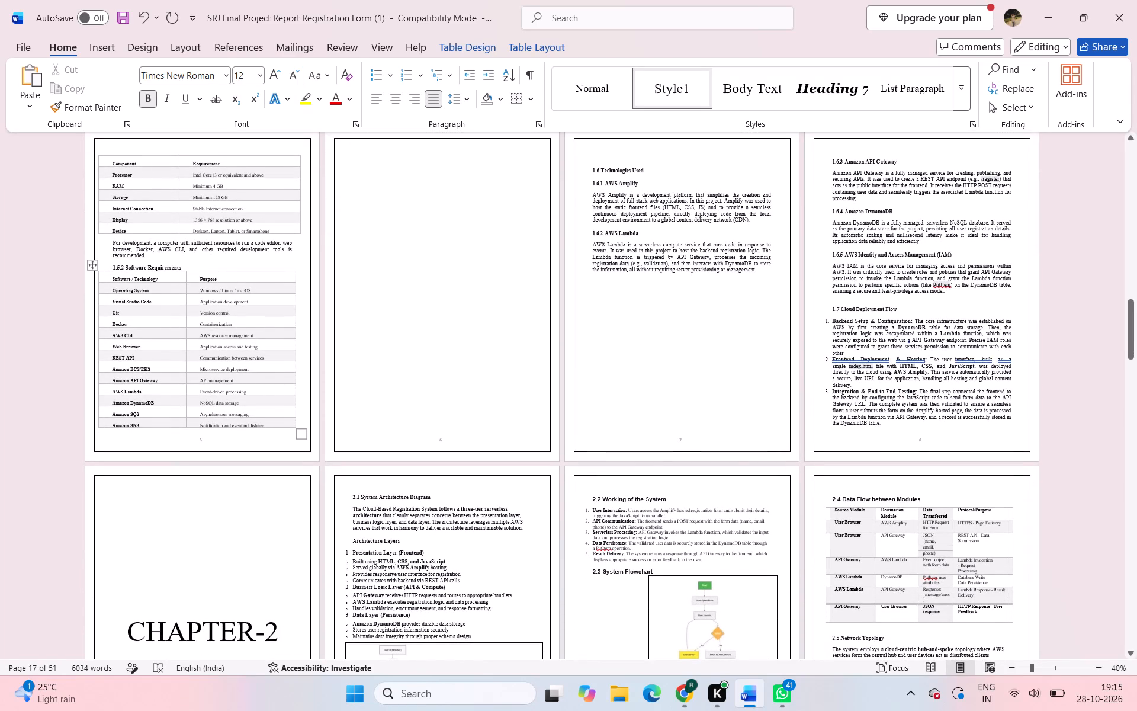
scroll(484, 539, left, 1)
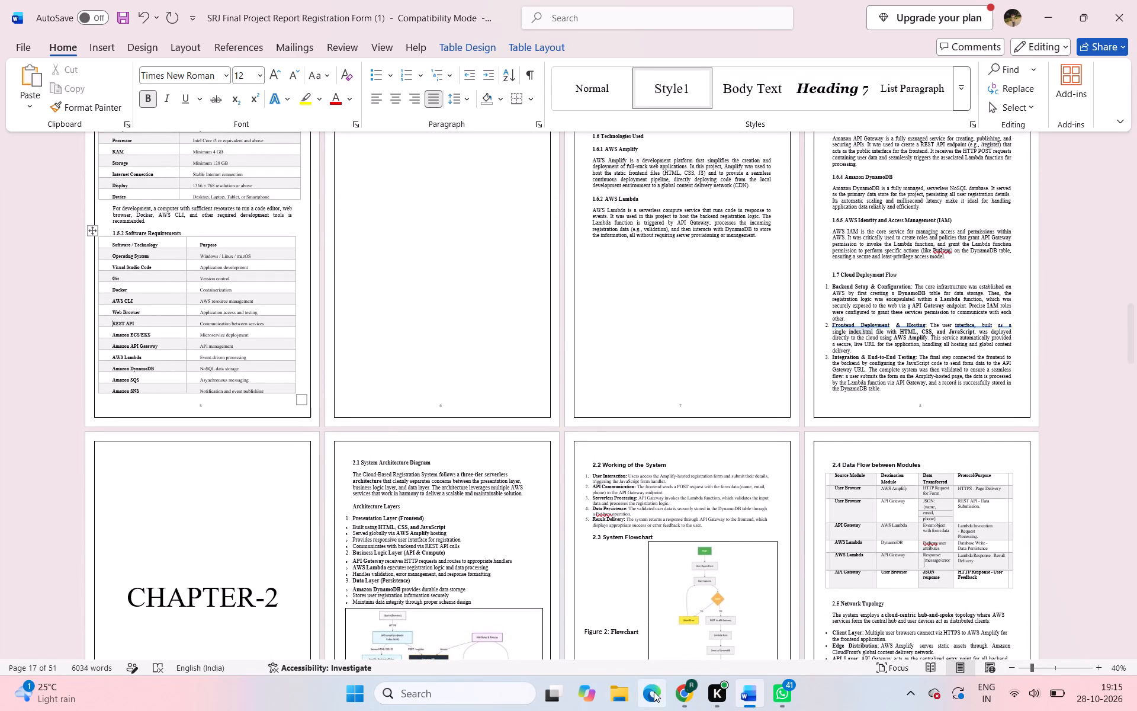
click(685, 696)
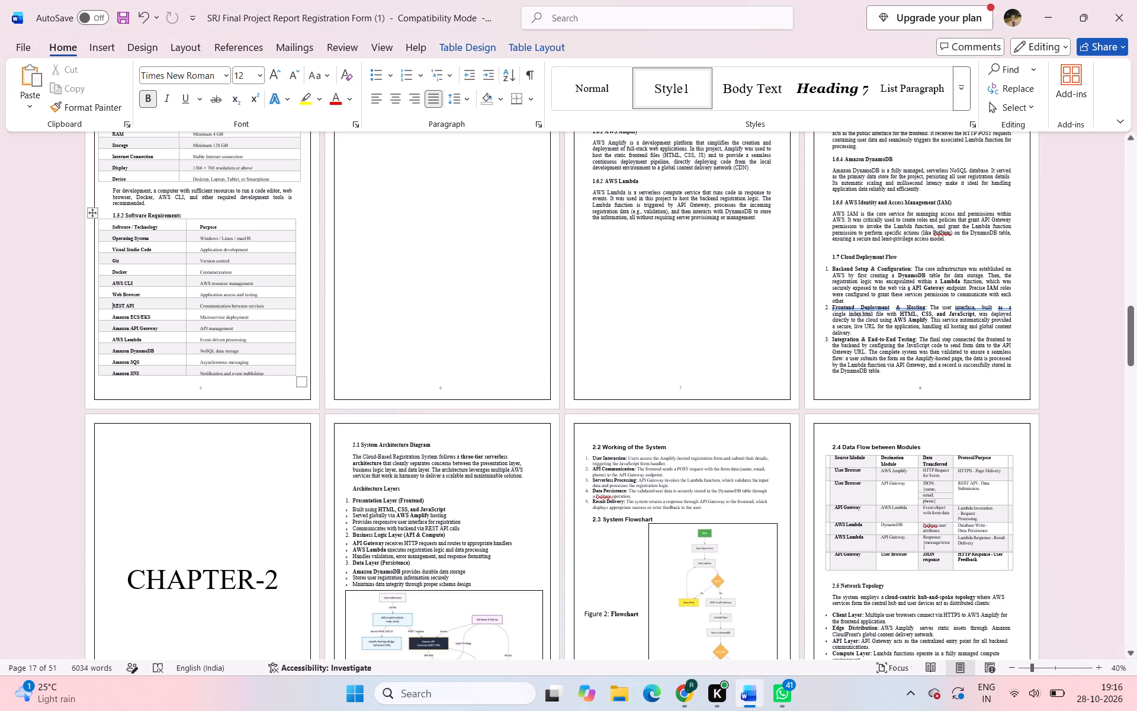
scroll(743, 299, up, 1)
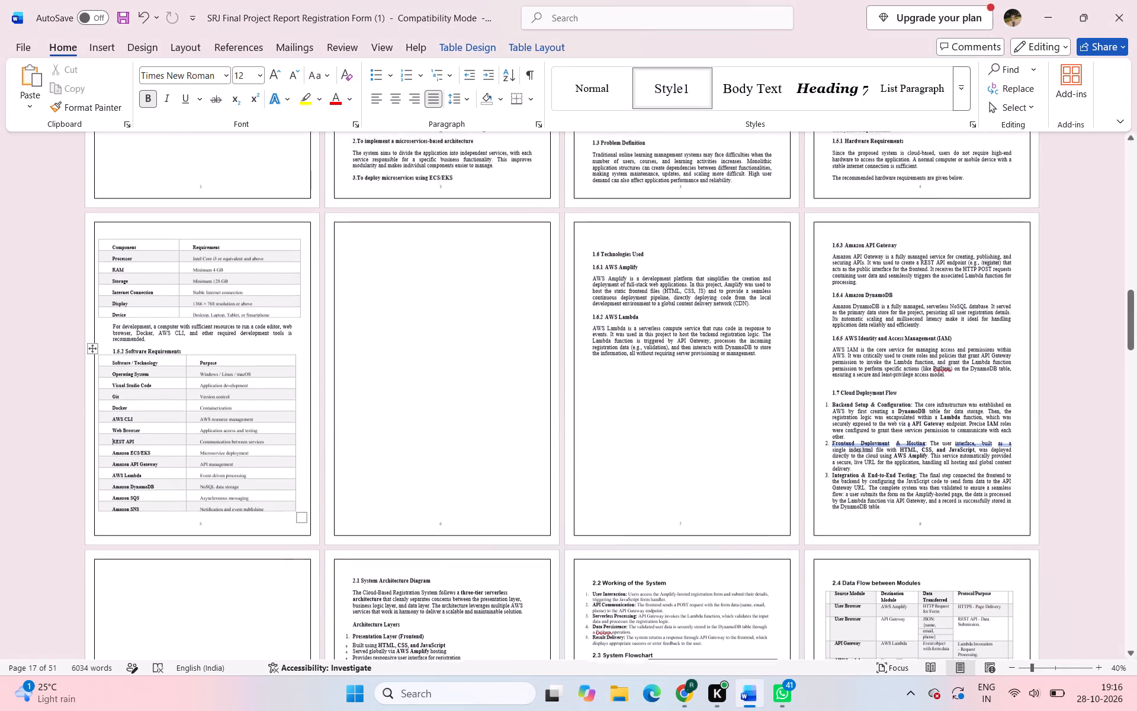
scroll(743, 299, up, 1)
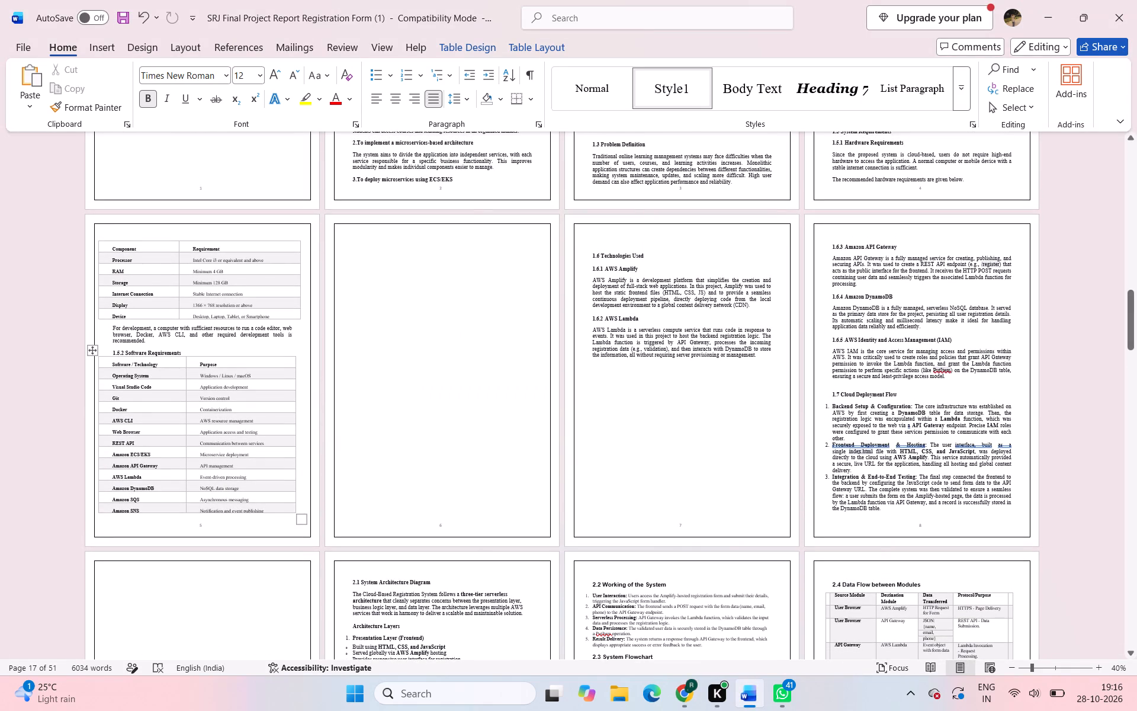
drag(605, 270, 636, 303)
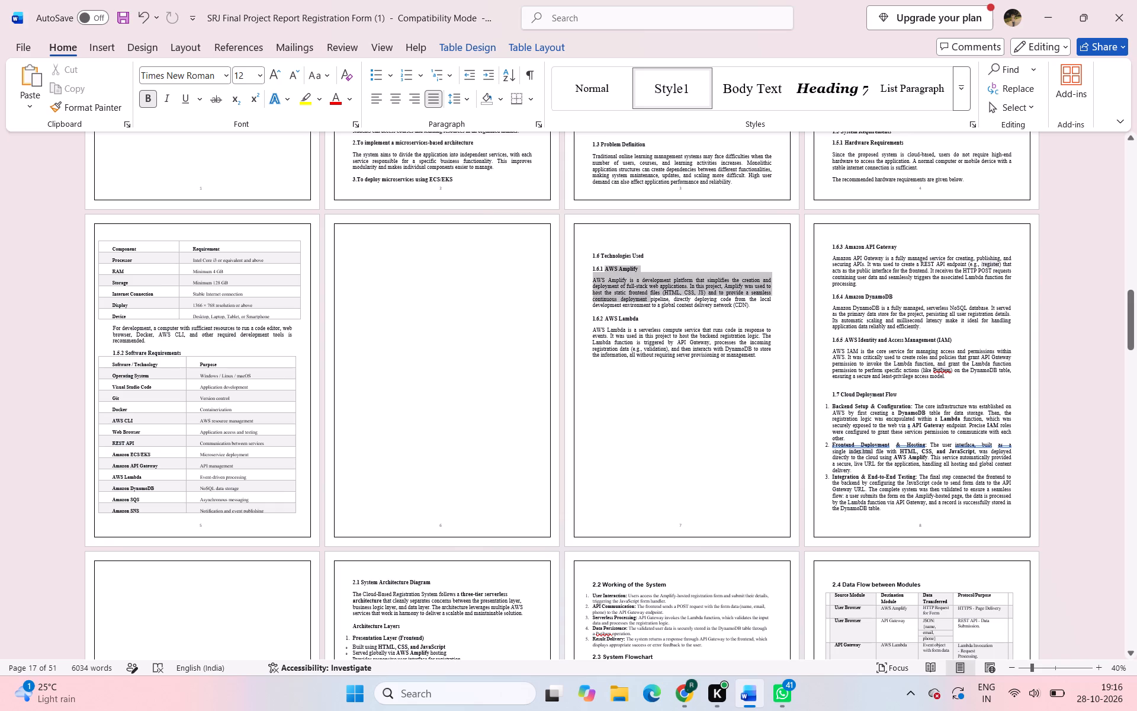
drag(636, 303, 796, 364)
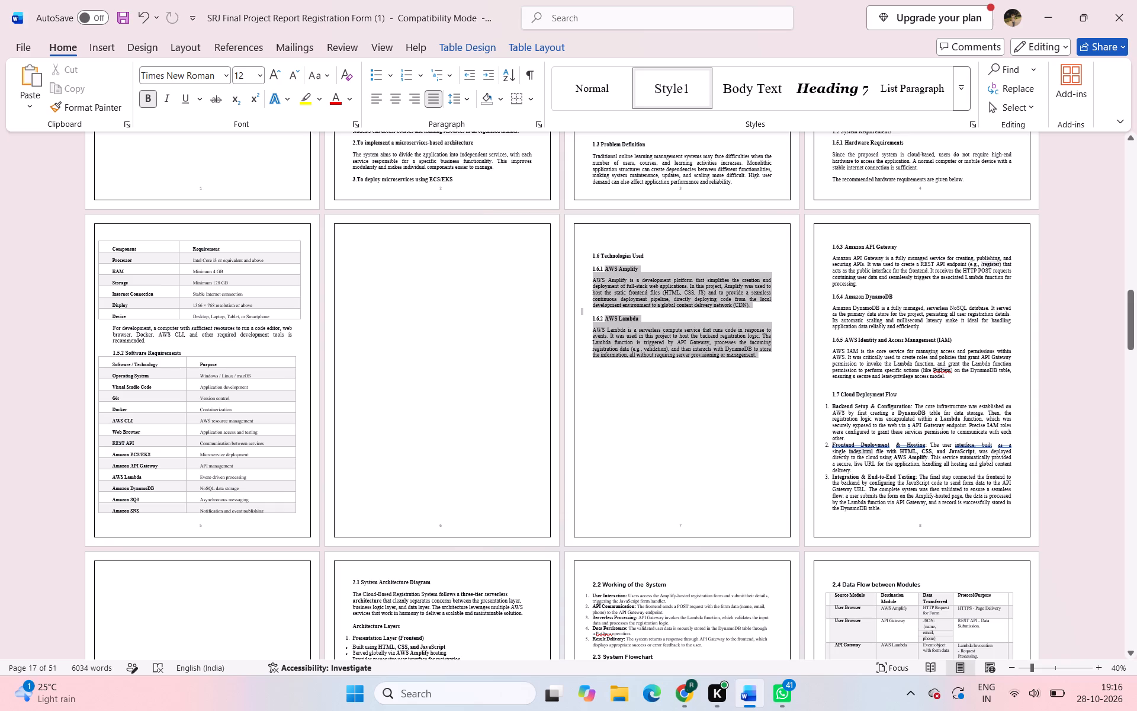
drag(796, 364, 815, 380)
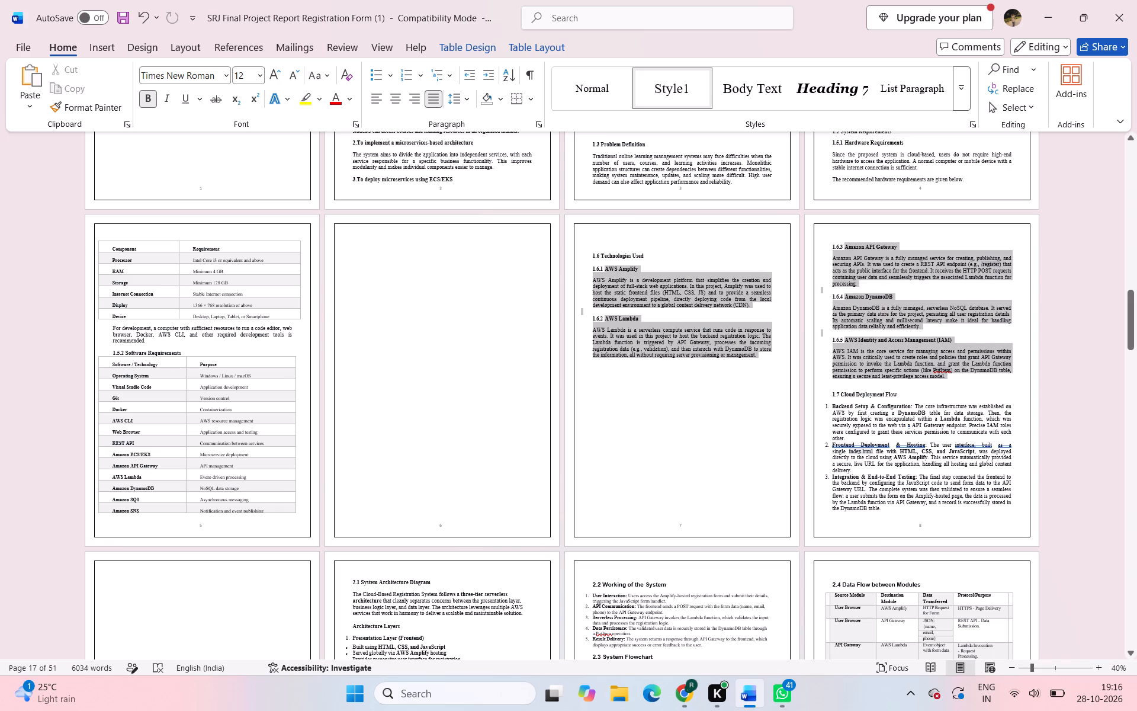
drag(815, 380, 1035, 375)
drag(1035, 375, 1033, 377)
key(BackSpace)
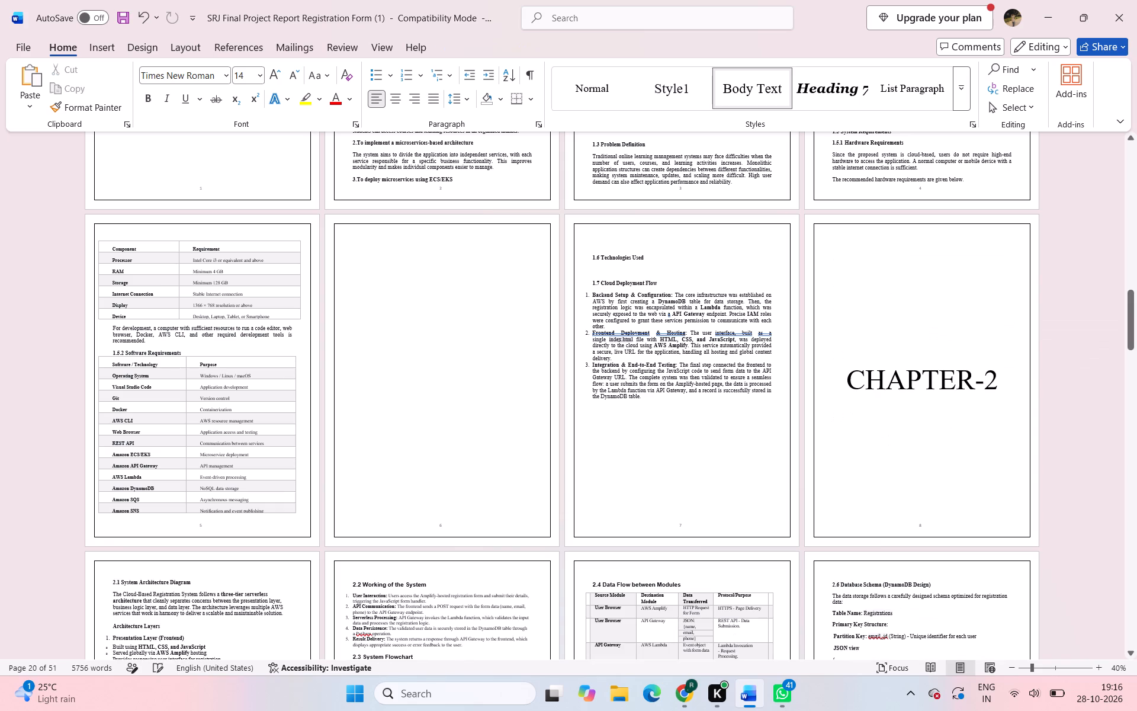
key(BackSpace)
key(BackSpace)
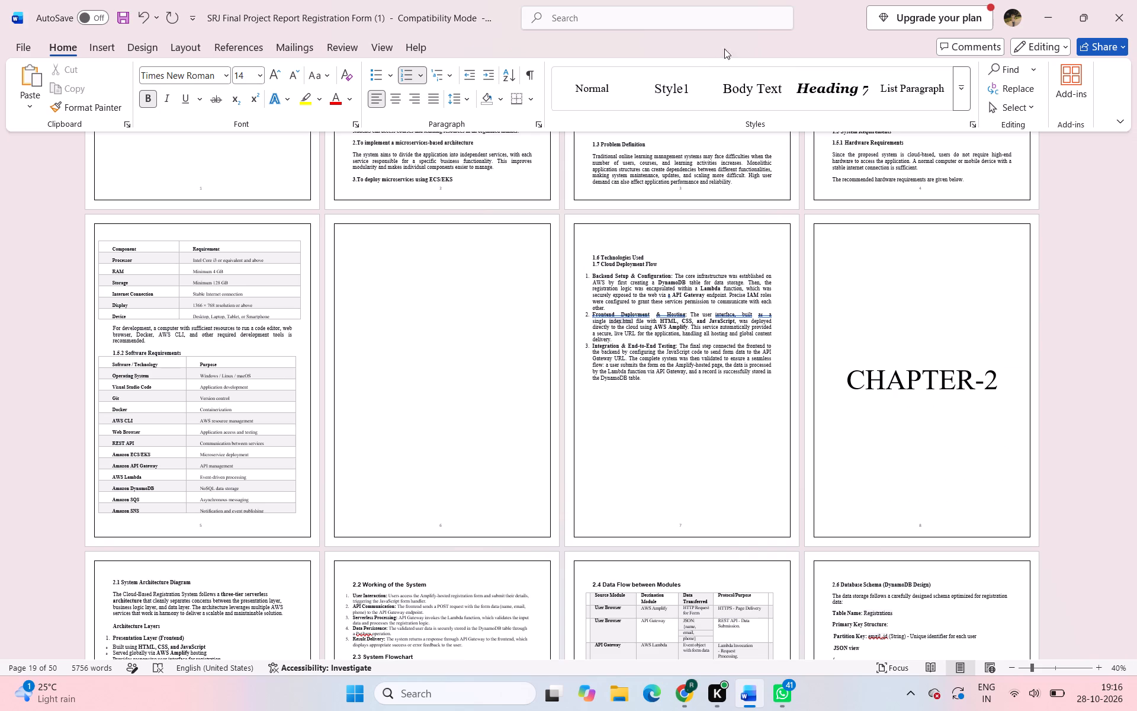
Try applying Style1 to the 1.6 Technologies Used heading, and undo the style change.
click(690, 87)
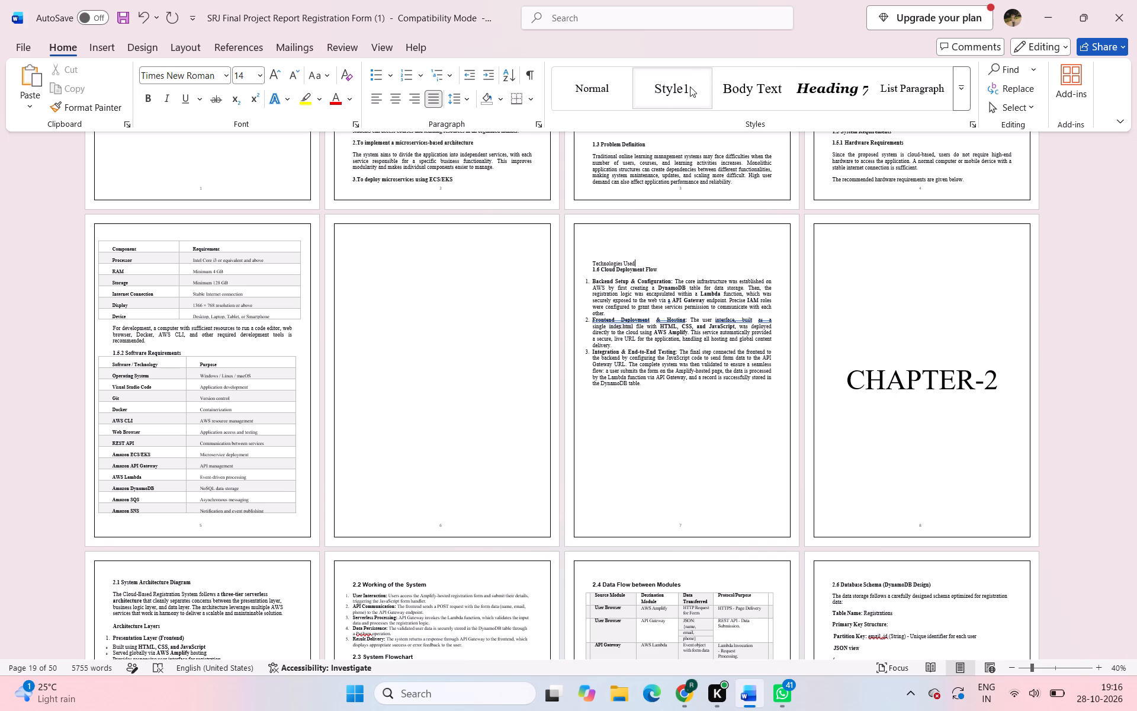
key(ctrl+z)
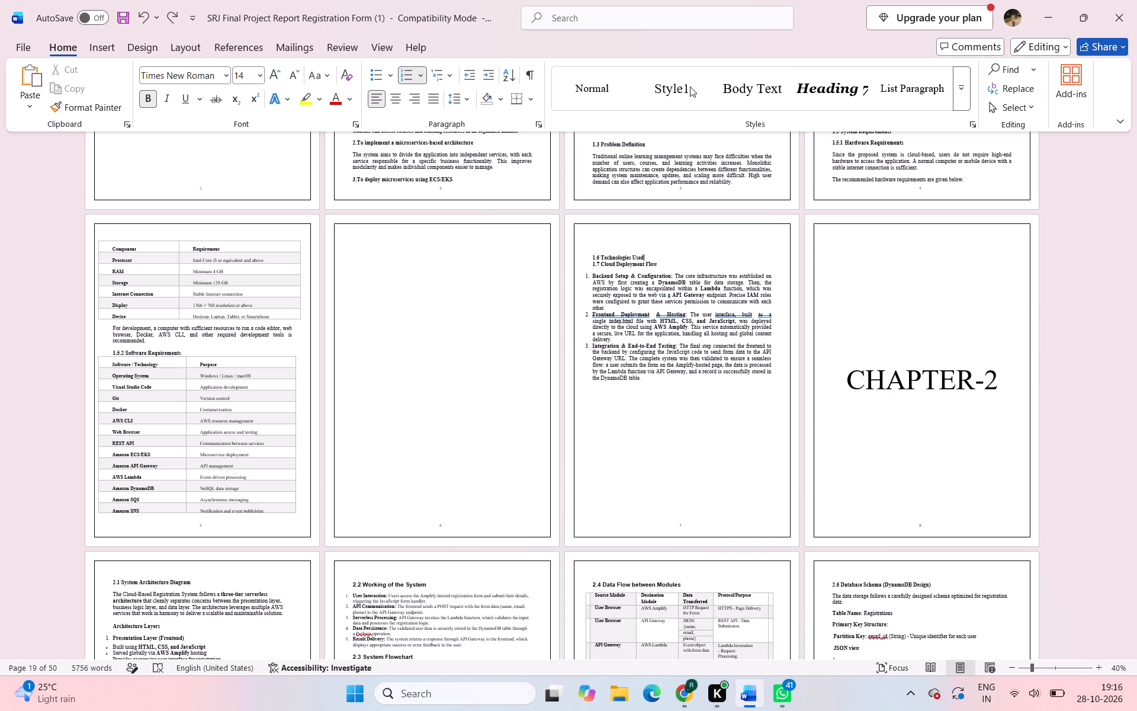
Insert an unnumbered blank line below the 1.6 Technologies Used heading and apply Style1 to it.
key(Return)
key(BackSpace)
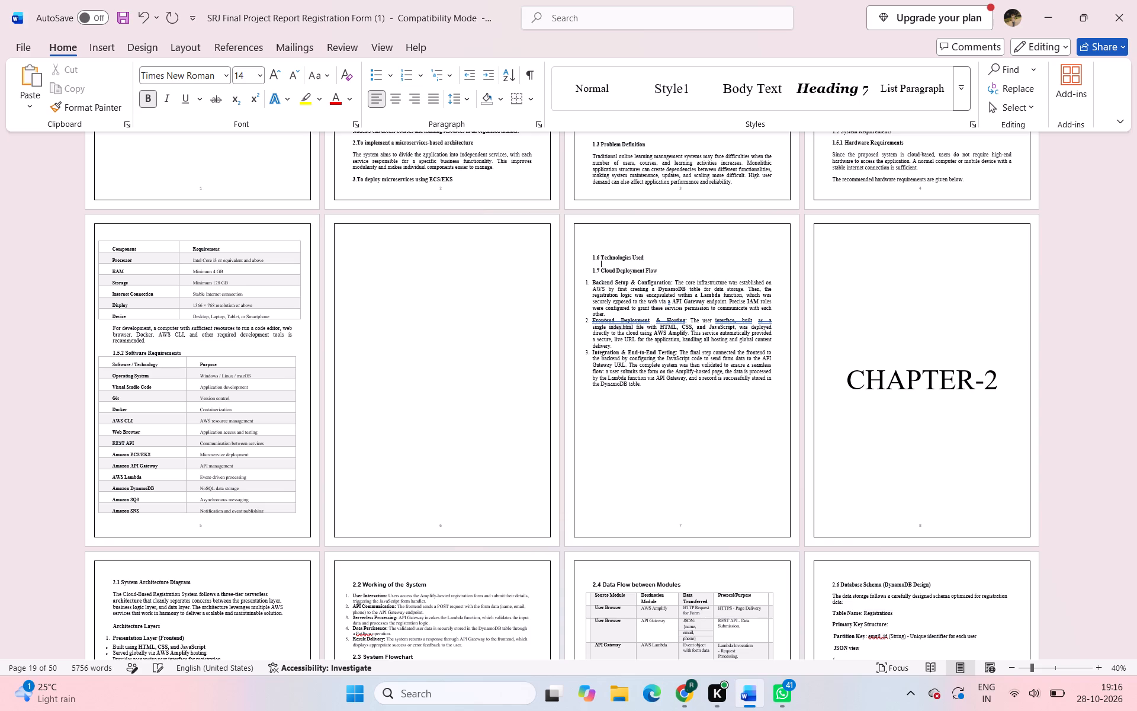
click(680, 92)
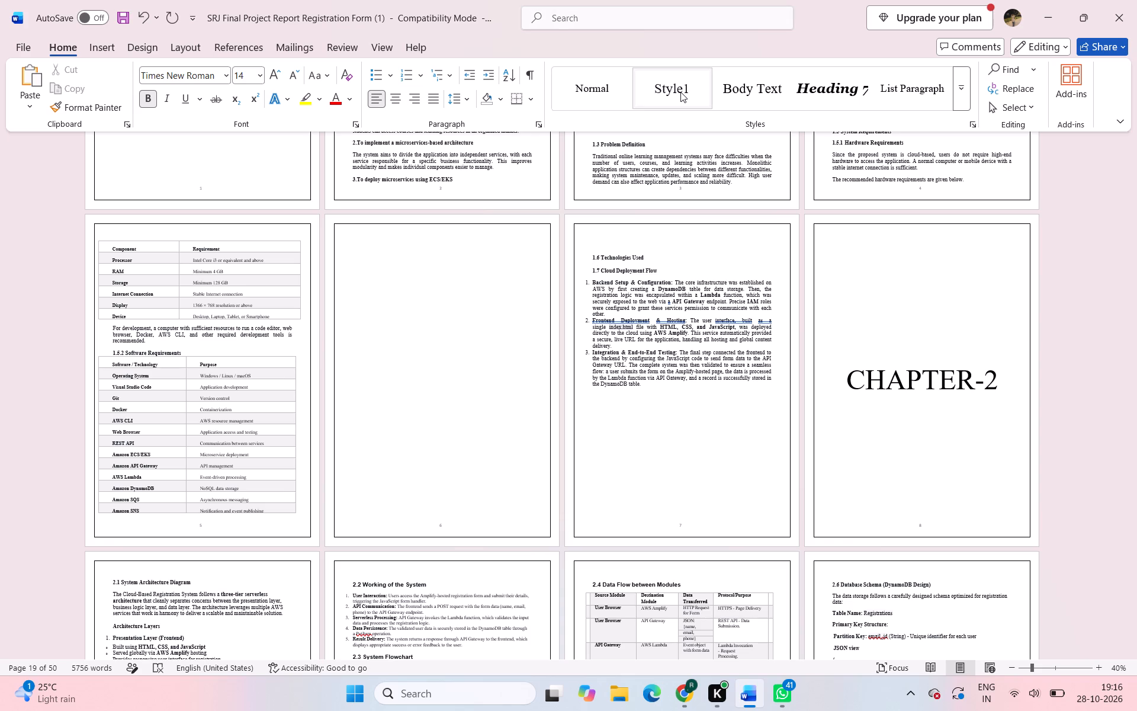
Paste the copied ChatGPT text, from Amazon ECS/EKS through Amazon SNS, below the 1.6 Technologies Used heading.
key(ctrl+v)
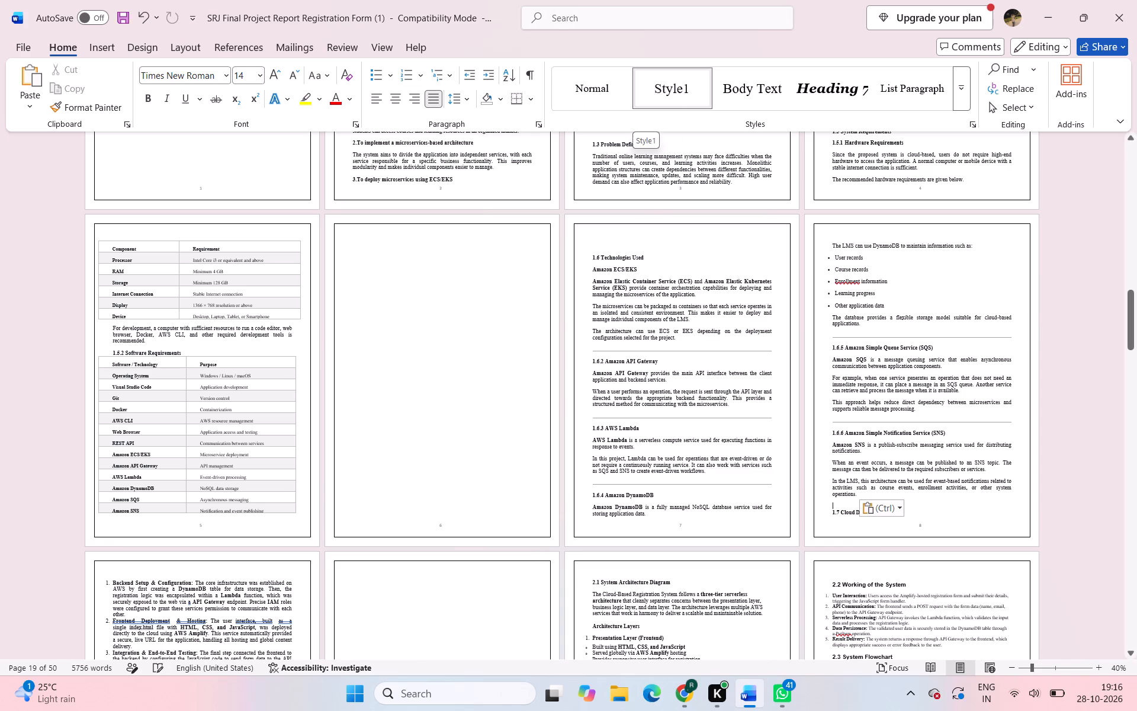
Delete the horizontal divider lines and leftover empty lines above the 1.6.2, 1.6.3, 1.6.4 and 1.6.5 headings.
click(644, 350)
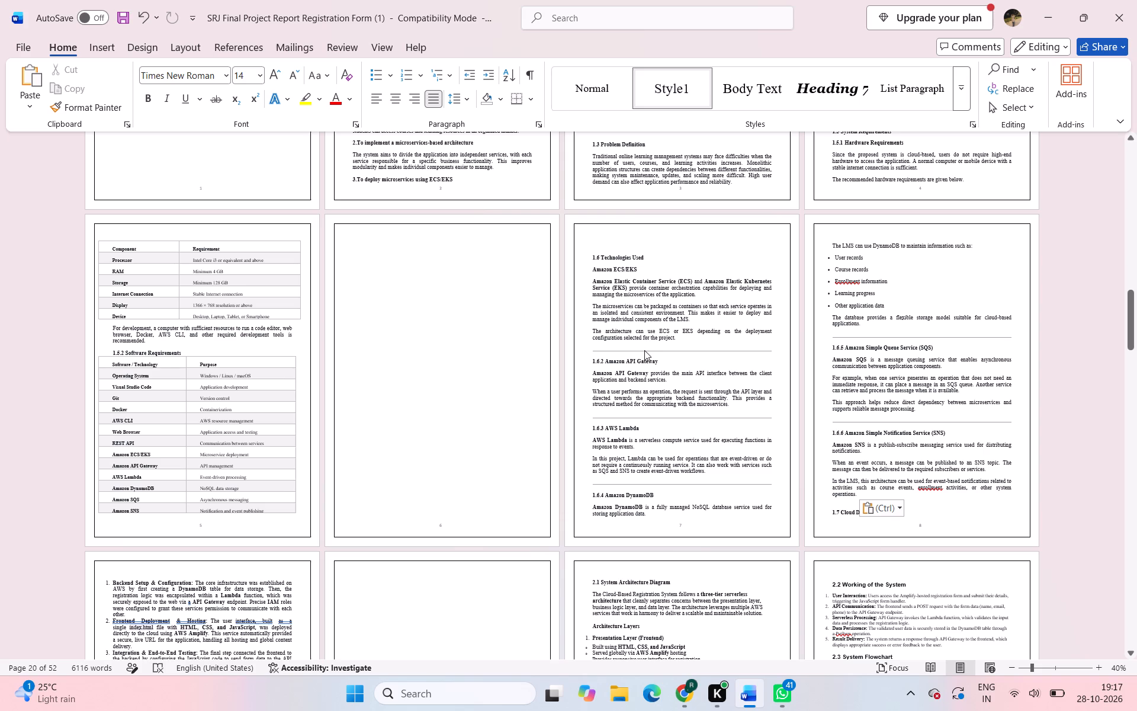
key(BackSpace)
key(BackSpace)
key(BackSpace)
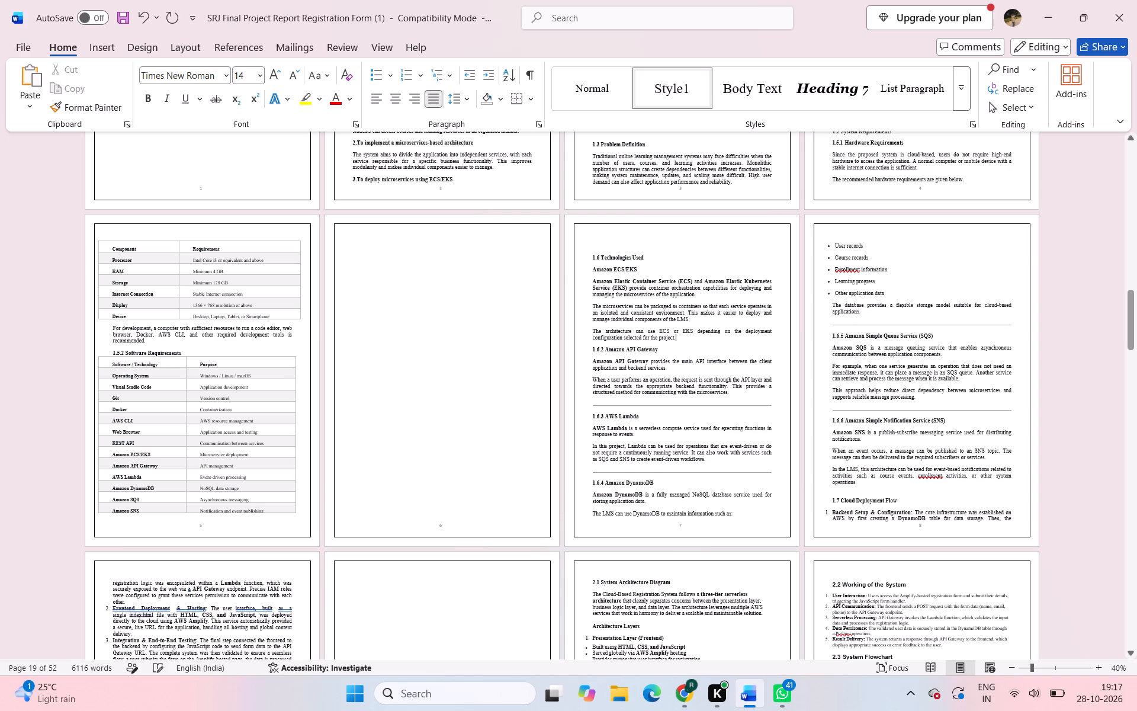
click(643, 406)
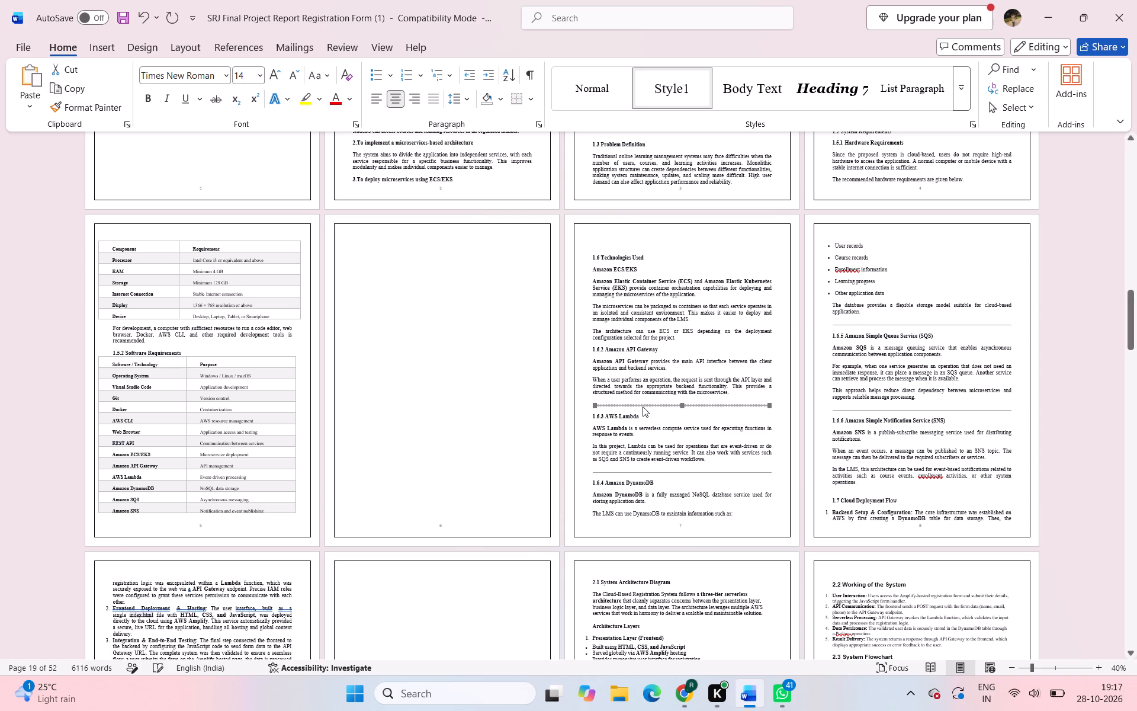
key(BackSpace)
key(BackSpace)
key(BackSpace)
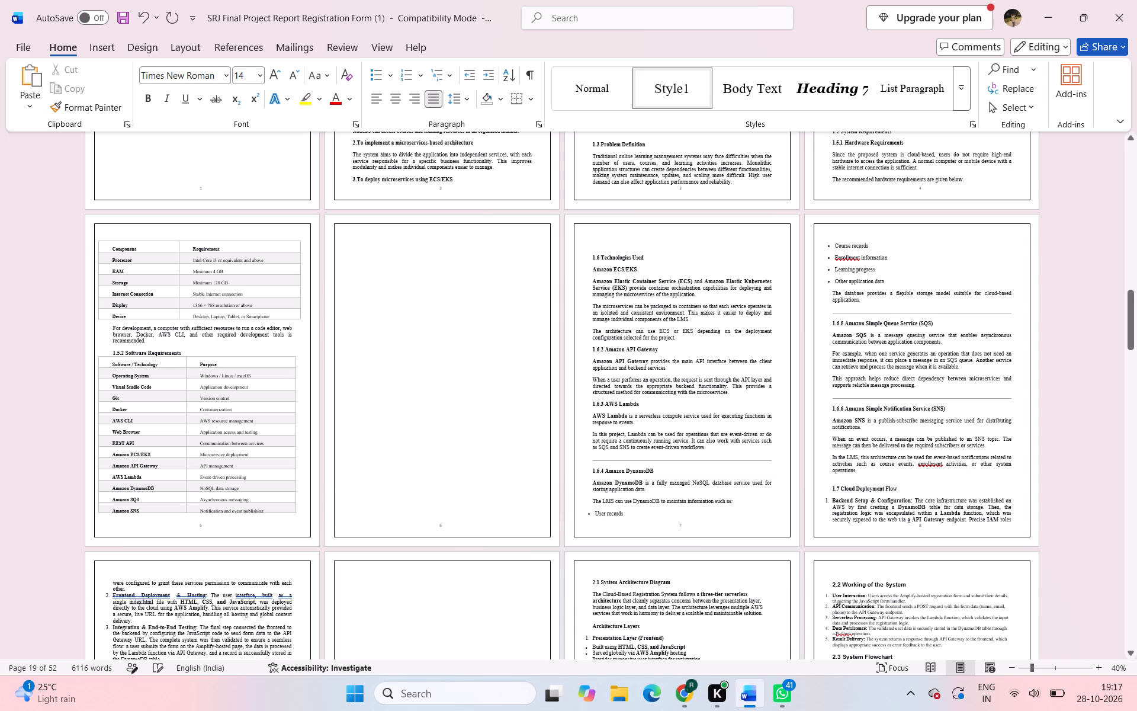
click(651, 459)
key(BackSpace)
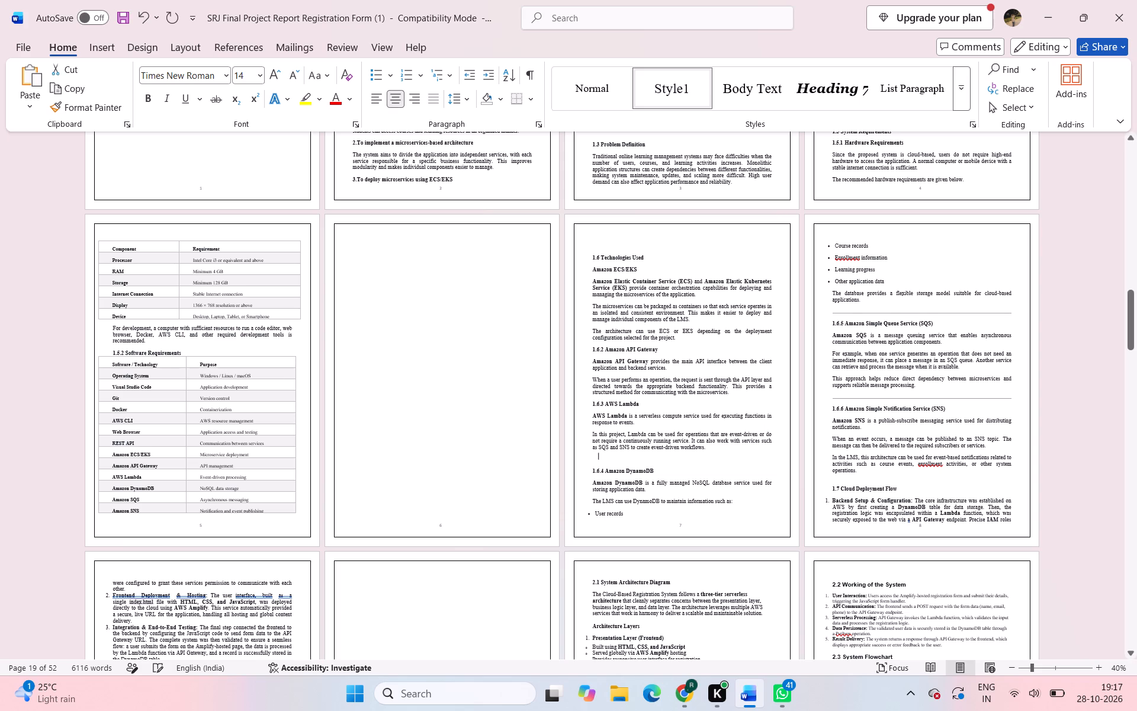
key(BackSpace)
key(BackSpace)
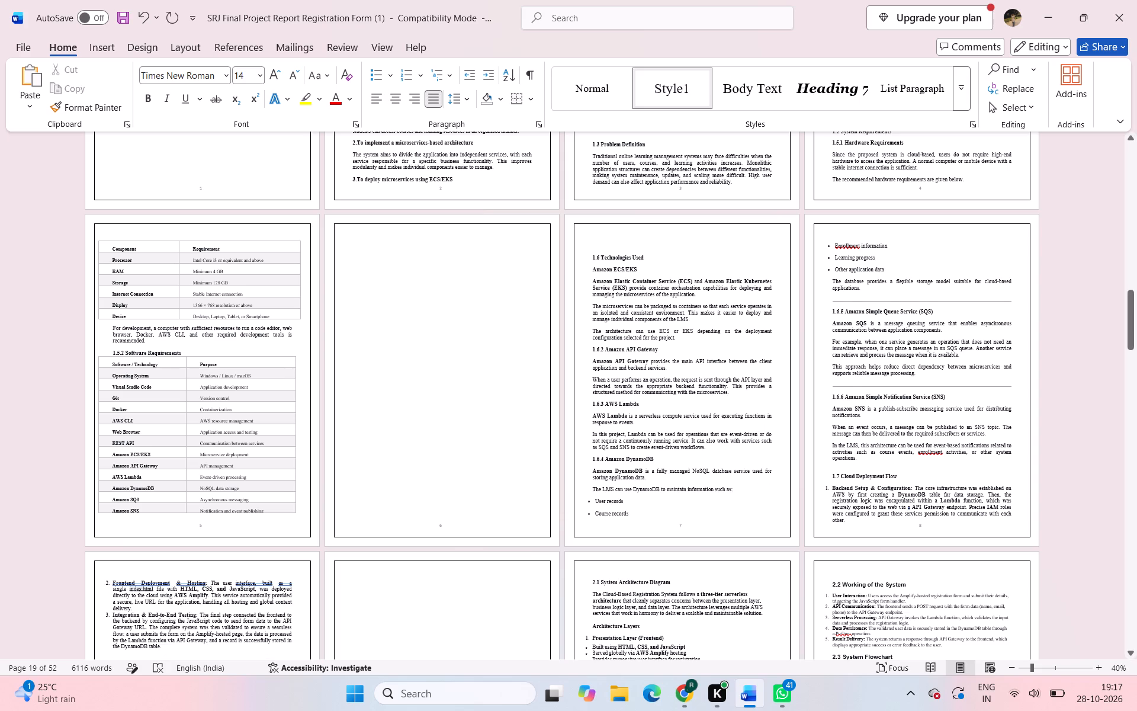
click(871, 302)
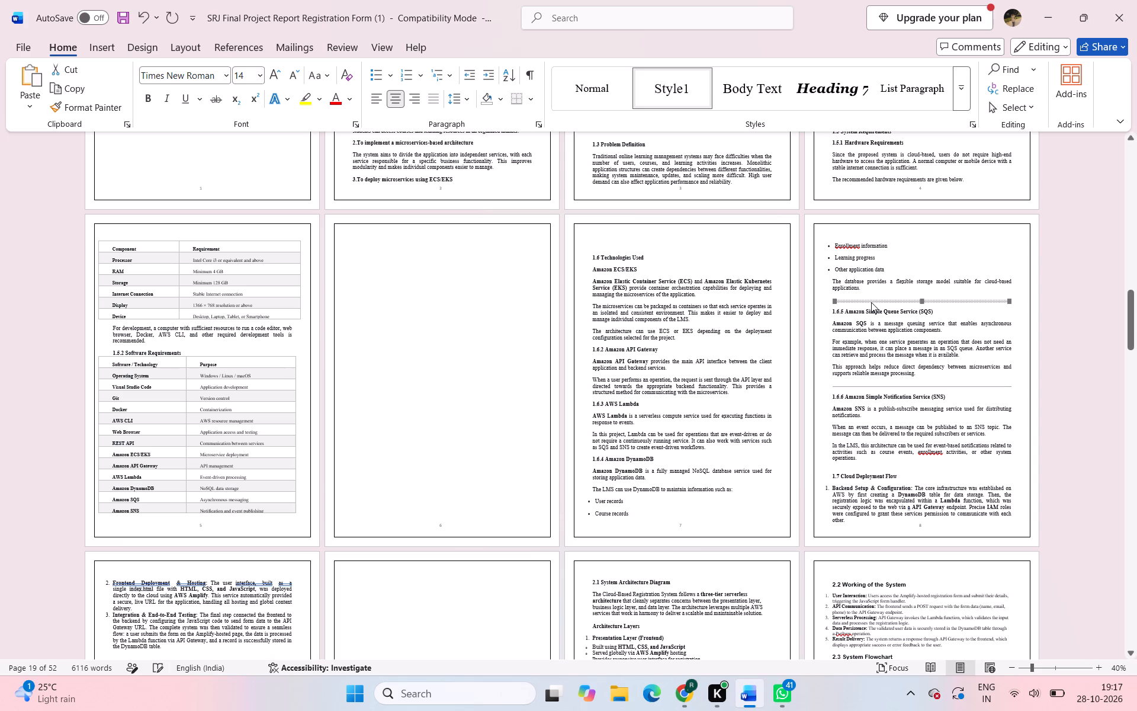
key(BackSpace)
key(BackSpace)
key(BackSpace)
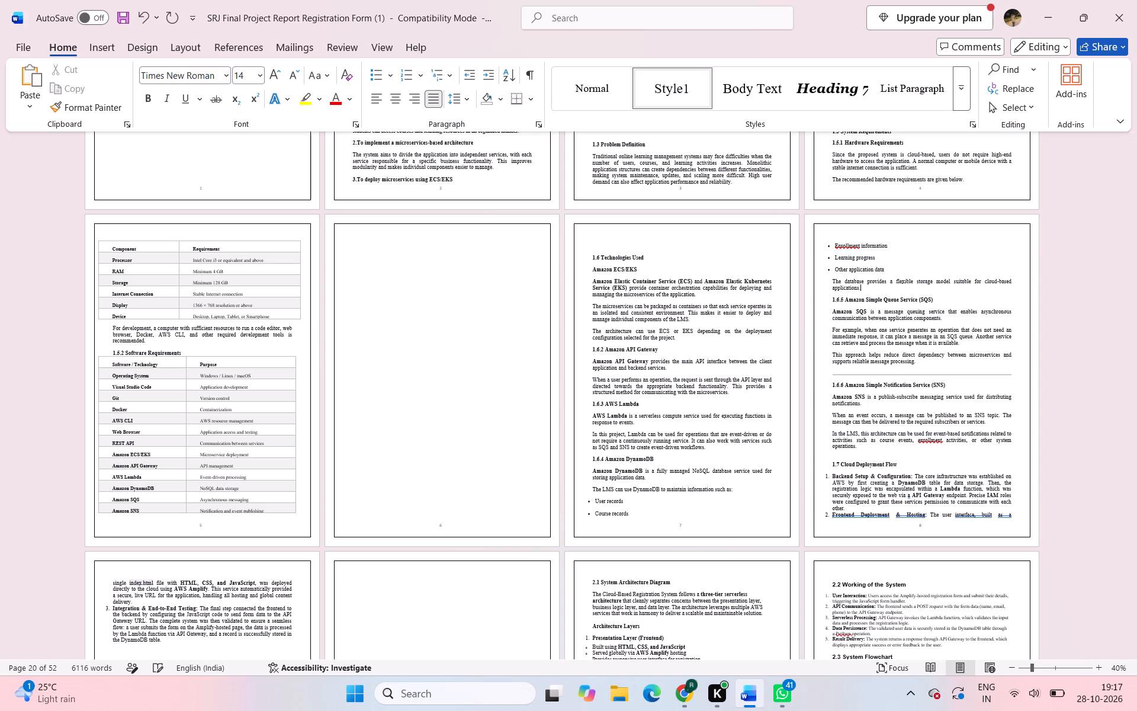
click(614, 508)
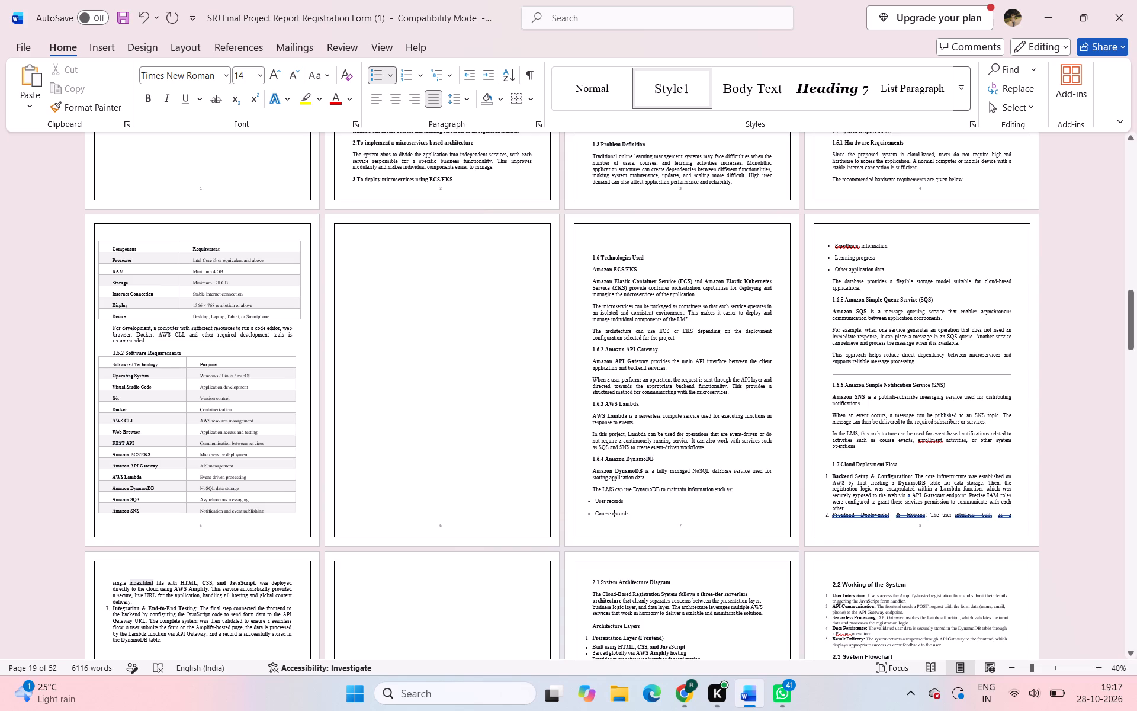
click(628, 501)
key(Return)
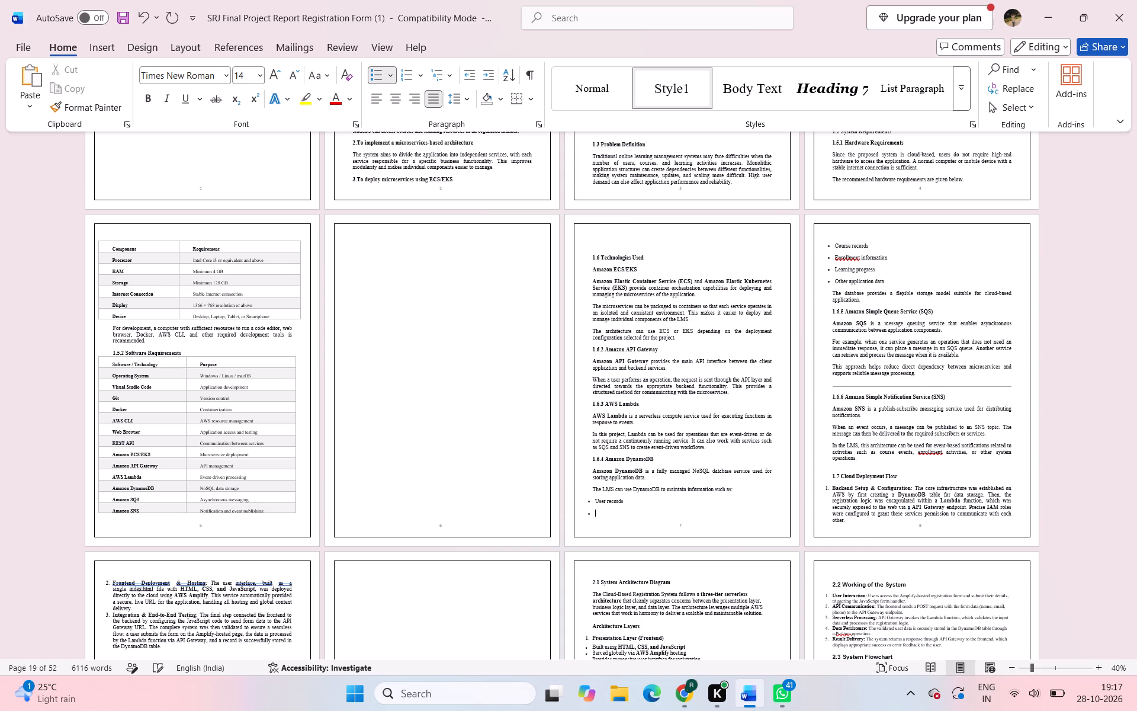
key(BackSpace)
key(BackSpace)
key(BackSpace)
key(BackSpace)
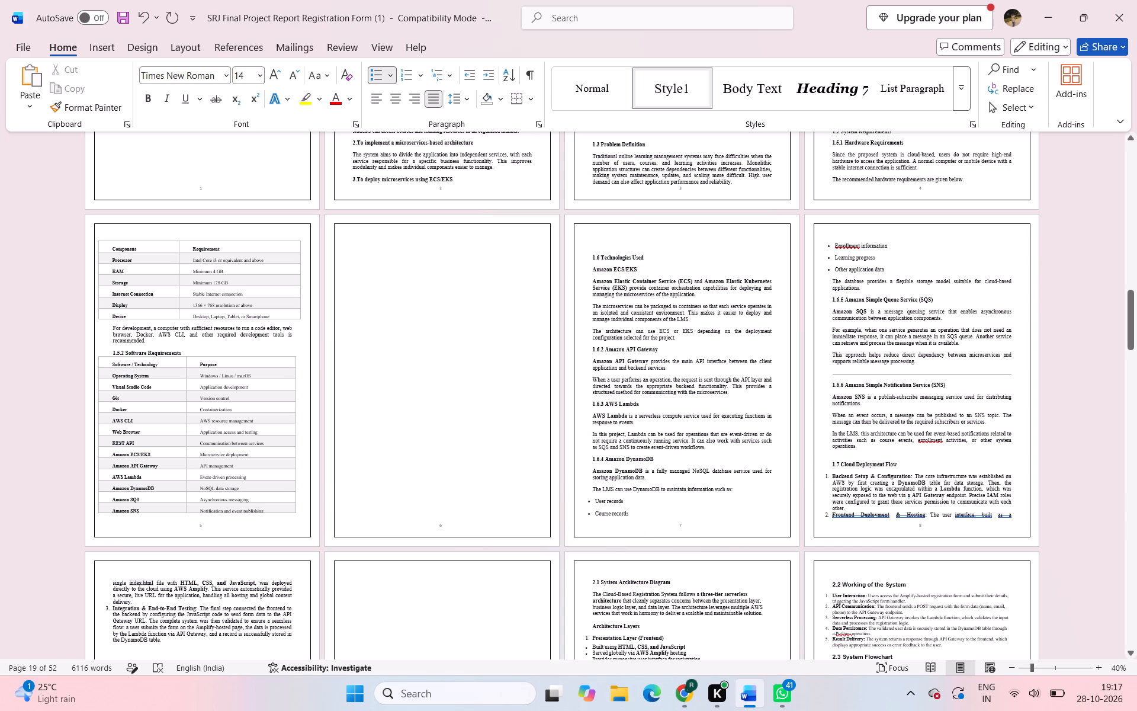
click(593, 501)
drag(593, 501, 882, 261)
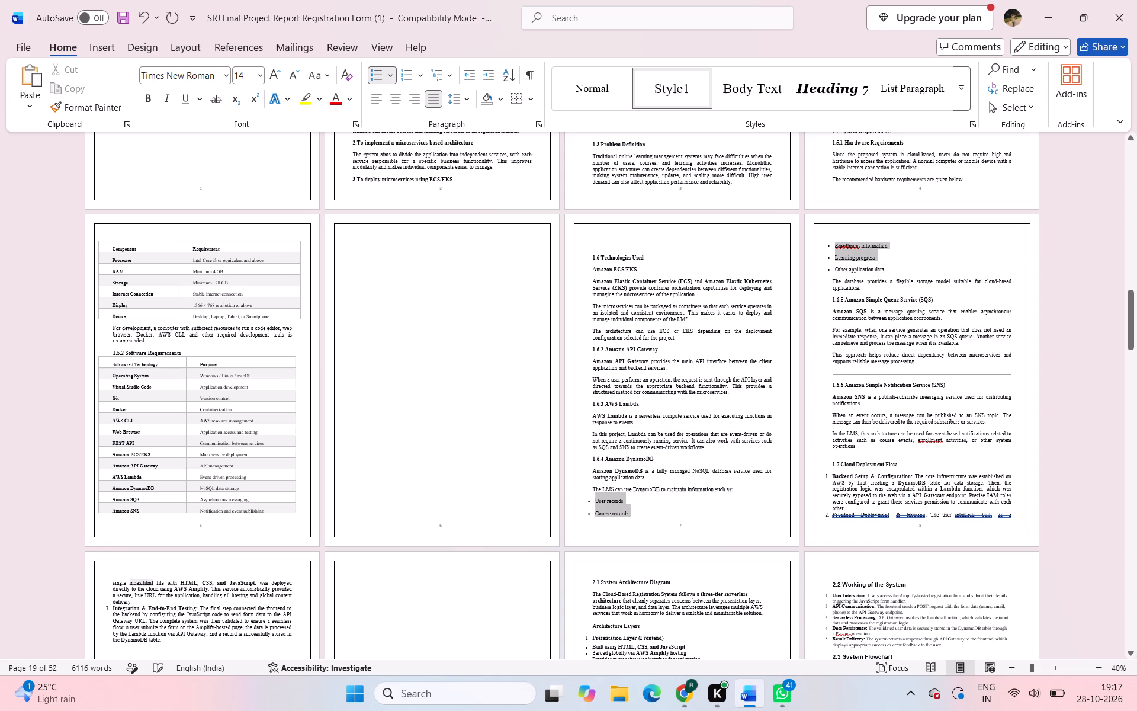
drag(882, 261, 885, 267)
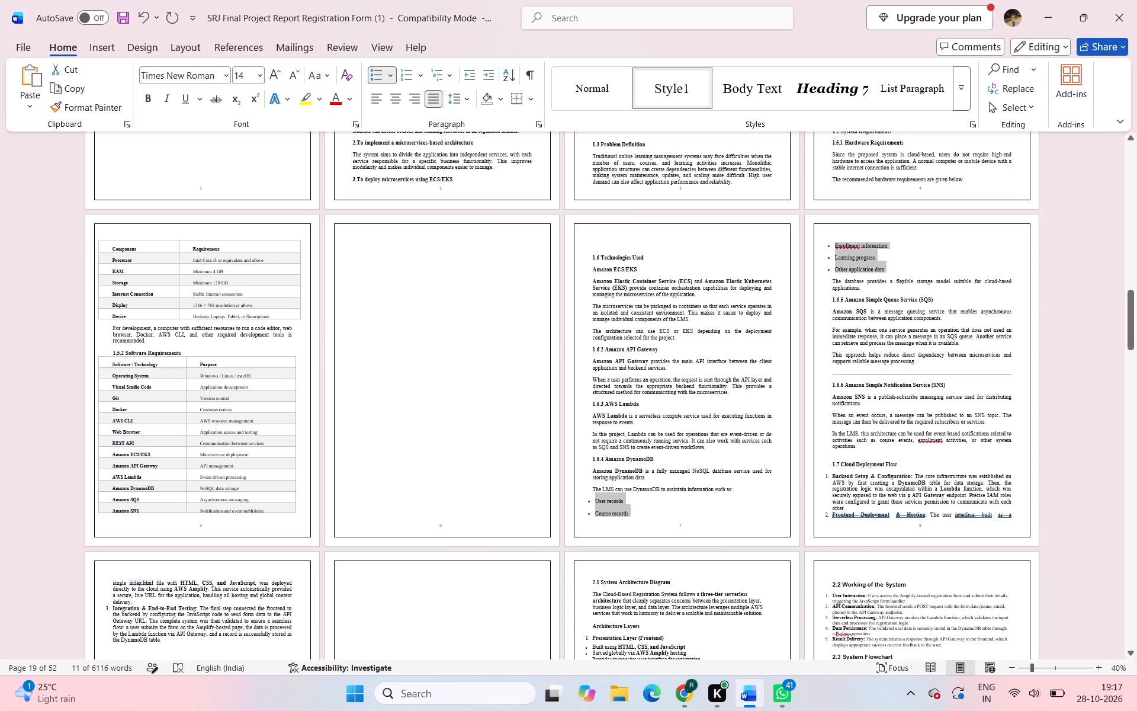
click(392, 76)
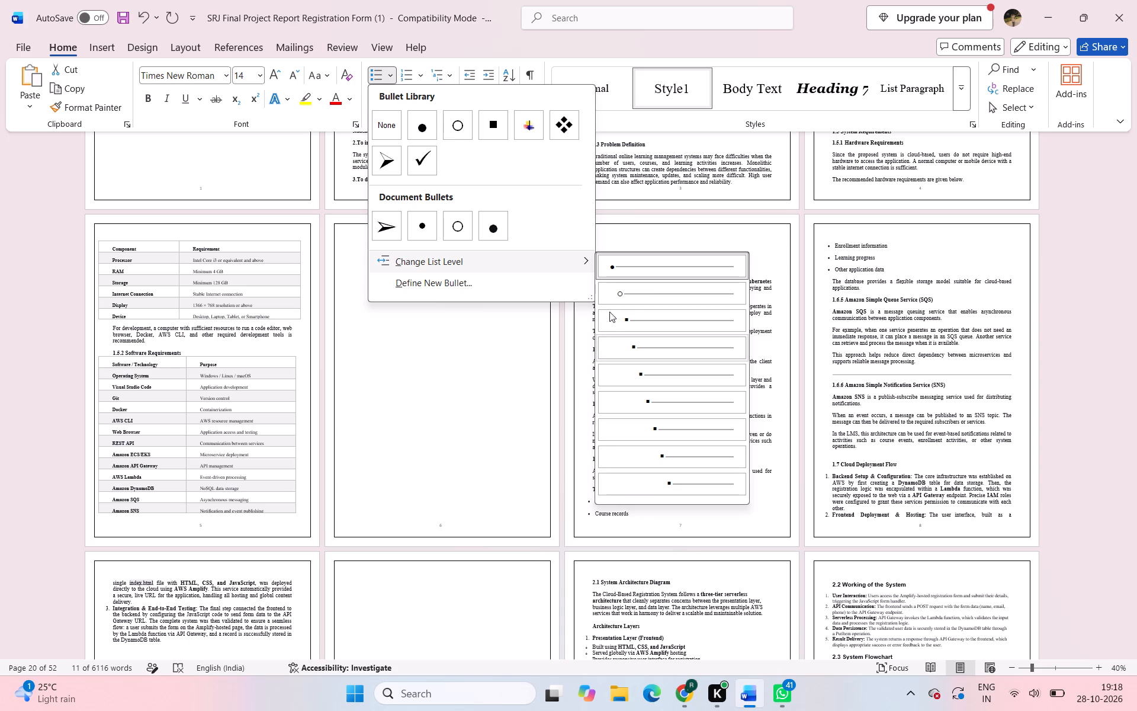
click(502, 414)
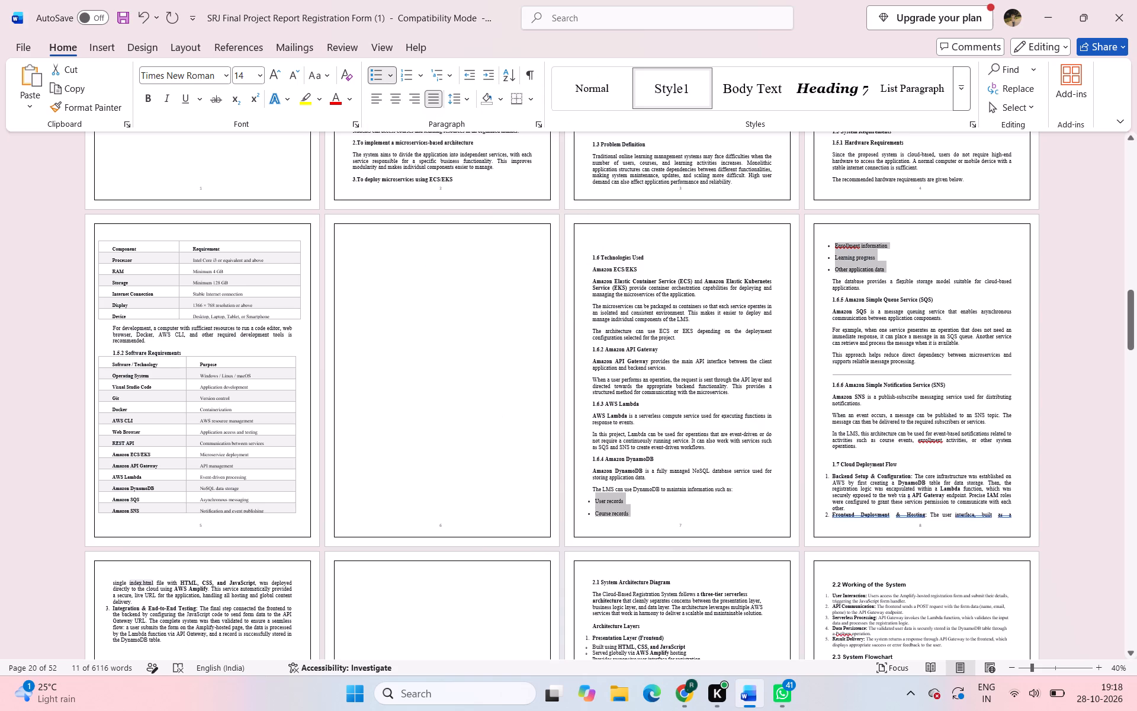
Delete the horizontal divider and empty line above the 1.6.6 Amazon Simple Notification Service (SNS) heading.
click(871, 379)
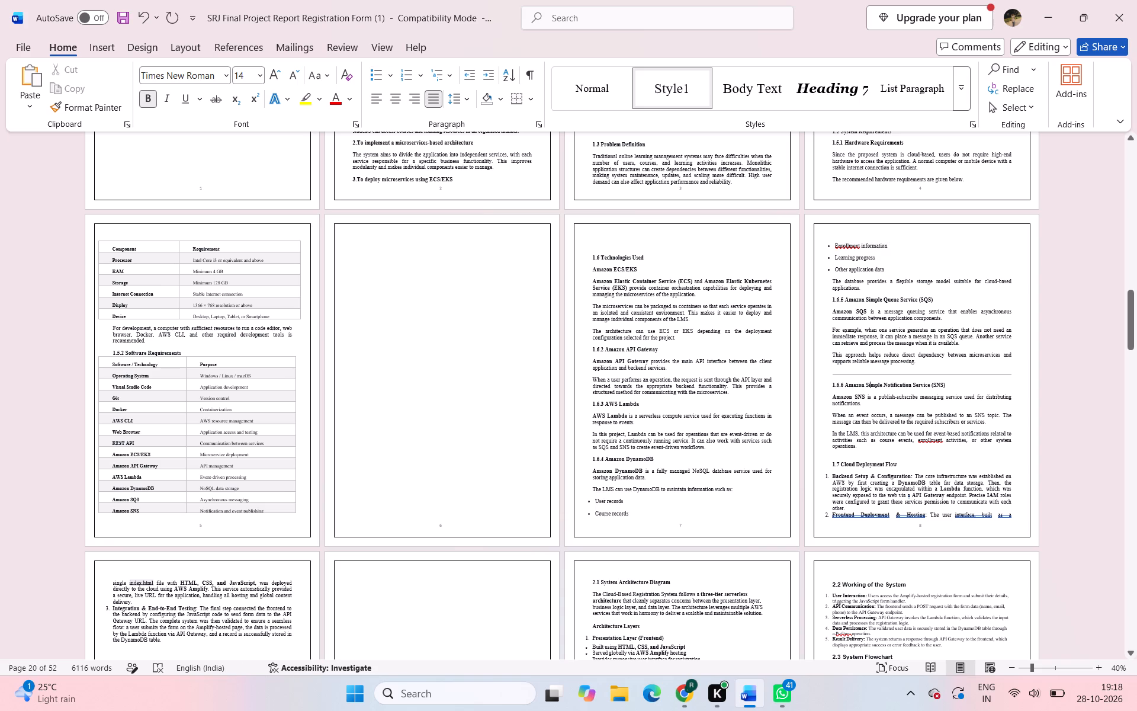
click(871, 376)
key(BackSpace)
key(BackSpace)
key(BackSpace)
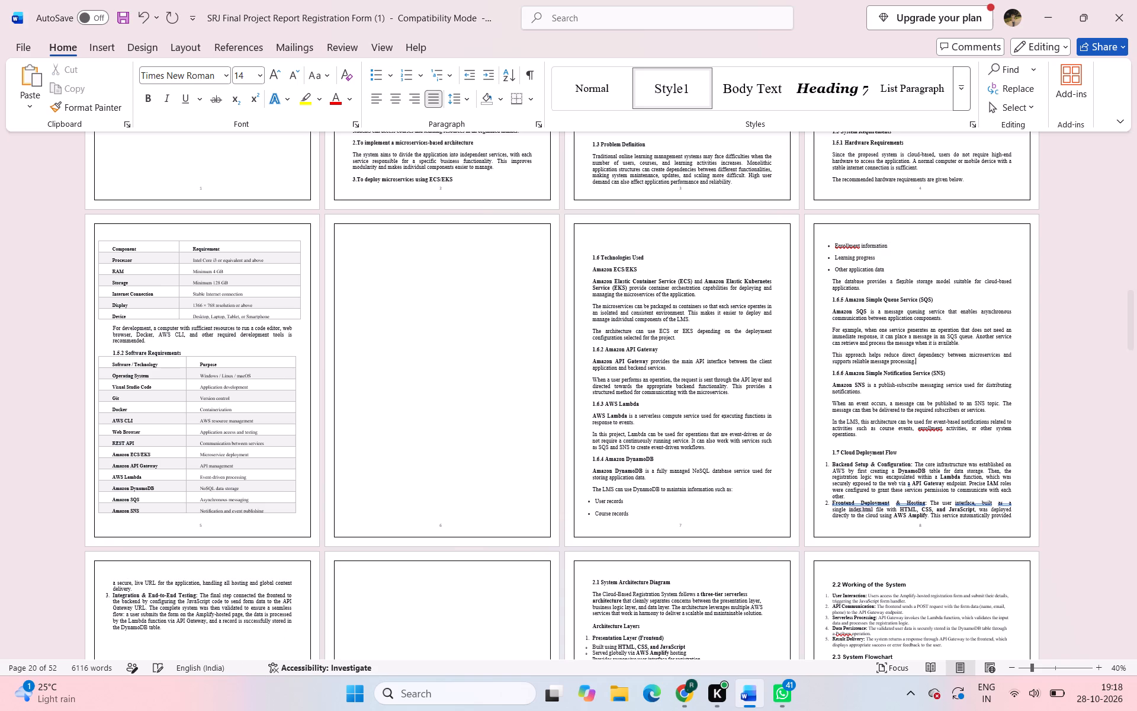
Show the paragraph and formatting marks throughout the report.
click(855, 445)
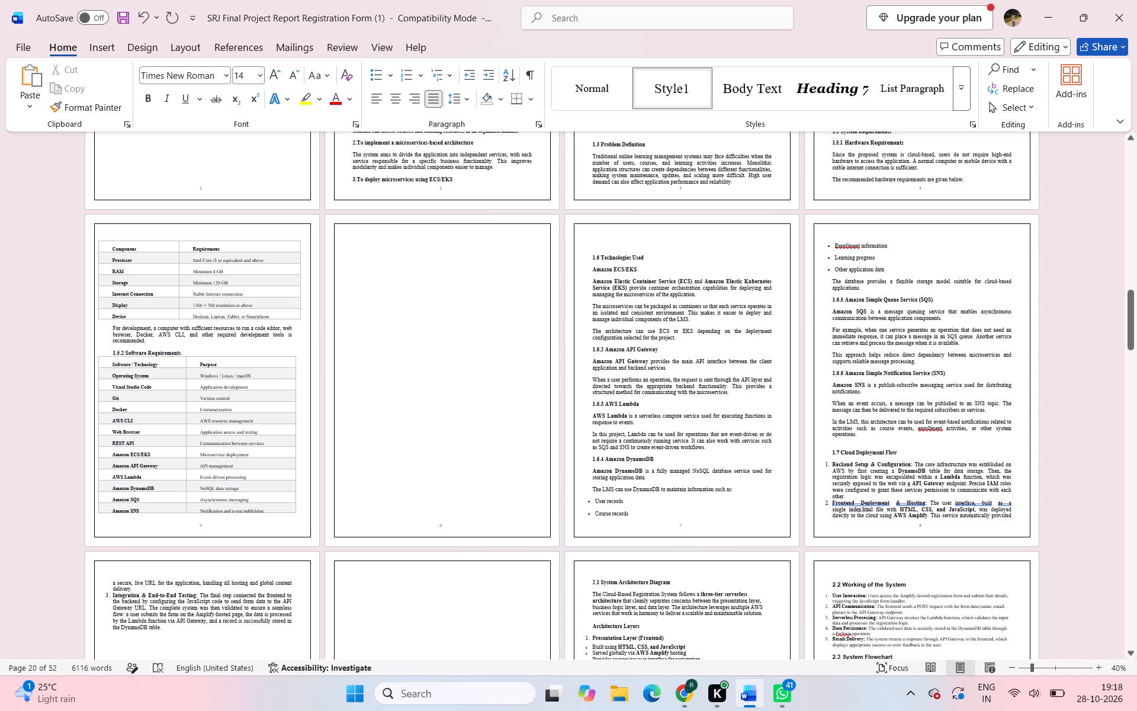
click(532, 78)
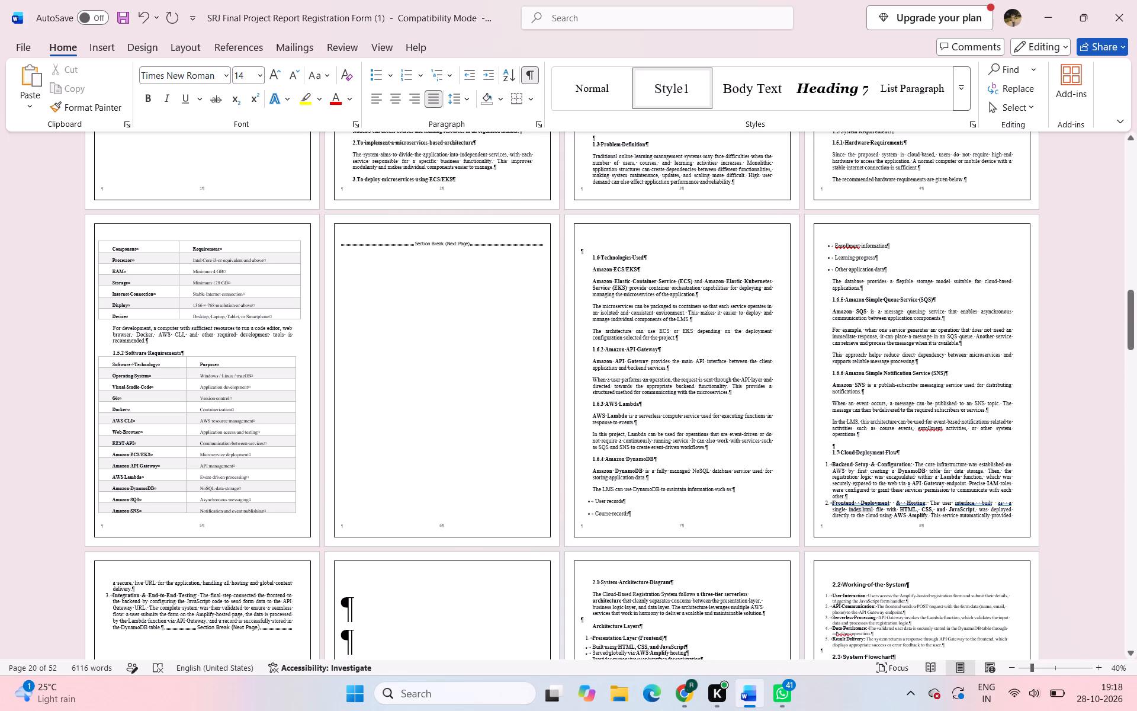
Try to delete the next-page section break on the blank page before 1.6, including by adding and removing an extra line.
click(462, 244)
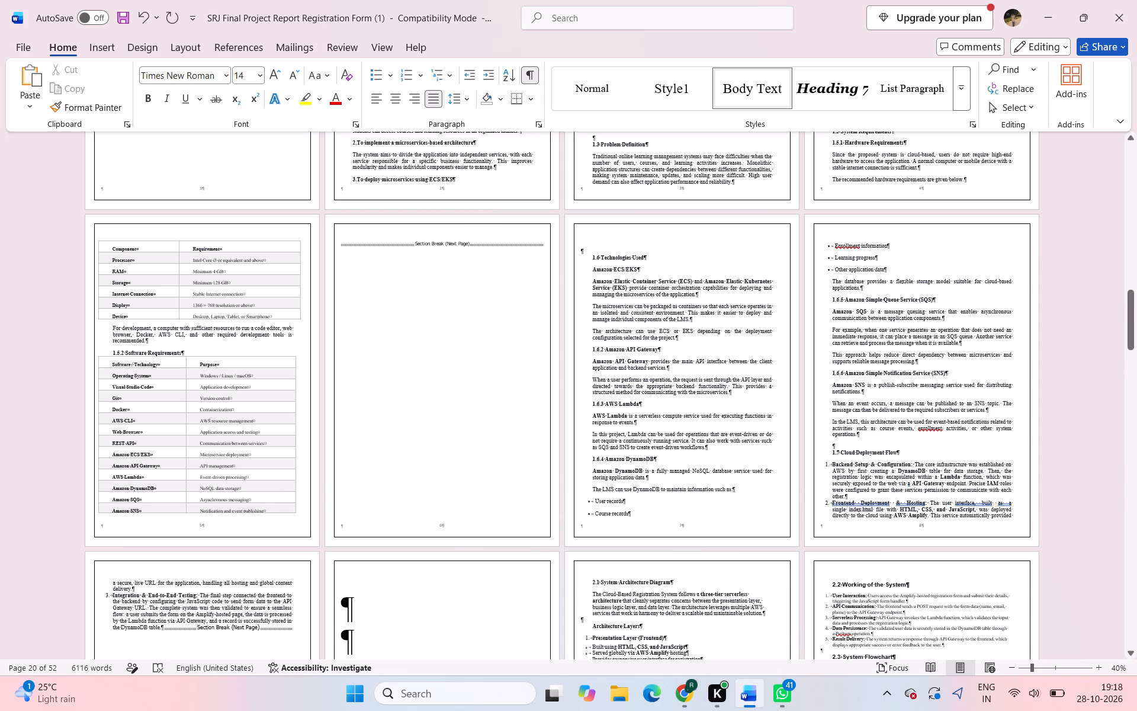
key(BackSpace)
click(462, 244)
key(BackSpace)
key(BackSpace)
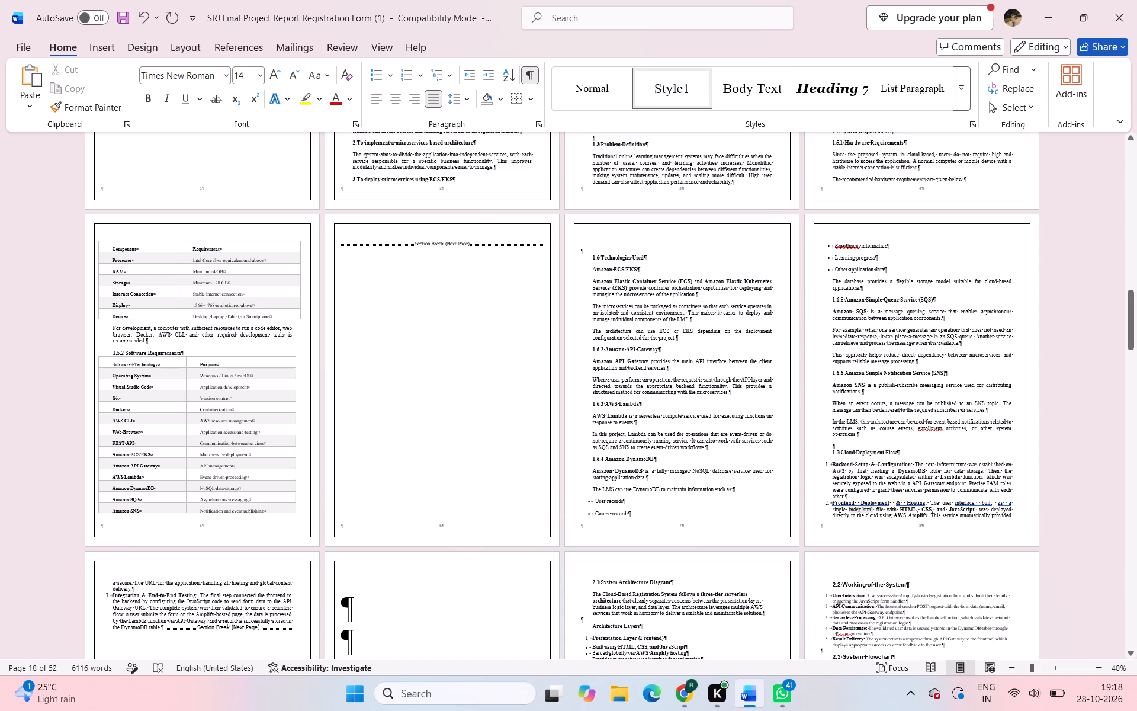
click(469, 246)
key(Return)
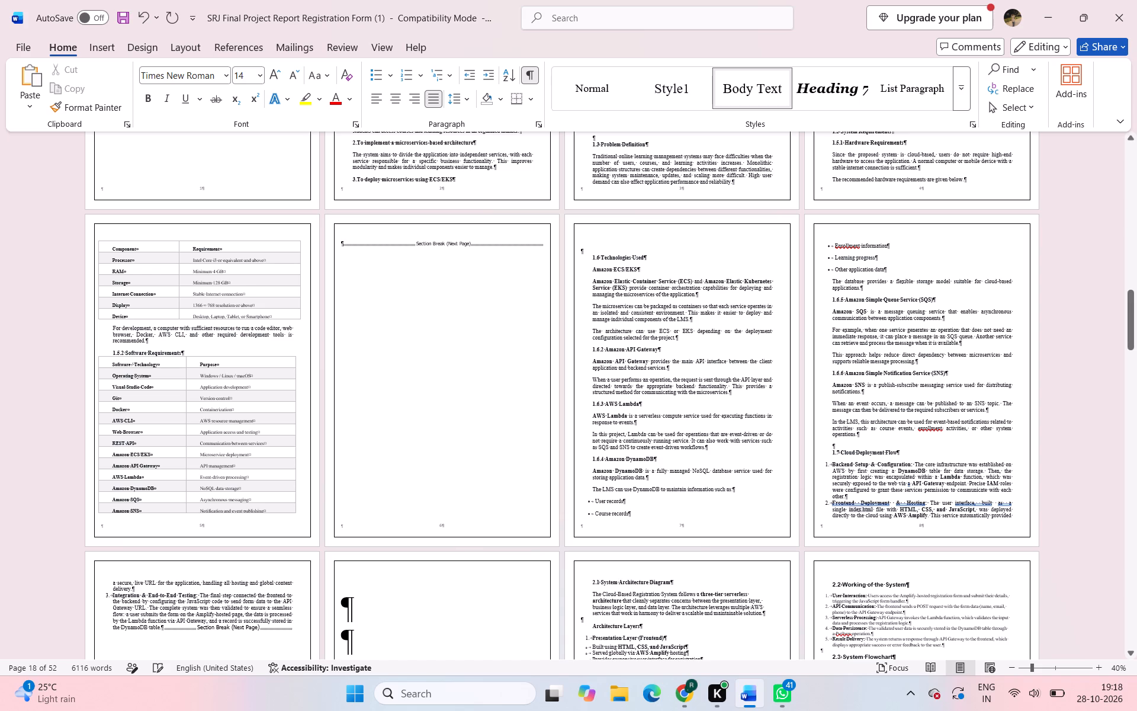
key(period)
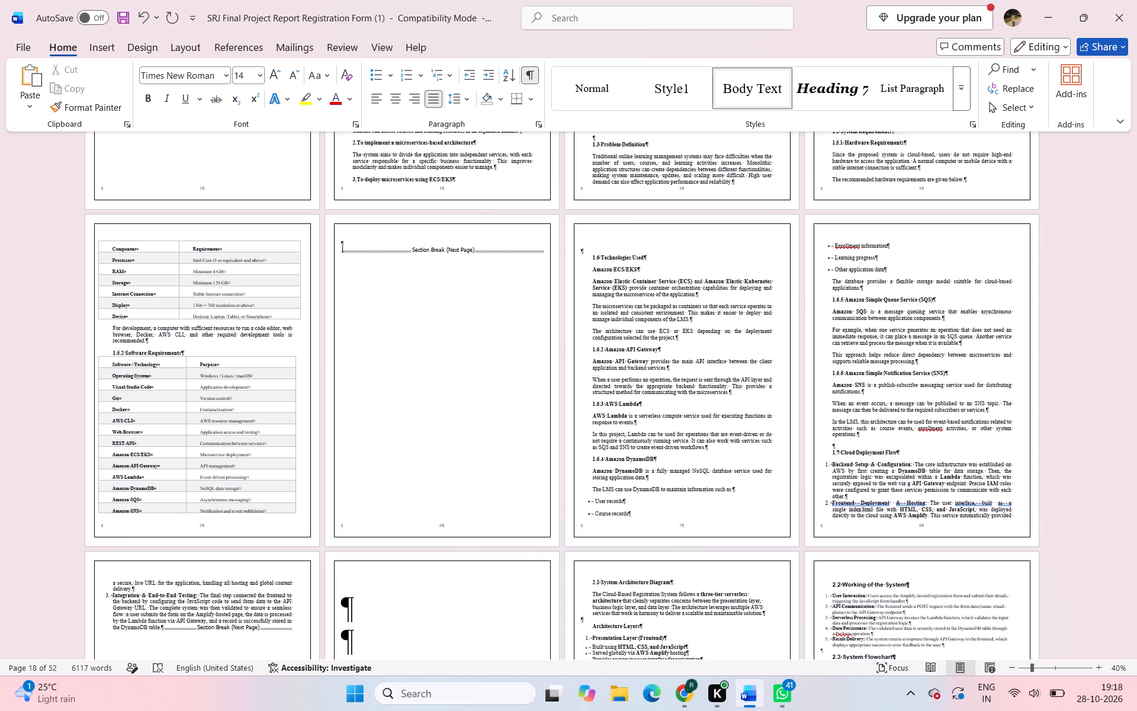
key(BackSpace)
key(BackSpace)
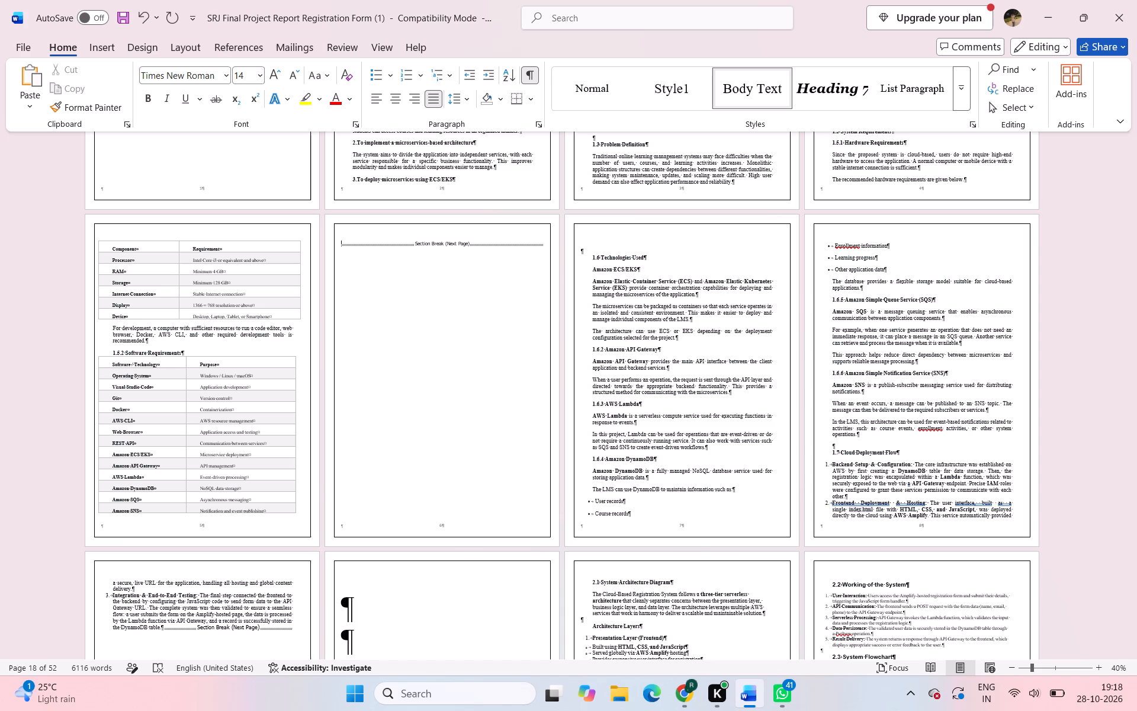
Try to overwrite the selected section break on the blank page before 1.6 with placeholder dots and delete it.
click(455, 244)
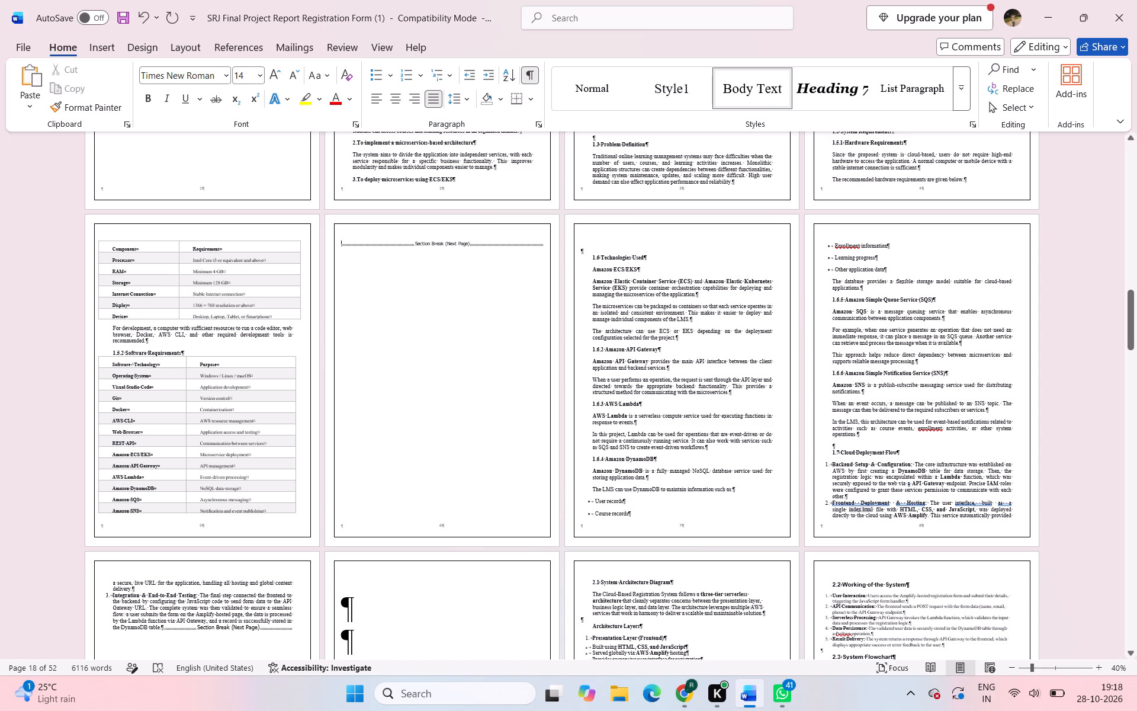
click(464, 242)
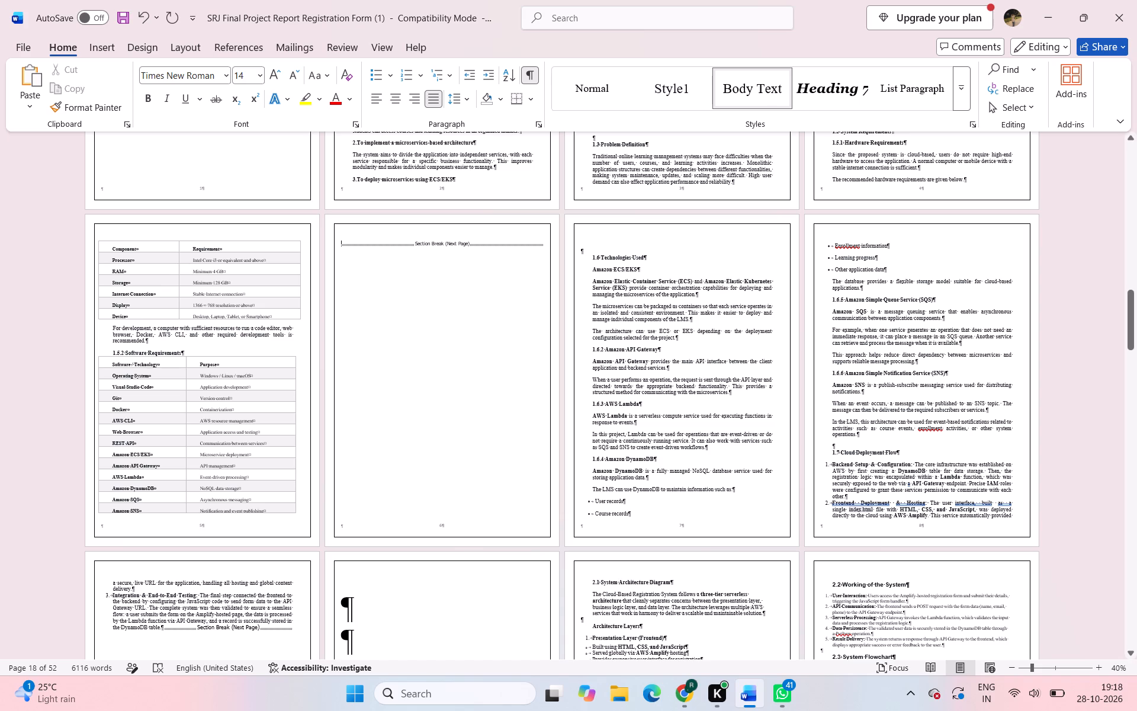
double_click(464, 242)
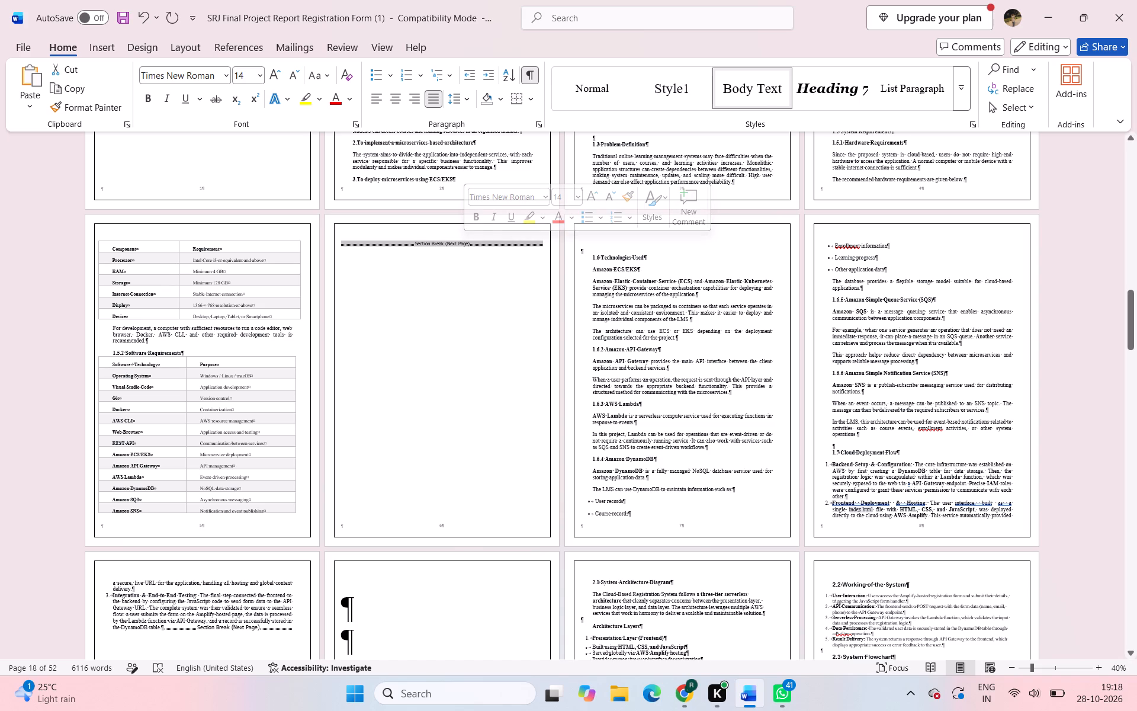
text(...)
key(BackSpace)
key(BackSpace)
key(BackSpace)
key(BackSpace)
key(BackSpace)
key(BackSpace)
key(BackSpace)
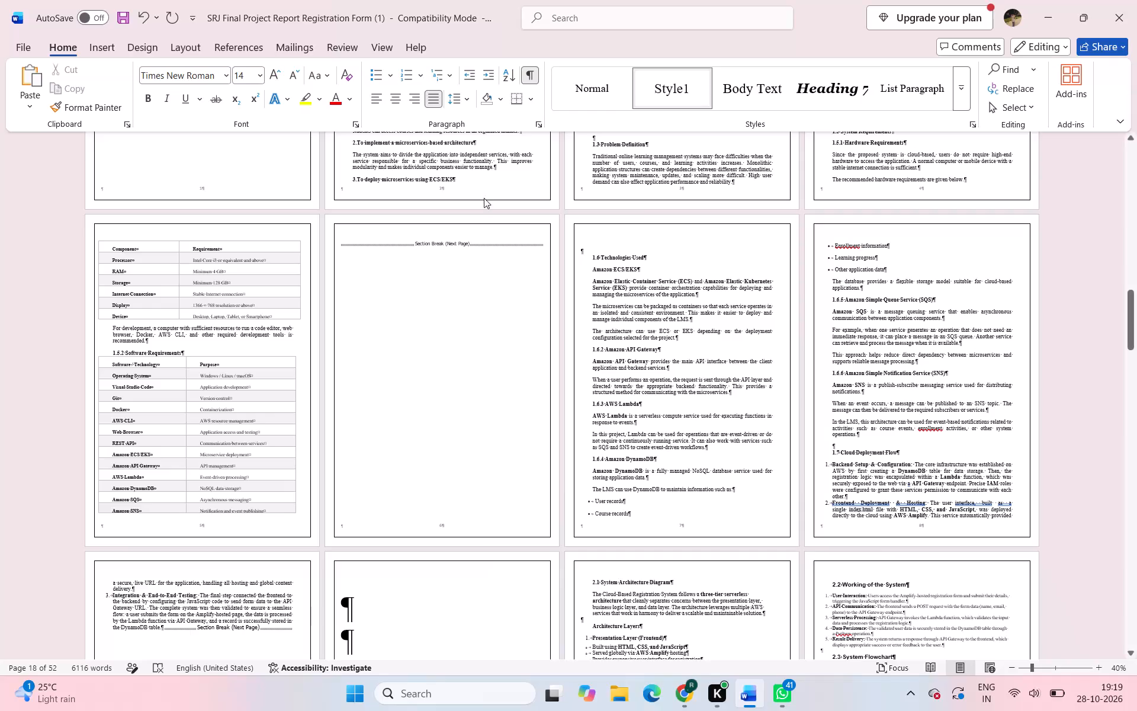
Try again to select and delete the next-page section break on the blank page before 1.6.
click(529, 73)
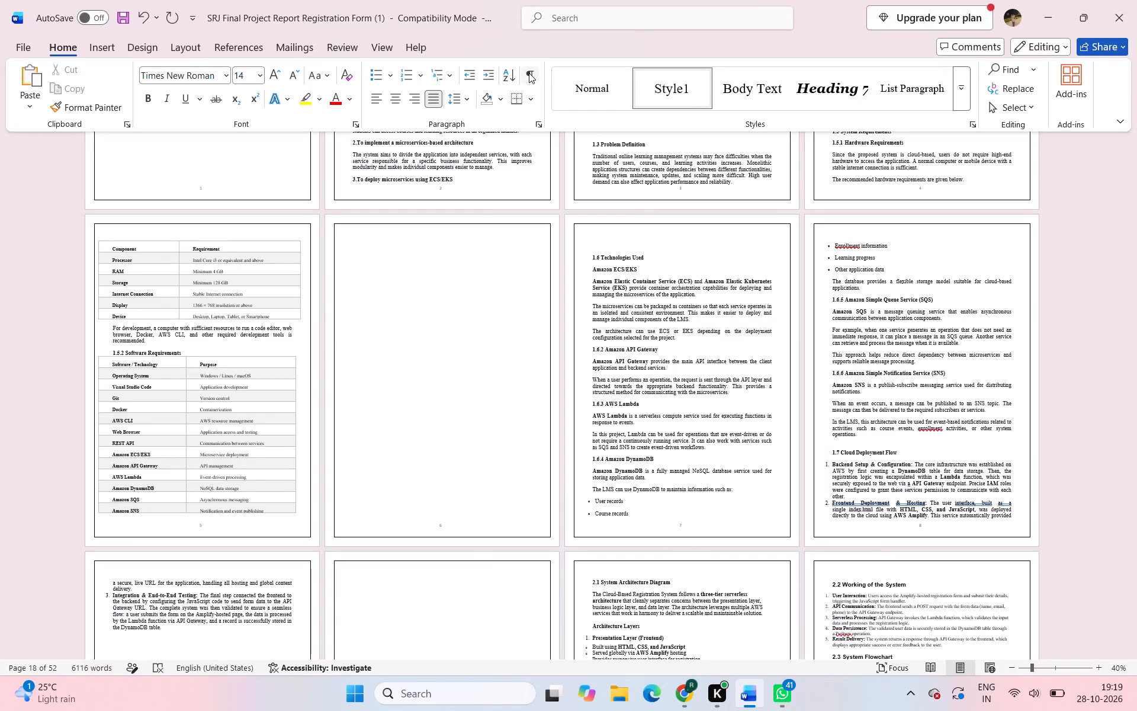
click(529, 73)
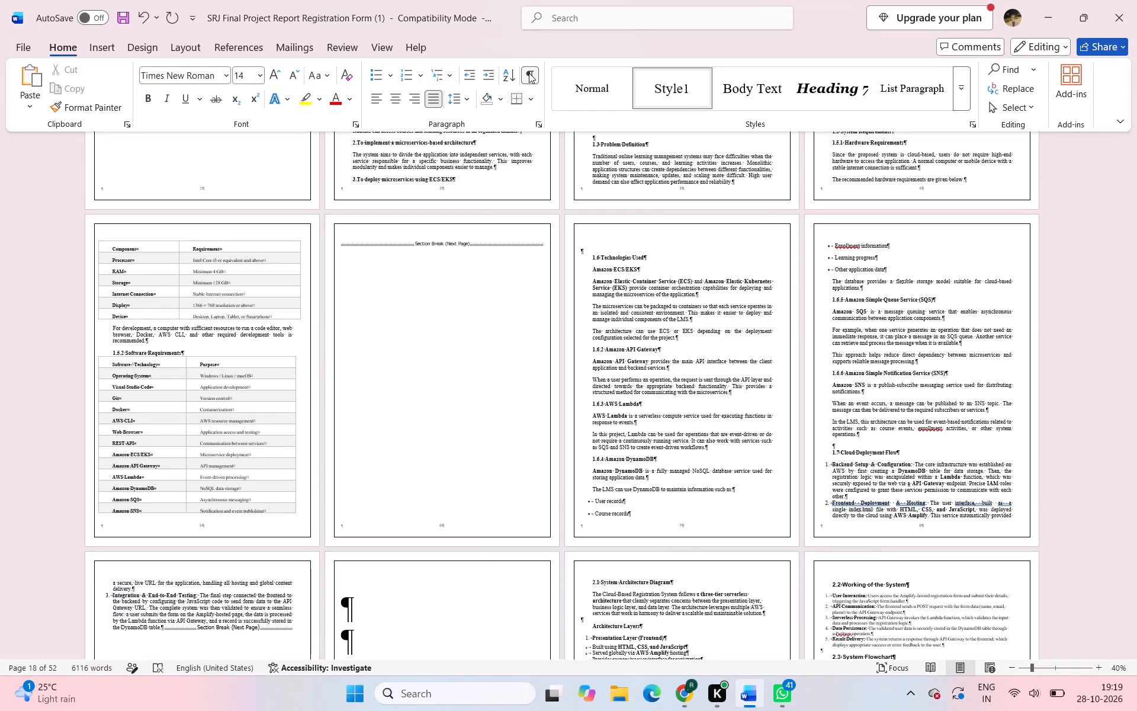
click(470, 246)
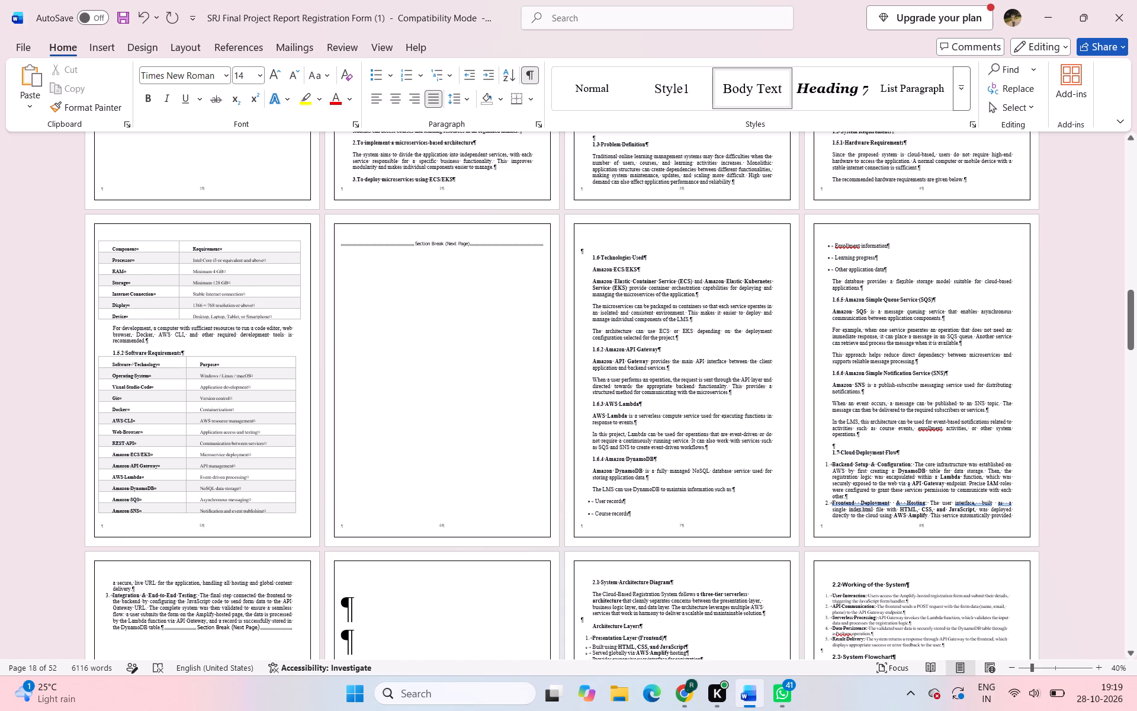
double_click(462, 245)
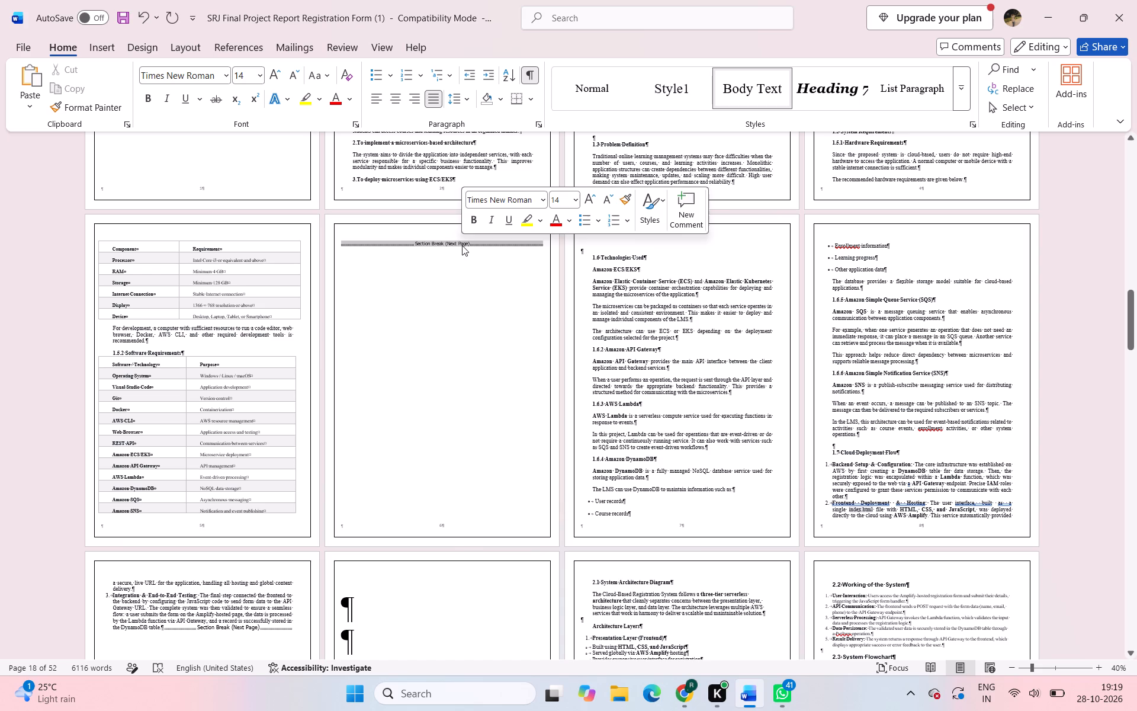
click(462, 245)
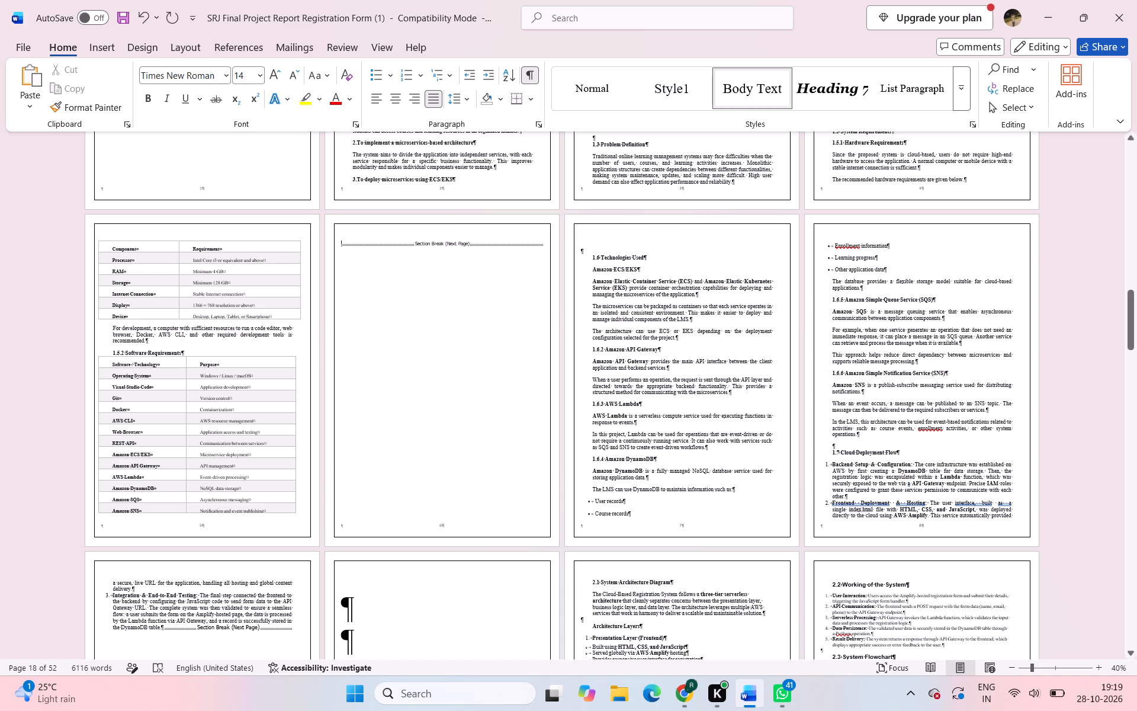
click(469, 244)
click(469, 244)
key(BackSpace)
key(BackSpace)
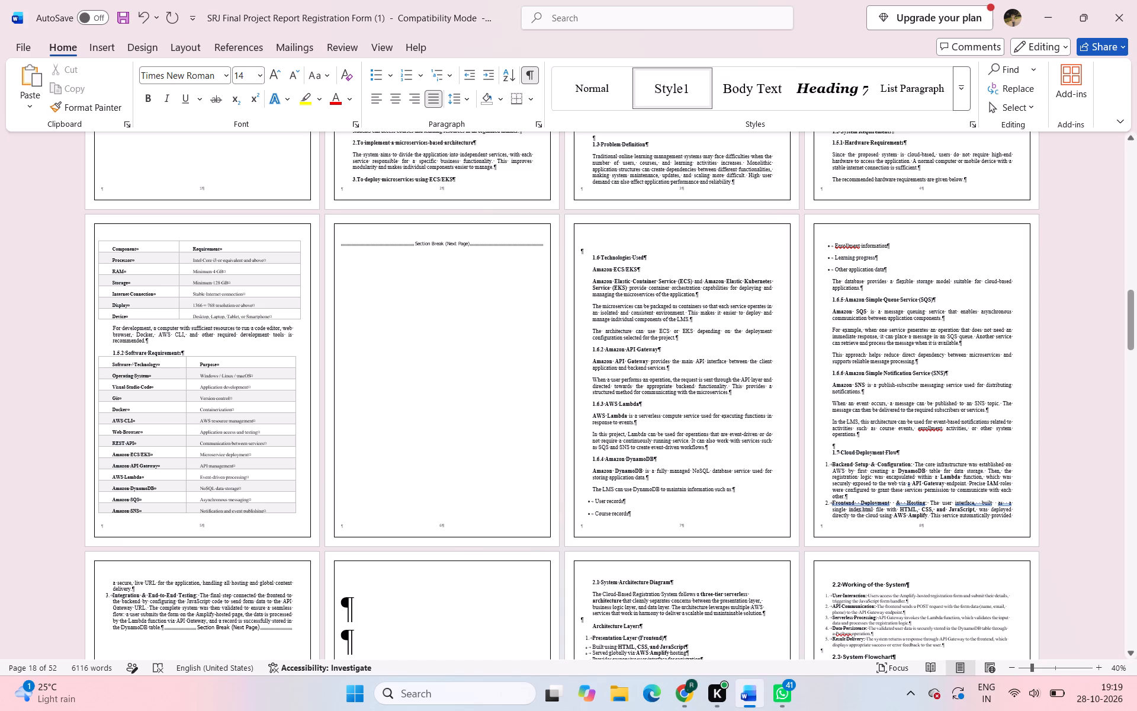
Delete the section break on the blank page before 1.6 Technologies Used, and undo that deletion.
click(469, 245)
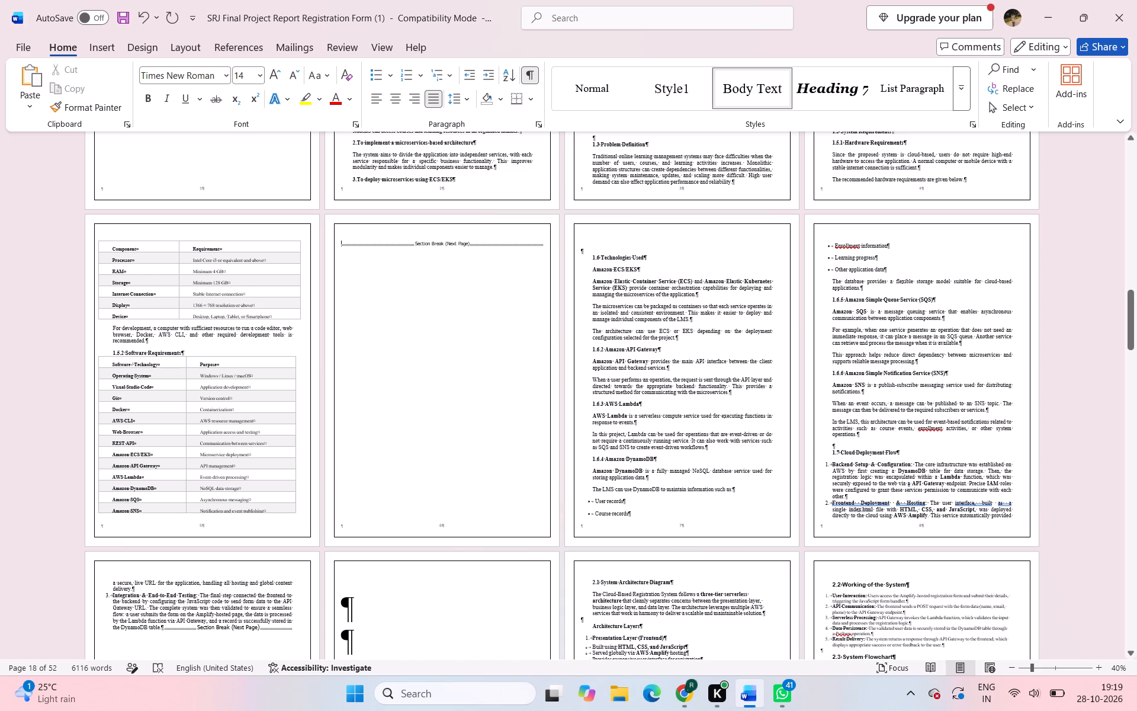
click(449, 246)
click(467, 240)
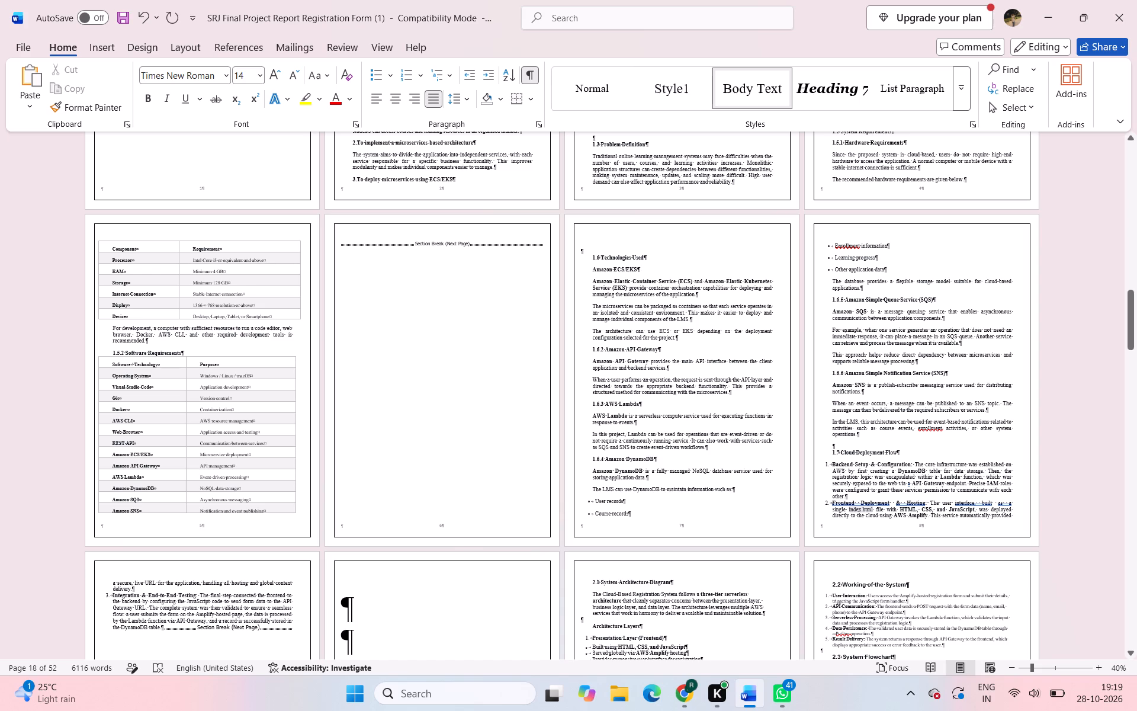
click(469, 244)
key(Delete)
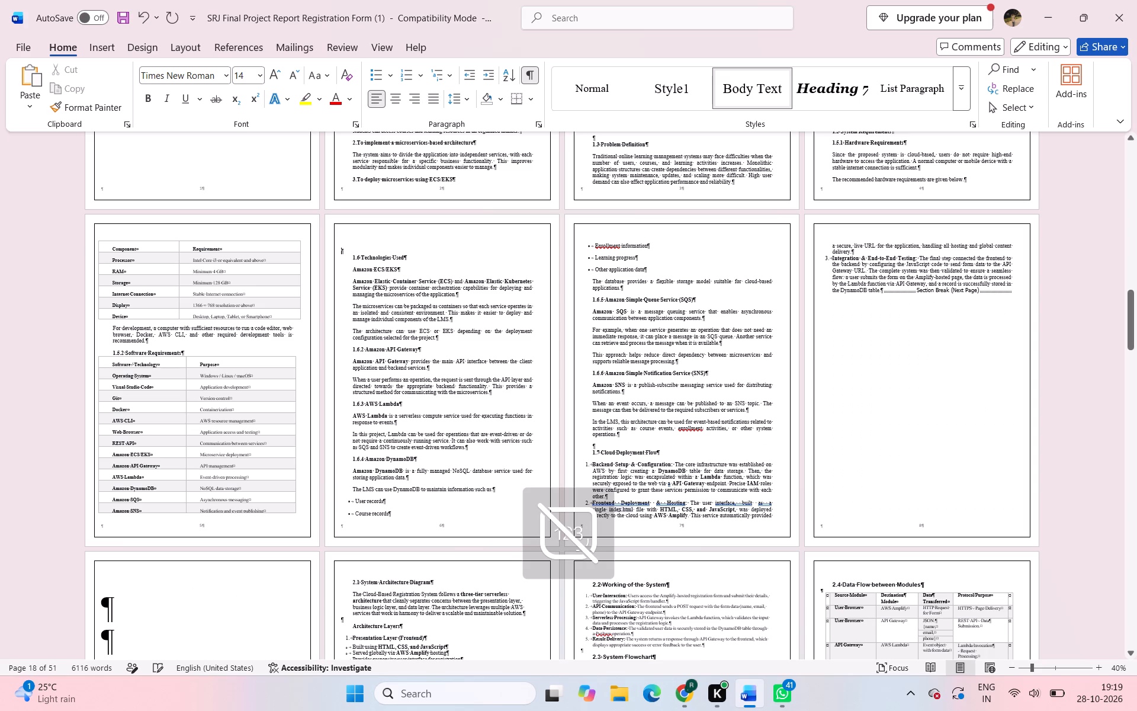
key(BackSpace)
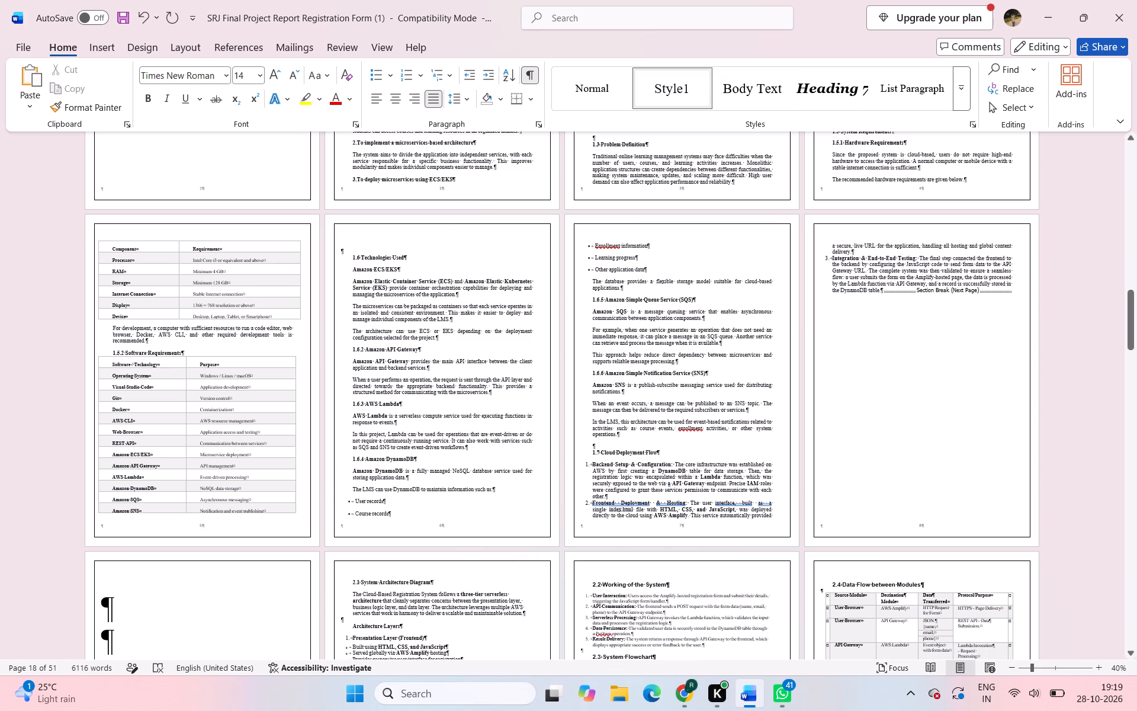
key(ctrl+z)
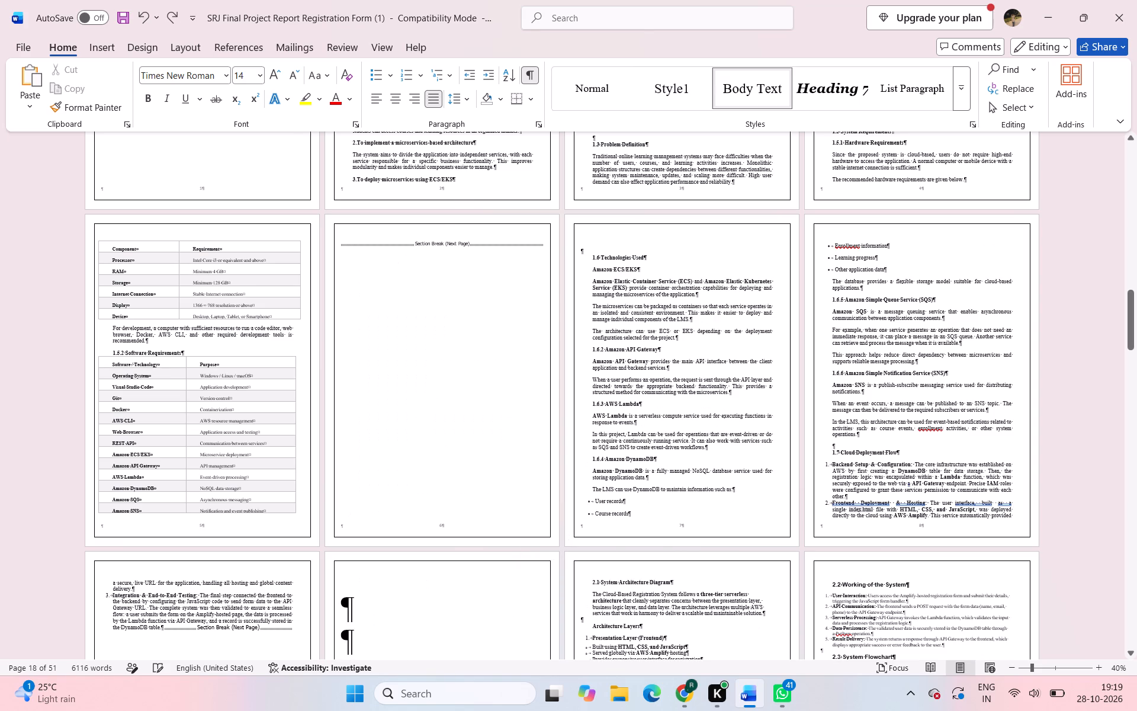
Delete the next-page section break on the blank page before the 1.6 Technologies Used heading.
click(467, 243)
key(Delete)
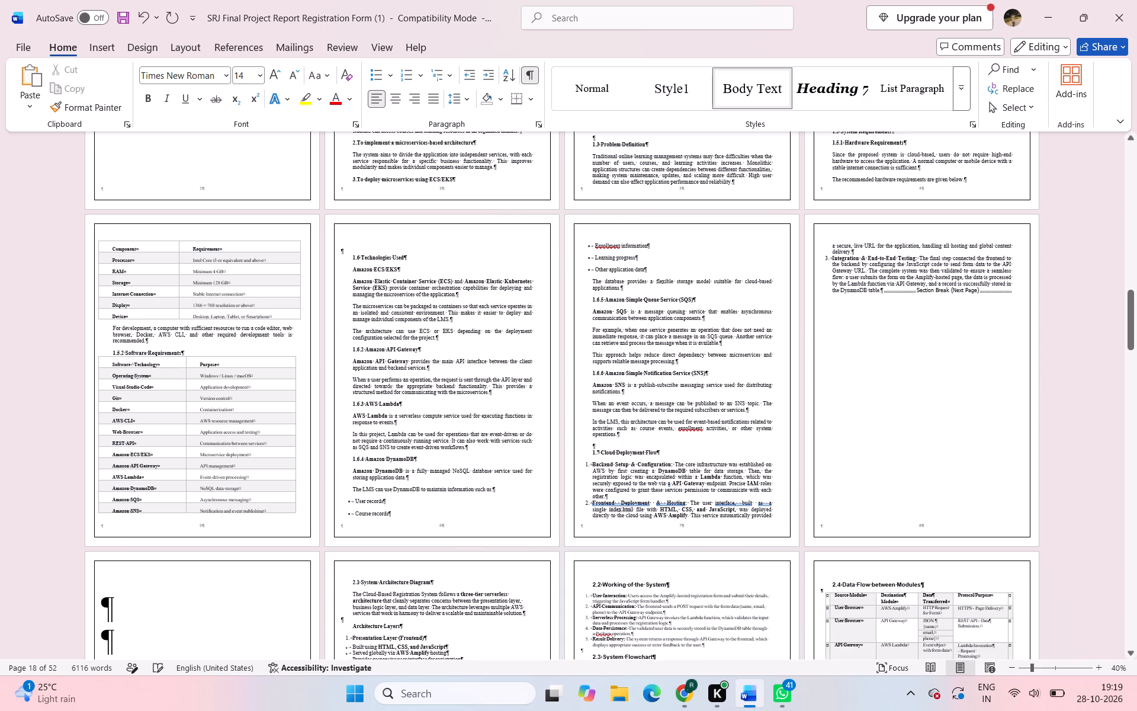
Hide the paragraph and formatting marks and try to remove the empty line above the 1.6 Technologies Used heading.
click(535, 78)
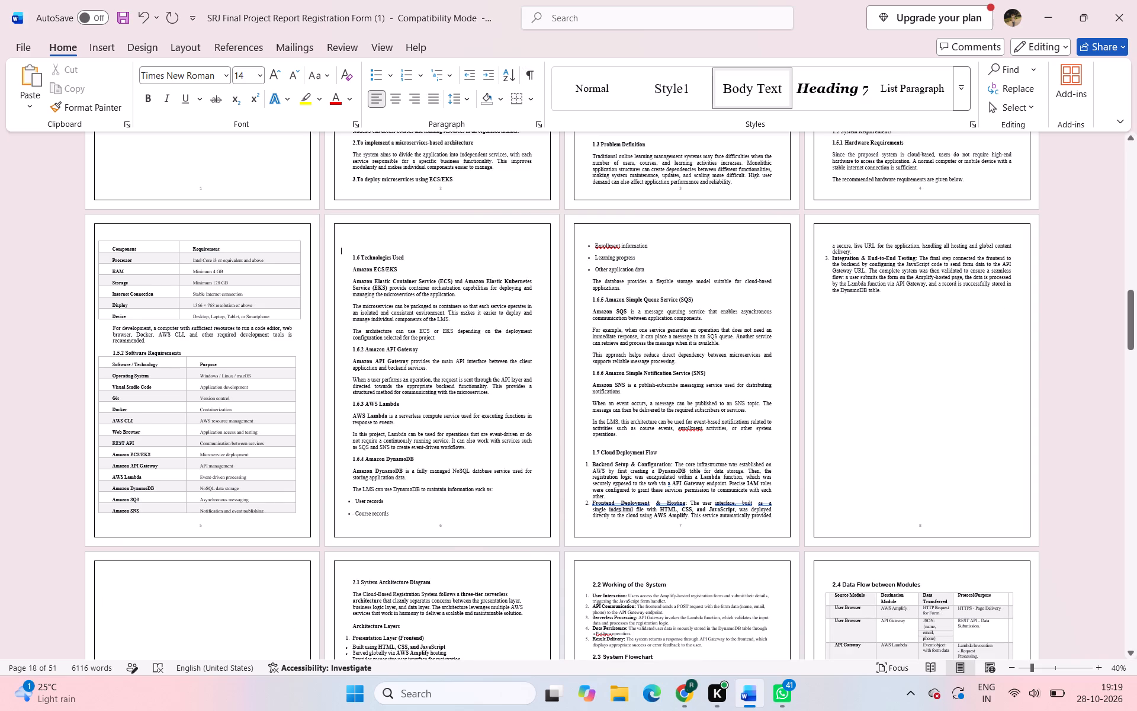
key(BackSpace)
key(BackSpace)
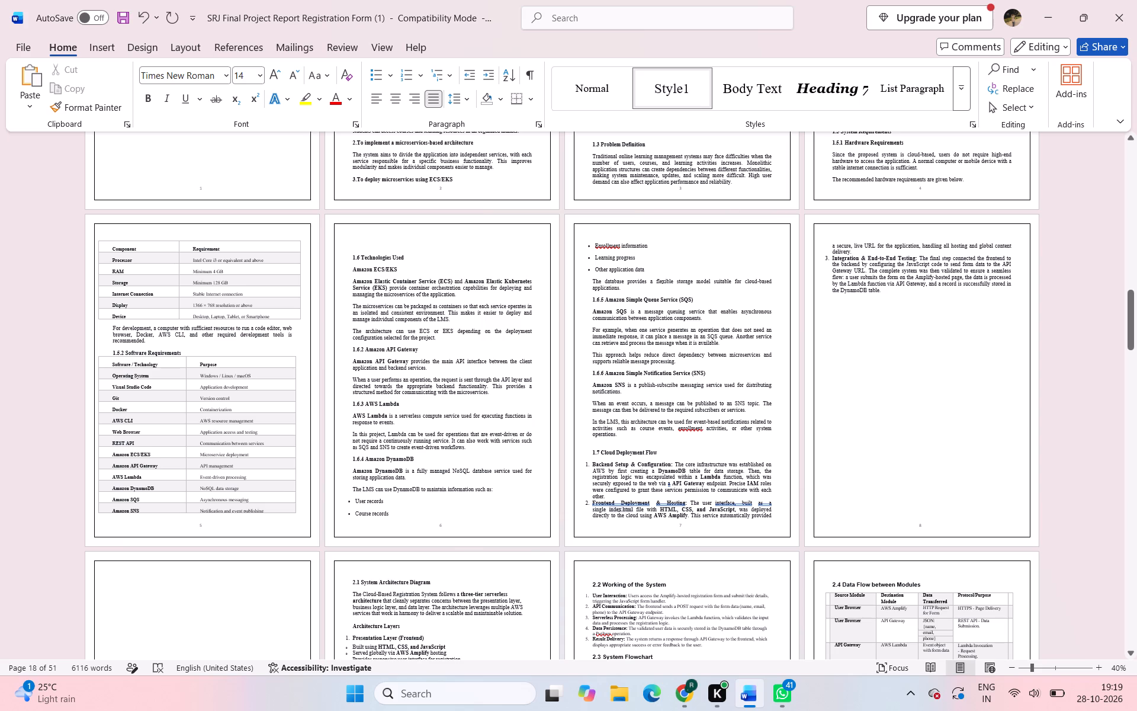
Add the number 1.6.1 in front of the Amazon ECS/EKS heading under 1.6 Technologies Used.
click(354, 269)
text(1.)
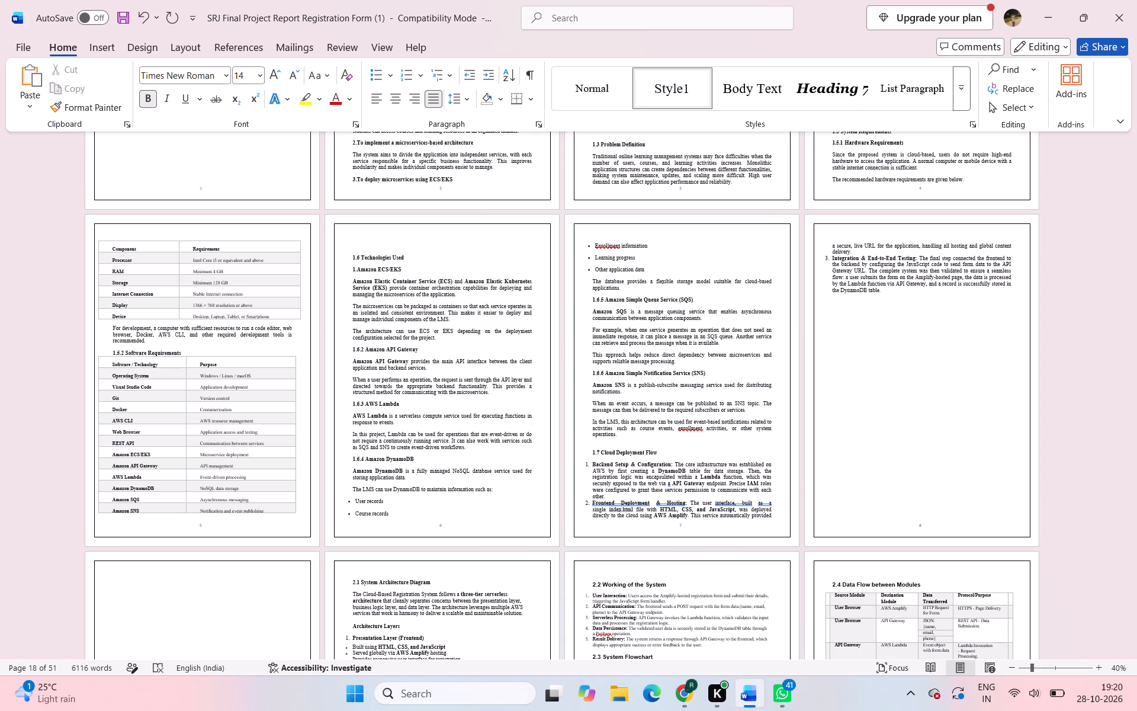
text(6.)
text(1)
key(space)
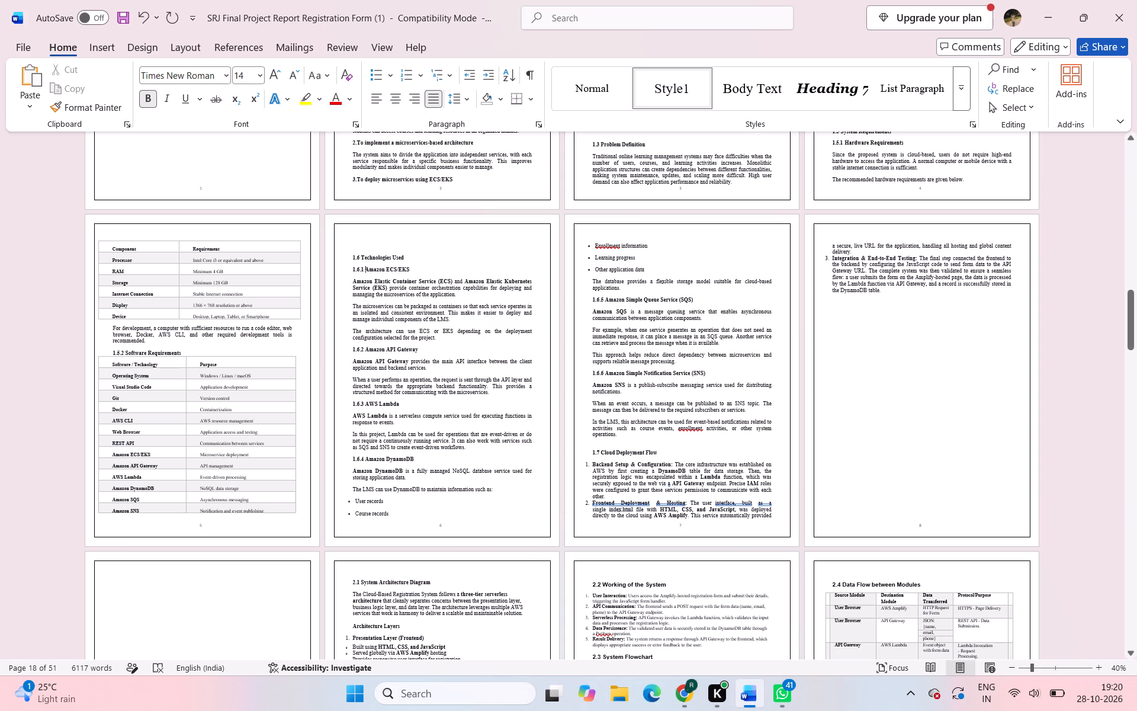
scroll(662, 444, down, 2)
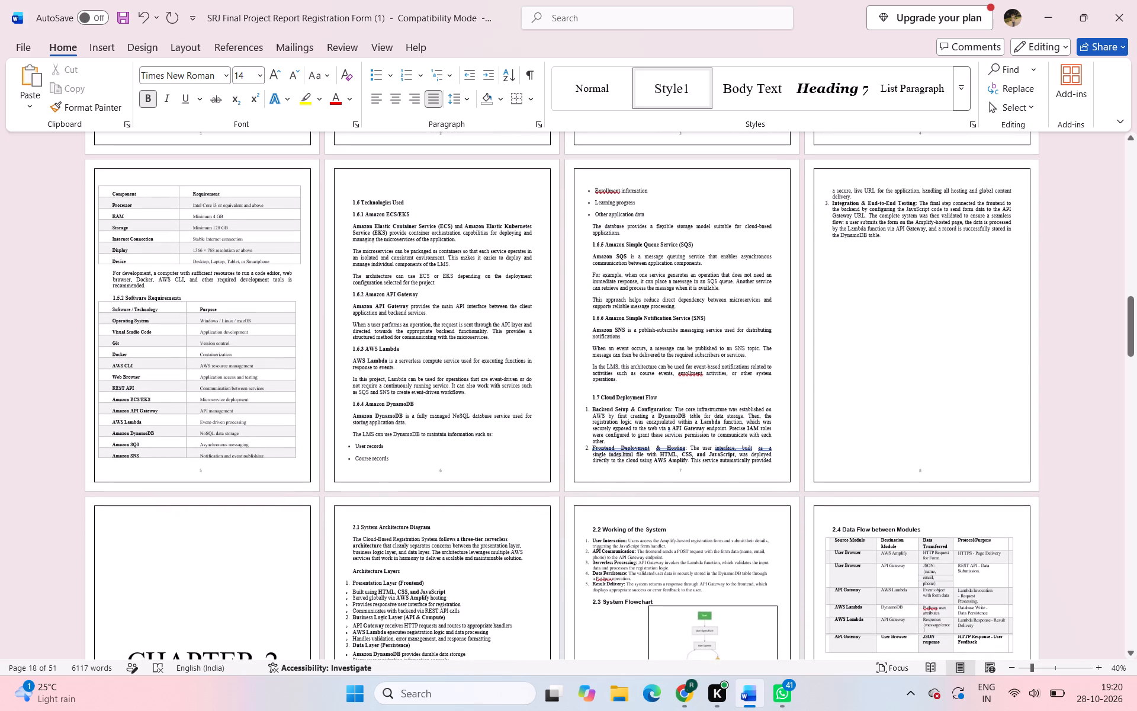
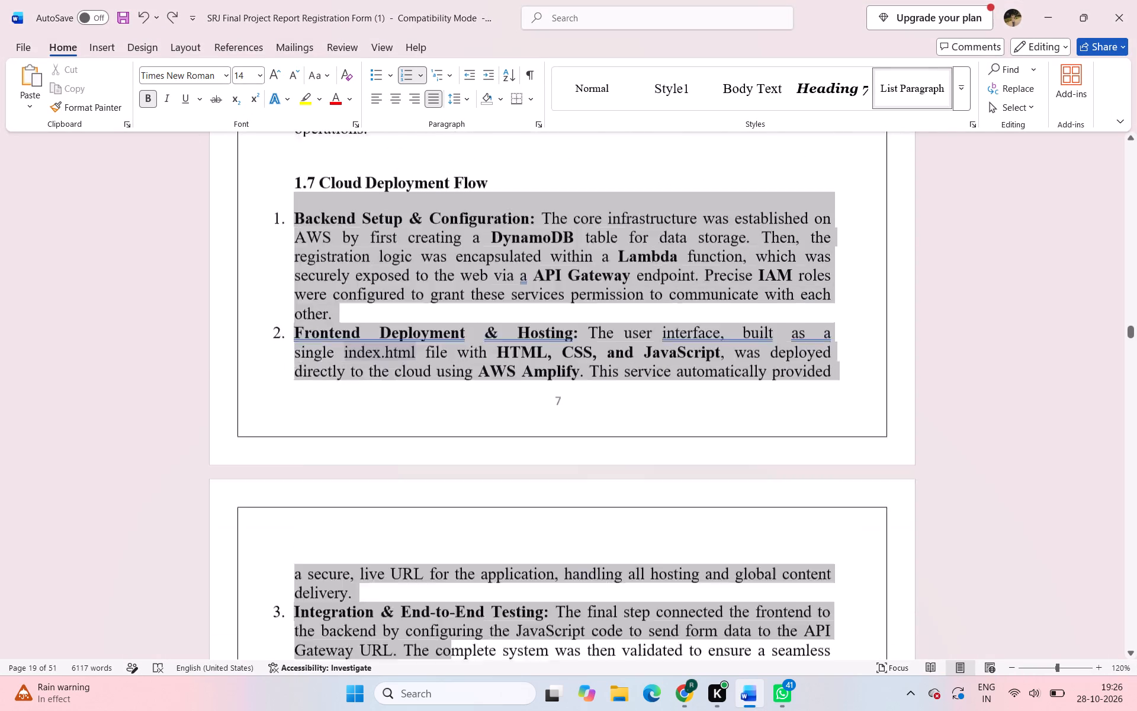
drag(455, 710, 498, 467)
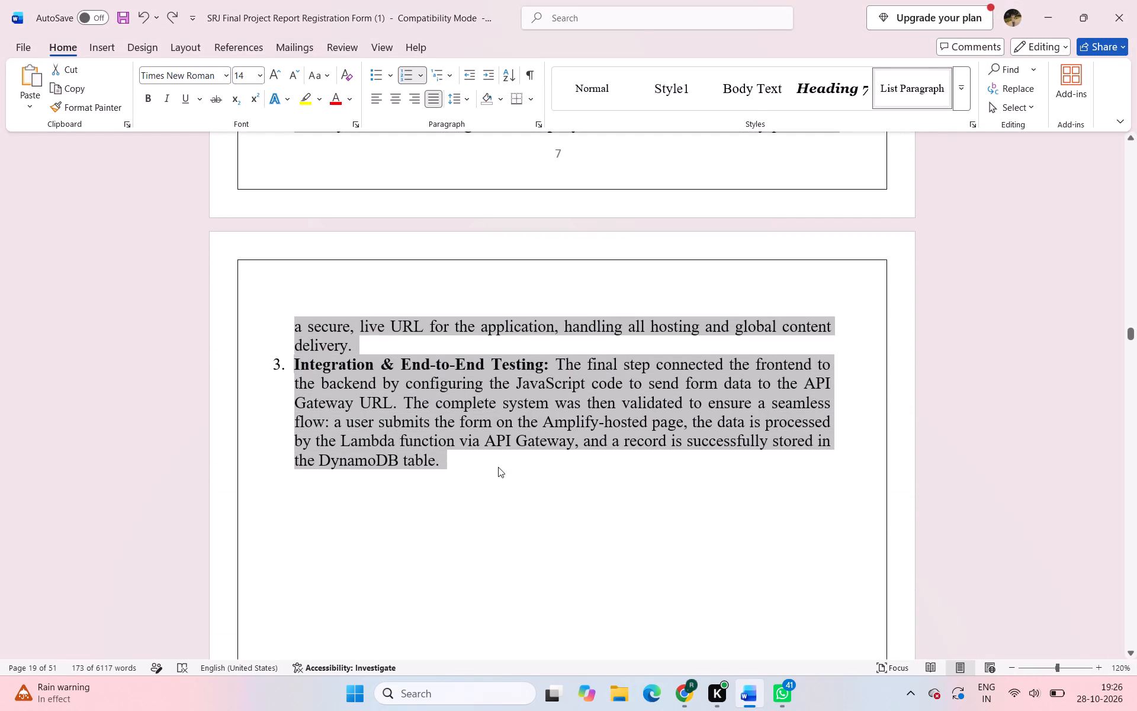
key(ctrl+v)
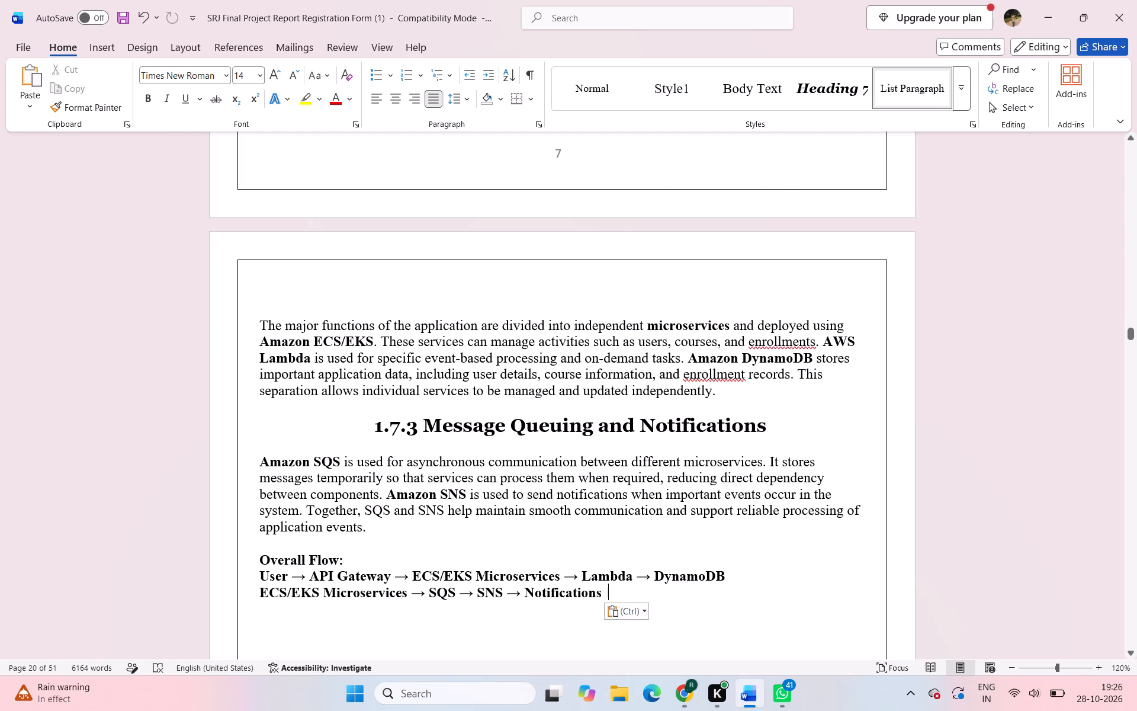
Apply Style1 to all the pasted 1.7 text, from "User Request and API Gateway" through the Overall Flow lines.
scroll(342, 373, up, 2)
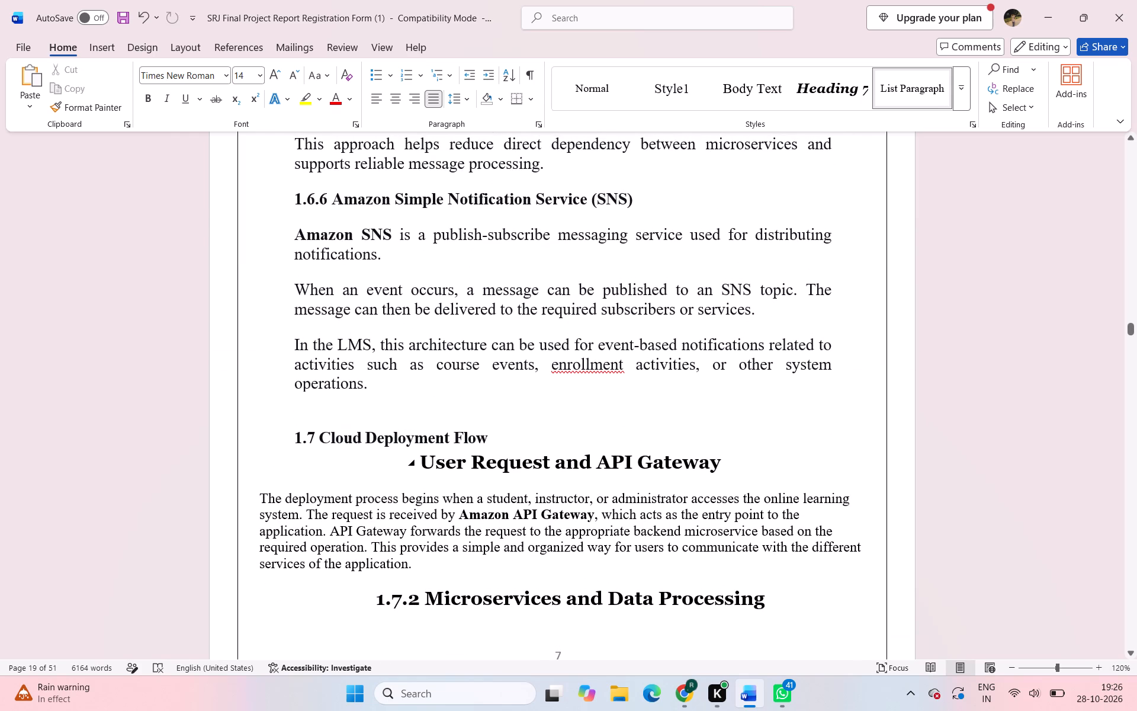
drag(416, 465, 407, 466)
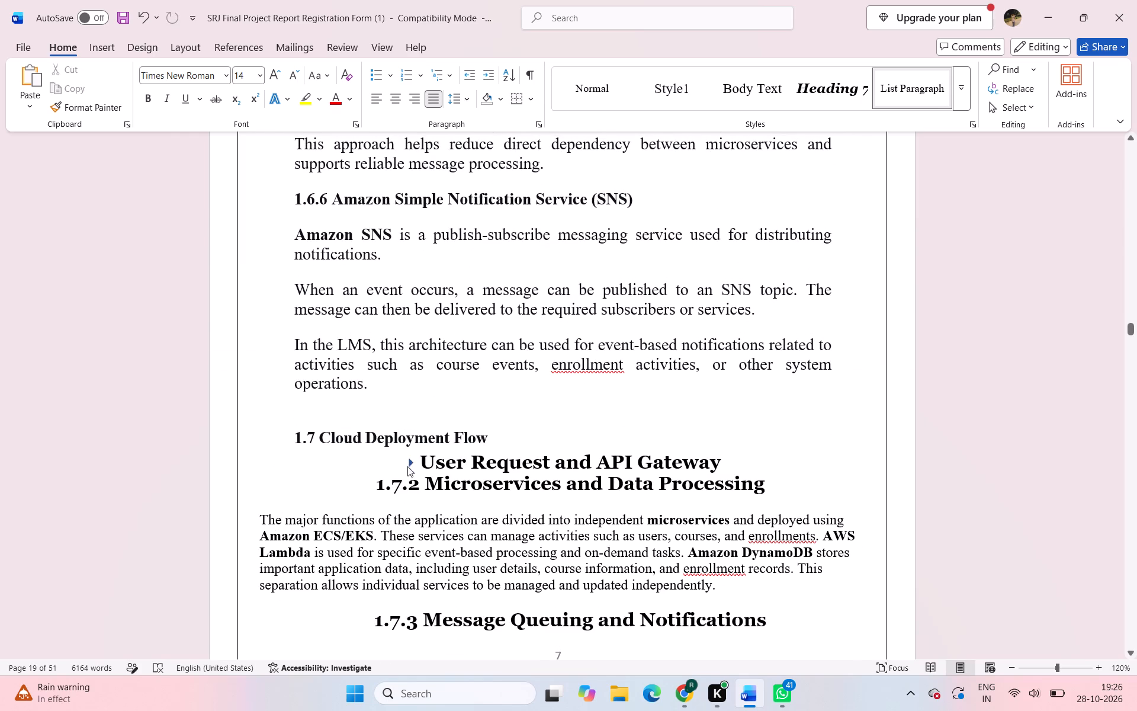
drag(407, 466, 405, 467)
click(405, 467)
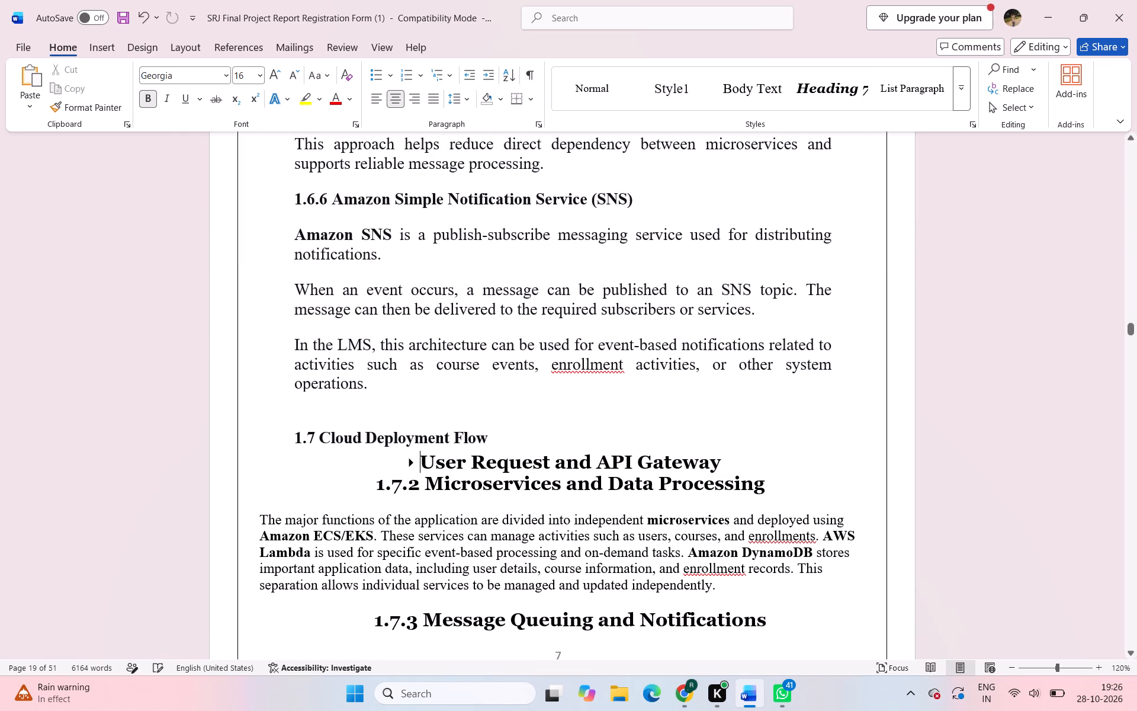
click(410, 463)
drag(417, 463, 441, 488)
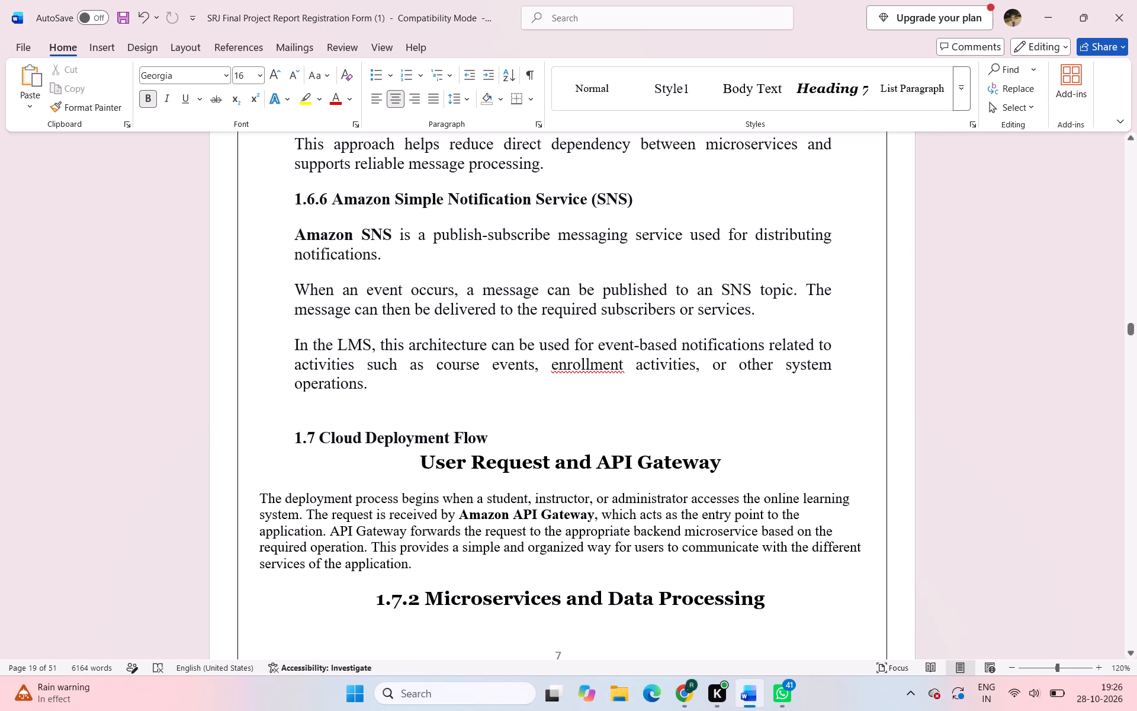
drag(441, 488, 574, 545)
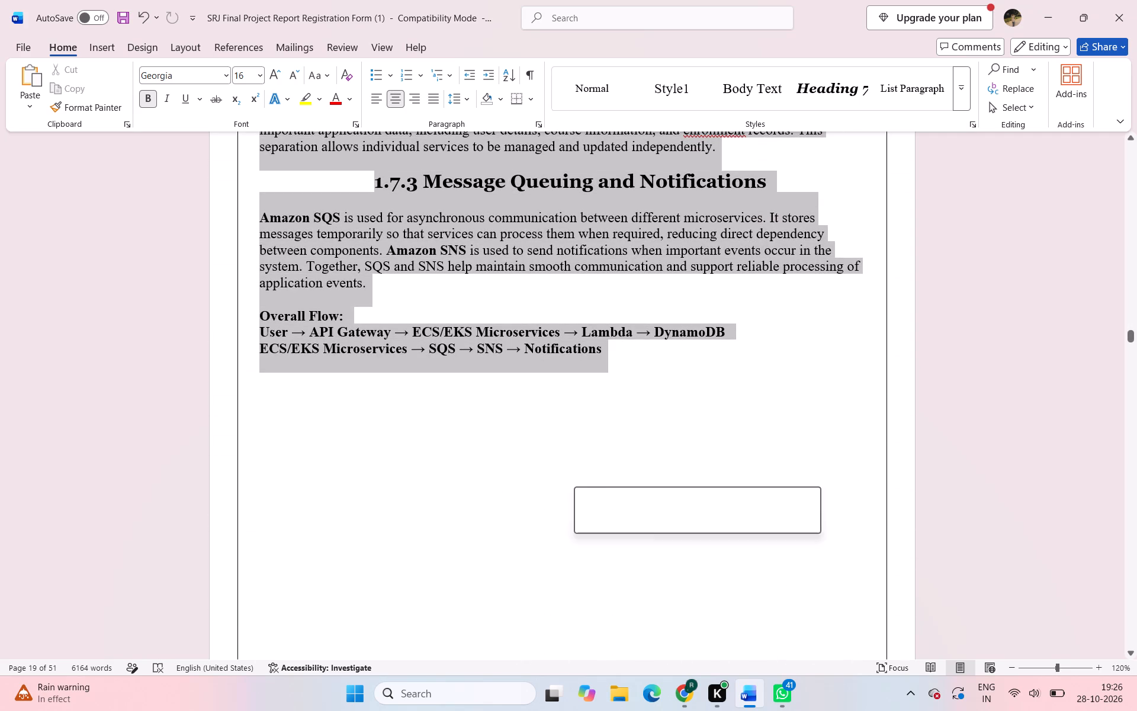
click(680, 94)
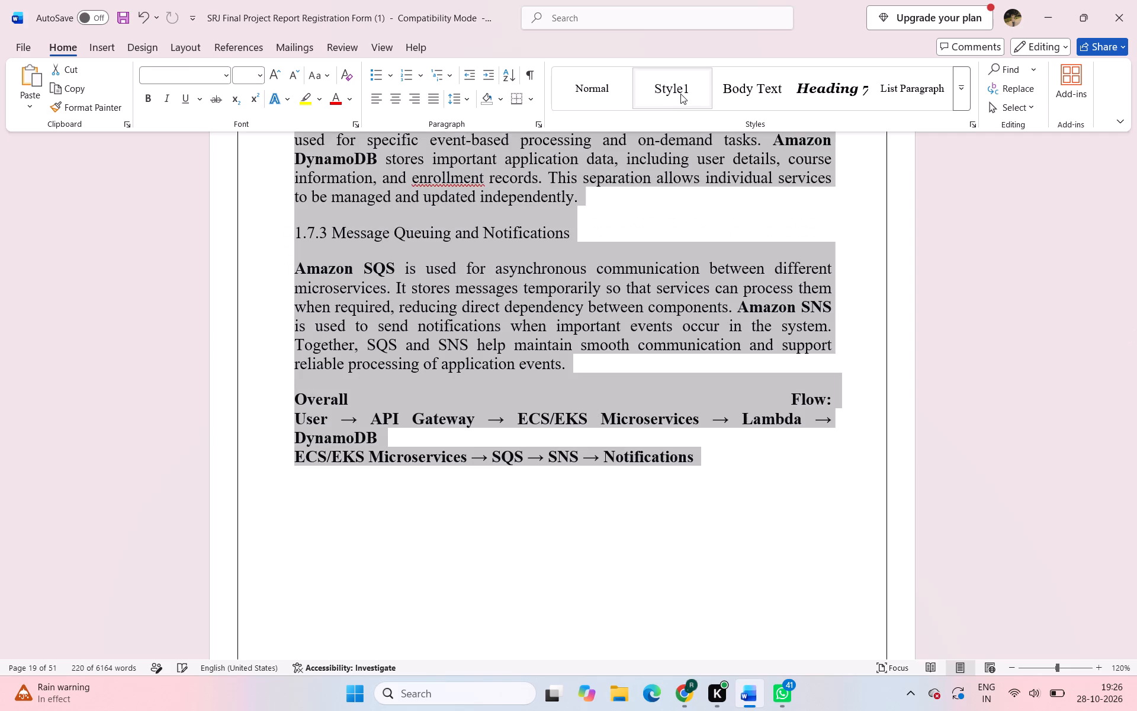
click(619, 225)
Add the number 1.7.1 in front of the "User Request and API Gateway" subheading.
scroll(619, 225, up, 1)
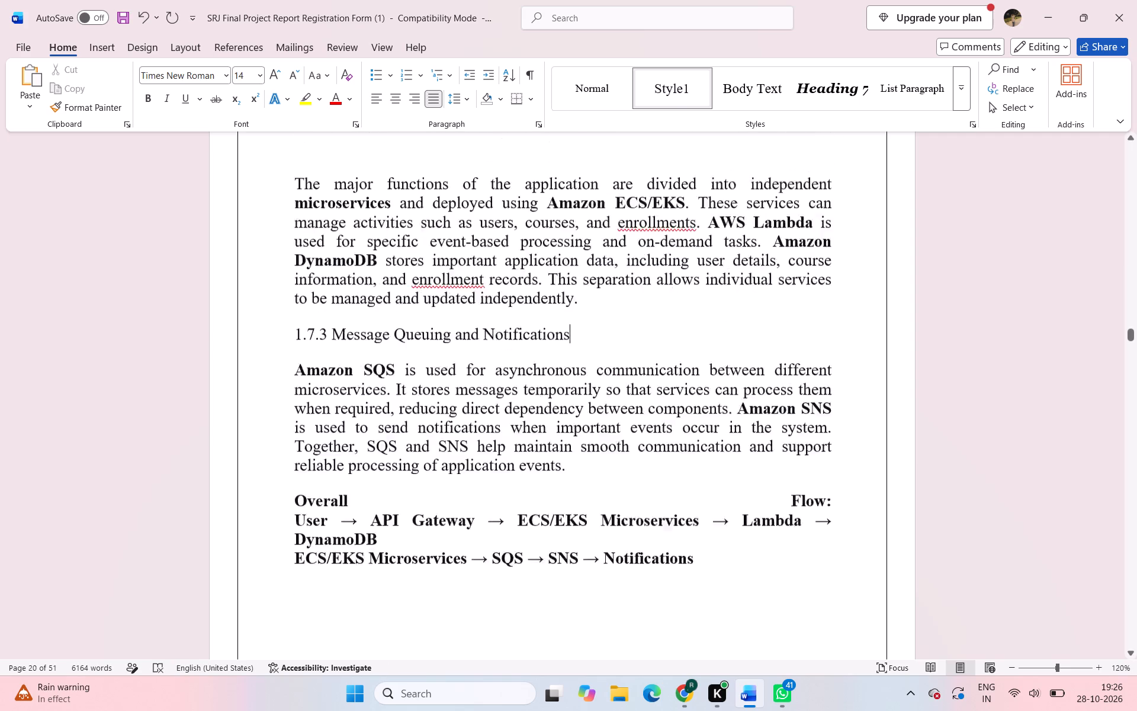
scroll(619, 225, up, 2)
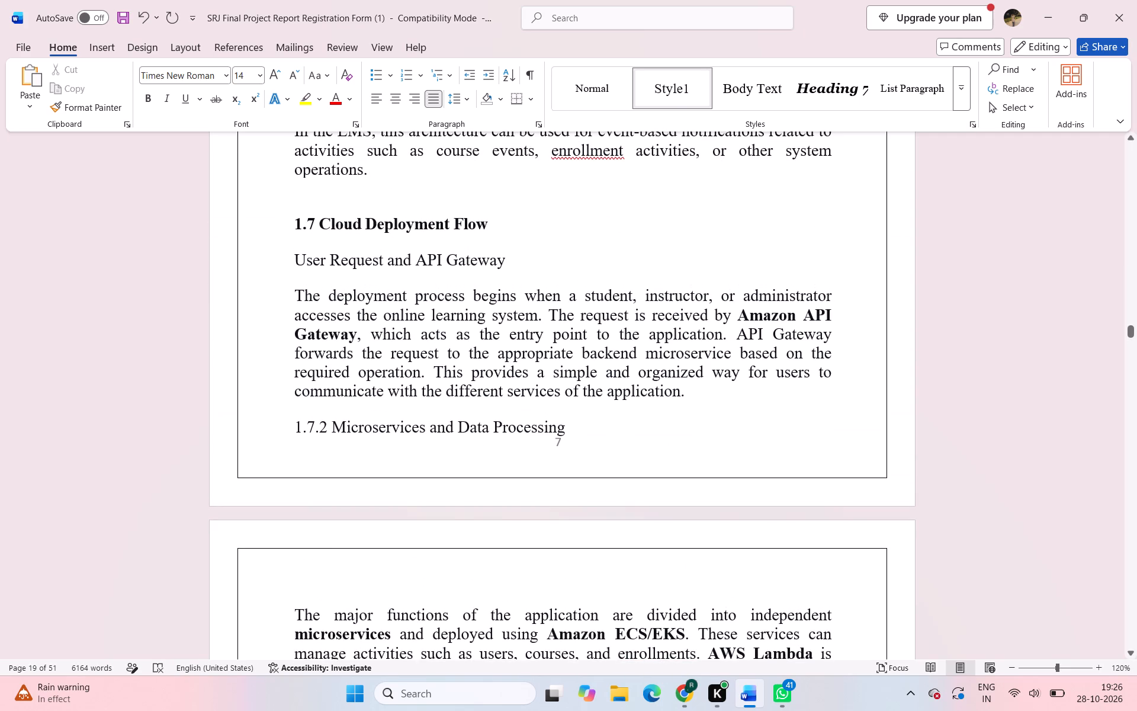
click(301, 263)
key(Left)
key(1)
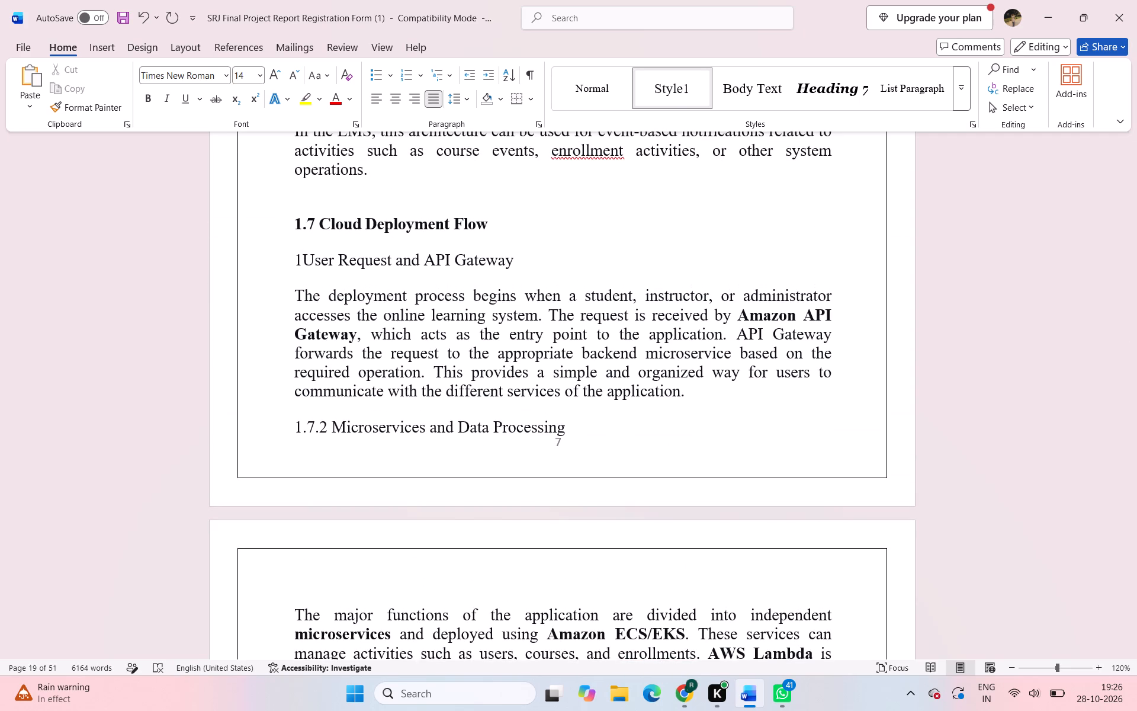
key(Delete)
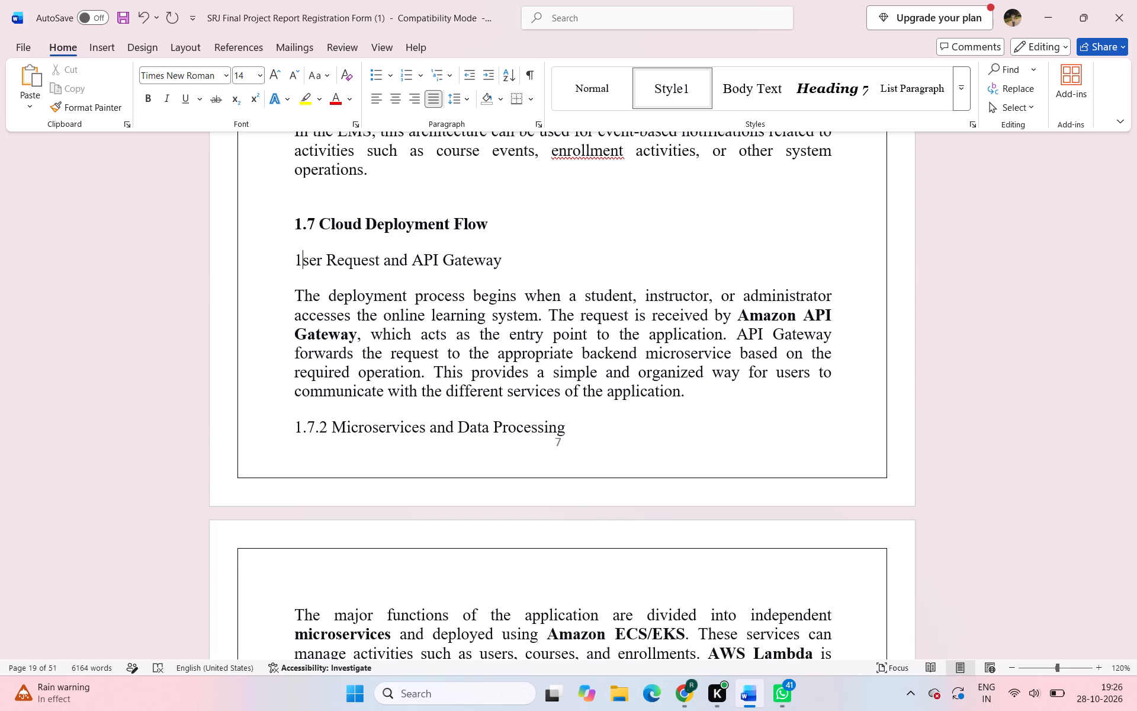
key(period)
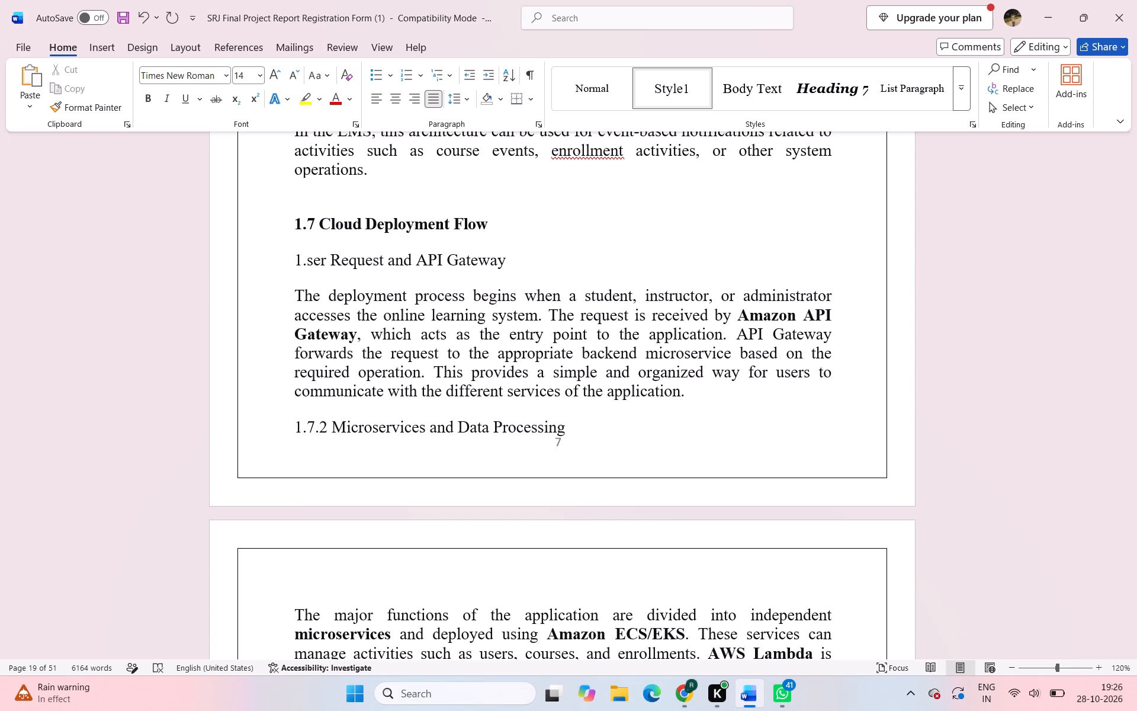
text(7.)
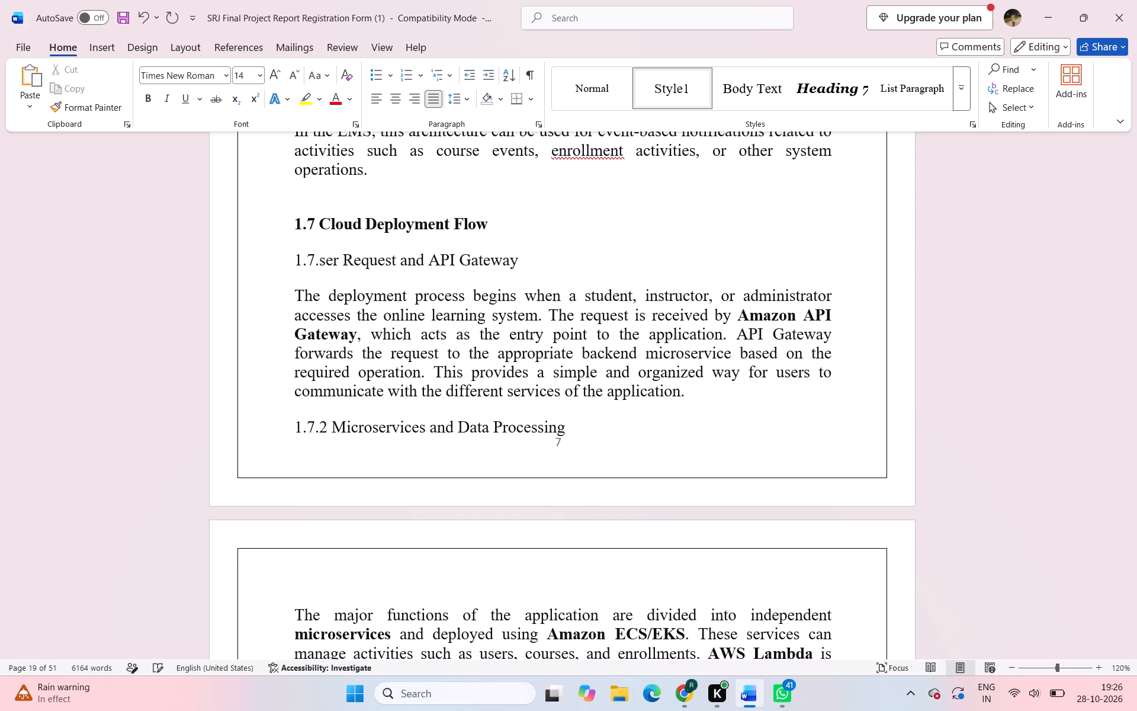
text(1)
key(space)
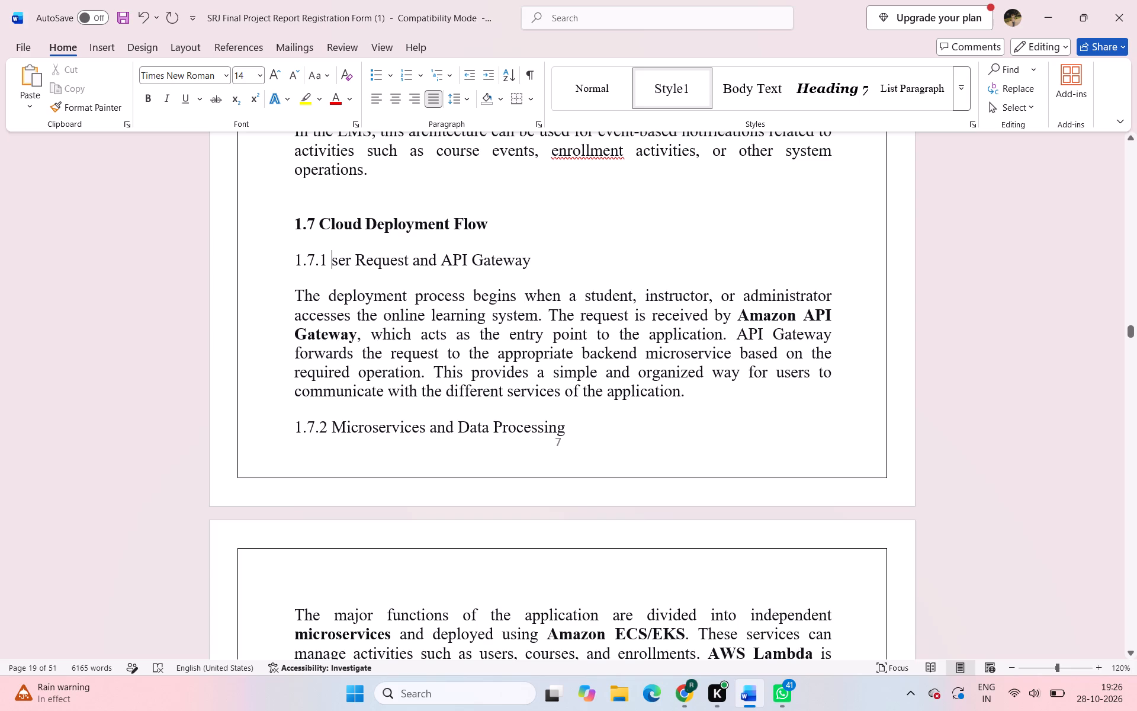
Make the 1.7.1 subheading bold and restore the missing capital U in "User".
drag(297, 262, 616, 280)
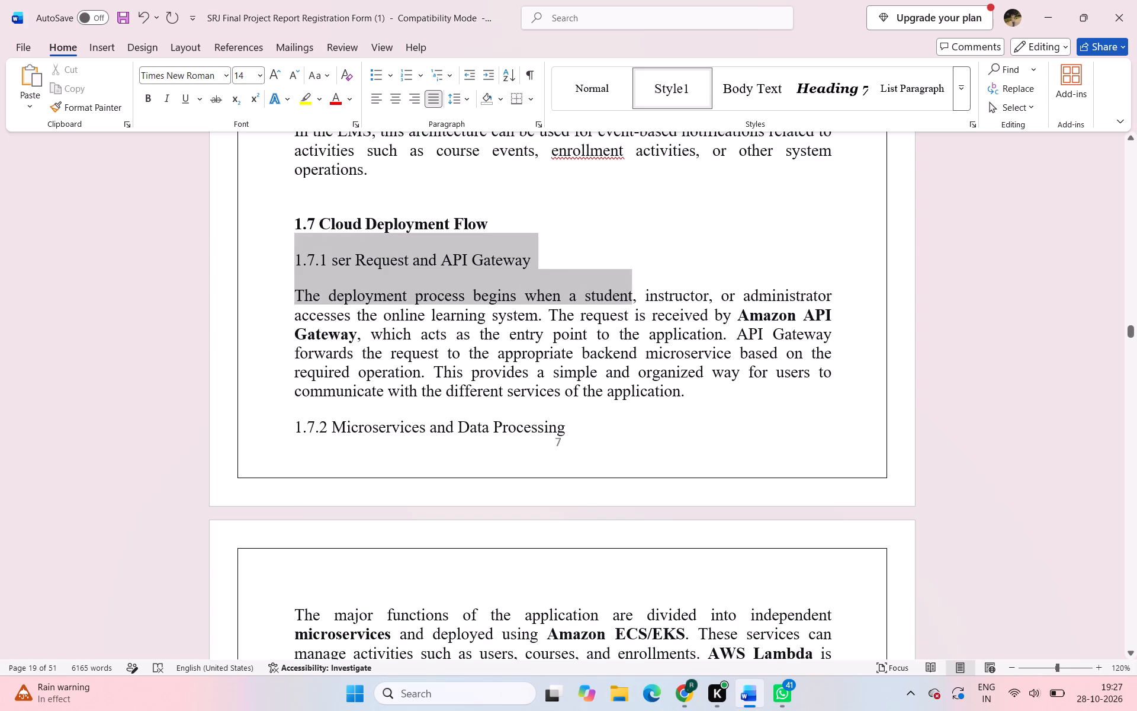
drag(616, 280, 611, 253)
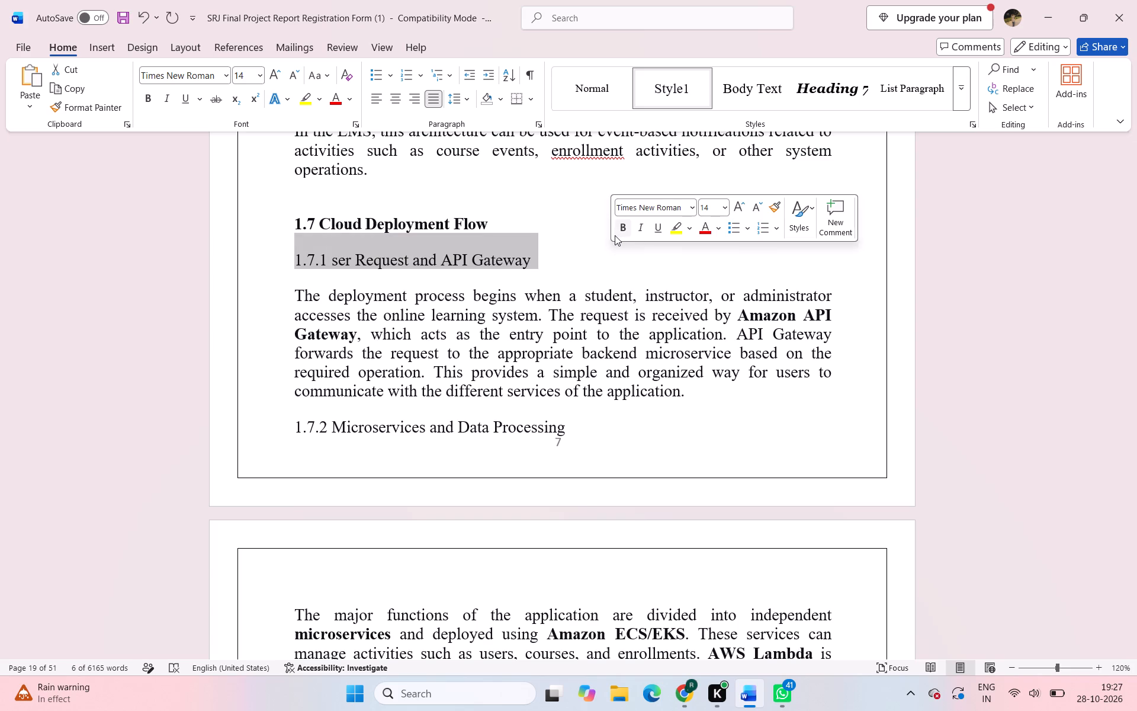
click(615, 235)
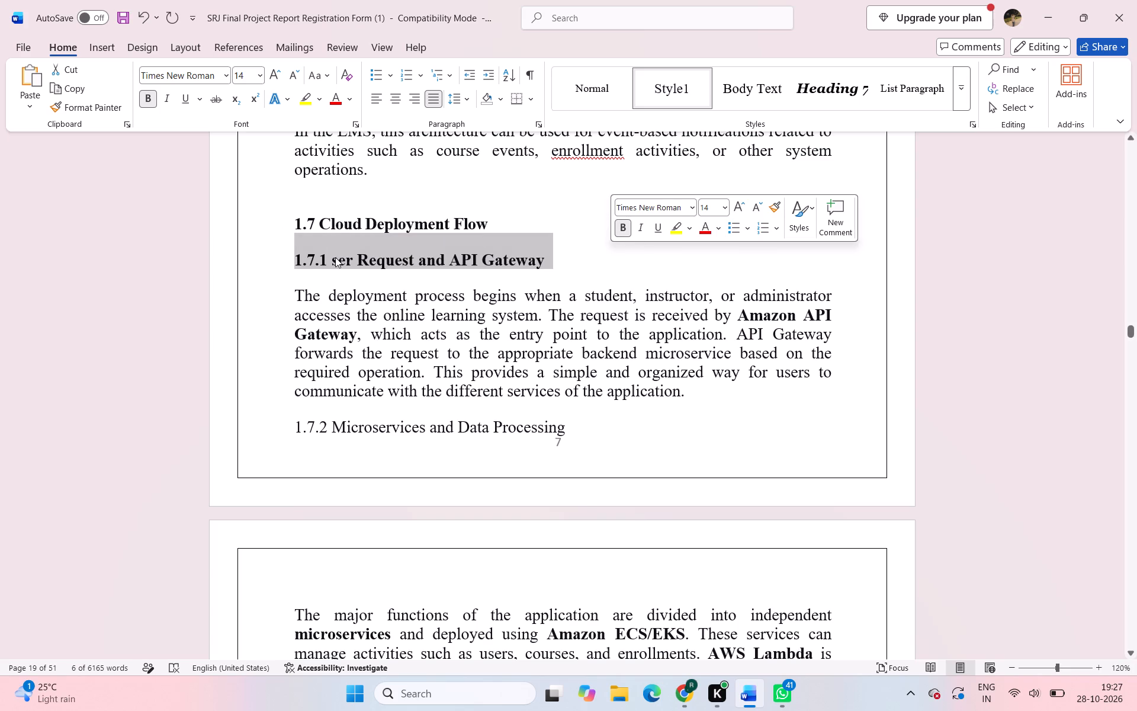
click(335, 256)
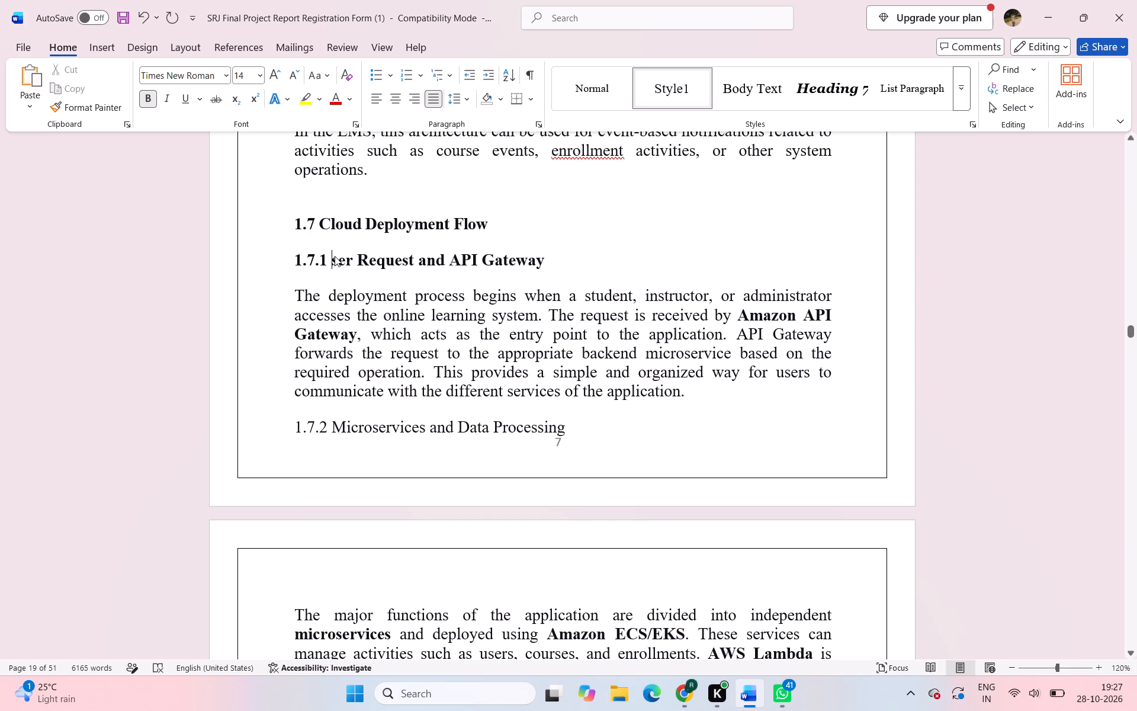
key(shift+u)
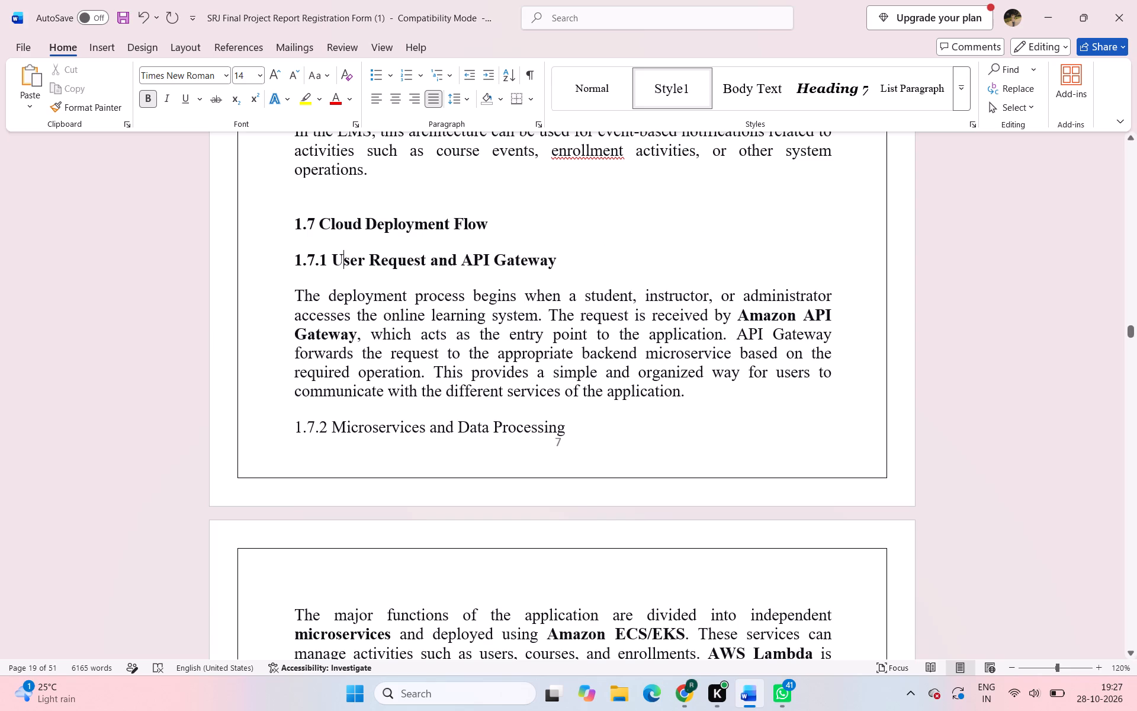
Make the "1.7.2 Microservices and Data Processing" subheading bold.
drag(297, 434, 368, 460)
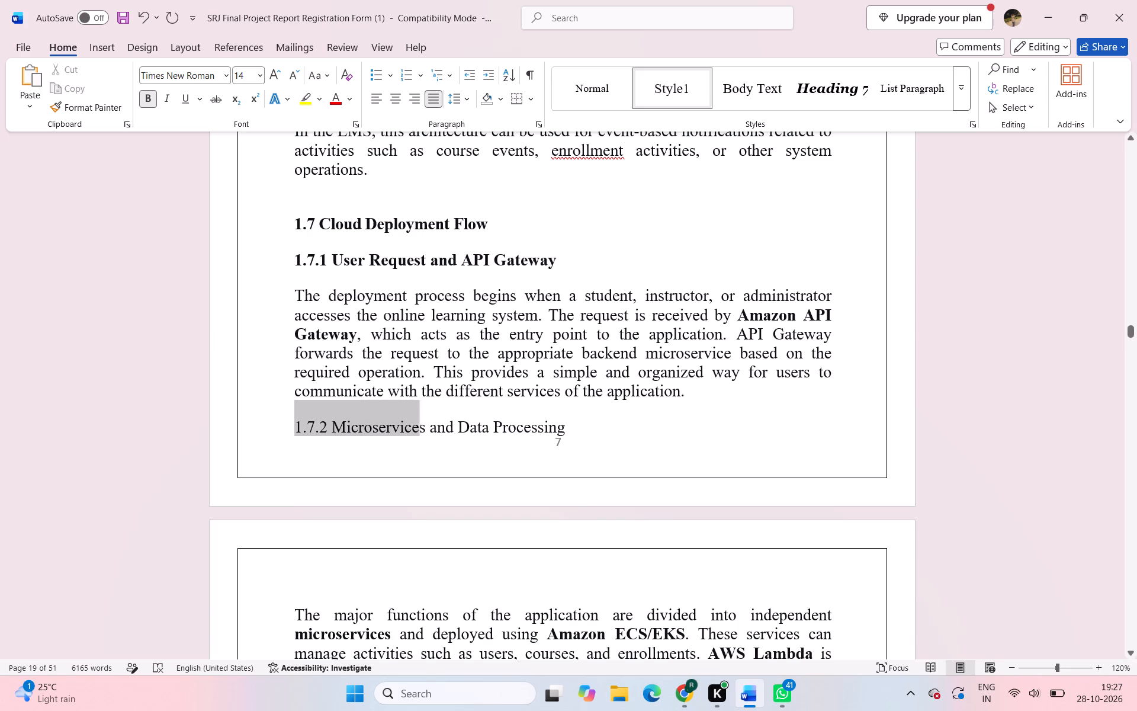
drag(368, 460, 558, 450)
click(573, 430)
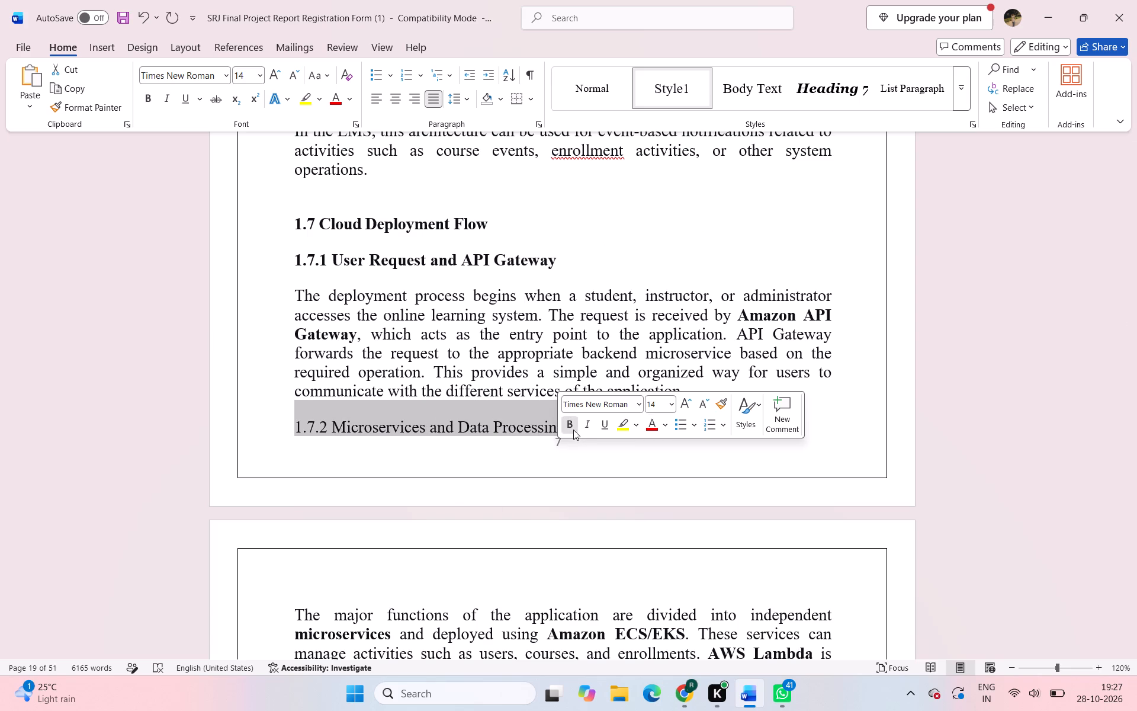
Make the "1.7.3 Message Queuing and Notifications" subheading bold.
scroll(573, 430, down, 3)
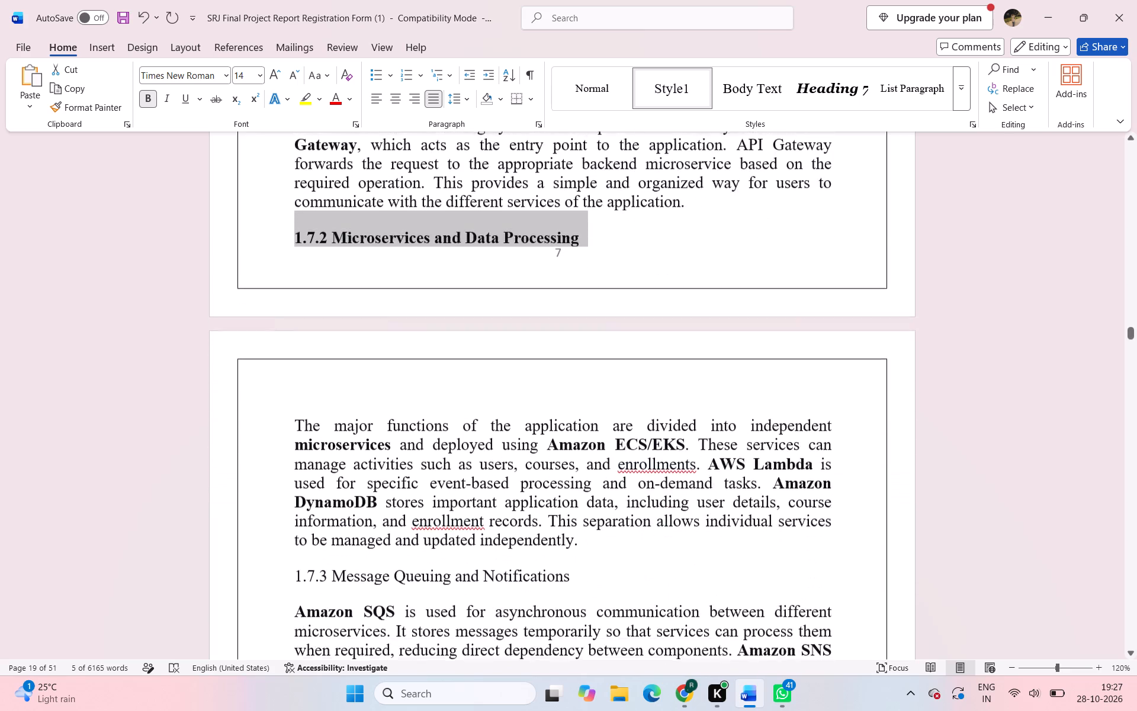
scroll(573, 430, down, 1)
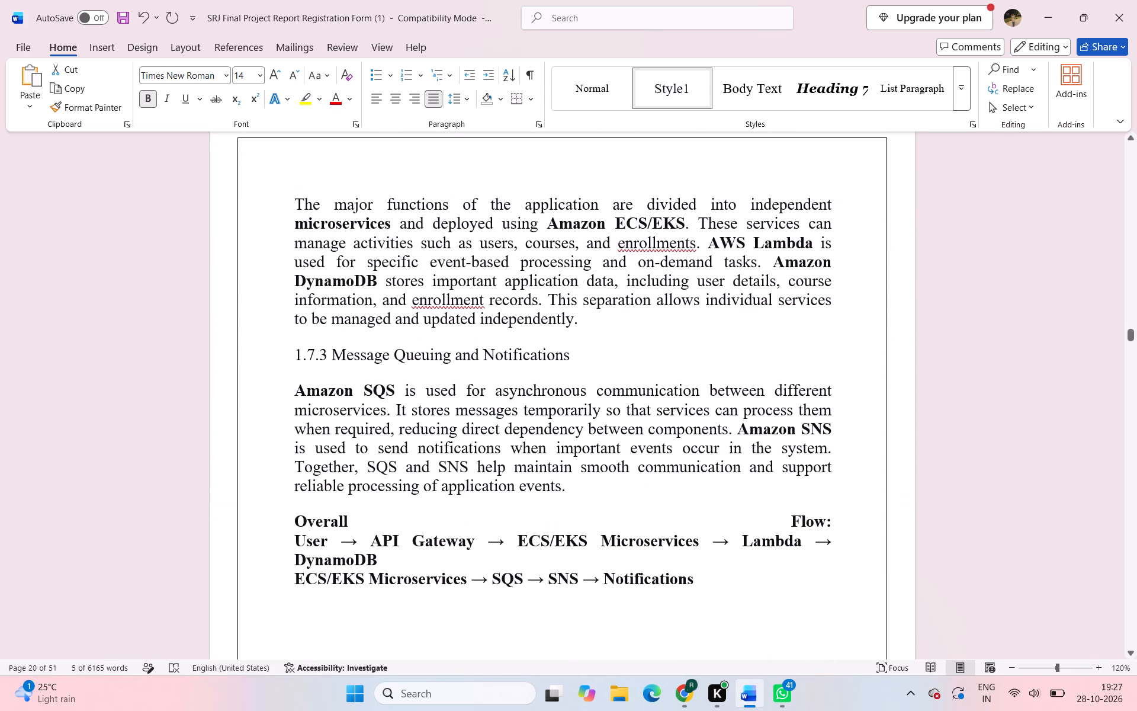
drag(293, 351, 562, 357)
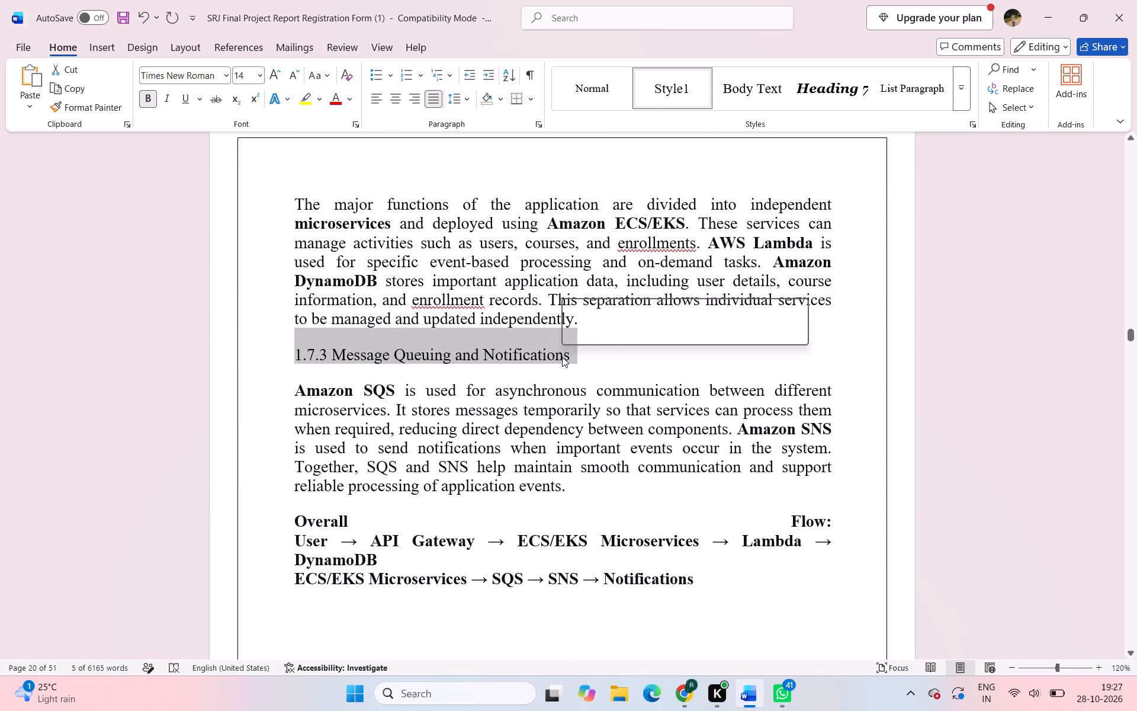
click(572, 337)
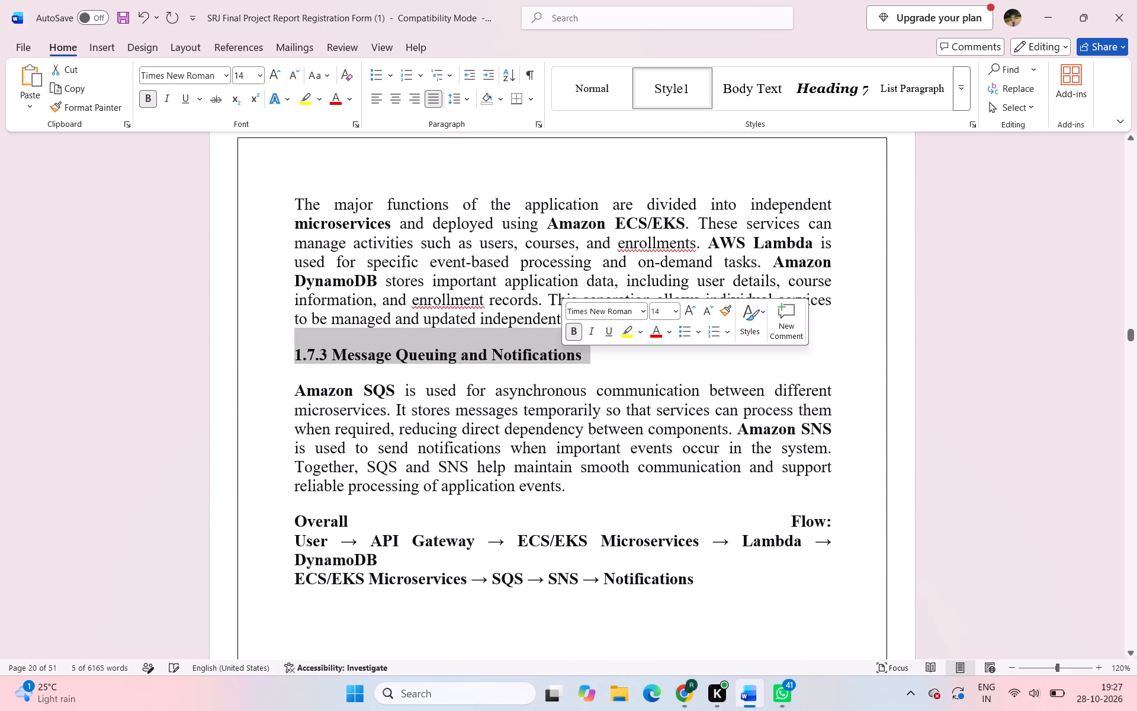
Close the wide gap between "Overall" and "Flow:" so the label reads "OverallFlow:".
click(787, 527)
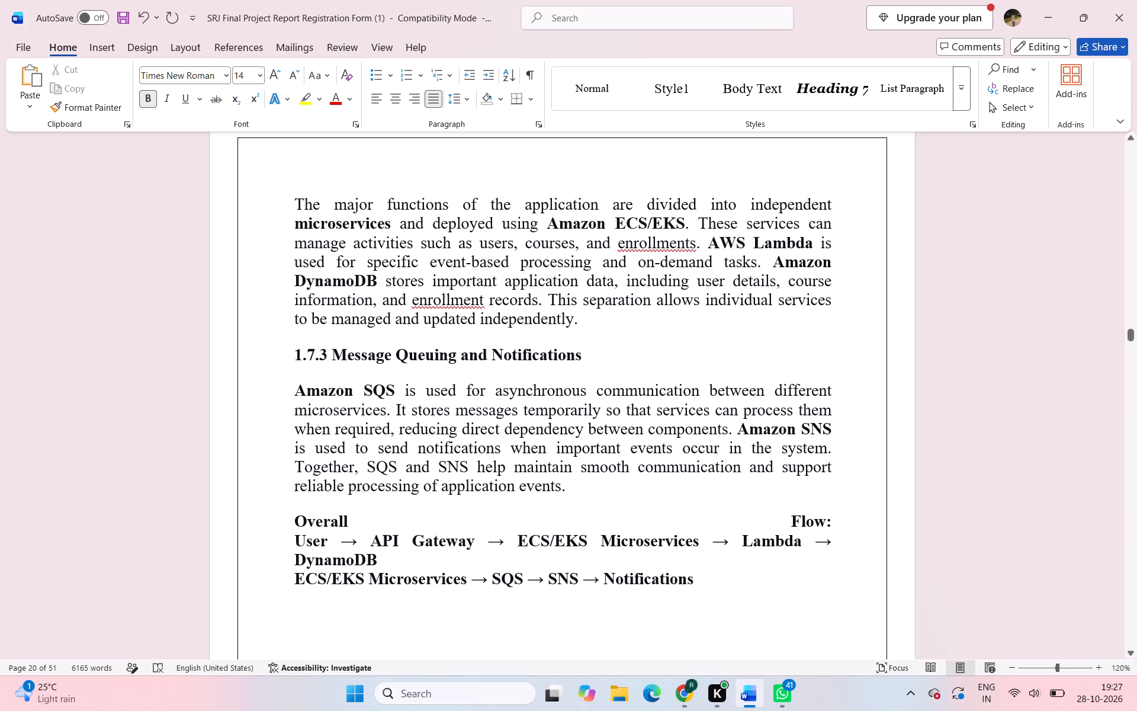
key(BackSpace)
key(space)
key(BackSpace)
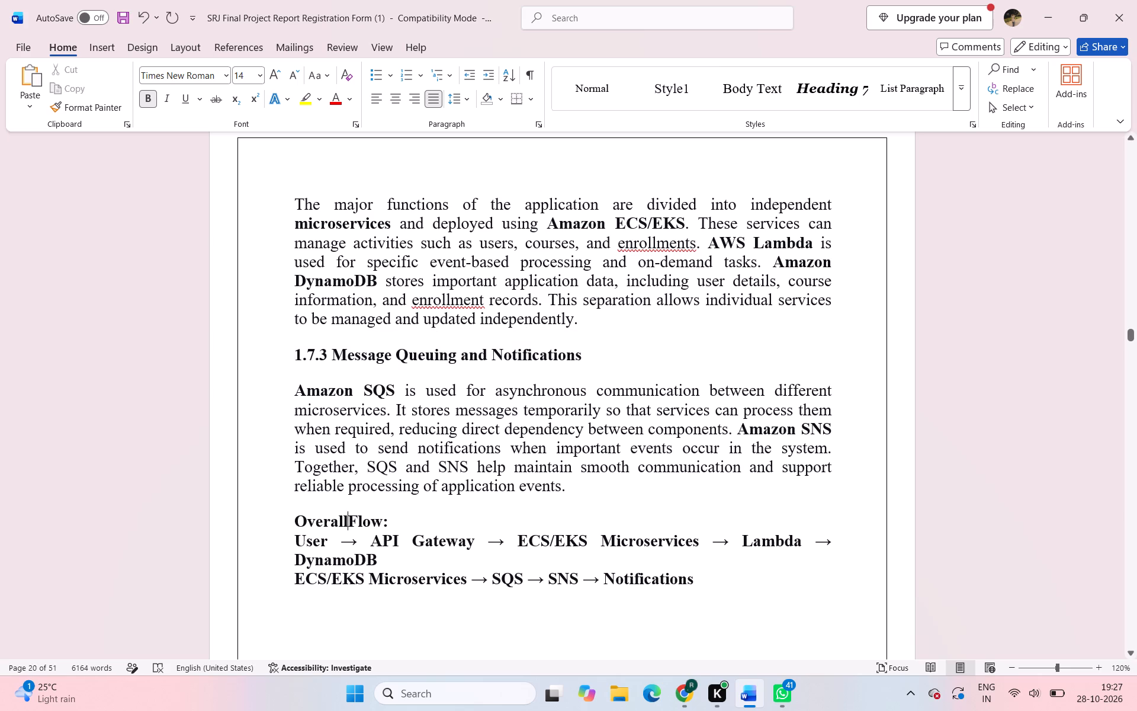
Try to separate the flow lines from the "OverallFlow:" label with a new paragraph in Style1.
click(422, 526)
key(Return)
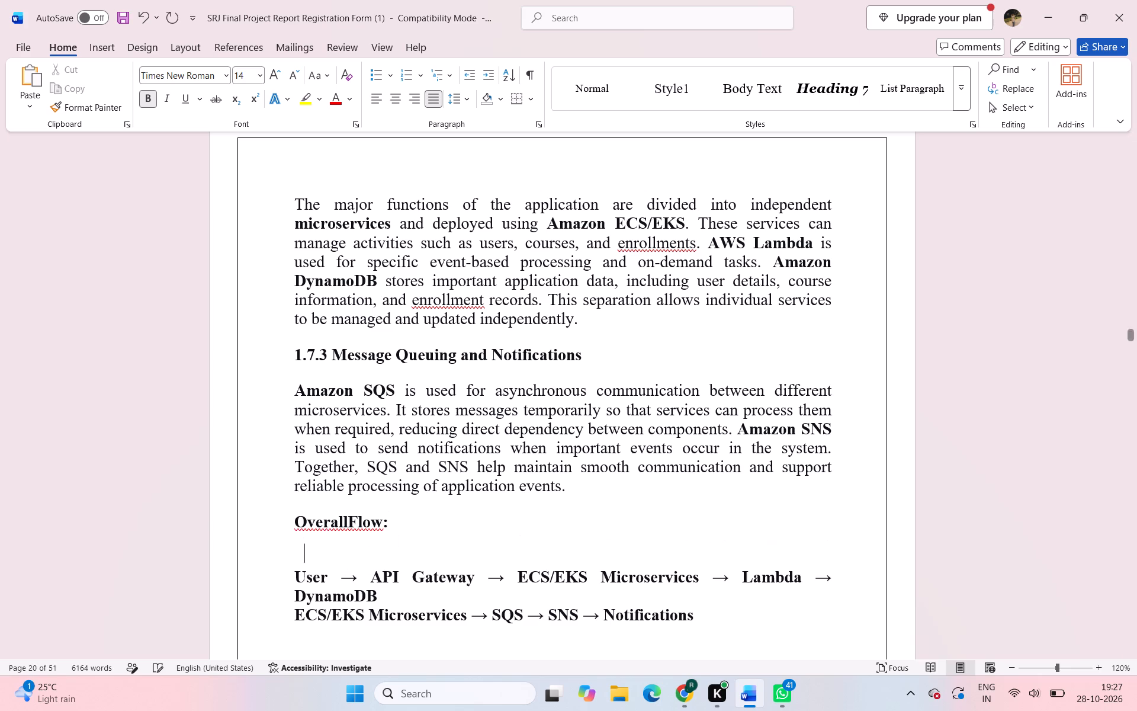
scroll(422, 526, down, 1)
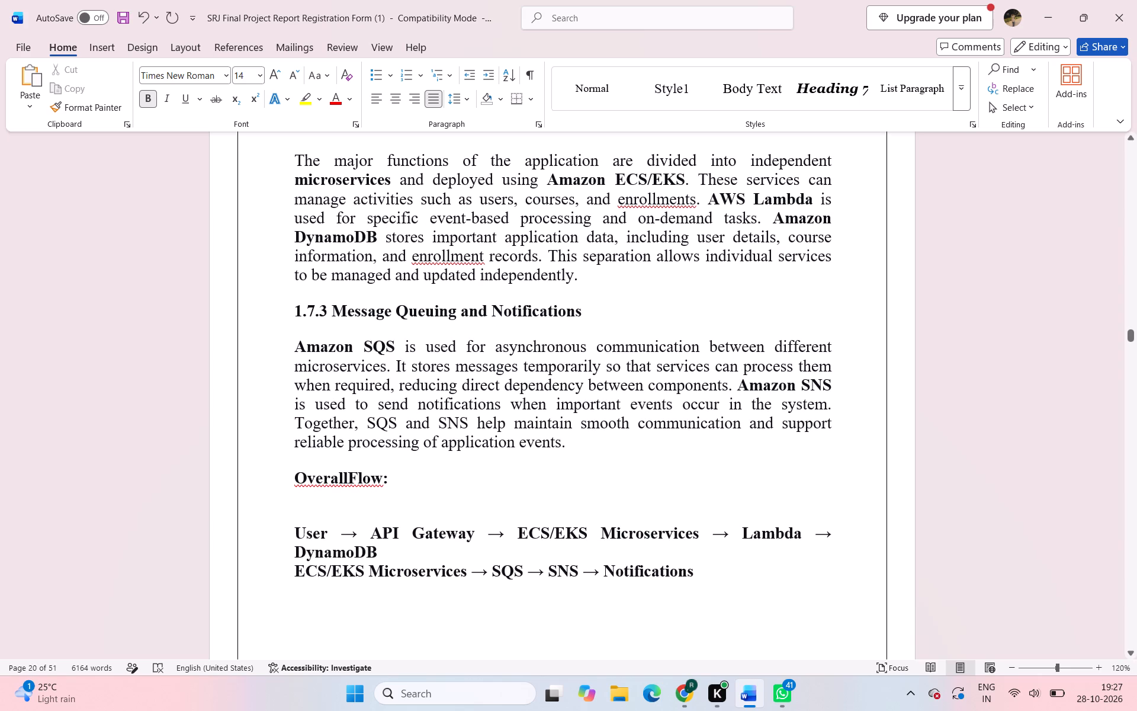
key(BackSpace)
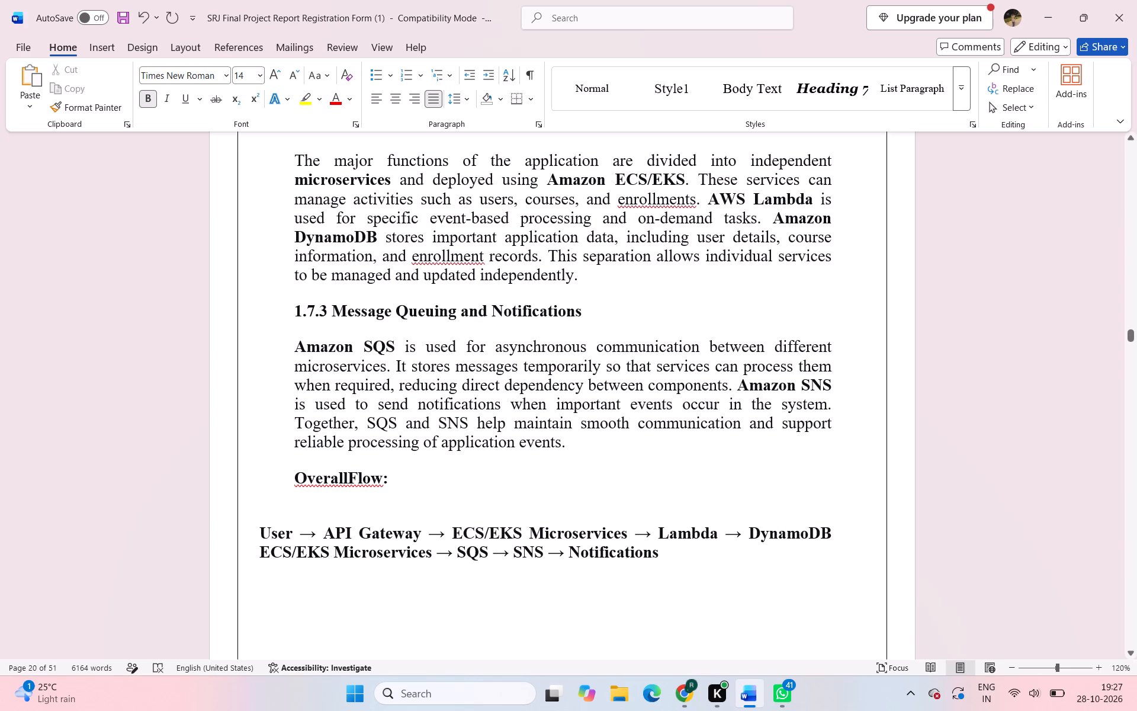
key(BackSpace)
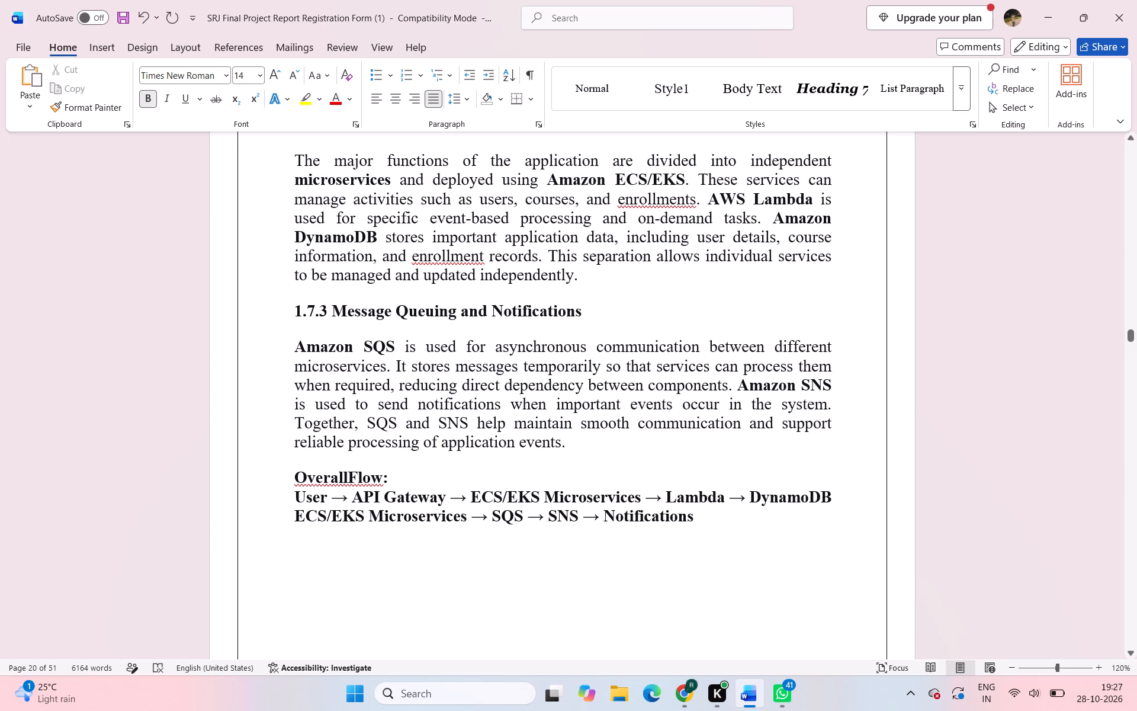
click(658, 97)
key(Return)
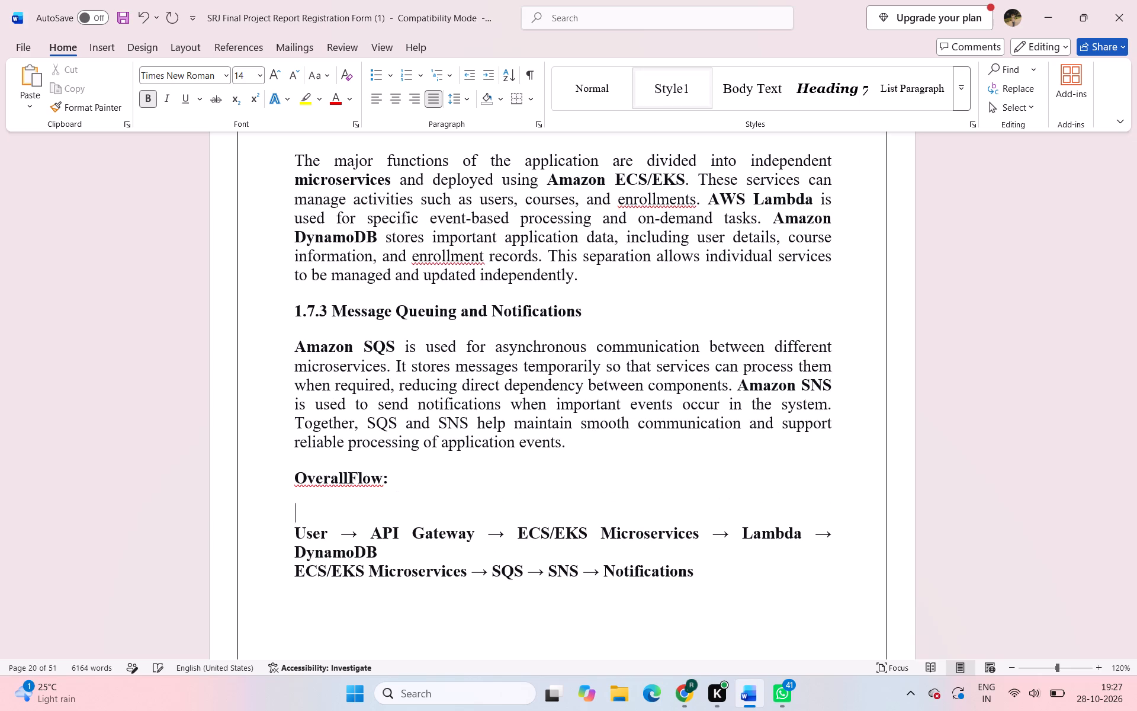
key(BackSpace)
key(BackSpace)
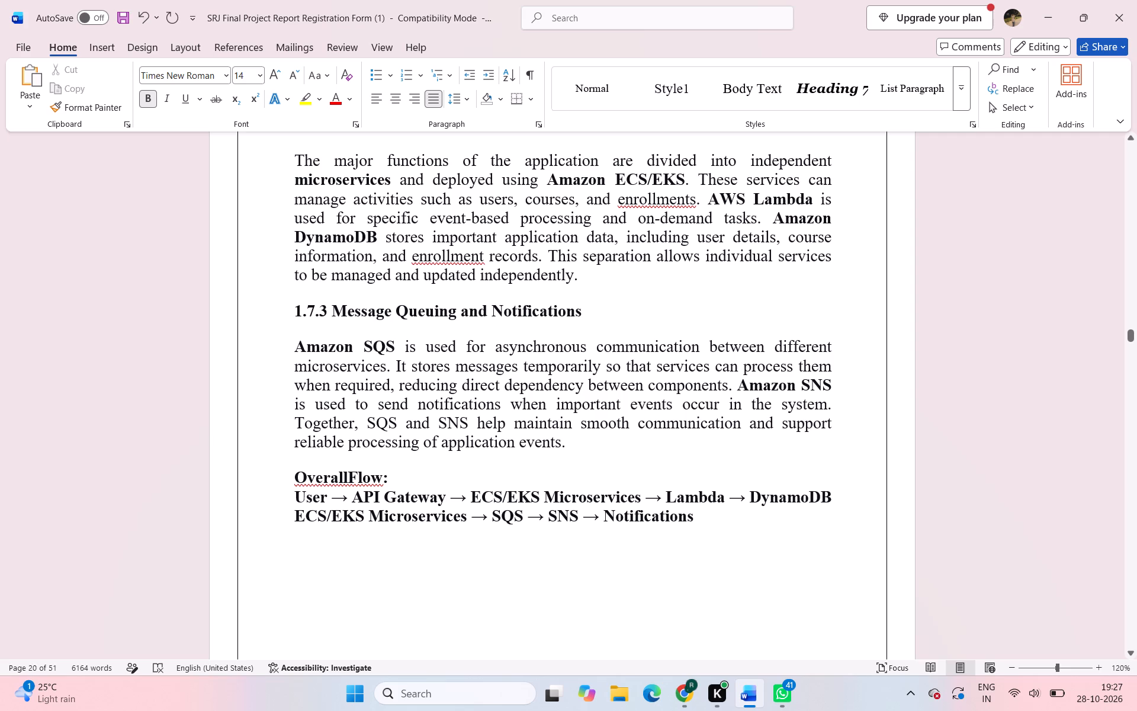
Apply Style1 to the two flow lines below "OverallFlow:" so they are plain text and the label stays bold.
drag(296, 499, 721, 557)
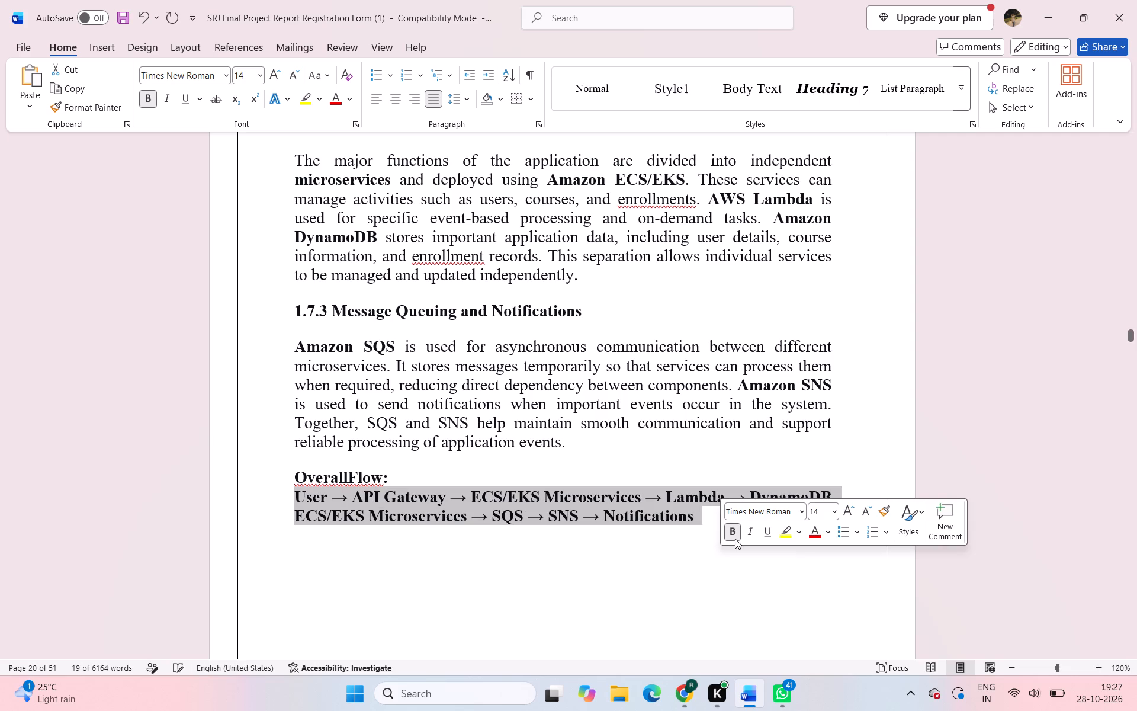
click(673, 94)
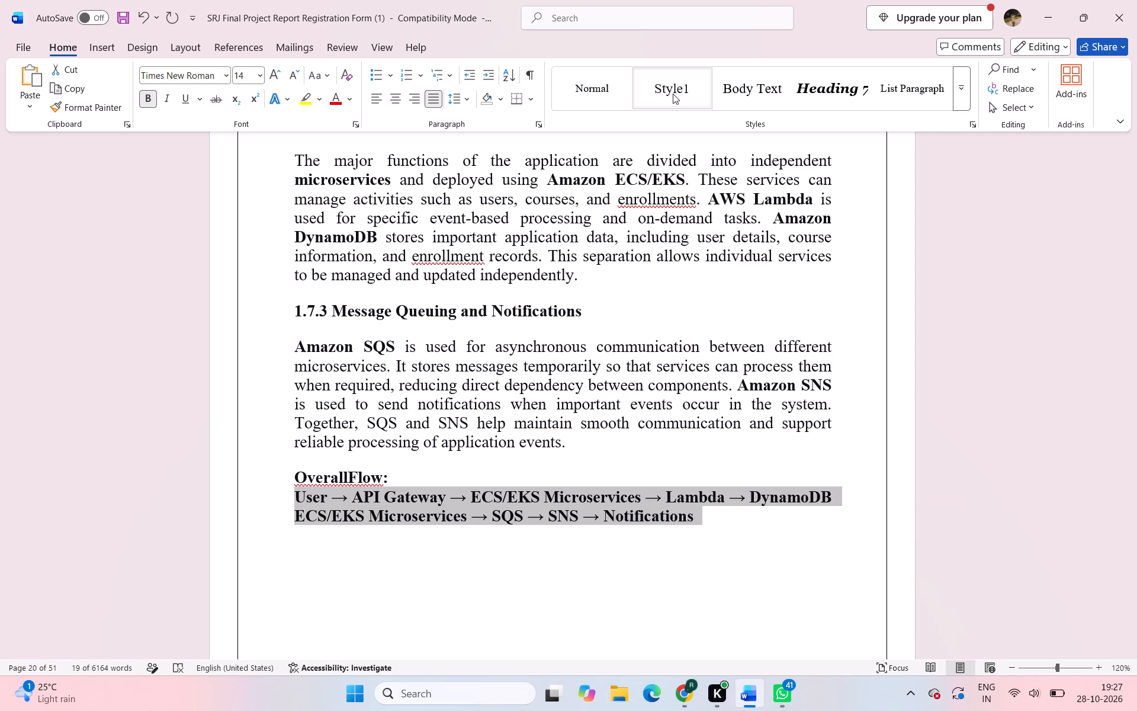
click(393, 482)
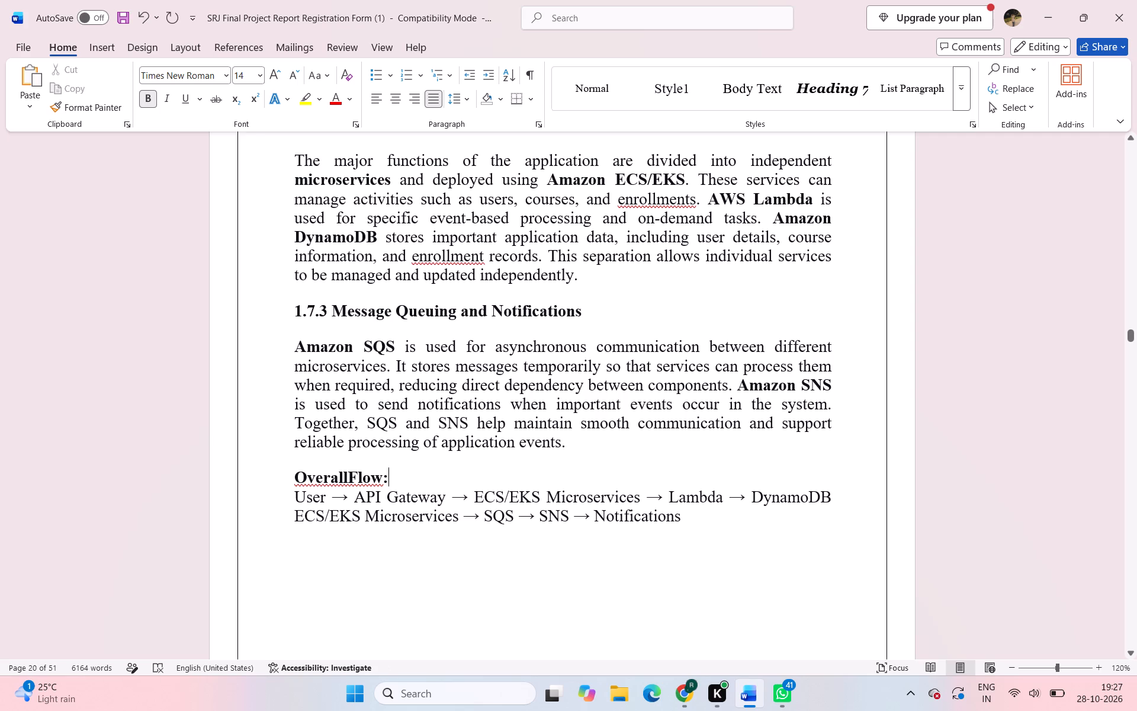
drag(296, 476, 304, 477)
drag(304, 477, 407, 488)
click(407, 488)
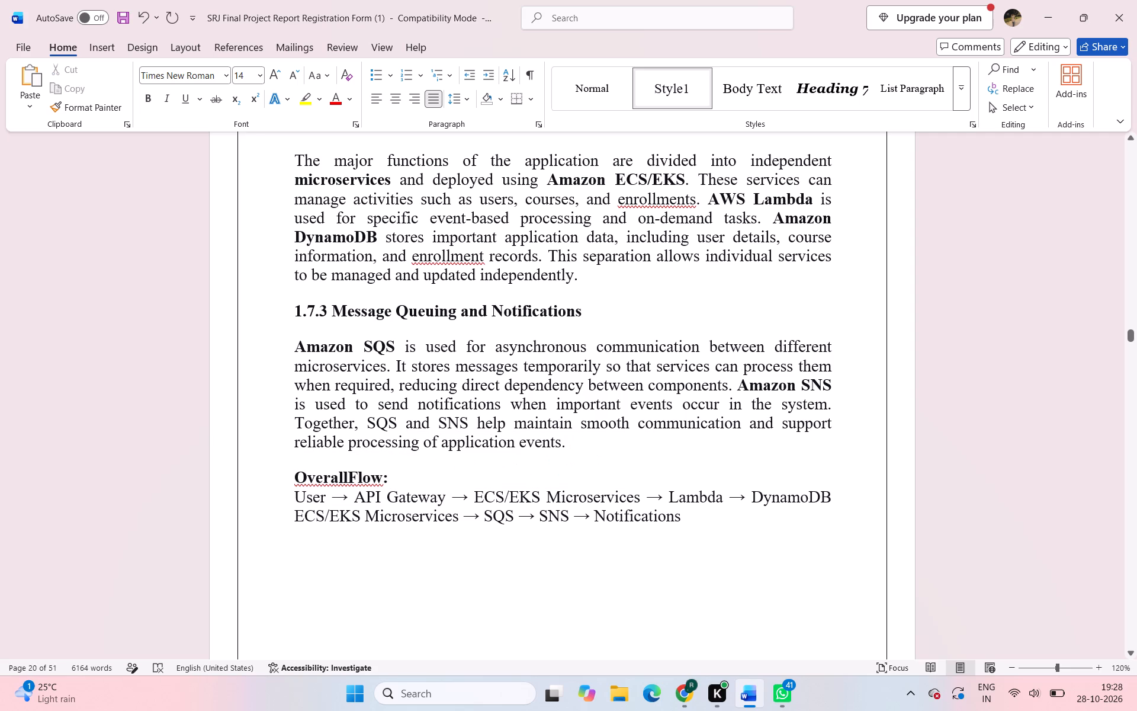
click(414, 486)
Review the layout of sections 1.6 and 1.7, checking how headings and text fall across the pages.
scroll(414, 486, down, 4)
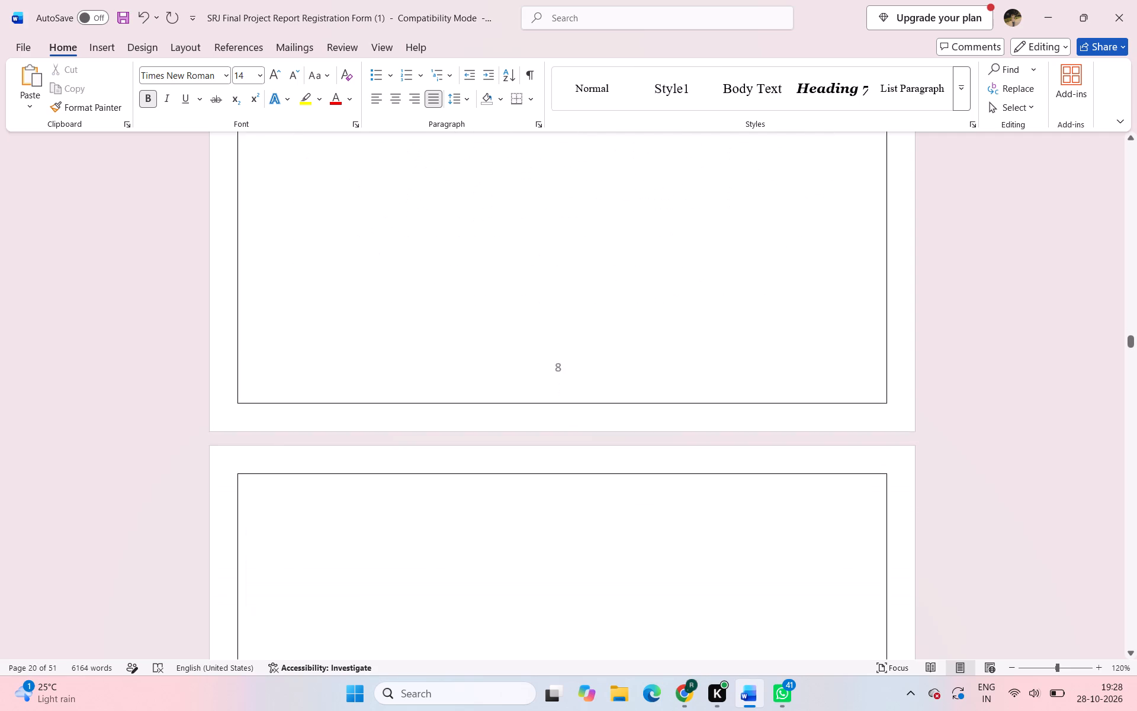
scroll(414, 486, down, 1)
scroll(414, 486, up, 7)
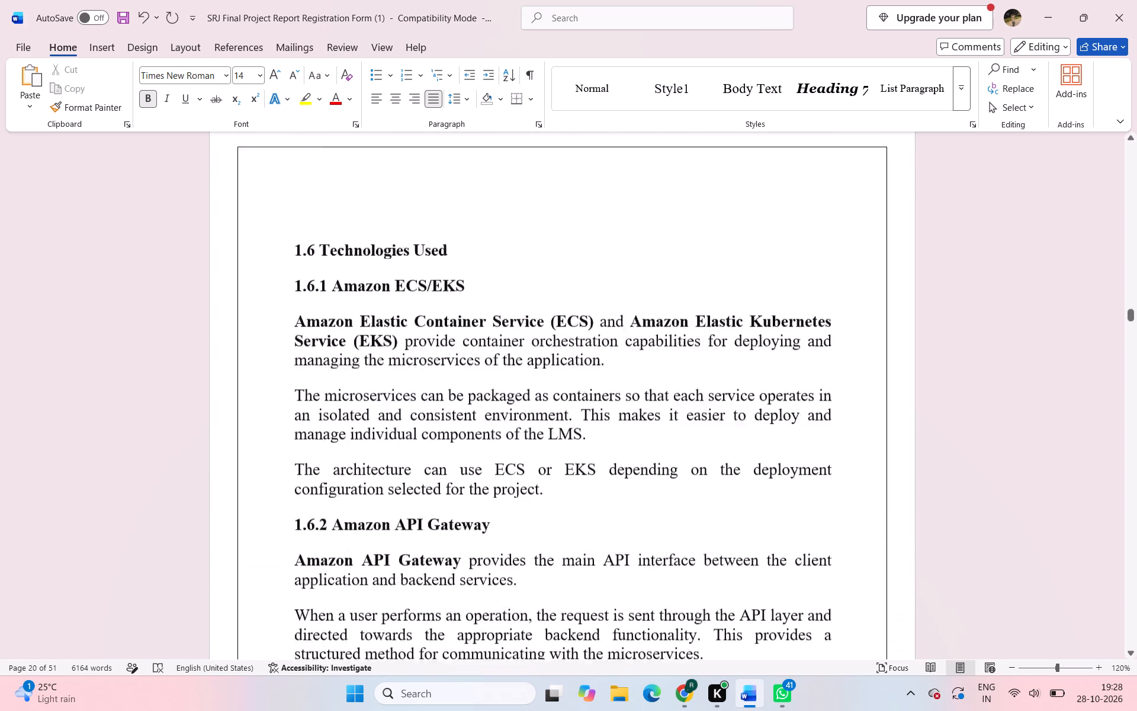
scroll(414, 486, down, 2)
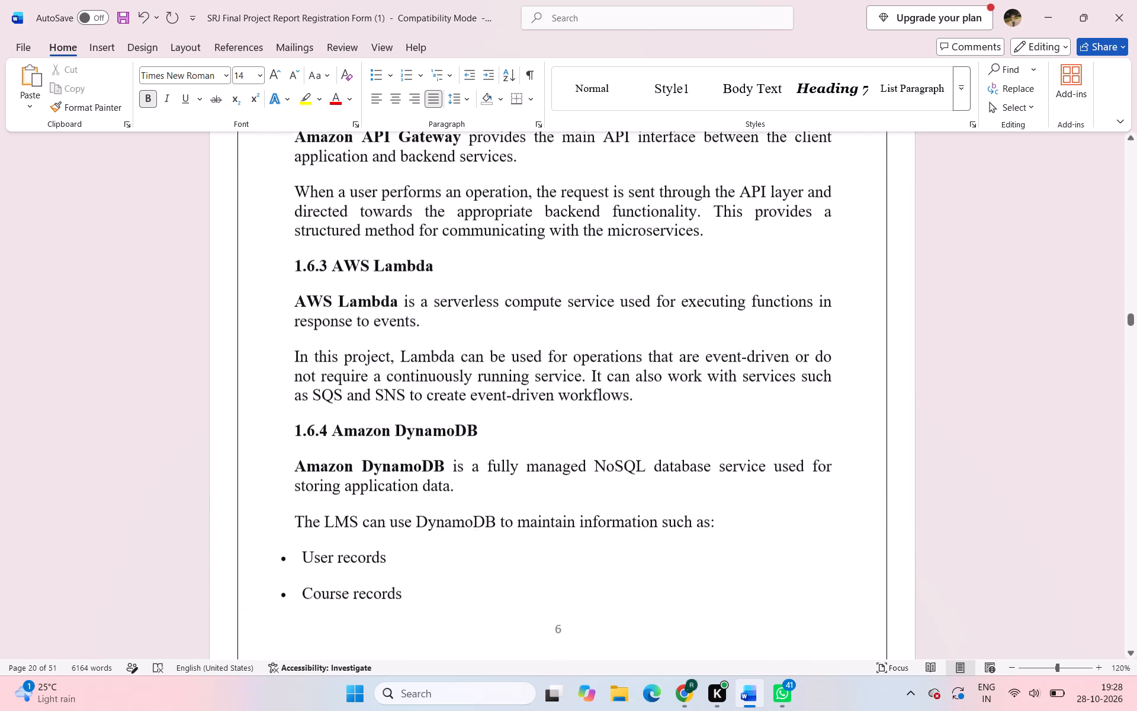
scroll(414, 486, down, 3)
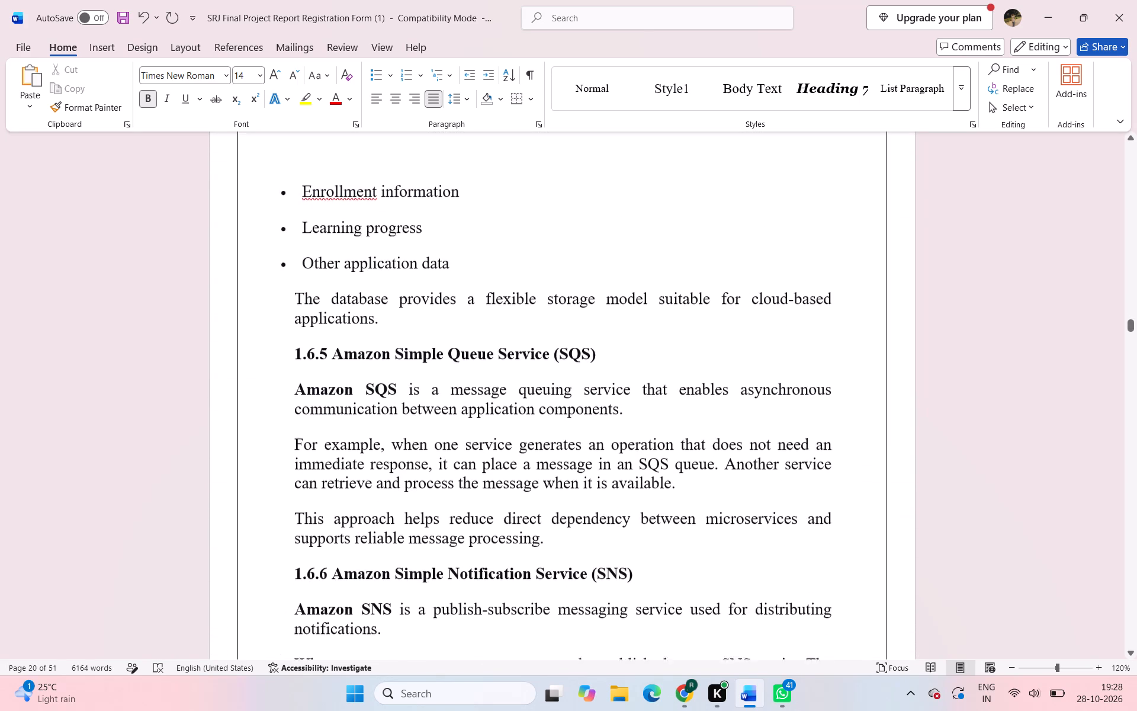
scroll(414, 486, down, 4)
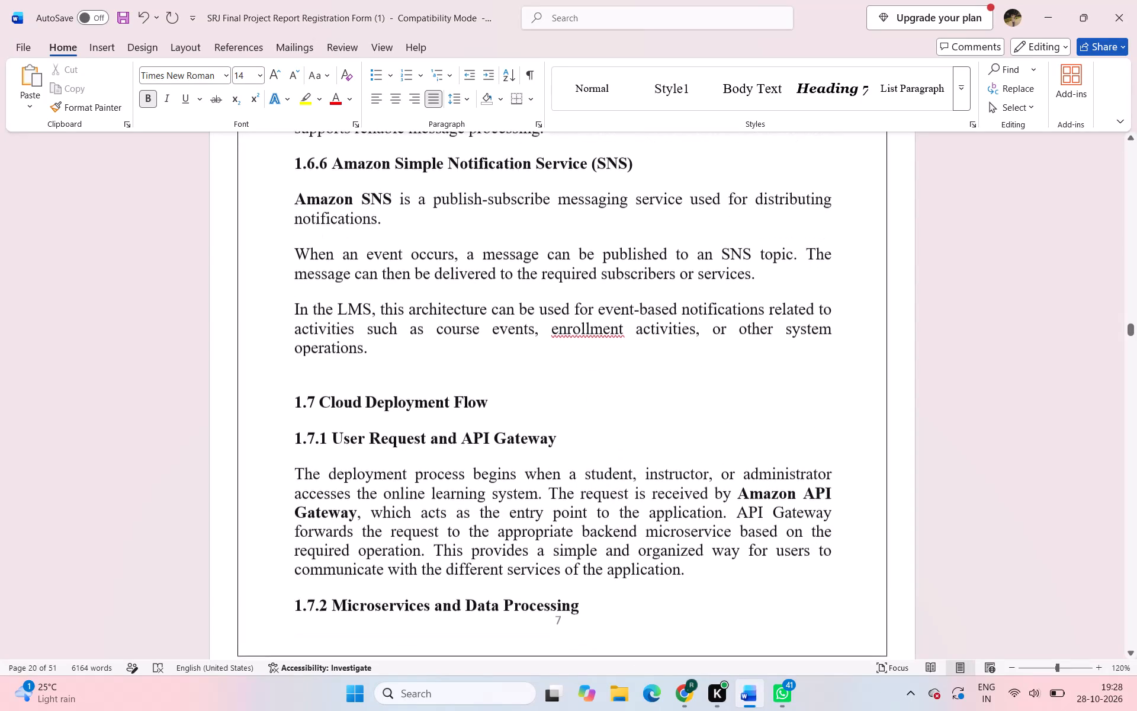
scroll(414, 486, down, 1)
scroll(424, 441, right, 1)
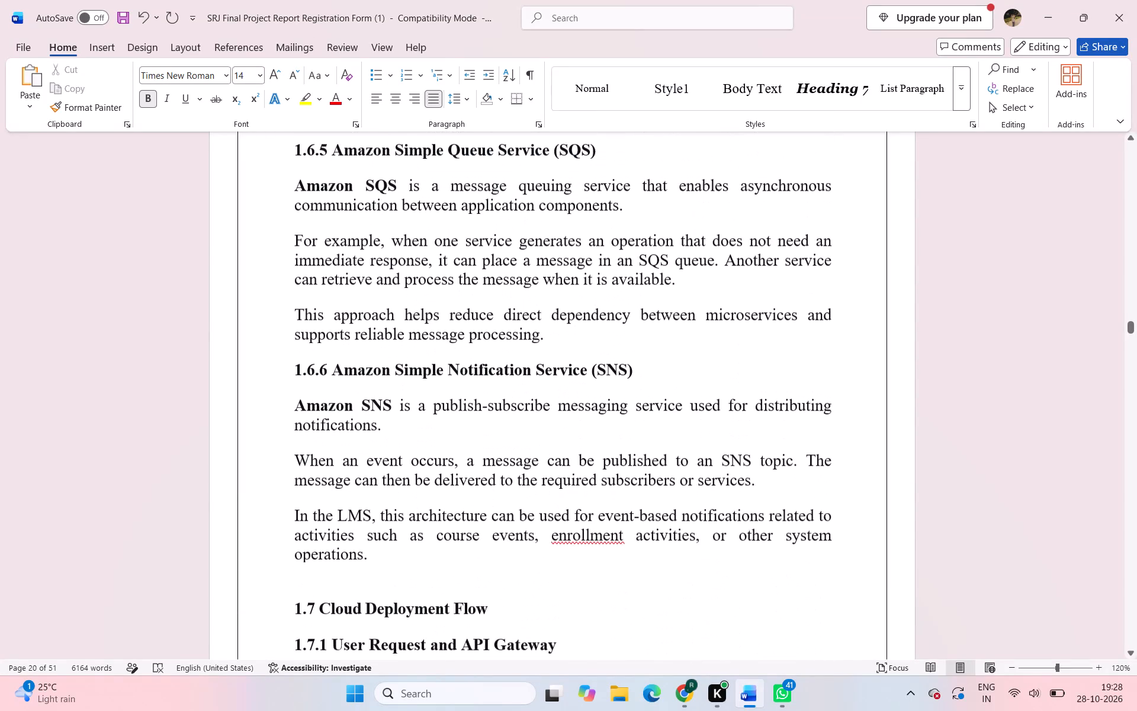
scroll(424, 441, right, 1)
scroll(424, 441, down, 1)
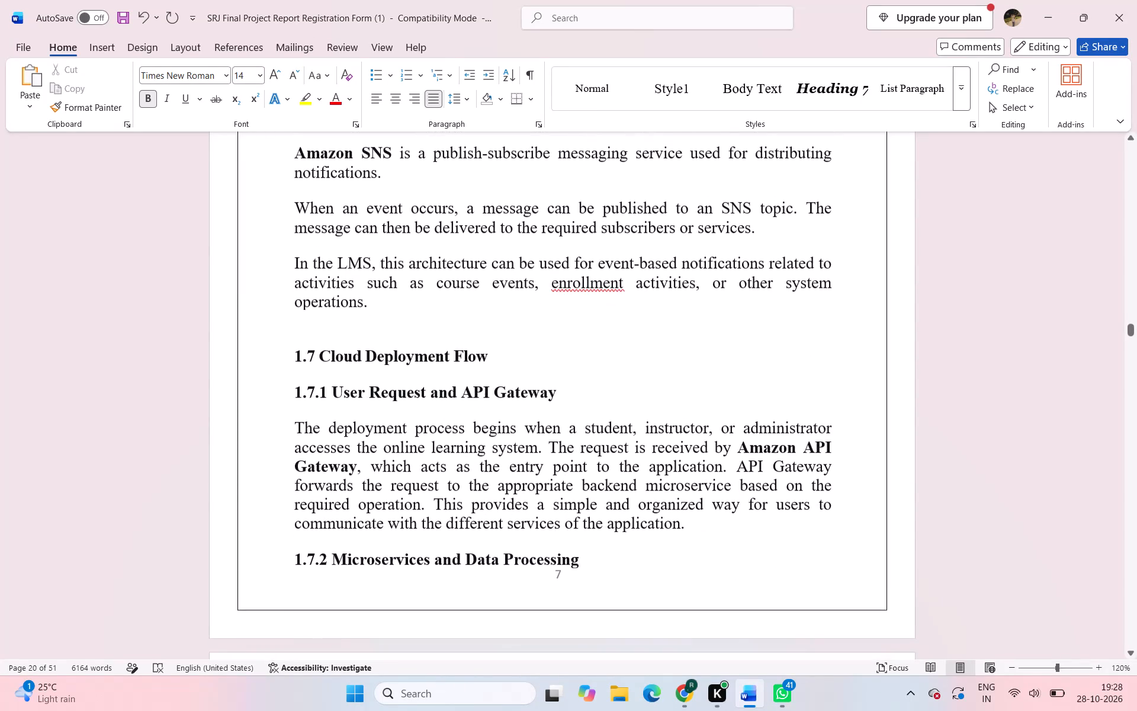
scroll(424, 441, down, 1)
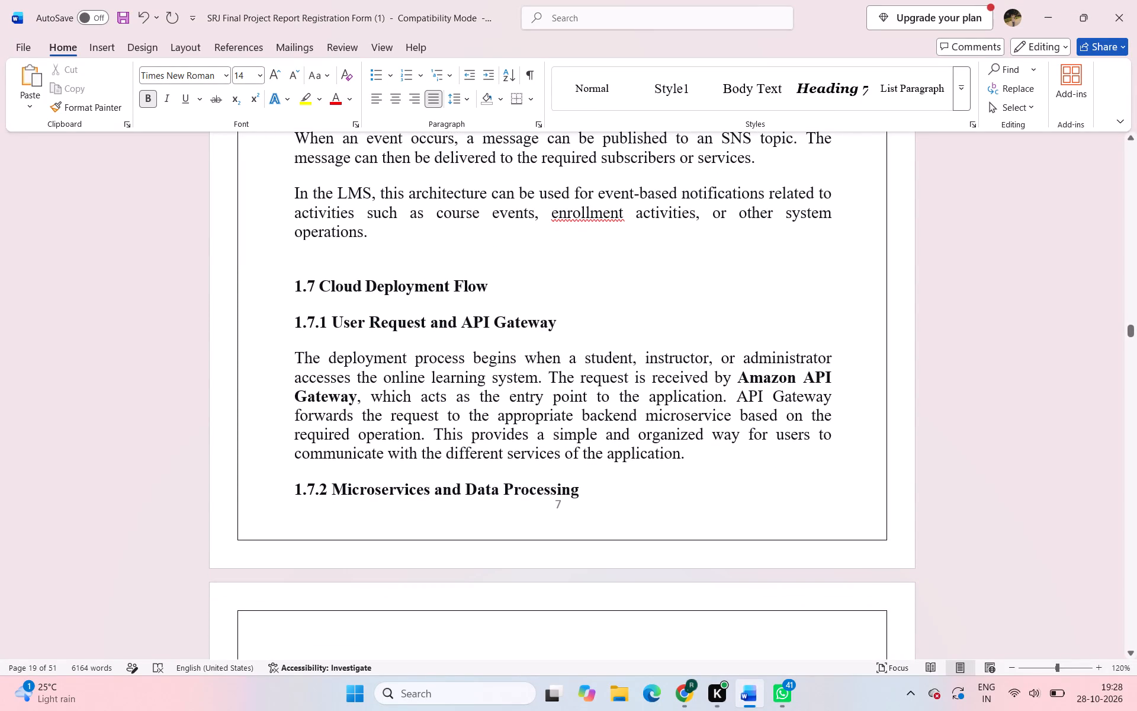
Insert an empty paragraph after the 1.7.1 text to push the 1.7.2 subheading onto the next page.
click(686, 455)
key(Return)
Check the page layout from section 1.7 to the start of Chapter 2, and back through Chapter 1 with several pages in view.
scroll(686, 455, down, 3)
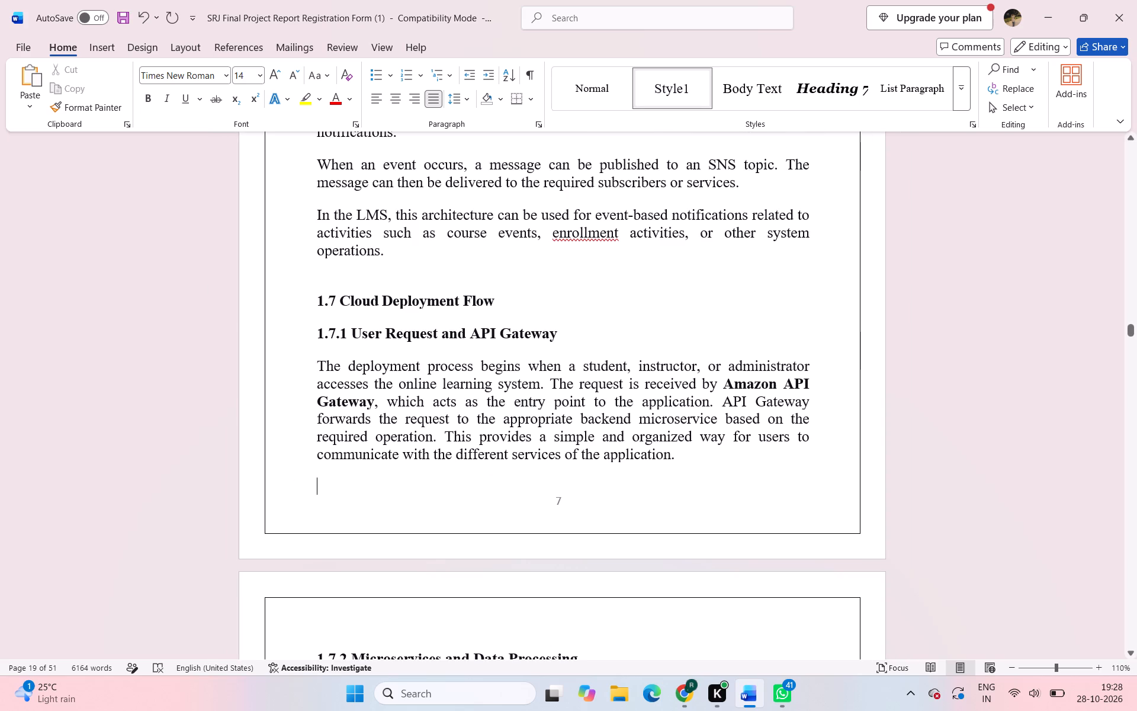
scroll(686, 455, down, 4)
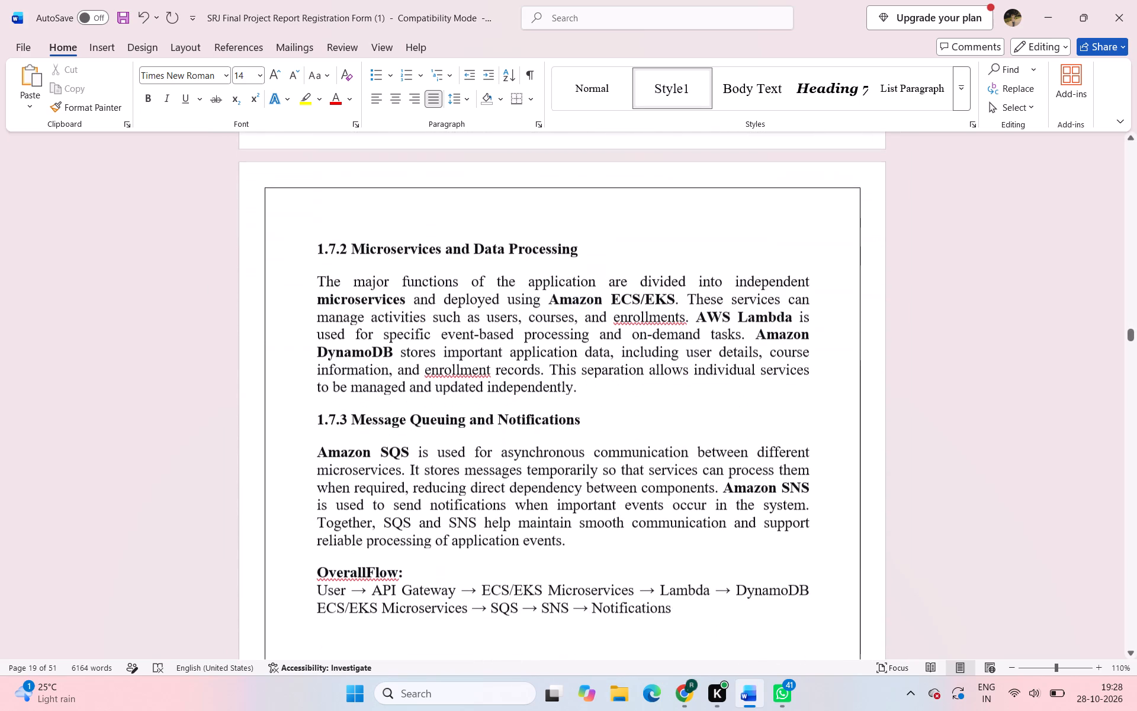
scroll(686, 455, down, 5)
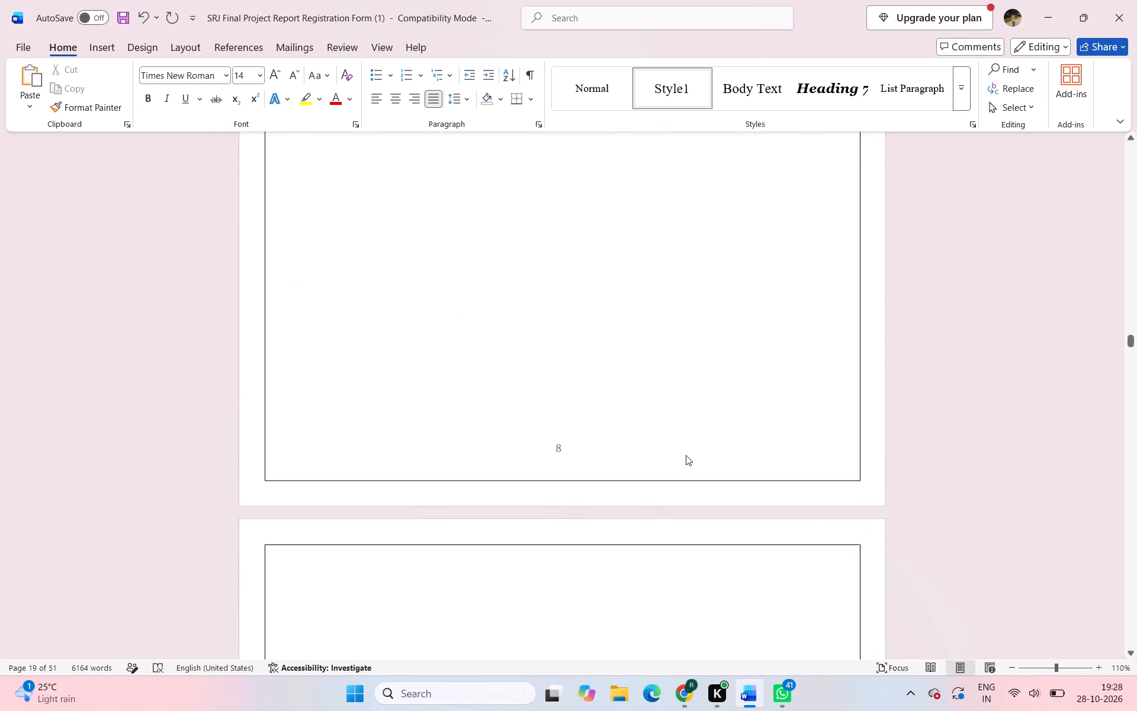
scroll(686, 455, down, 4)
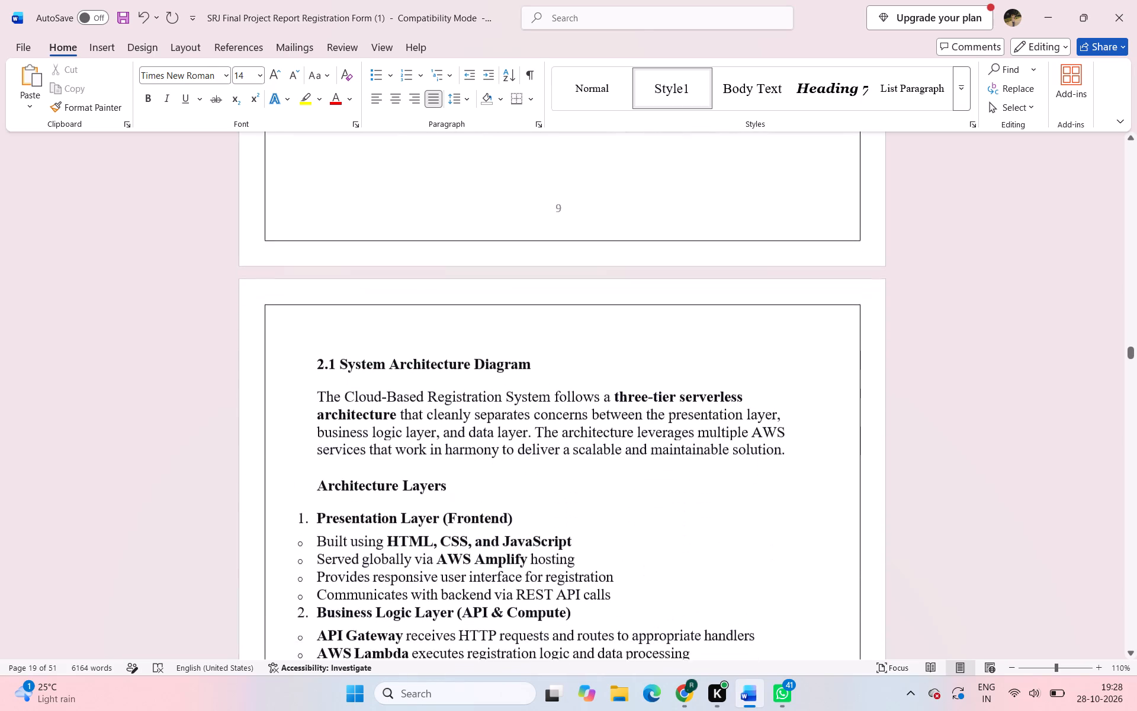
scroll(686, 455, down, 1)
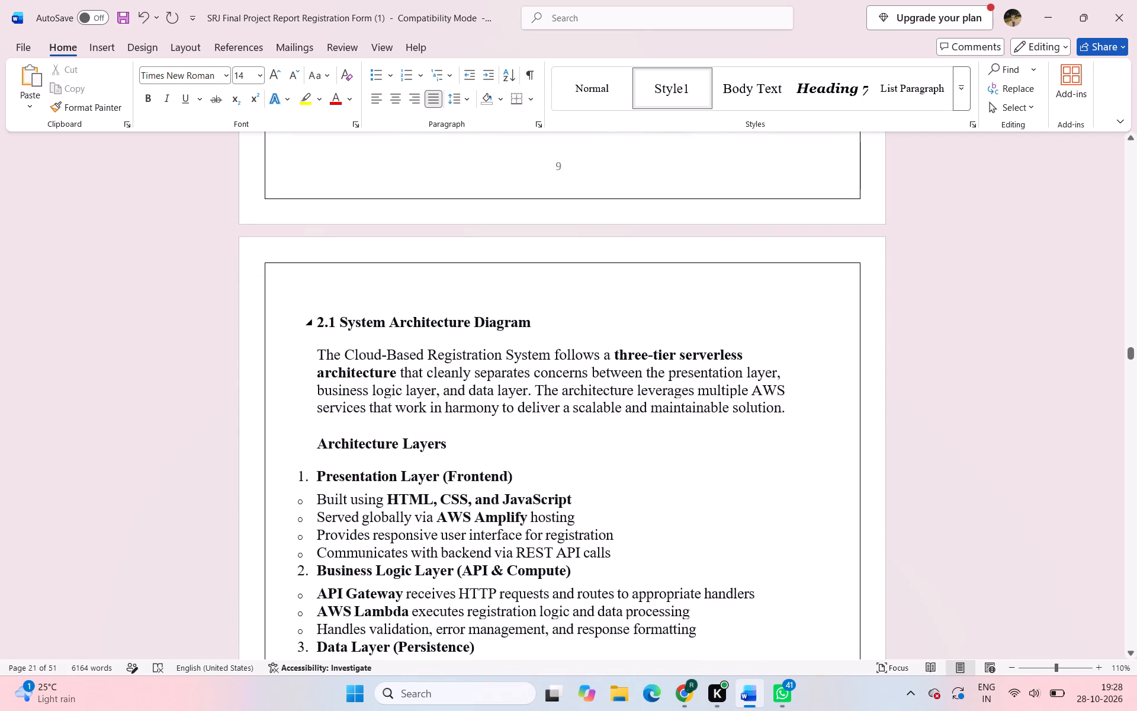
ctrl+scroll(566, 316, down, 6)
scroll(566, 316, up, 6)
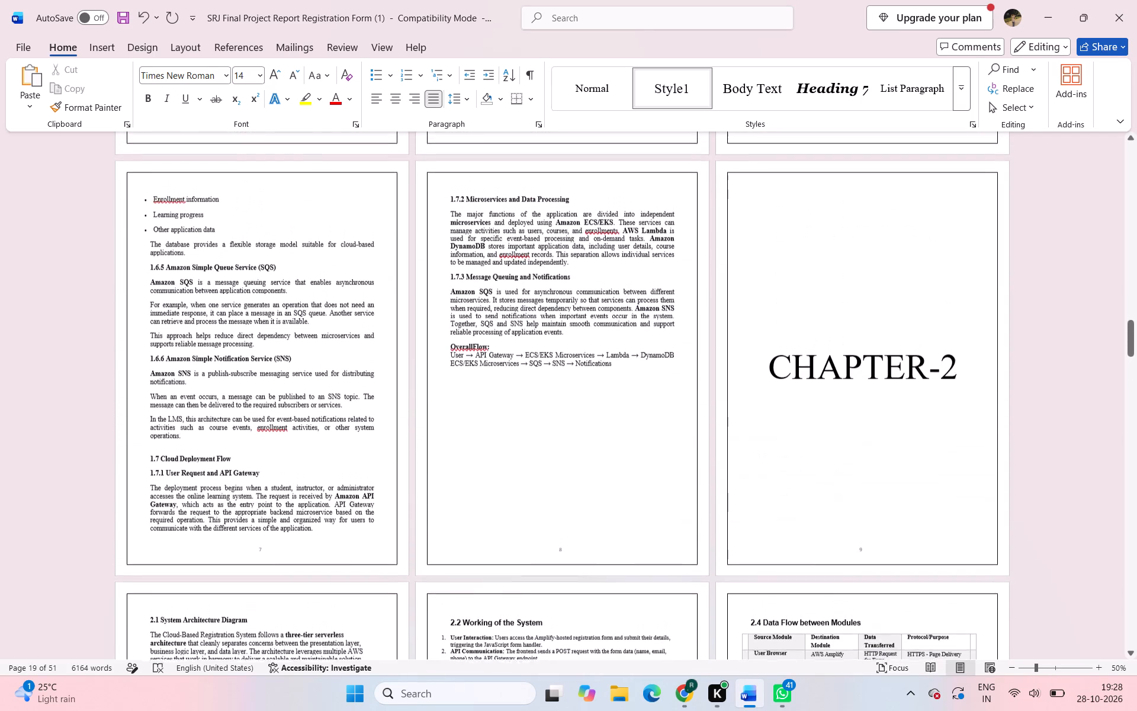
scroll(566, 316, up, 7)
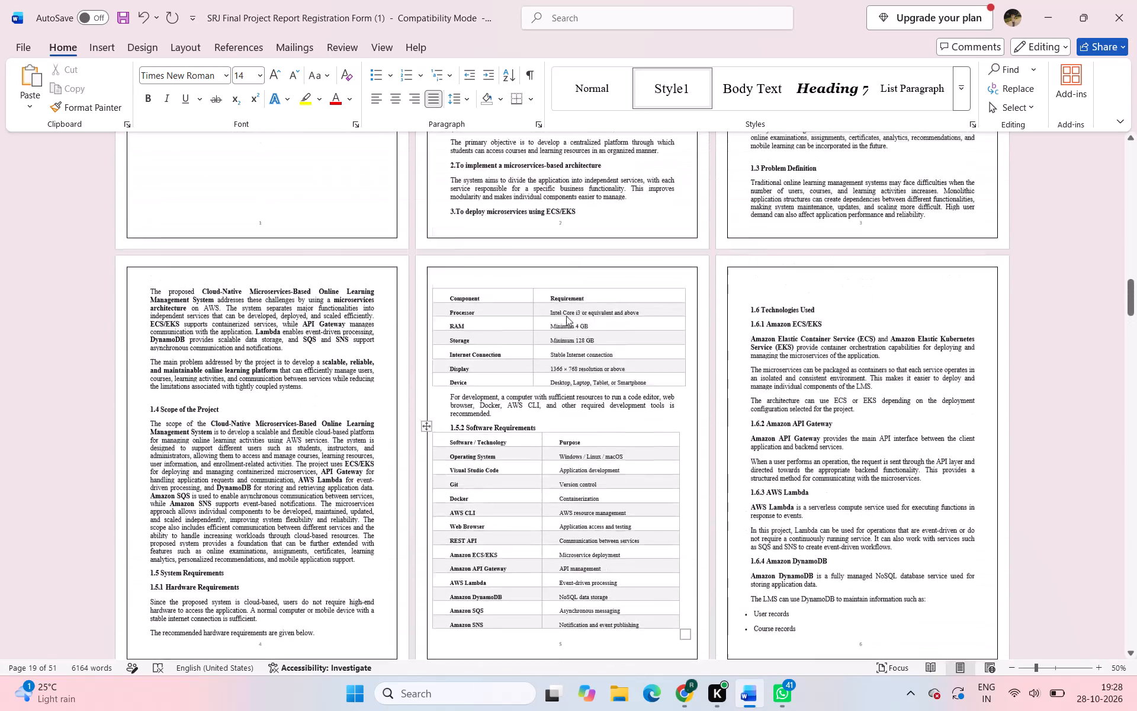
scroll(566, 316, up, 5)
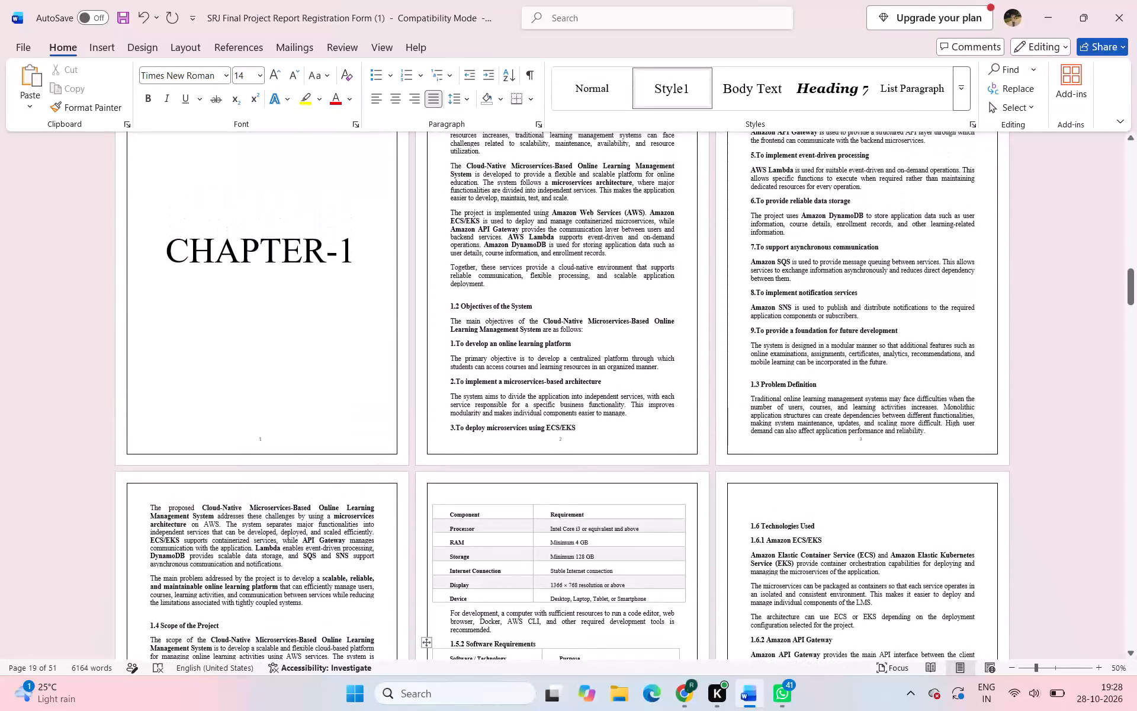
Review the page layout of Chapter 1 from its title page through the requirements tables to the start of Chapter 2.
scroll(566, 316, up, 2)
scroll(566, 316, down, 3)
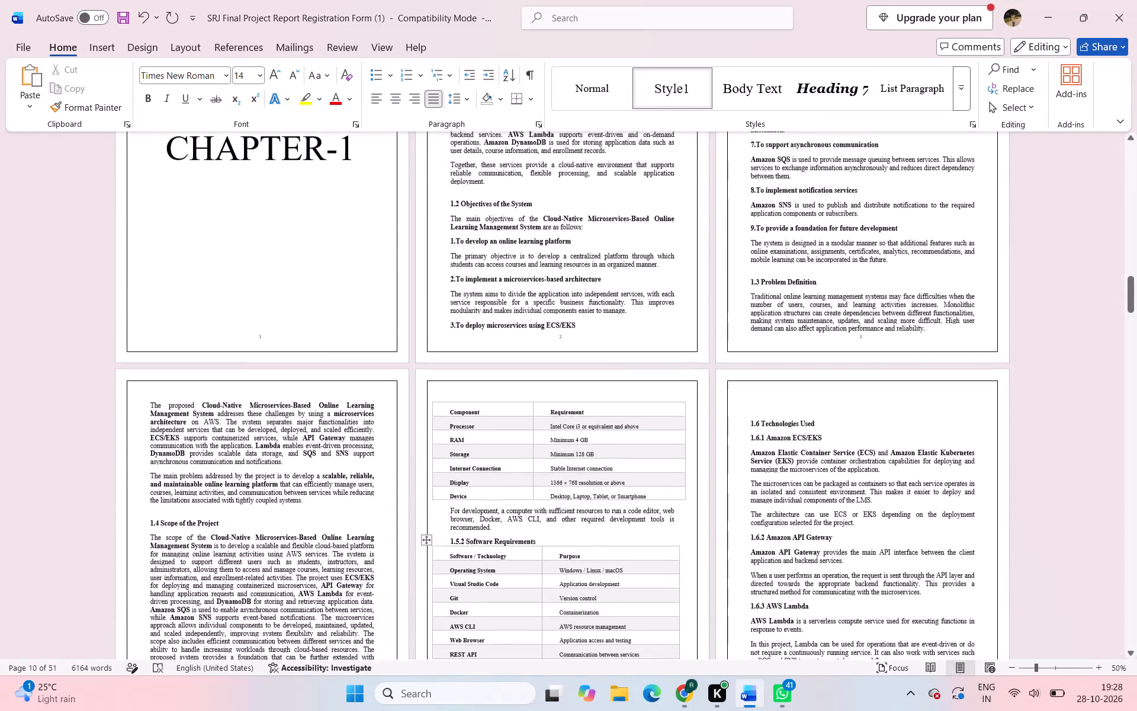
scroll(566, 316, down, 6)
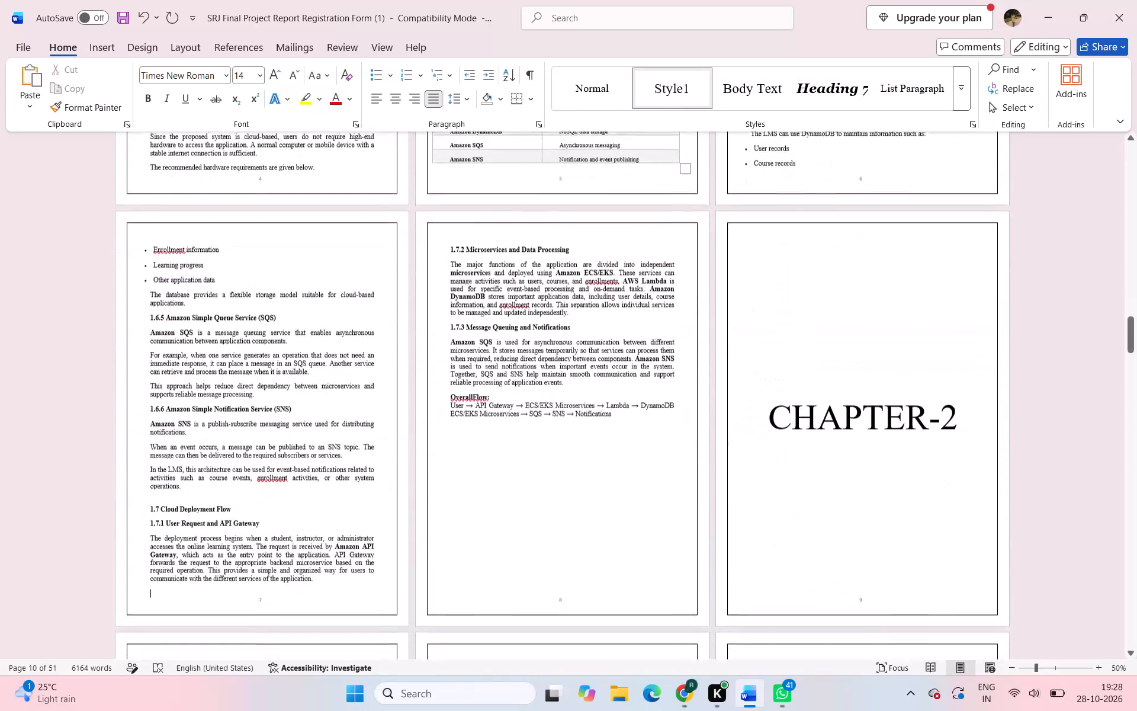
scroll(566, 316, down, 1)
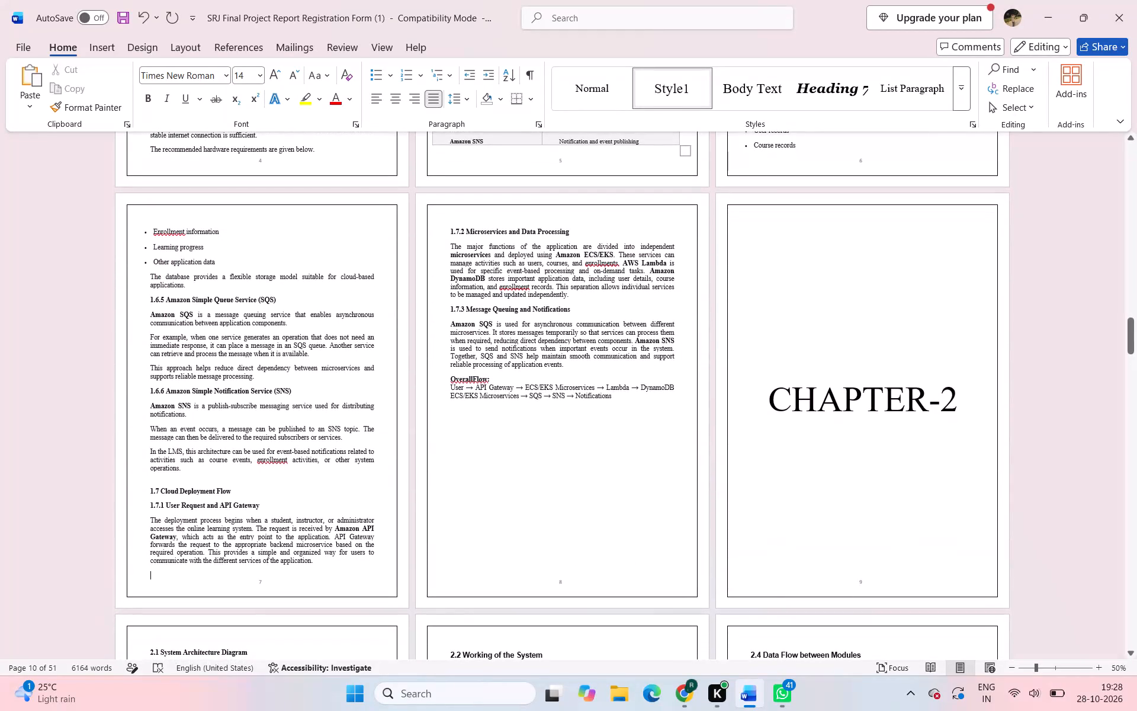
scroll(566, 316, up, 5)
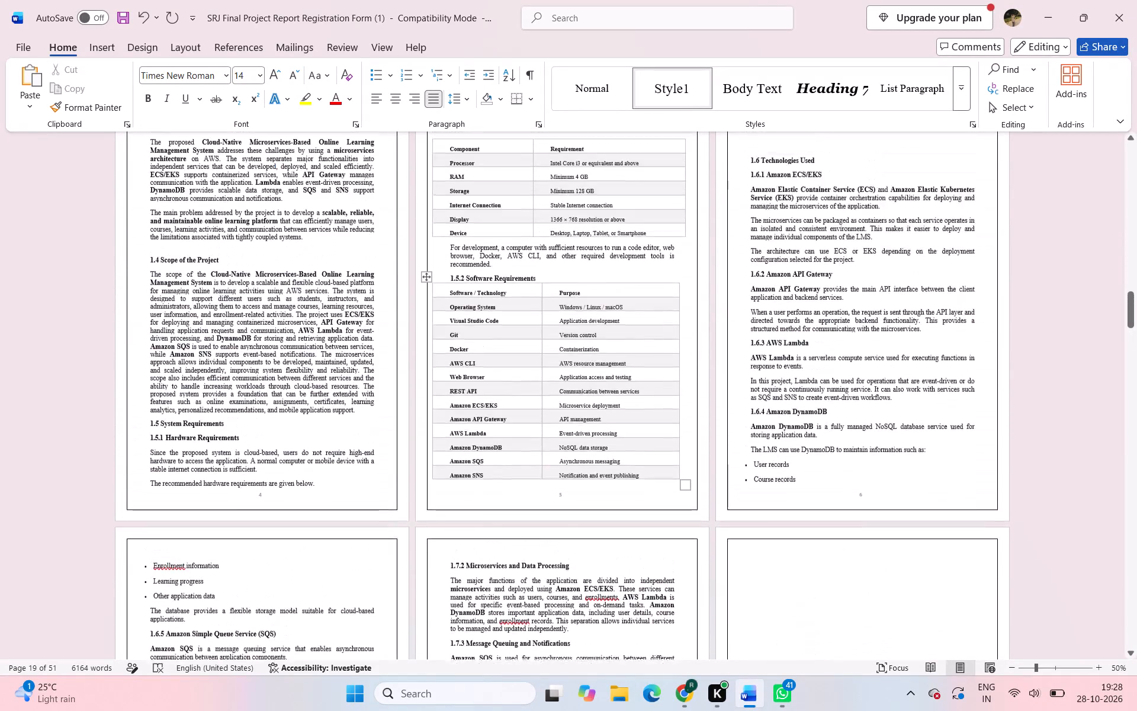
scroll(566, 316, up, 4)
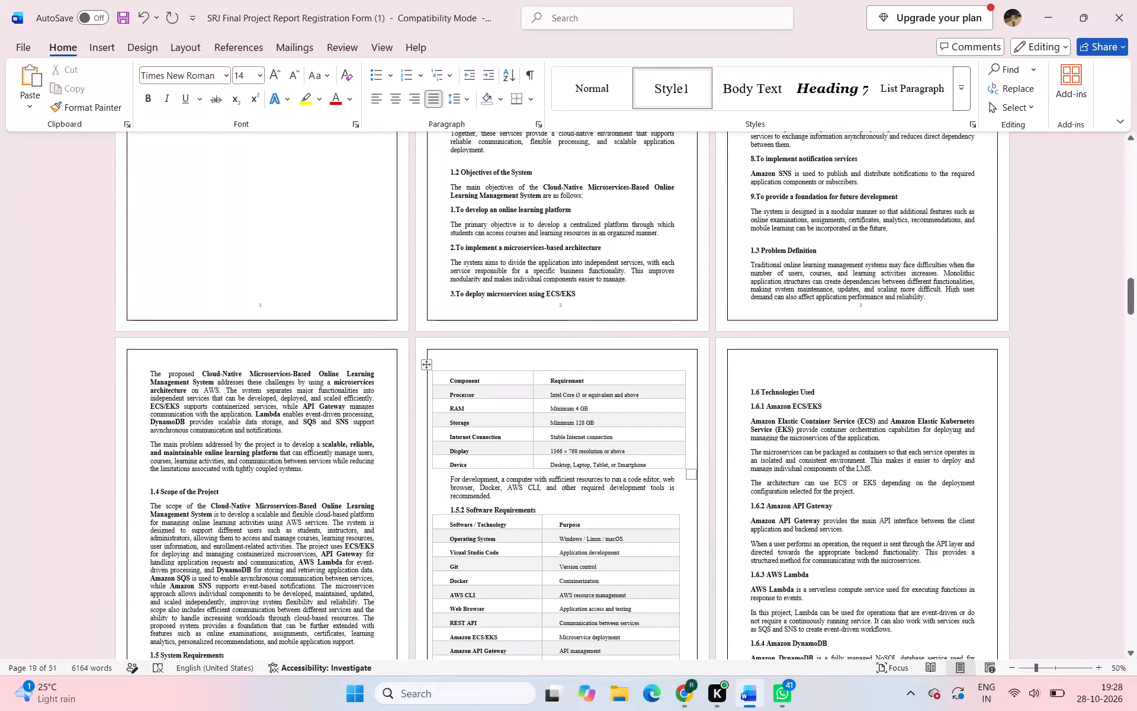
scroll(491, 312, up, 3)
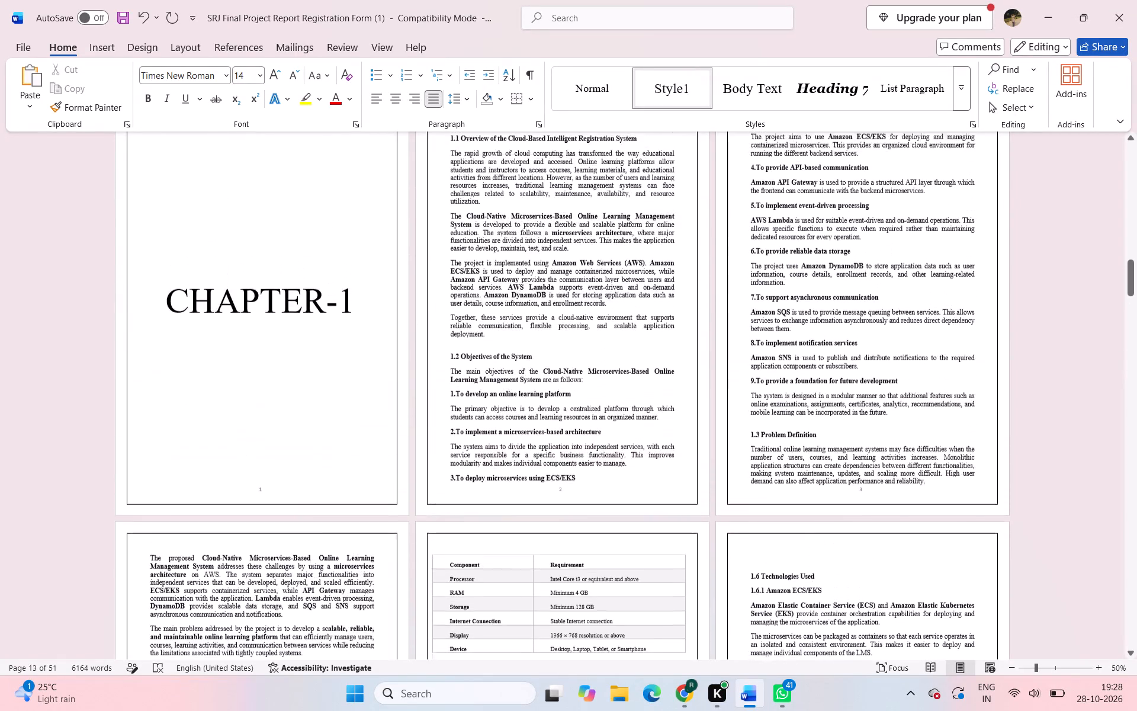
scroll(491, 312, up, 1)
scroll(491, 312, down, 3)
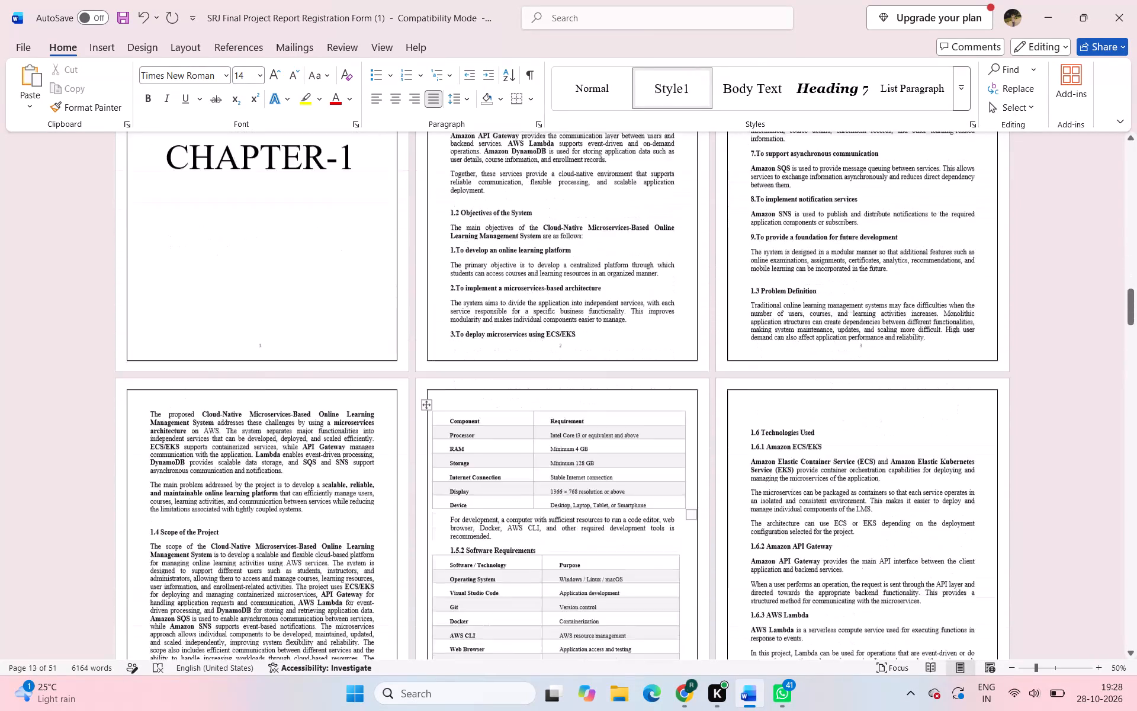
scroll(491, 312, down, 5)
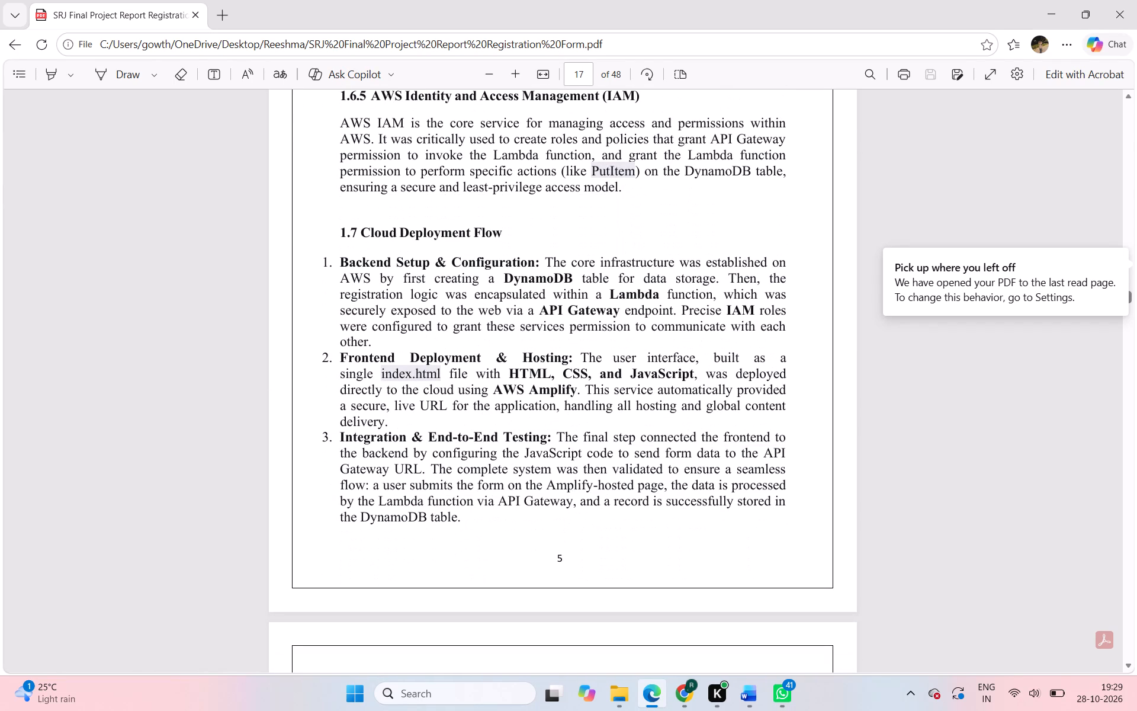
click(700, 331)
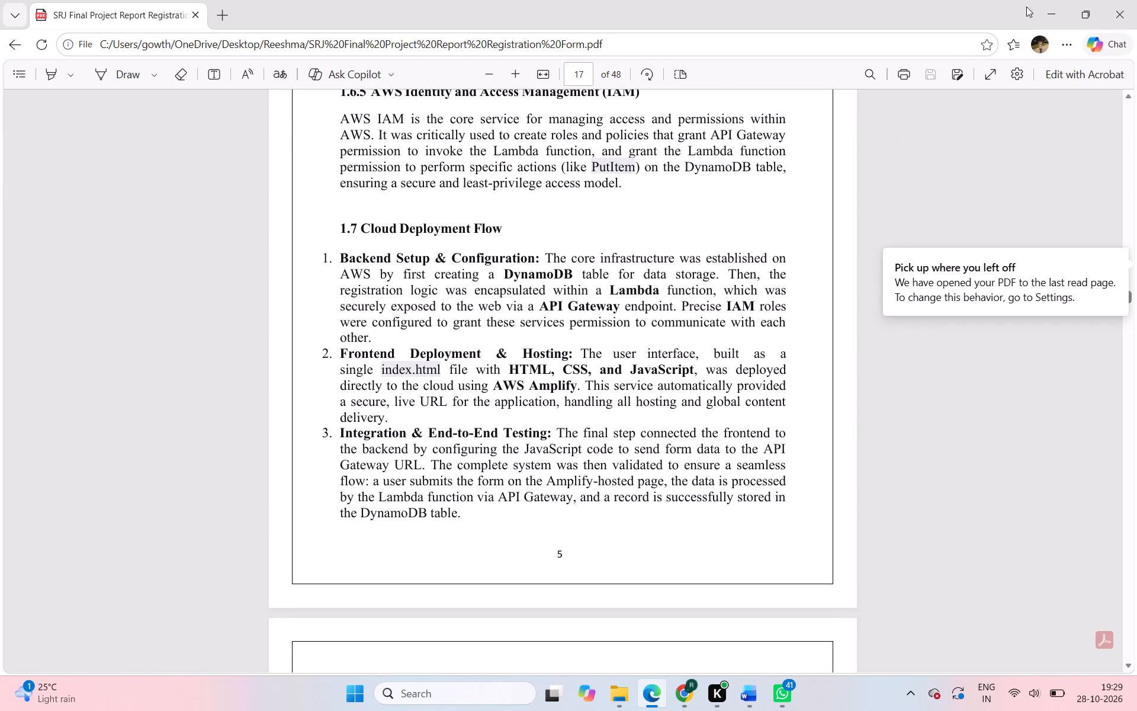
click(1112, 5)
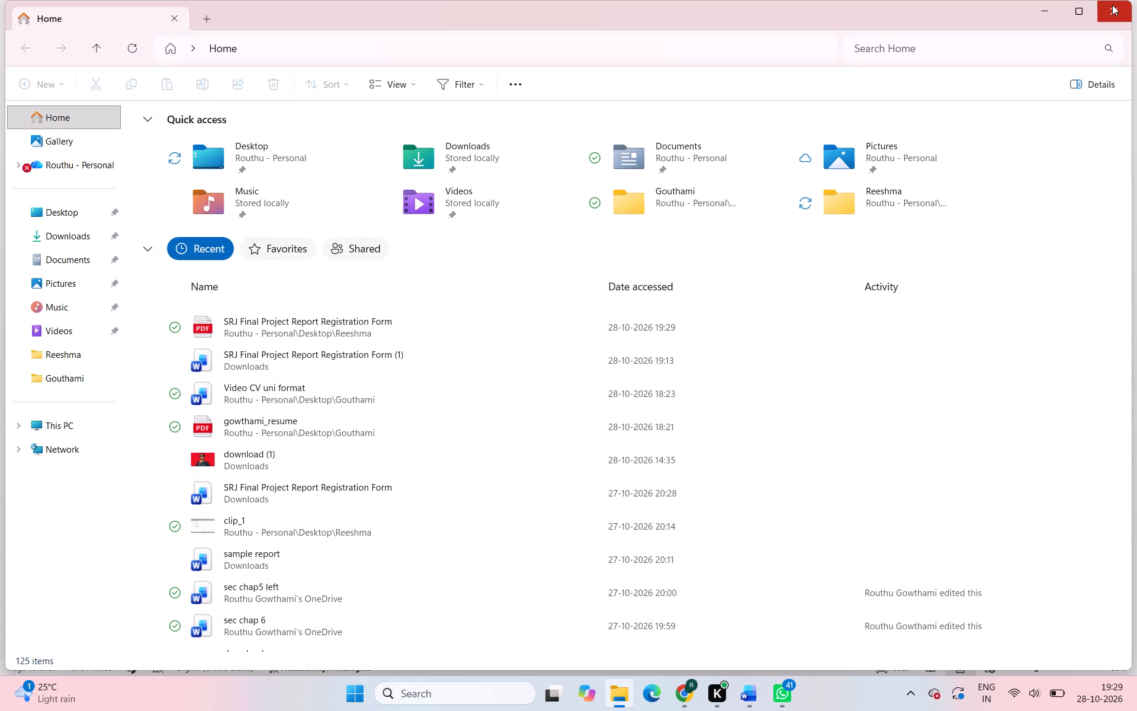
click(1110, 3)
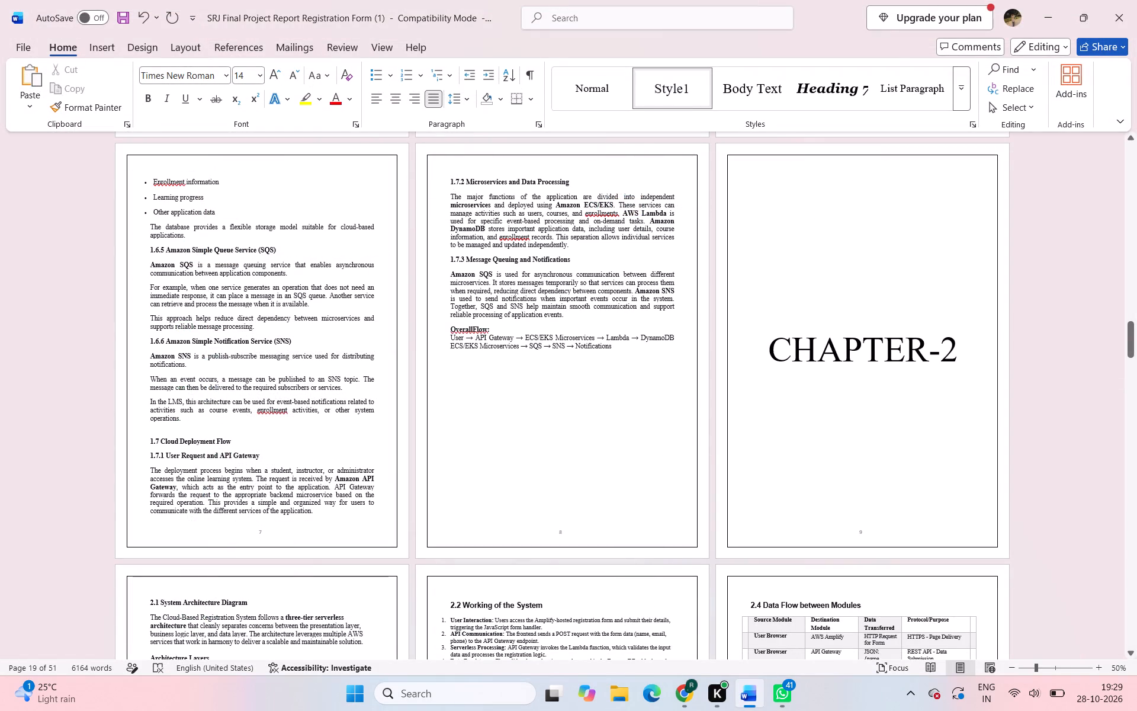
Reduce the text in the whole 1.5.2 Software Requirements table to 10 pt.
scroll(250, 249, up, 1)
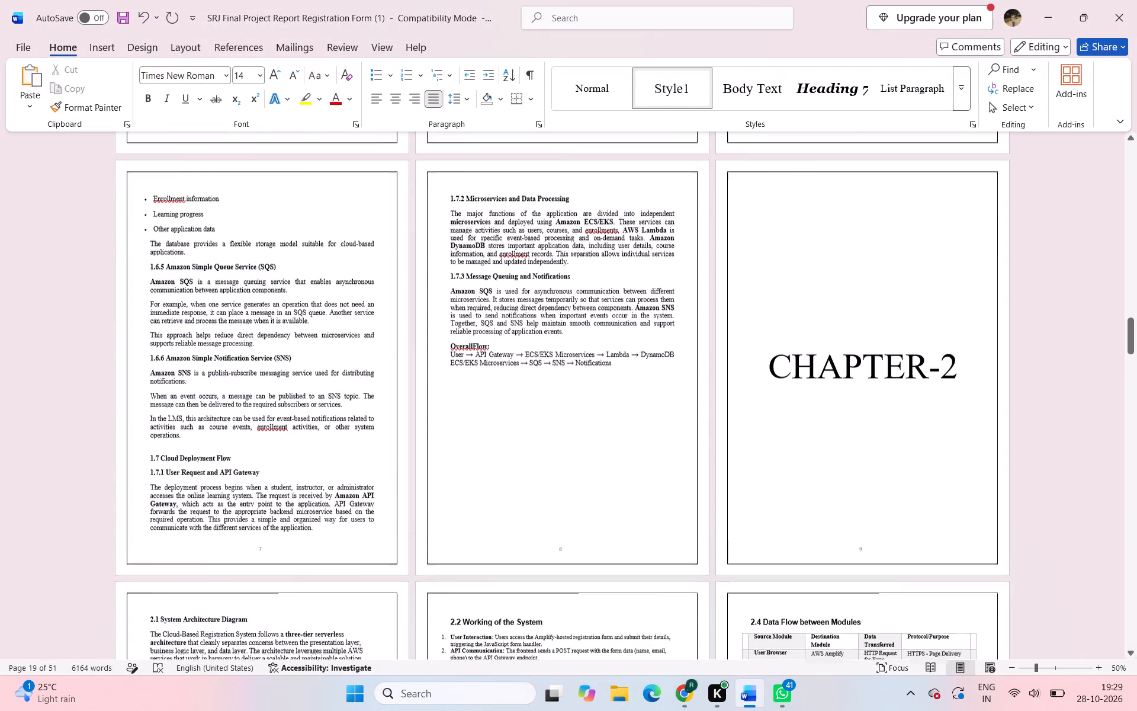
scroll(250, 249, up, 5)
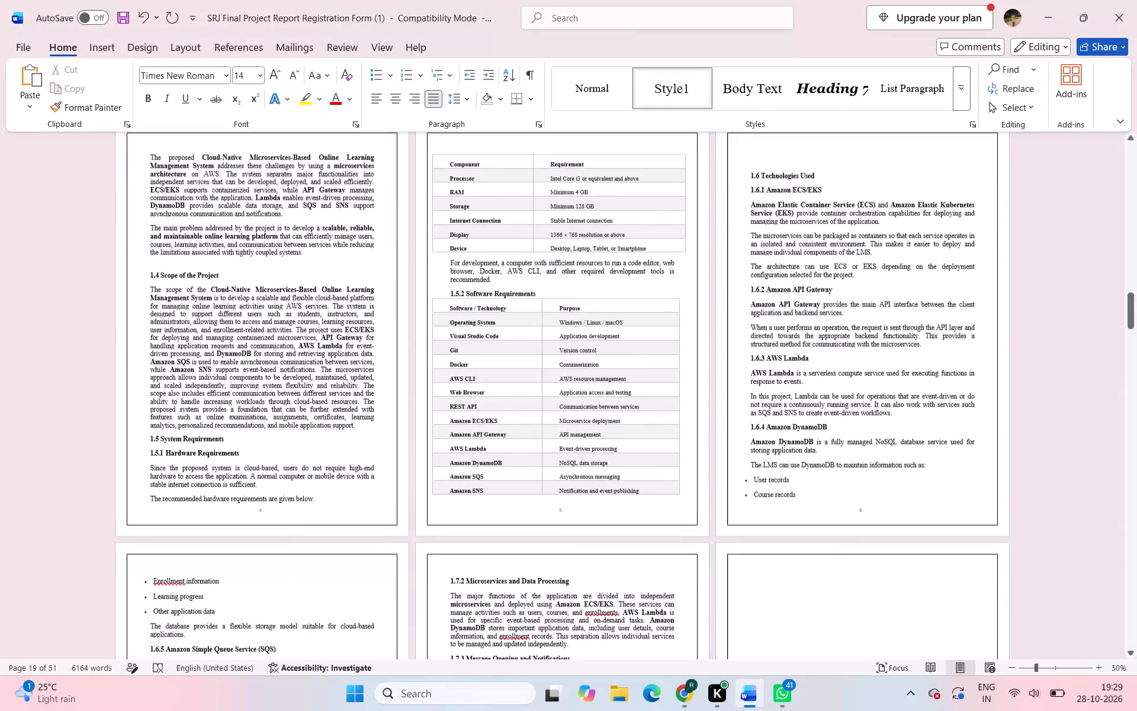
scroll(250, 249, up, 2)
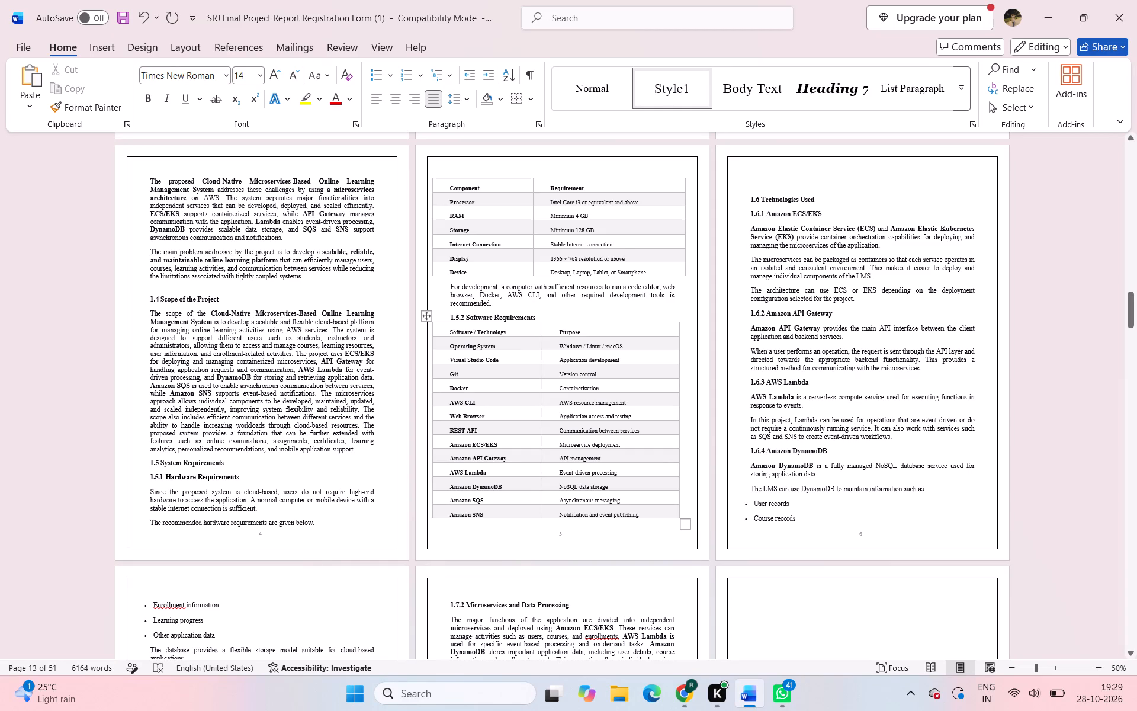
drag(449, 333, 699, 508)
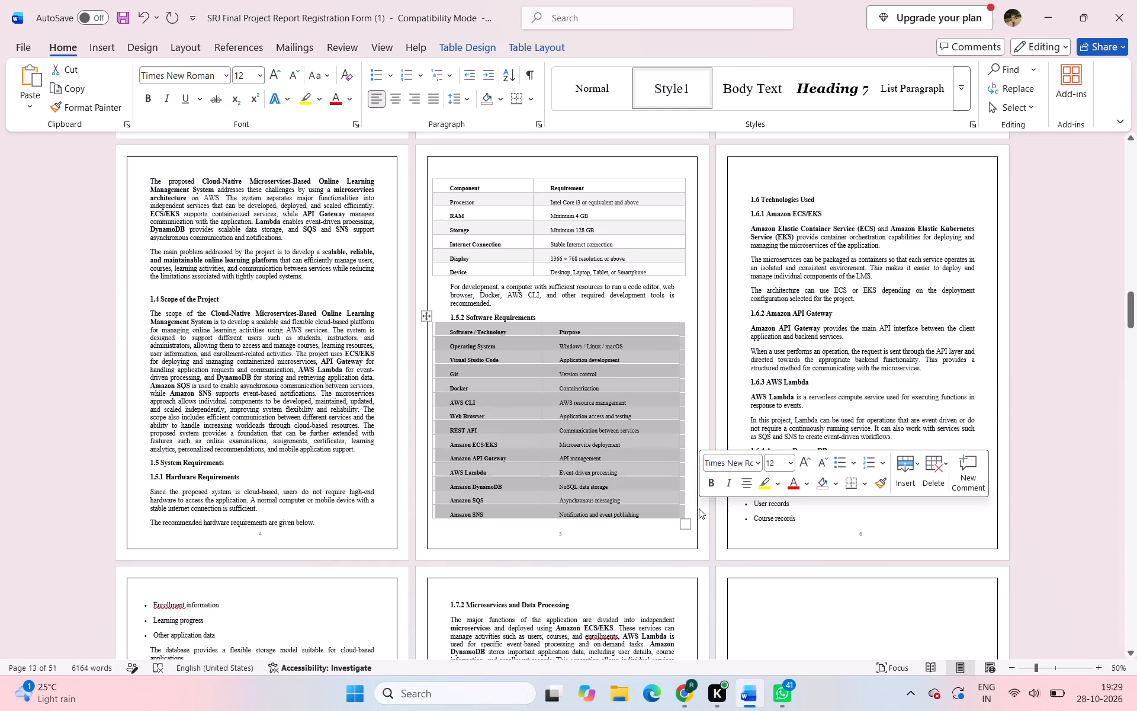
click(820, 463)
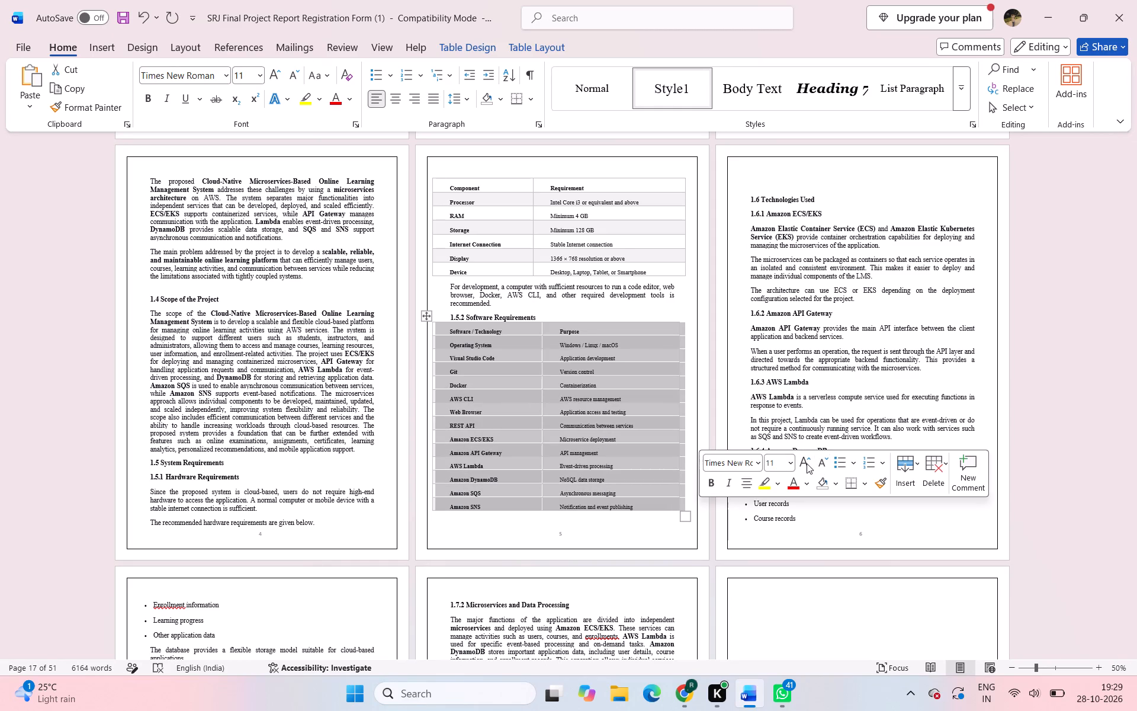
click(824, 464)
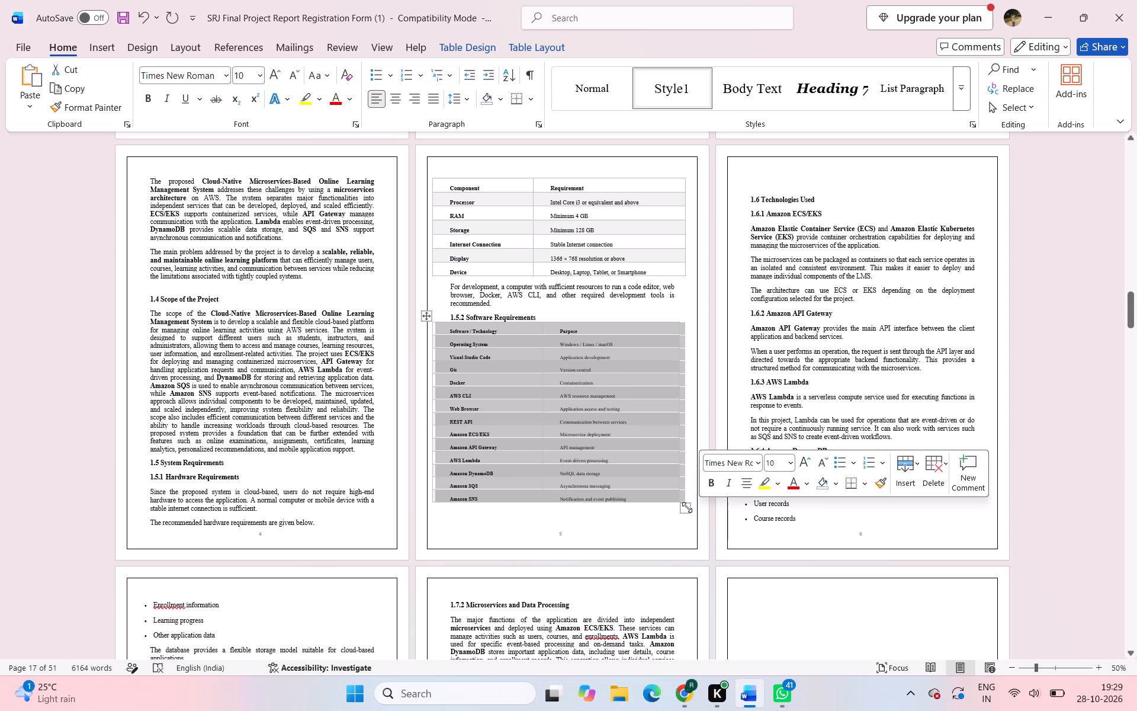
Narrow the Software Requirements table to about three quarters of its width, keeping its first column edge in place.
drag(683, 507, 616, 489)
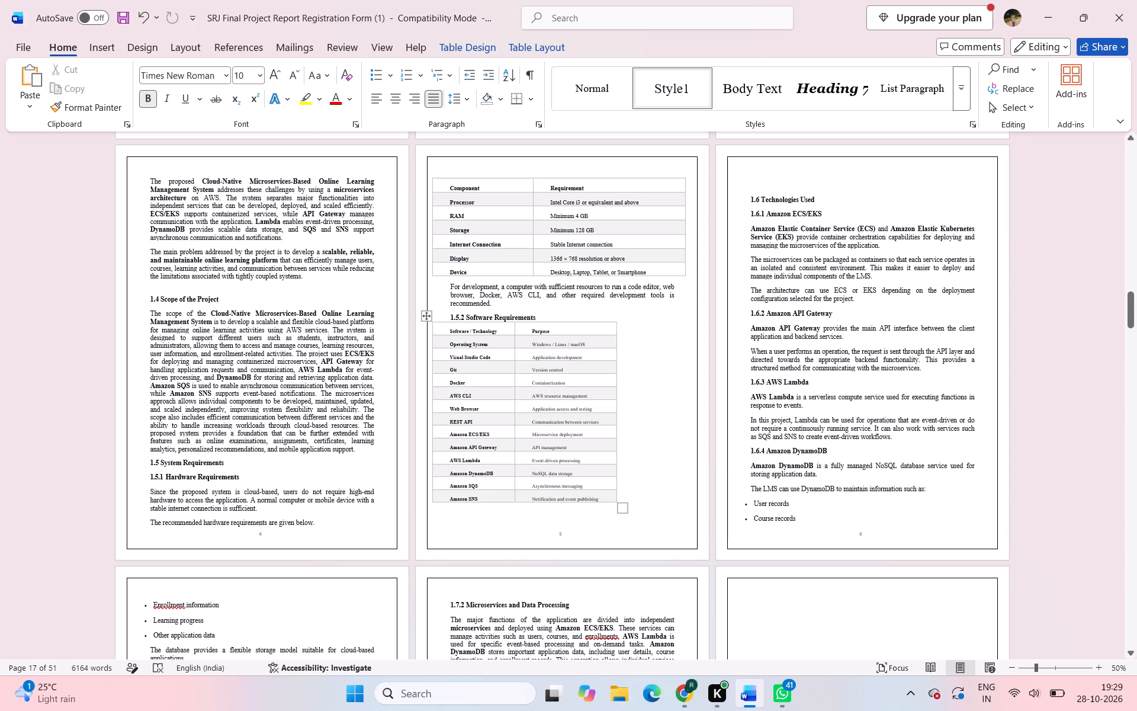
click(608, 499)
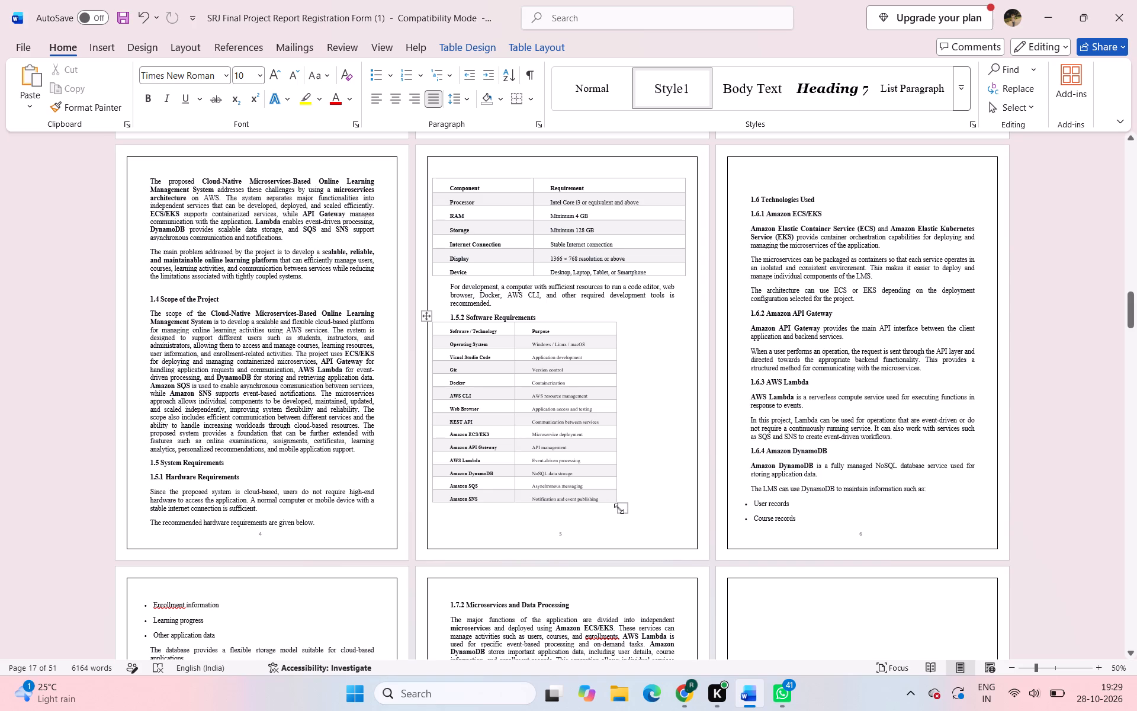
click(621, 510)
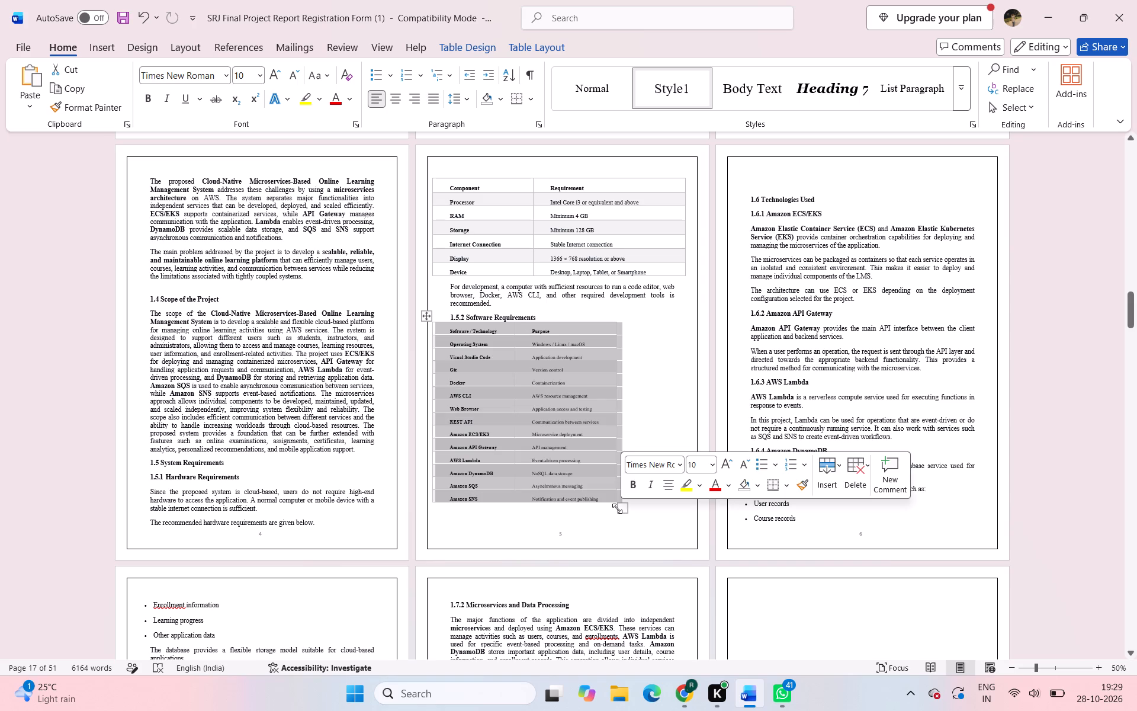
drag(619, 508, 609, 461)
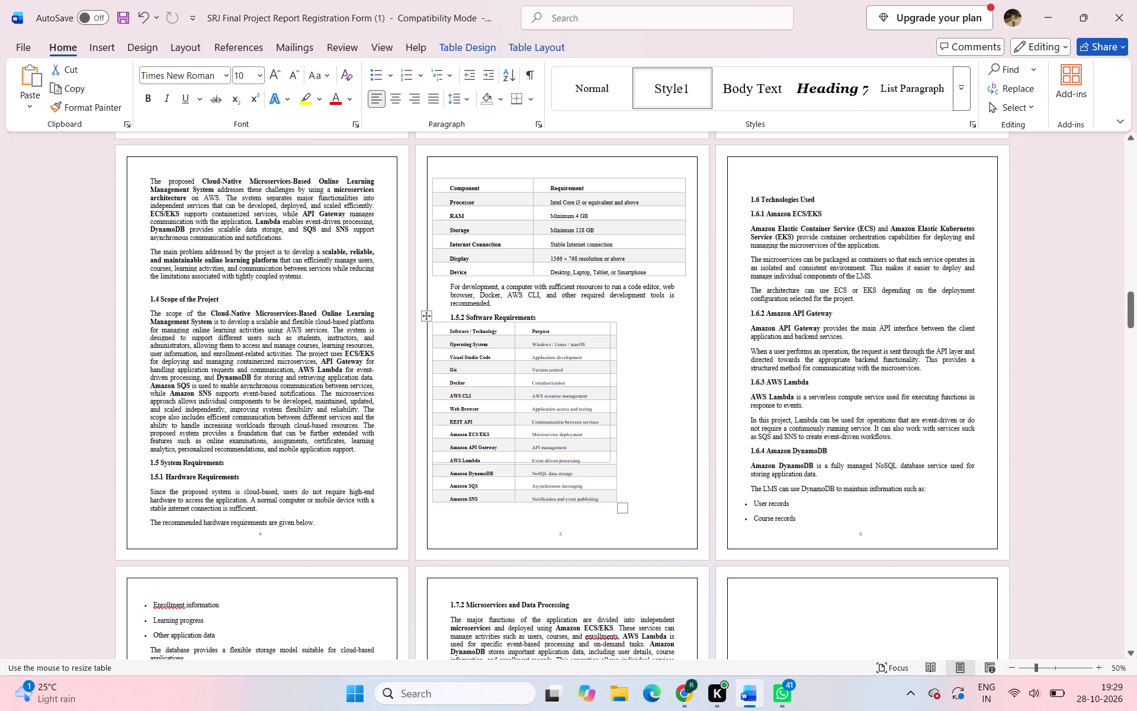
drag(609, 461, 615, 449)
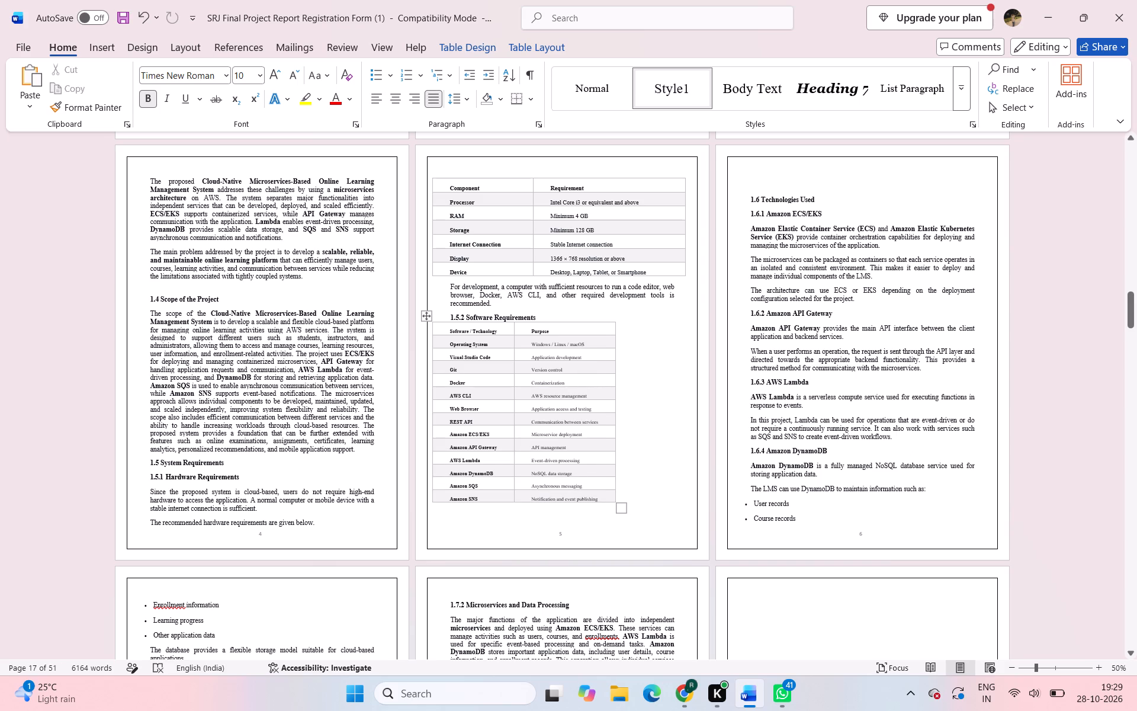
Narrow the hardware Component/Requirement table slightly, keeping every row's text on a single line.
drag(440, 185, 594, 249)
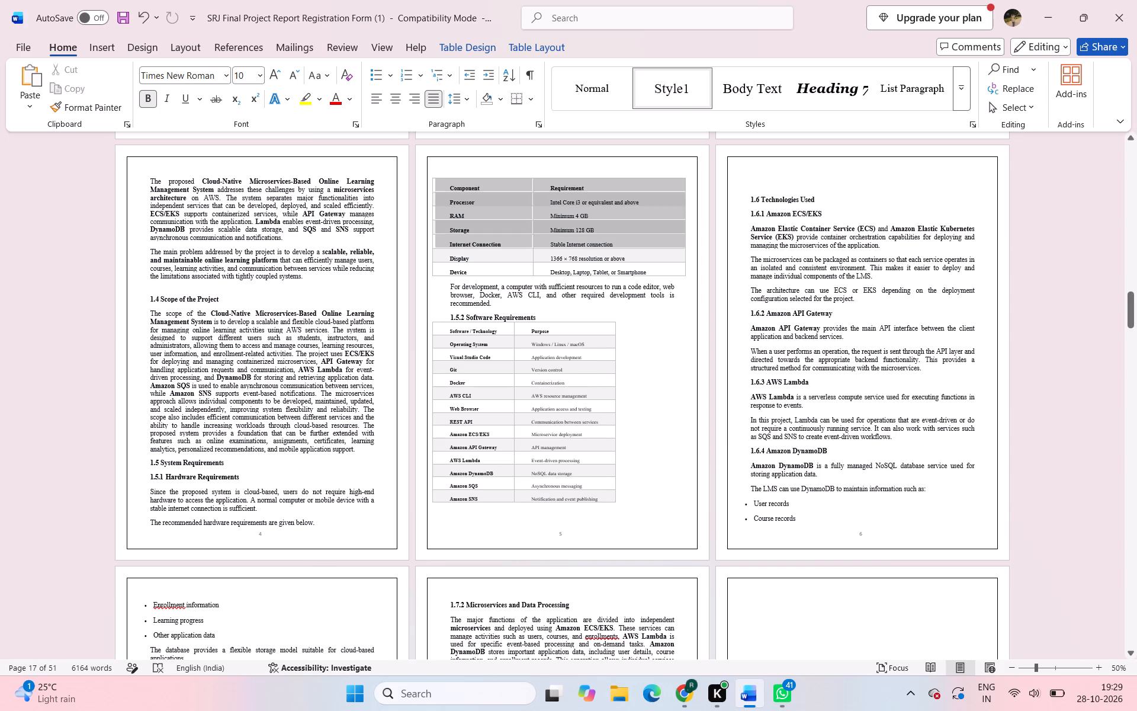
drag(594, 249, 708, 268)
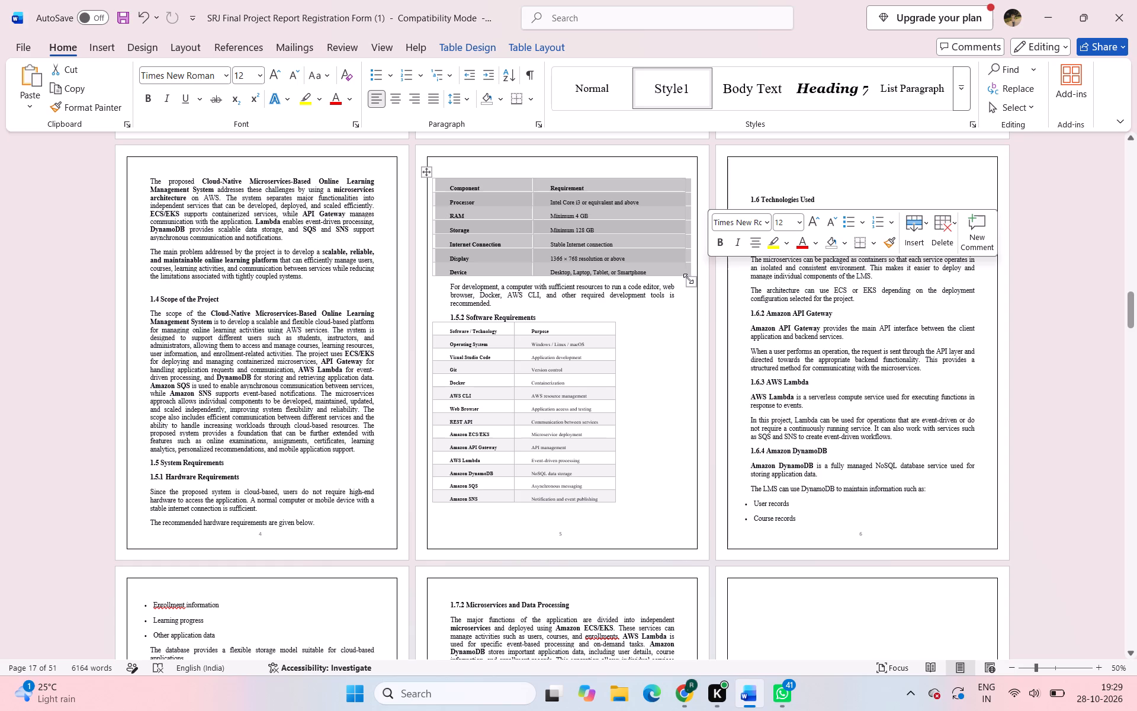
drag(689, 280, 669, 235)
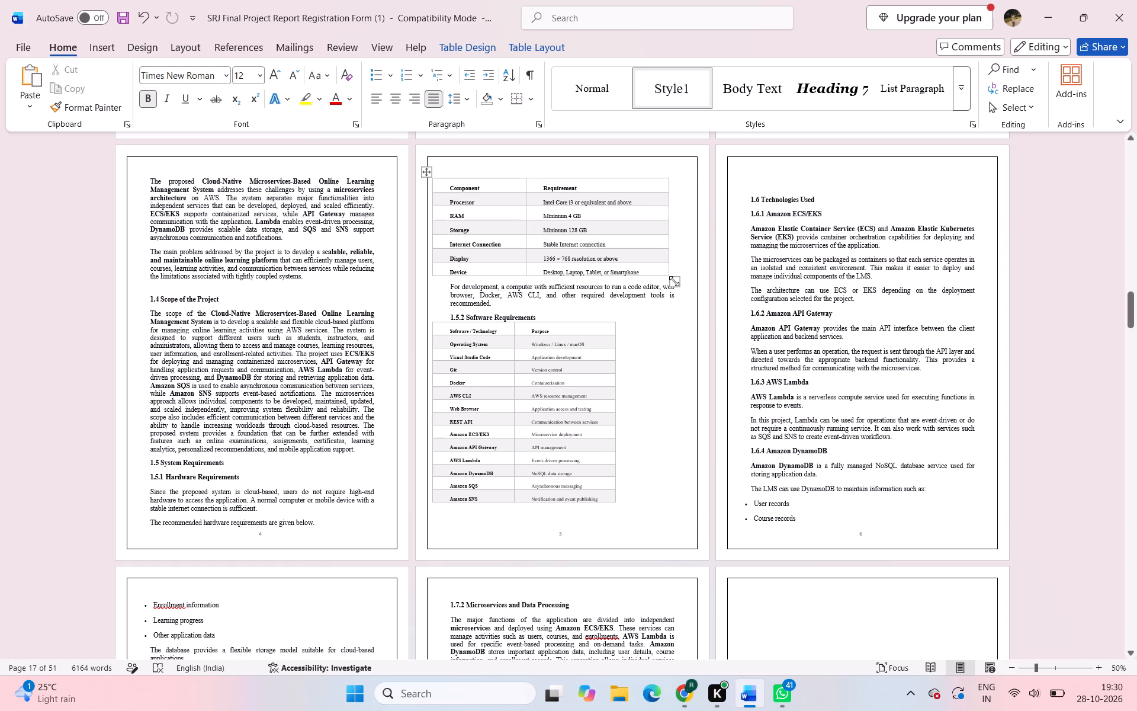
drag(671, 280, 643, 278)
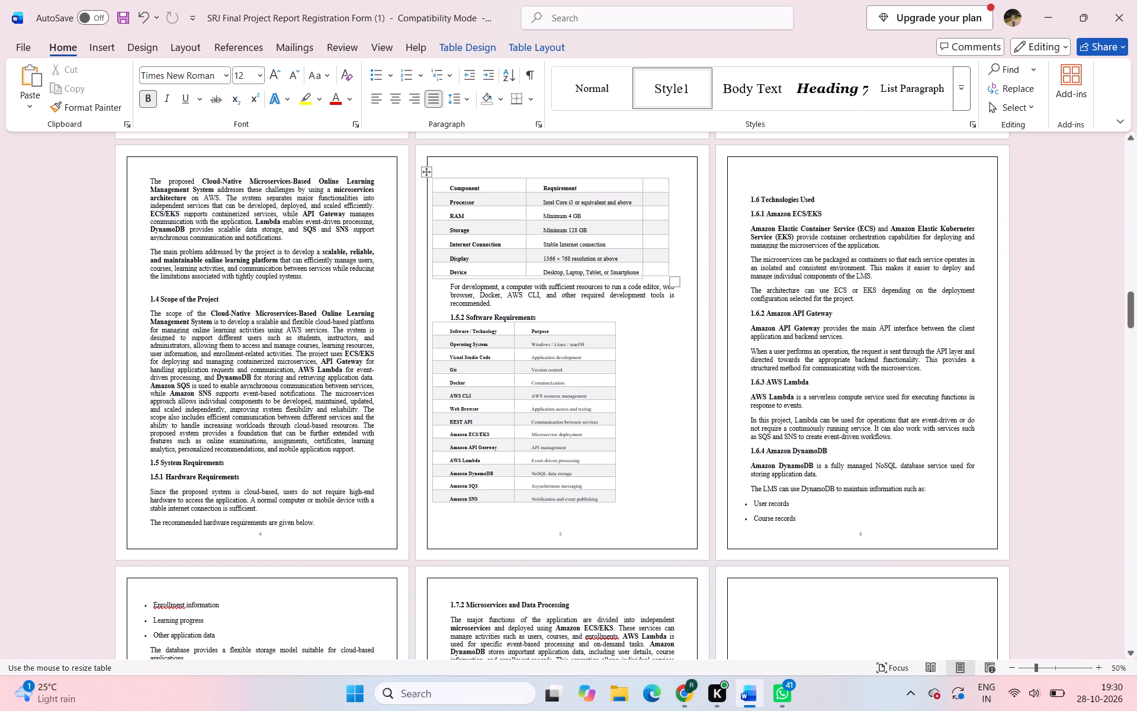
drag(643, 278, 641, 273)
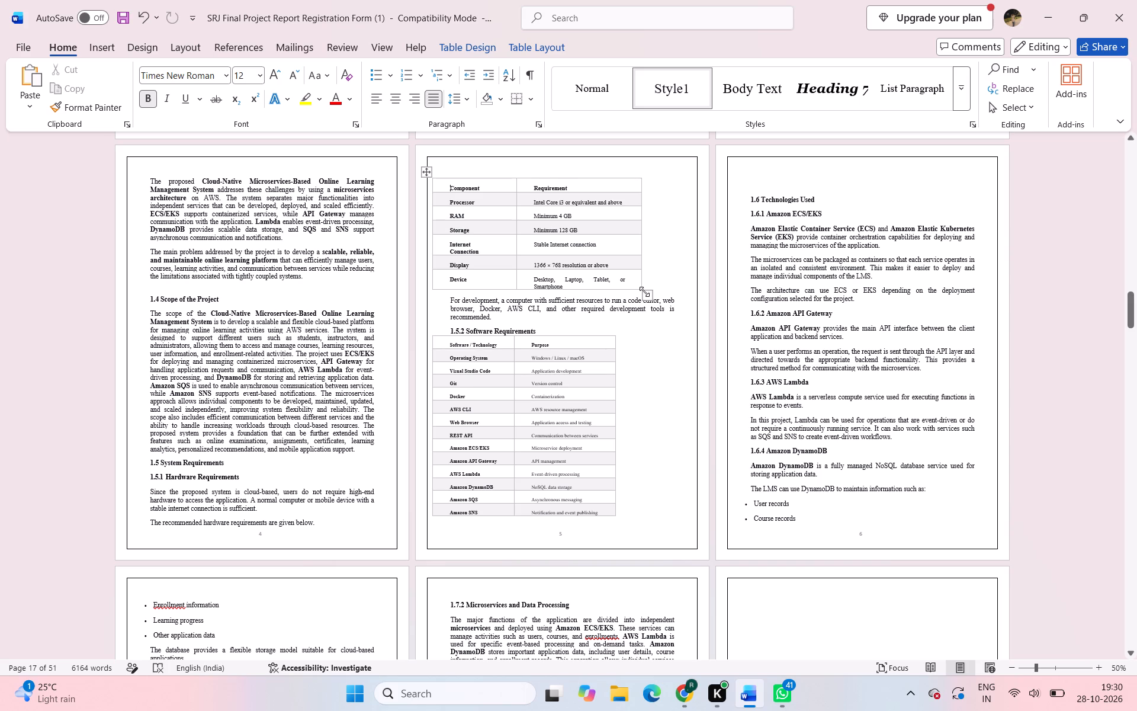
drag(643, 290, 661, 290)
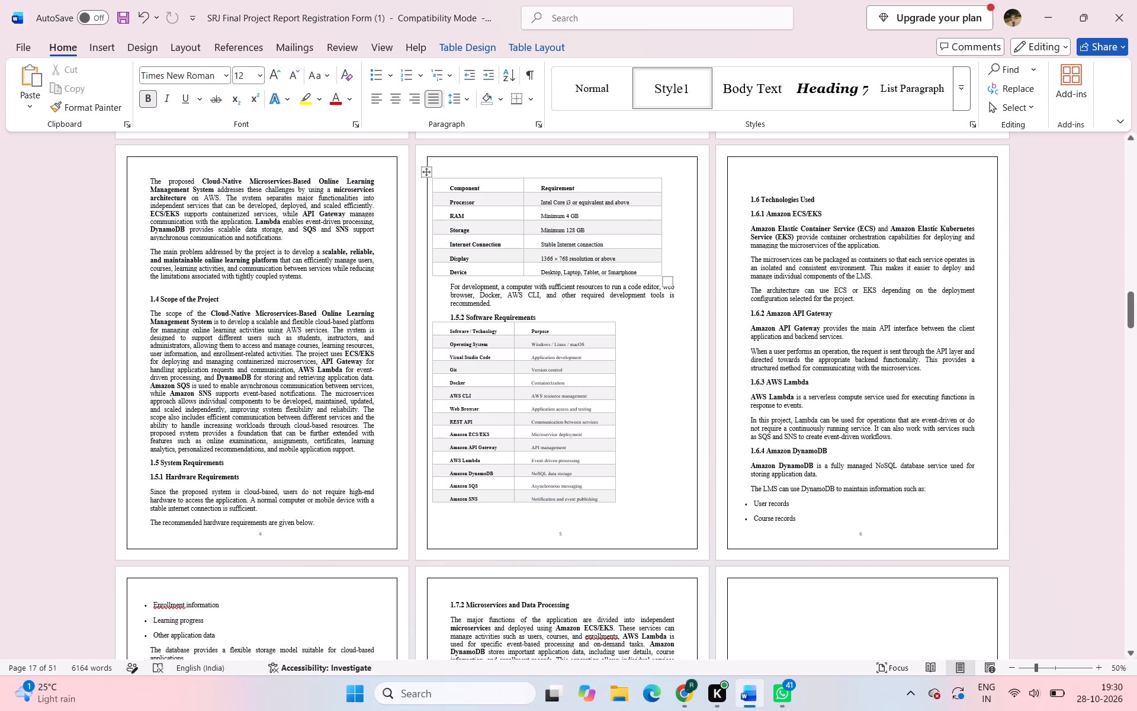
Reduce the text in the whole hardware Component/Requirement table to 10 pt.
drag(449, 188, 644, 267)
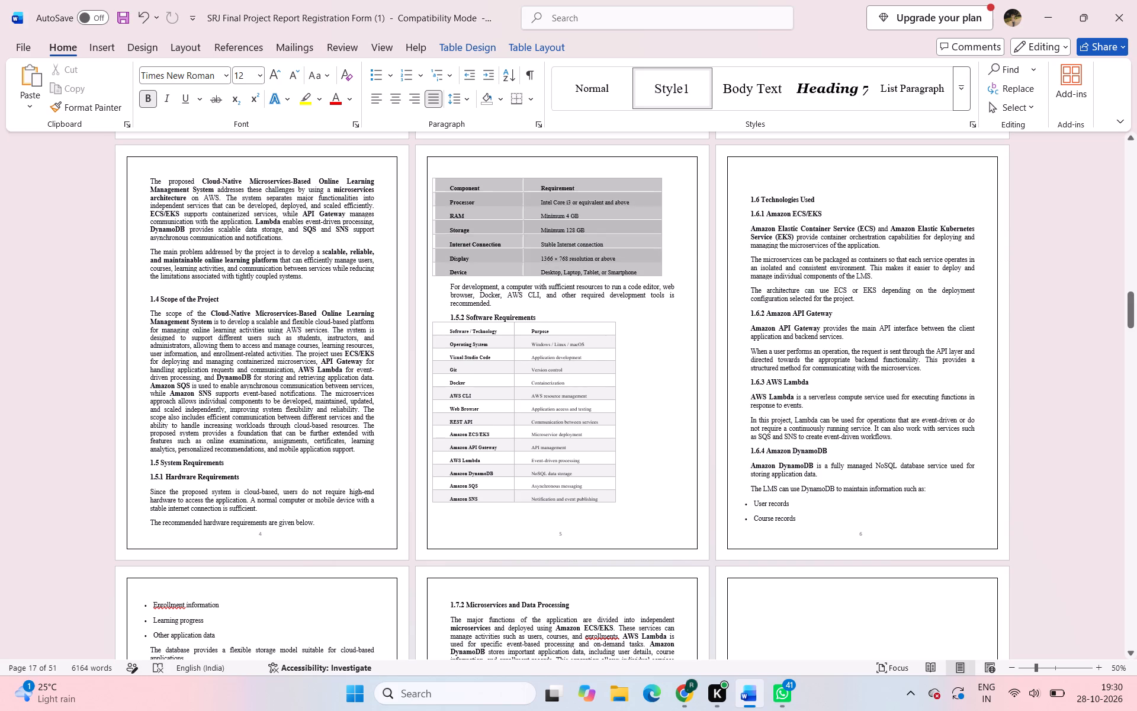
drag(644, 267, 645, 267)
click(763, 223)
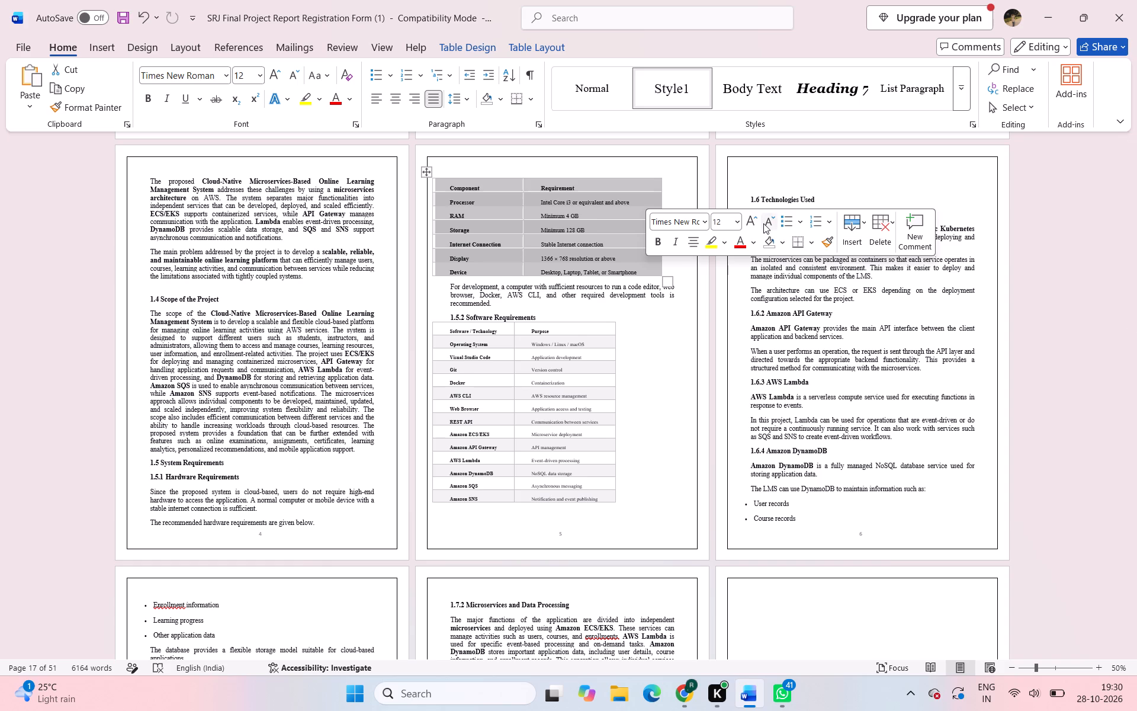
click(763, 223)
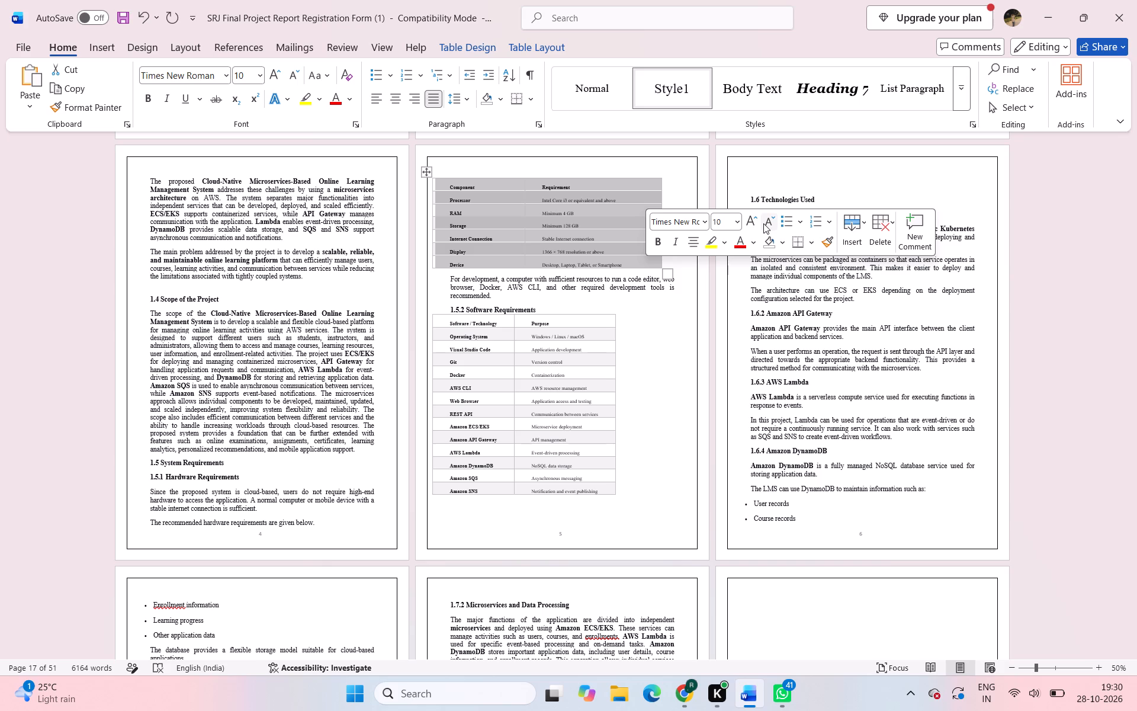
click(652, 357)
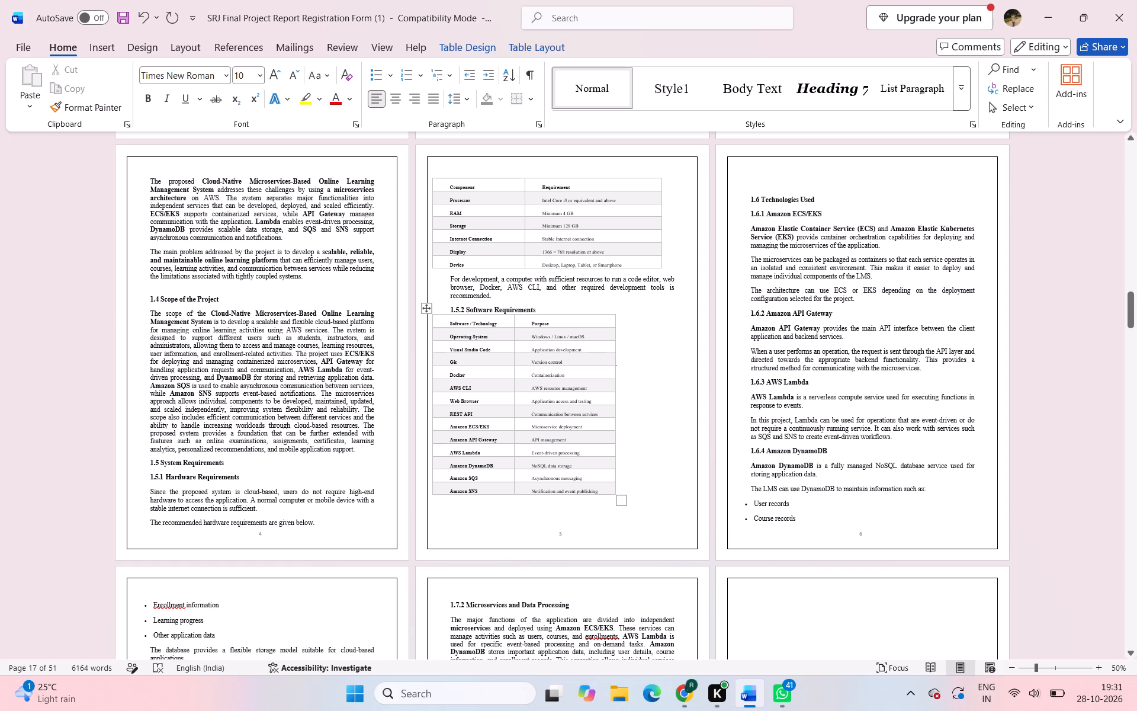
Delete objective 9, "To provide a foundation for future development", with its paragraph, and leave a blank line before the 1.3 Problem Definition heading.
scroll(746, 295, down, 2)
scroll(746, 295, up, 1)
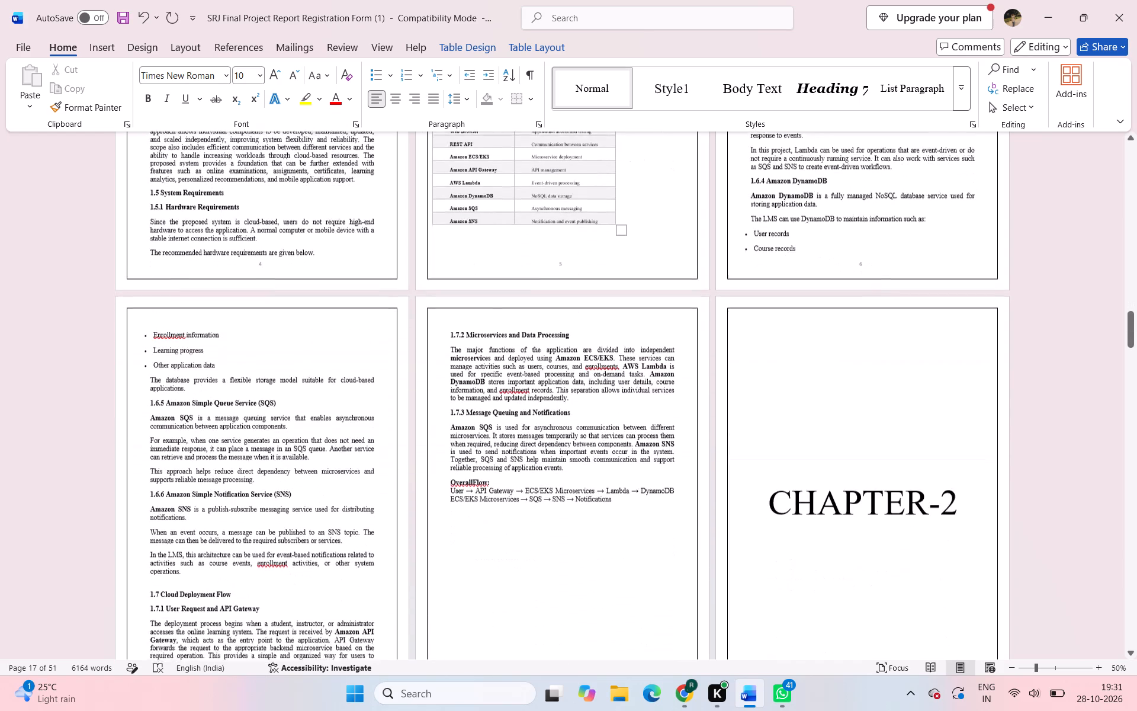
scroll(746, 295, up, 1)
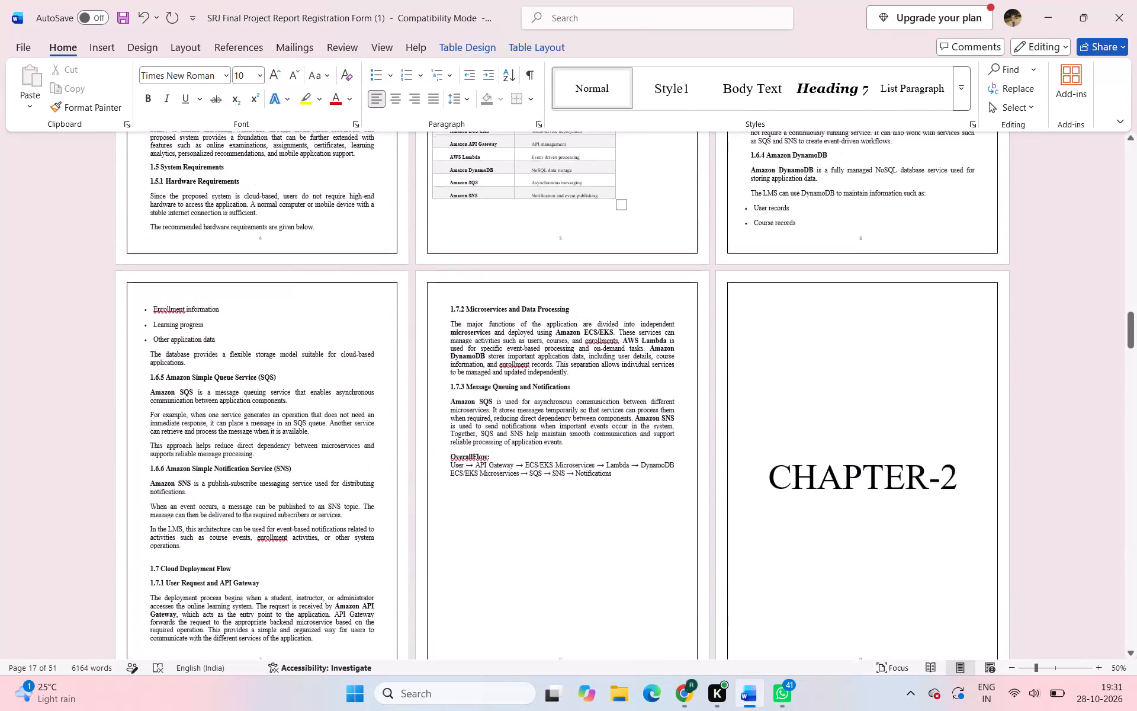
scroll(746, 295, up, 7)
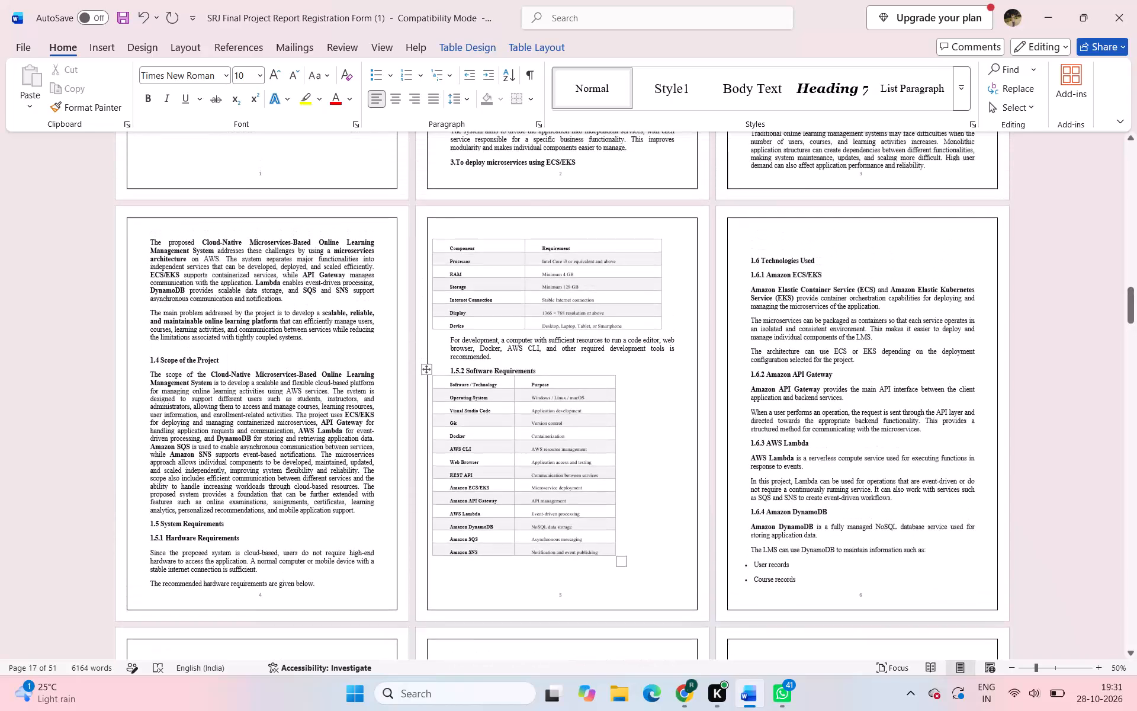
scroll(746, 295, up, 2)
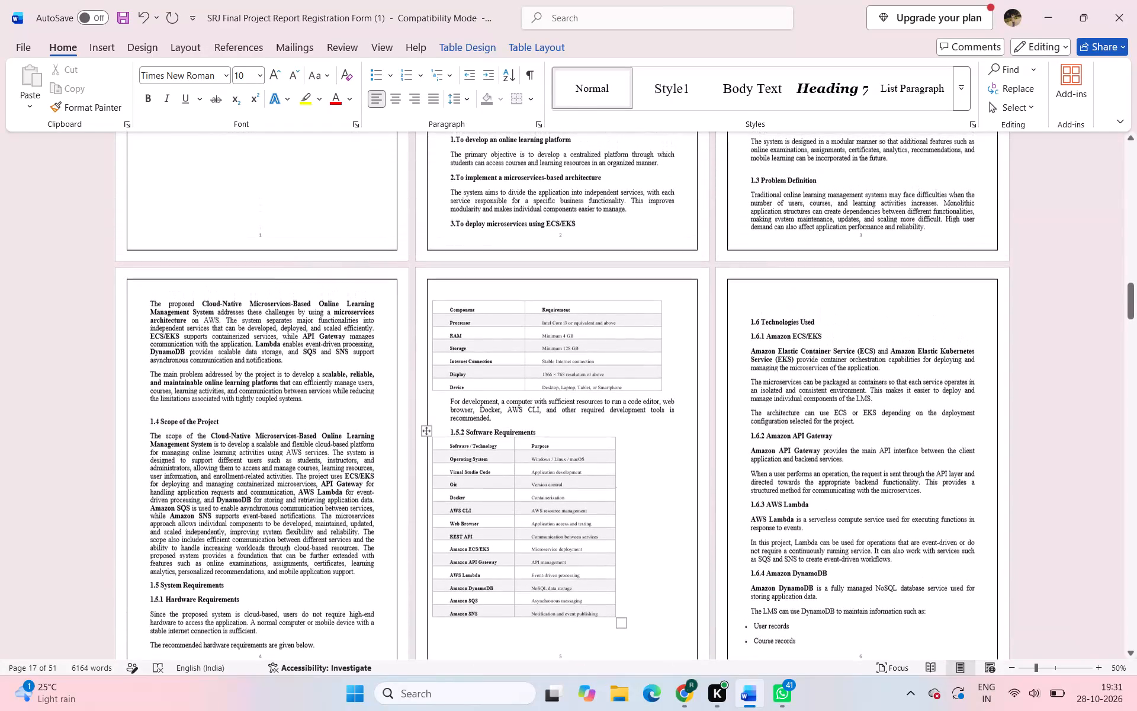
scroll(746, 295, up, 3)
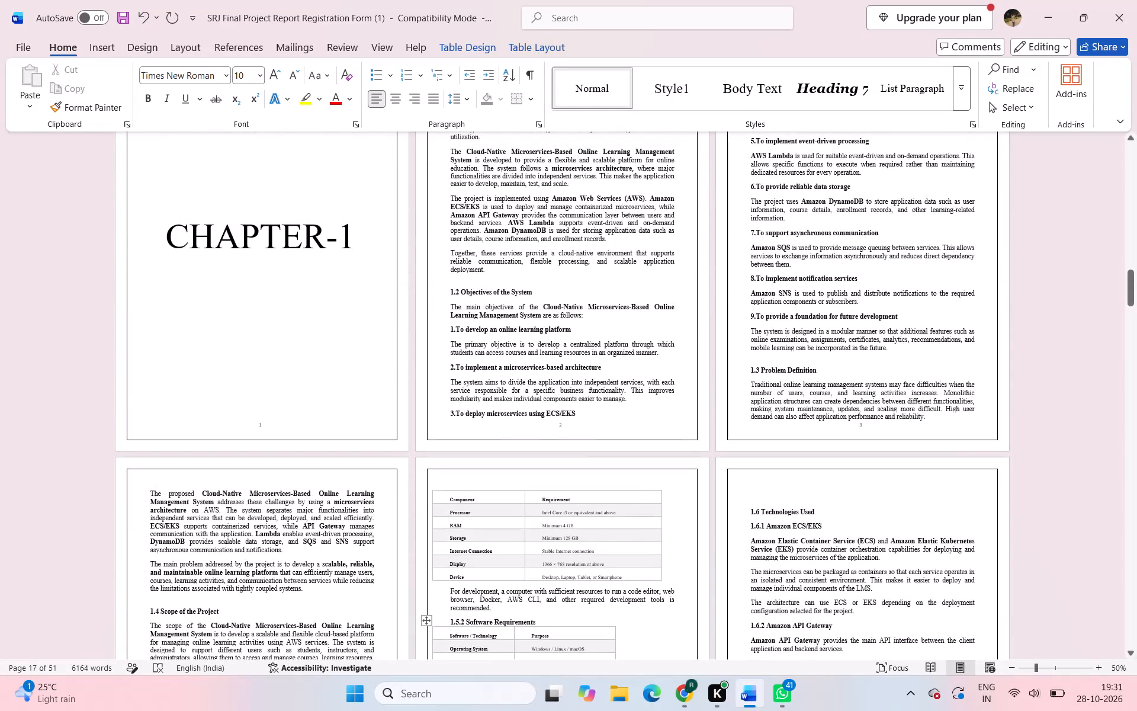
scroll(644, 259, up, 2)
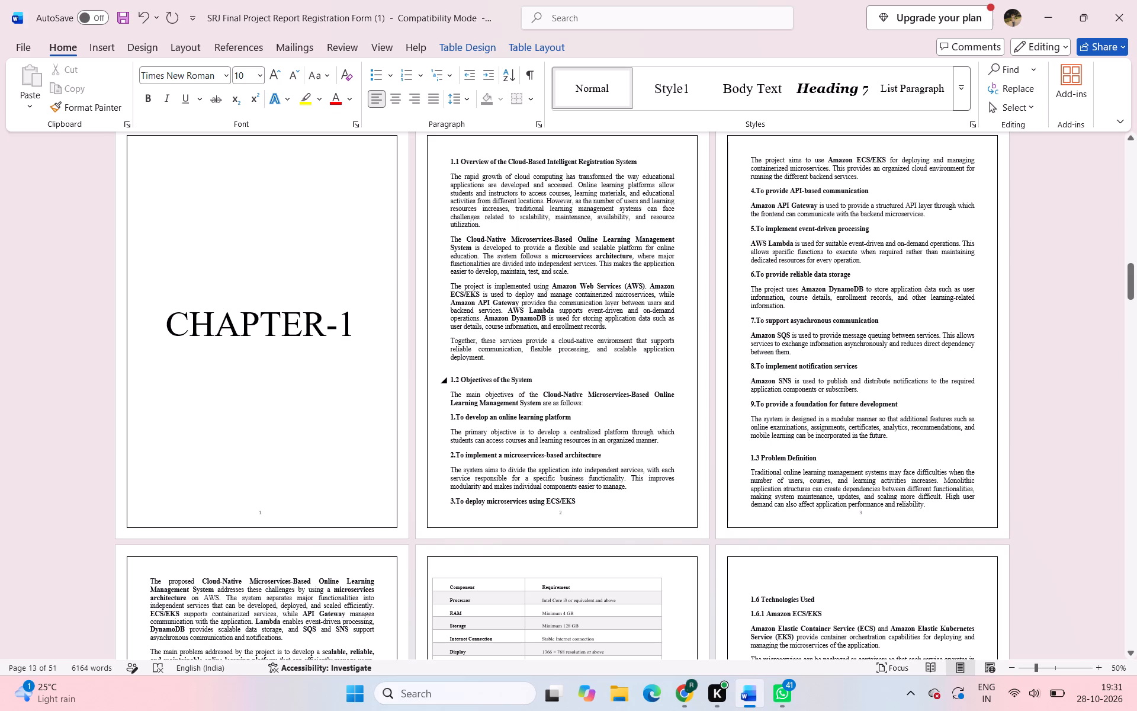
scroll(778, 289, up, 1)
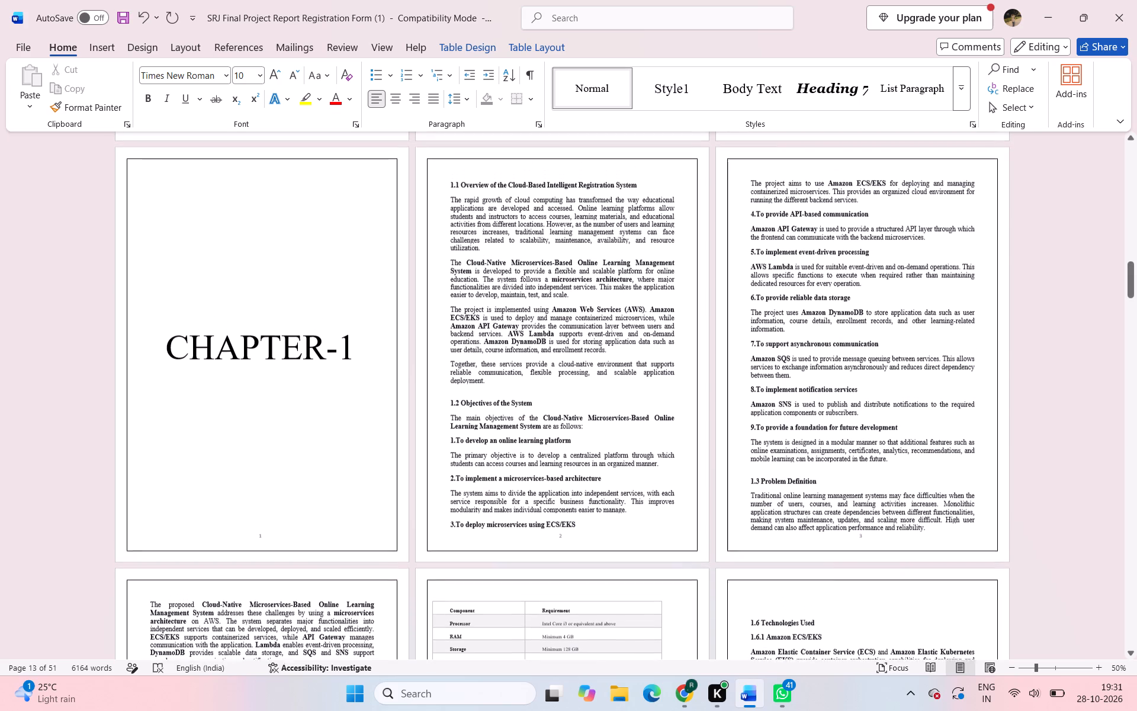
scroll(778, 289, up, 1)
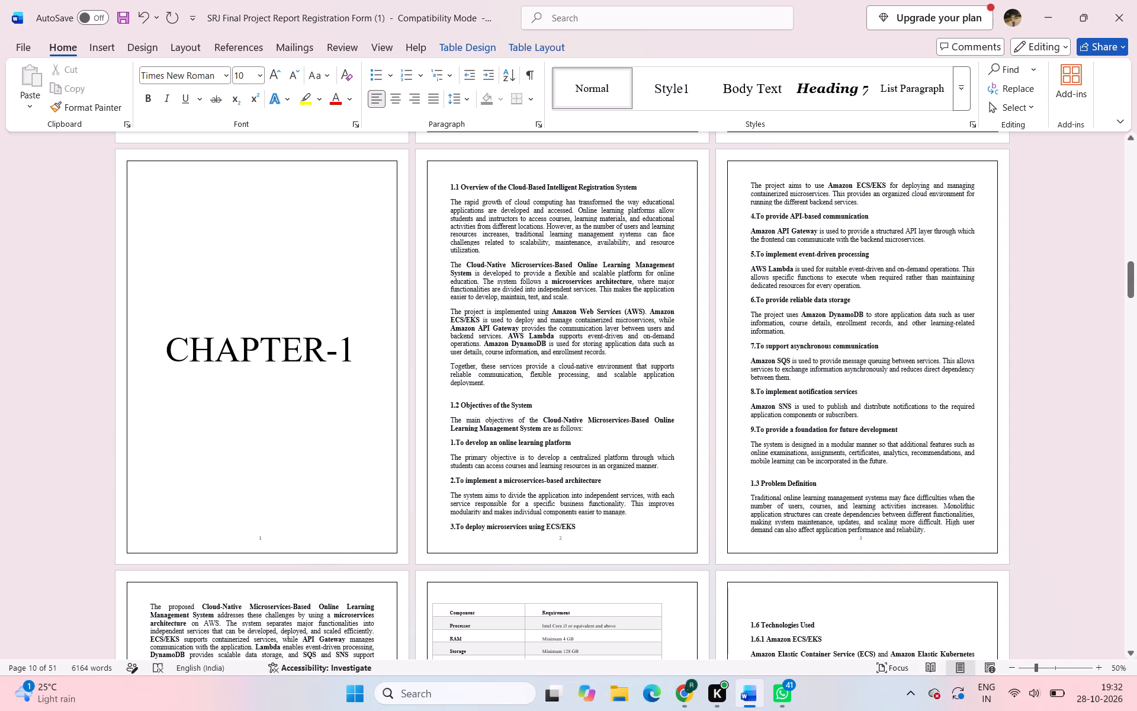
drag(748, 429, 875, 466)
key(BackSpace)
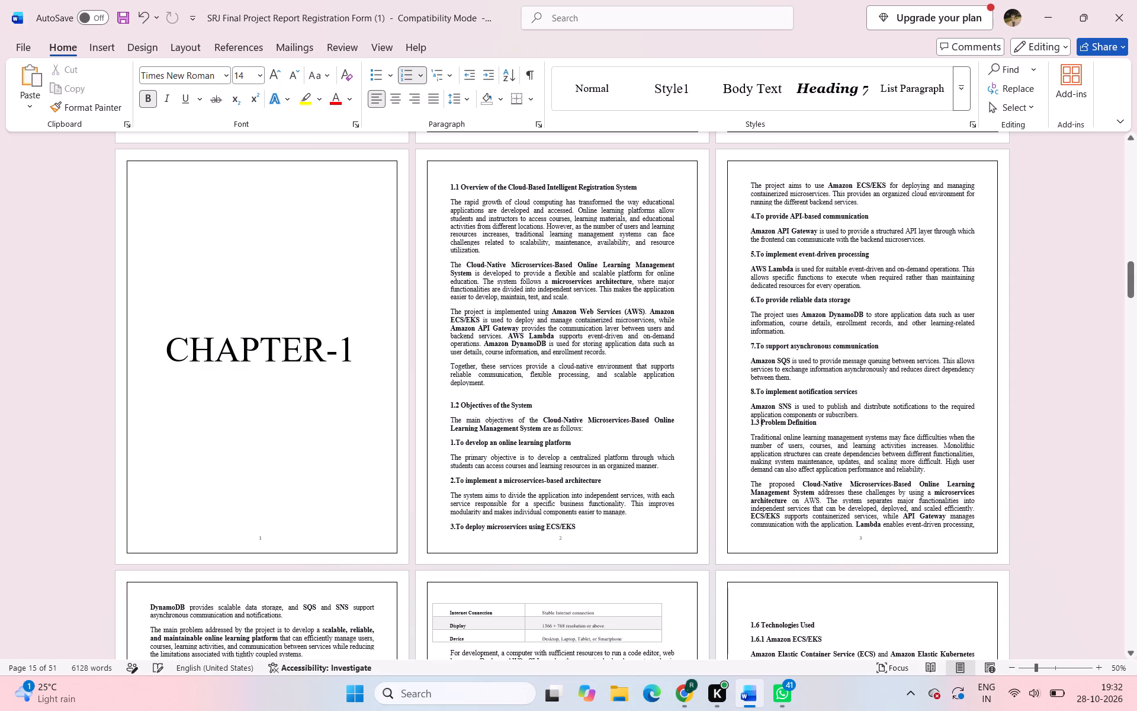
click(881, 417)
key(Return)
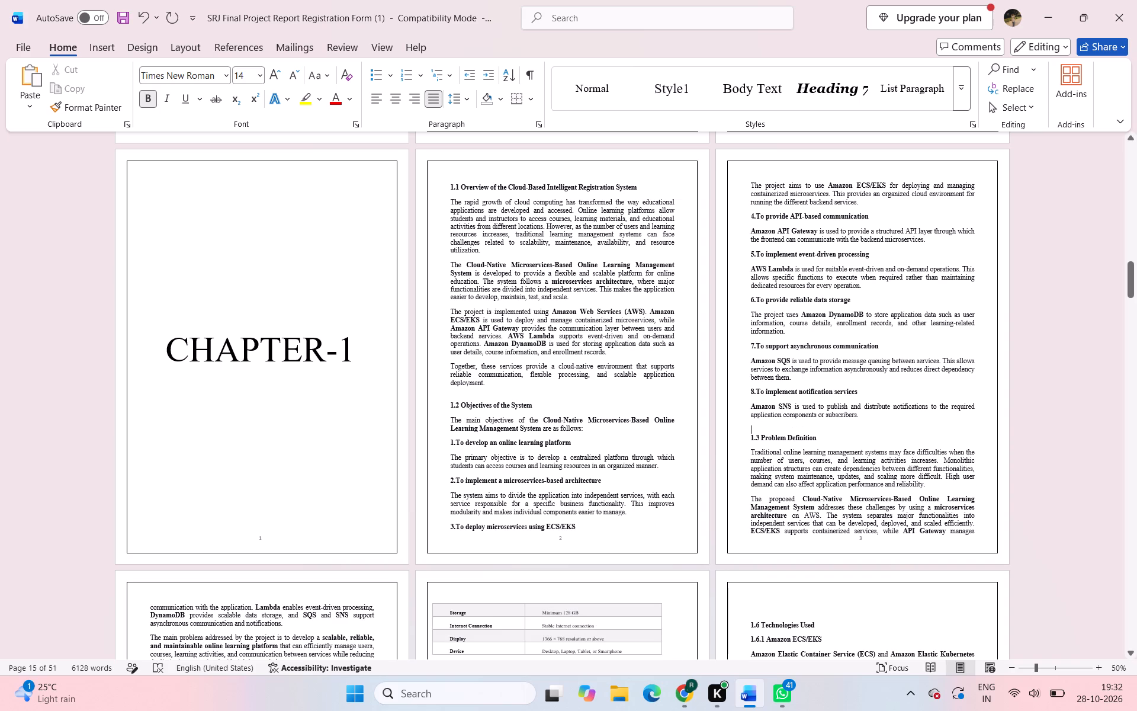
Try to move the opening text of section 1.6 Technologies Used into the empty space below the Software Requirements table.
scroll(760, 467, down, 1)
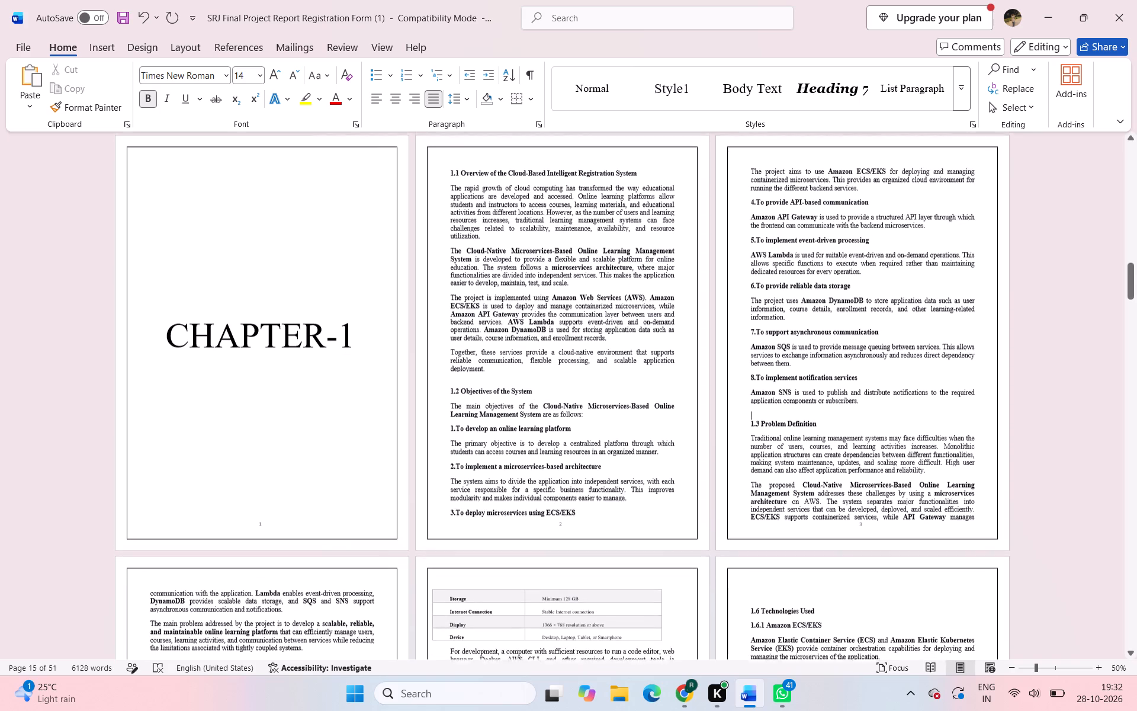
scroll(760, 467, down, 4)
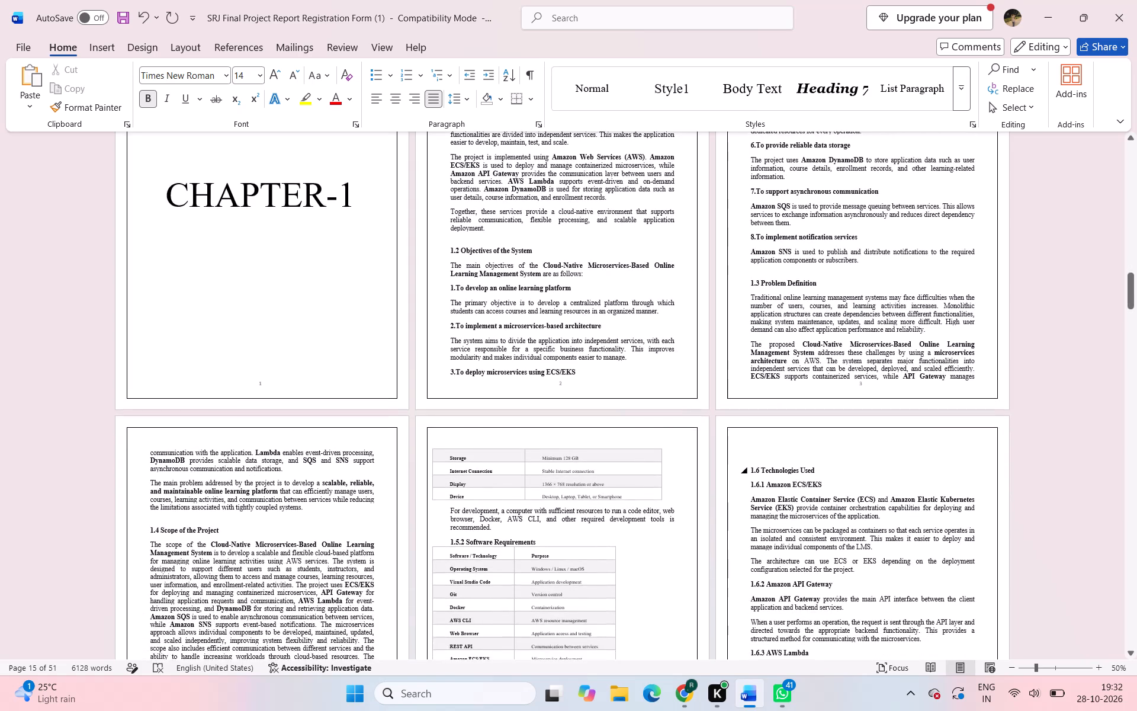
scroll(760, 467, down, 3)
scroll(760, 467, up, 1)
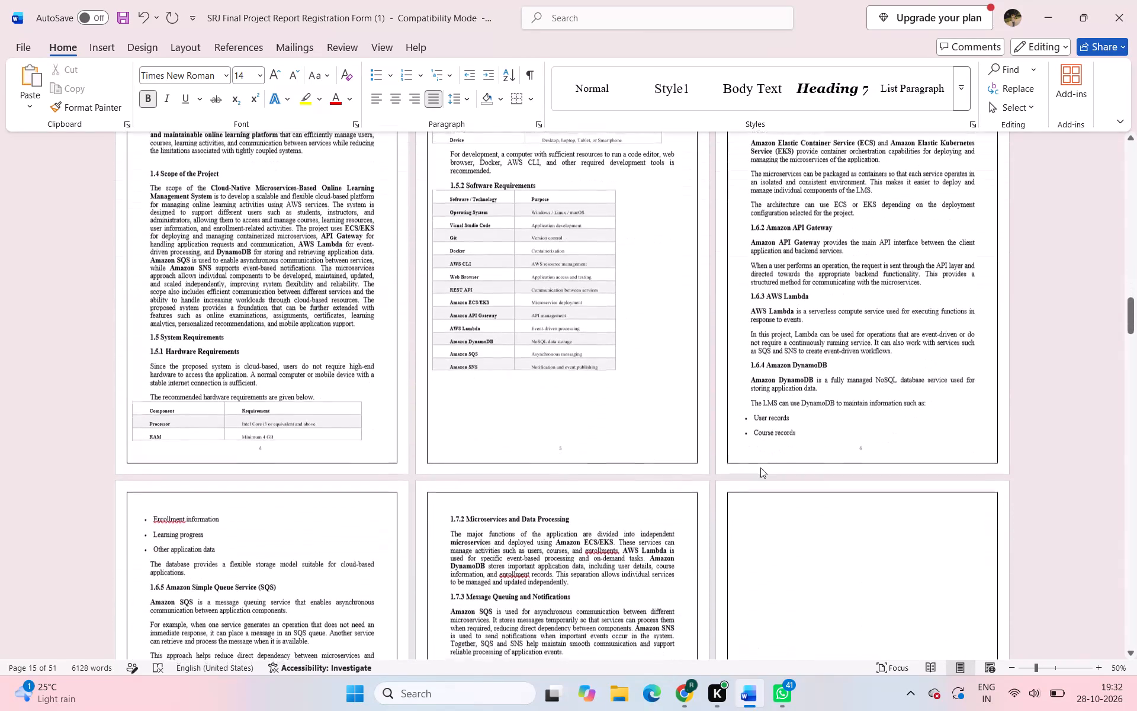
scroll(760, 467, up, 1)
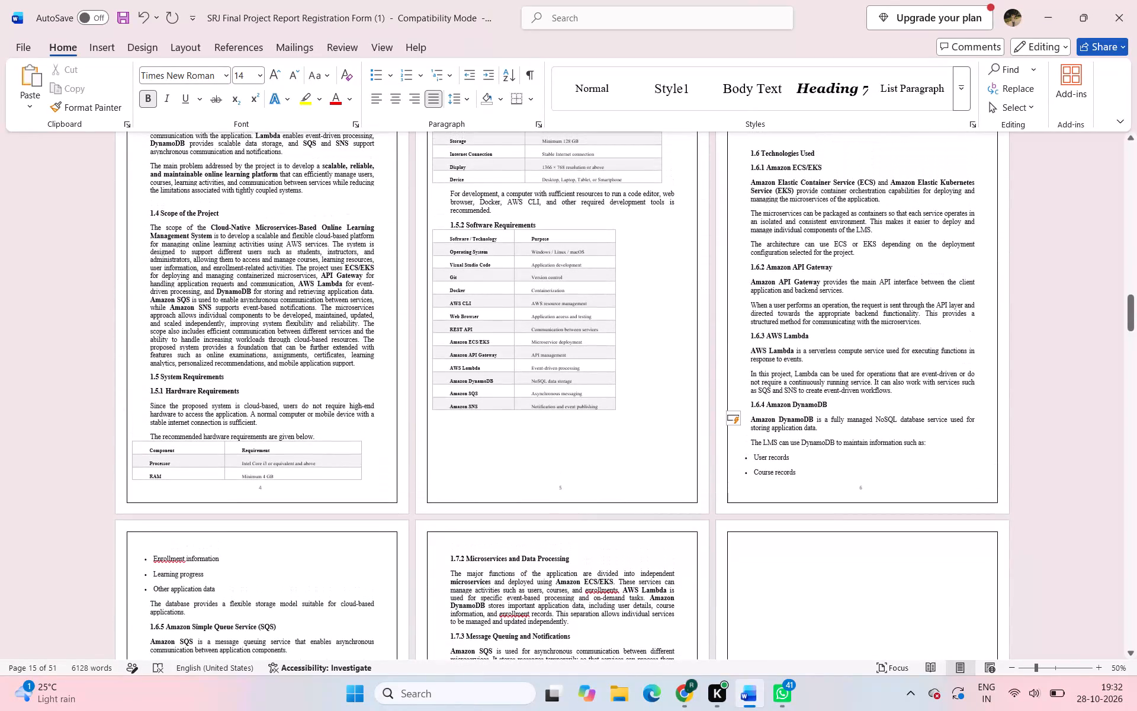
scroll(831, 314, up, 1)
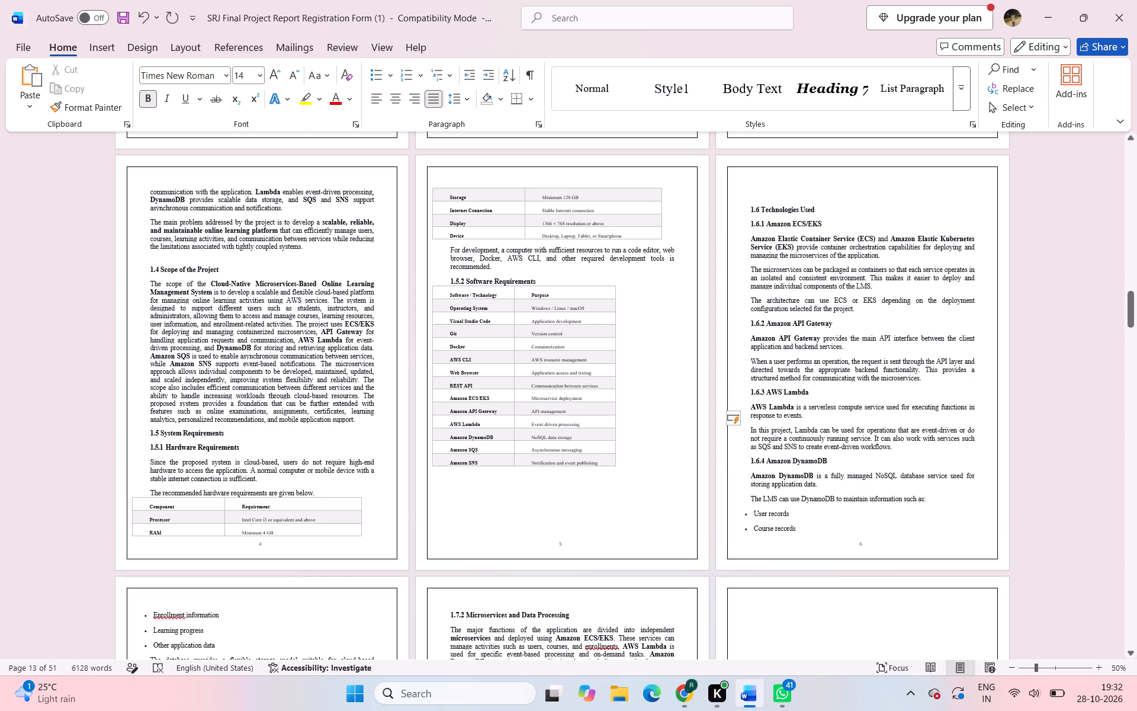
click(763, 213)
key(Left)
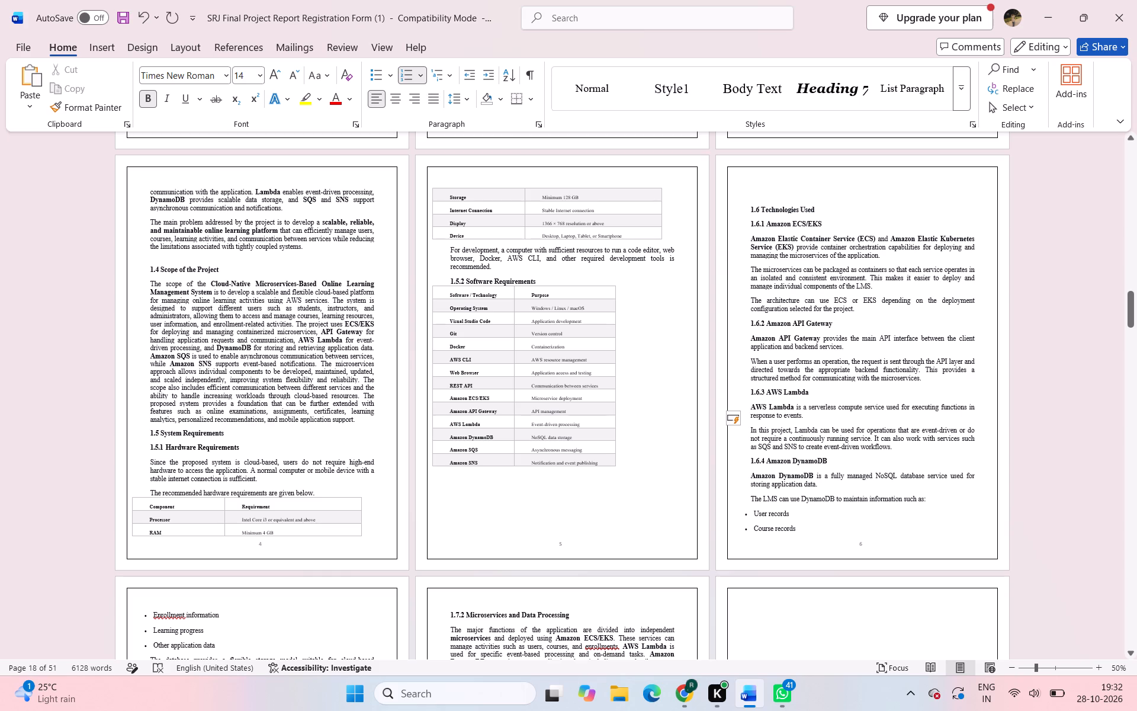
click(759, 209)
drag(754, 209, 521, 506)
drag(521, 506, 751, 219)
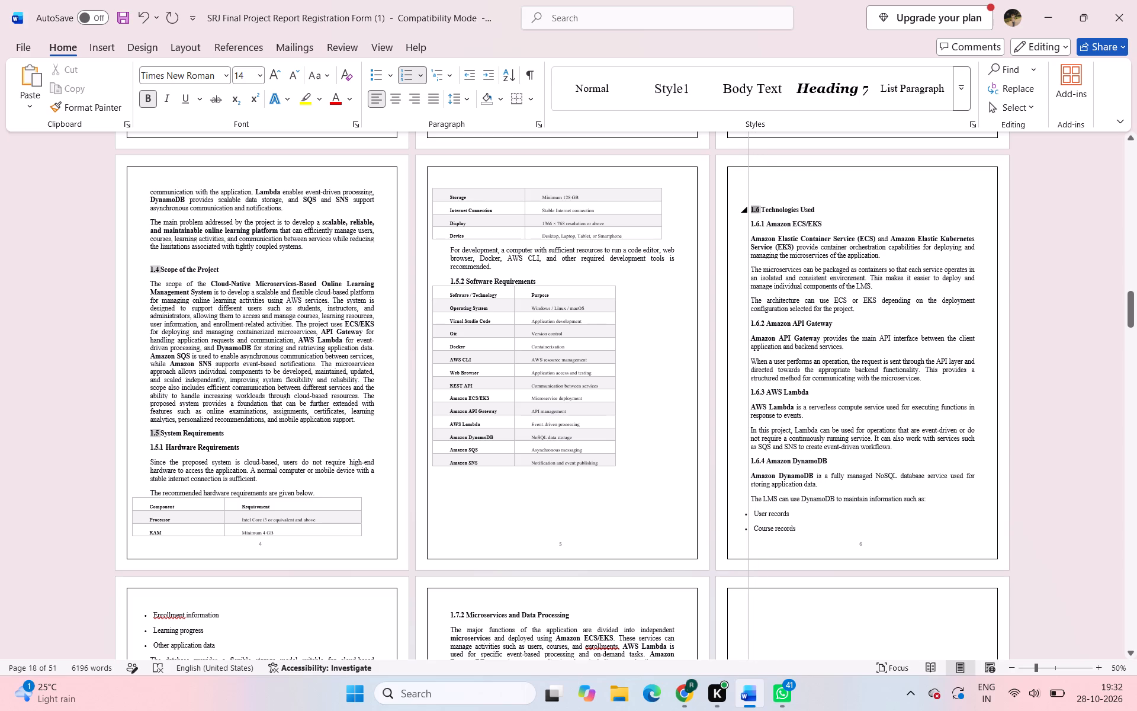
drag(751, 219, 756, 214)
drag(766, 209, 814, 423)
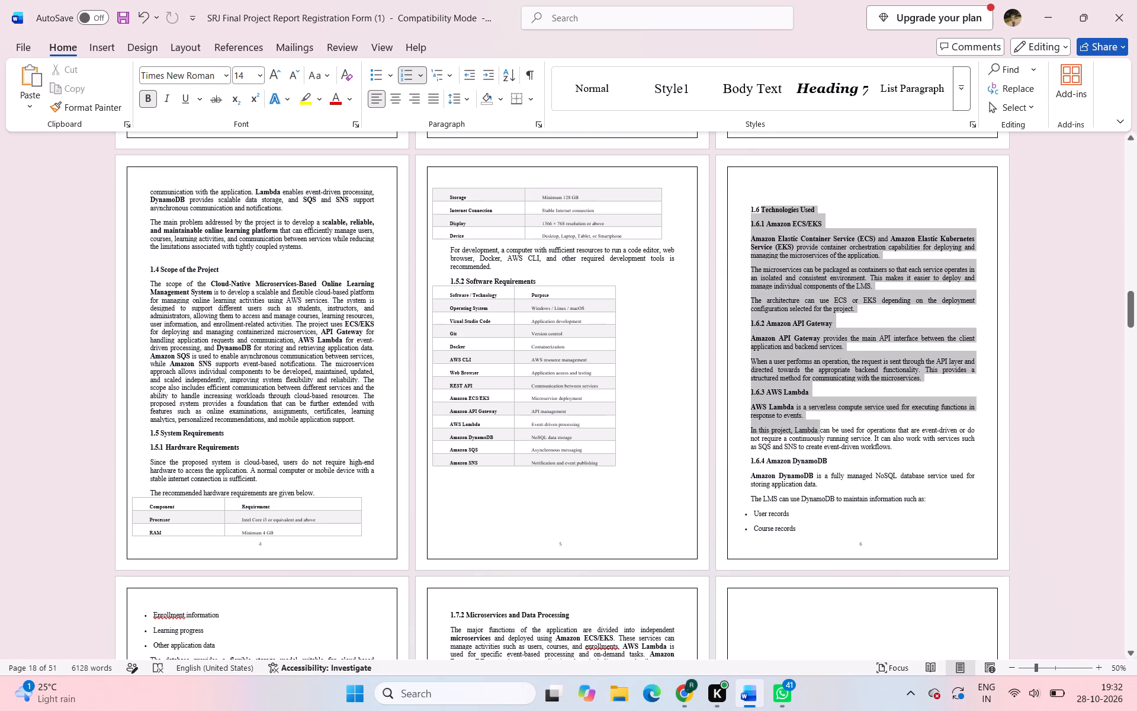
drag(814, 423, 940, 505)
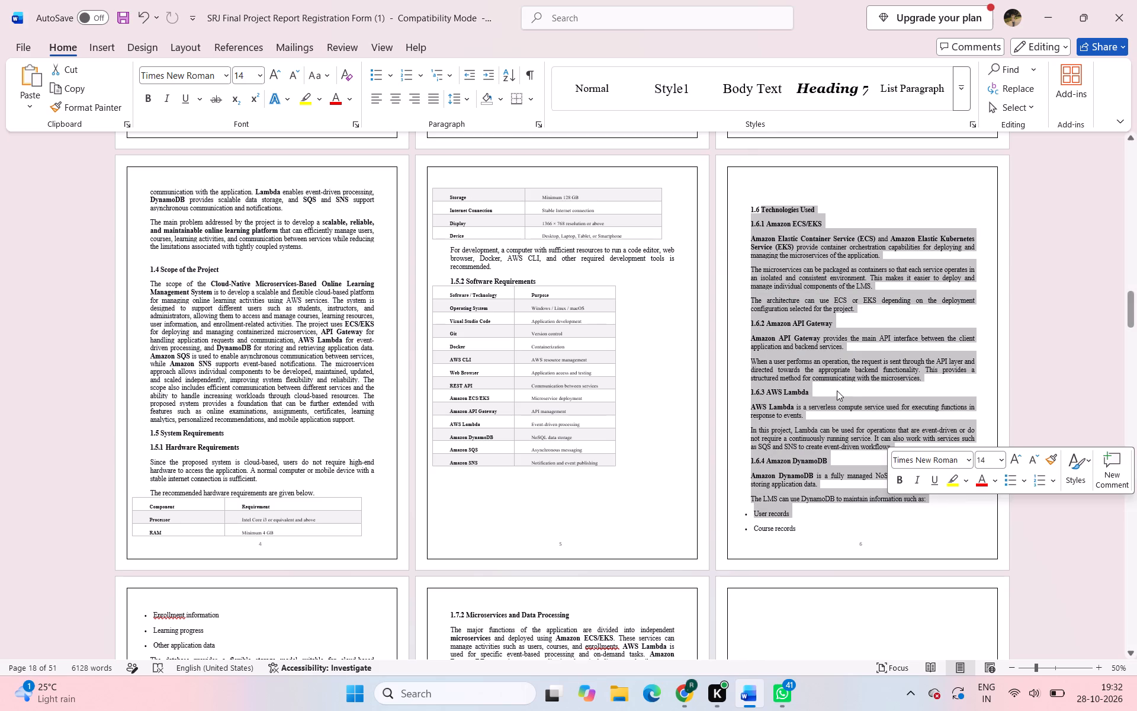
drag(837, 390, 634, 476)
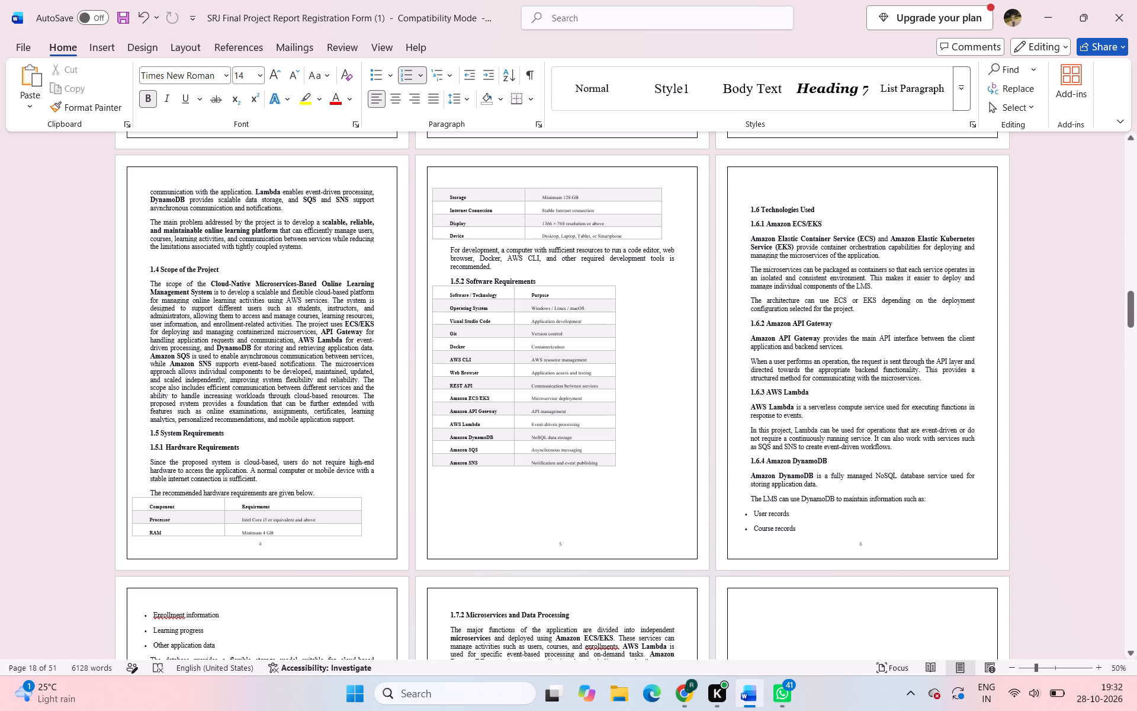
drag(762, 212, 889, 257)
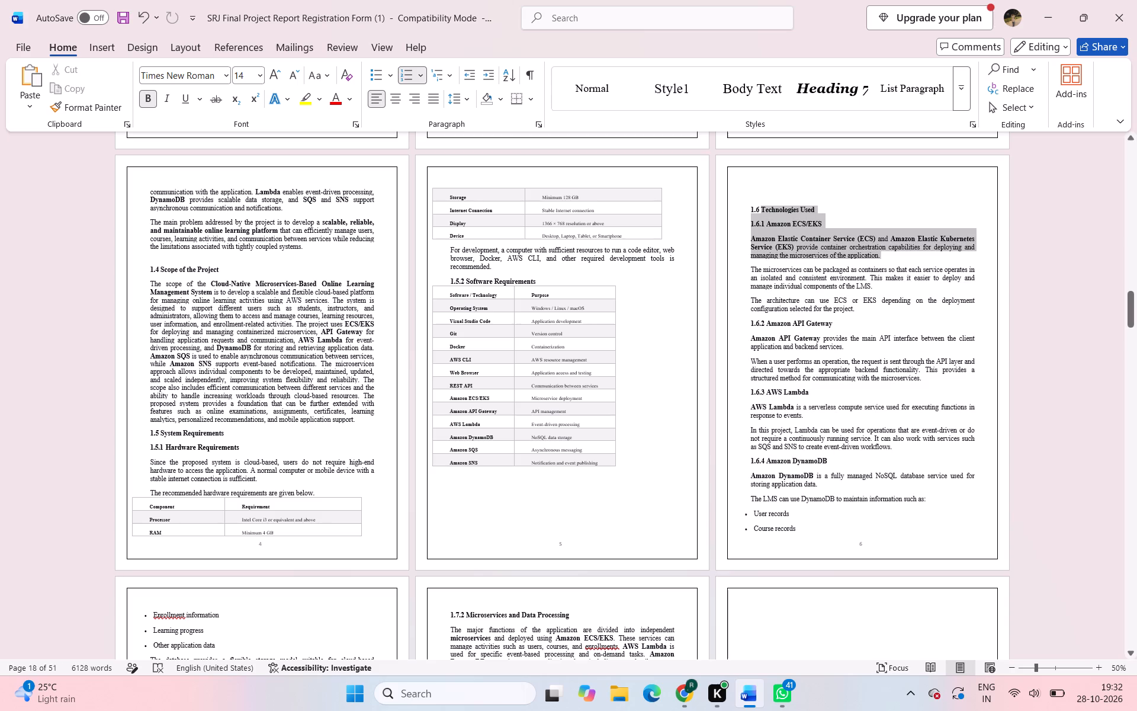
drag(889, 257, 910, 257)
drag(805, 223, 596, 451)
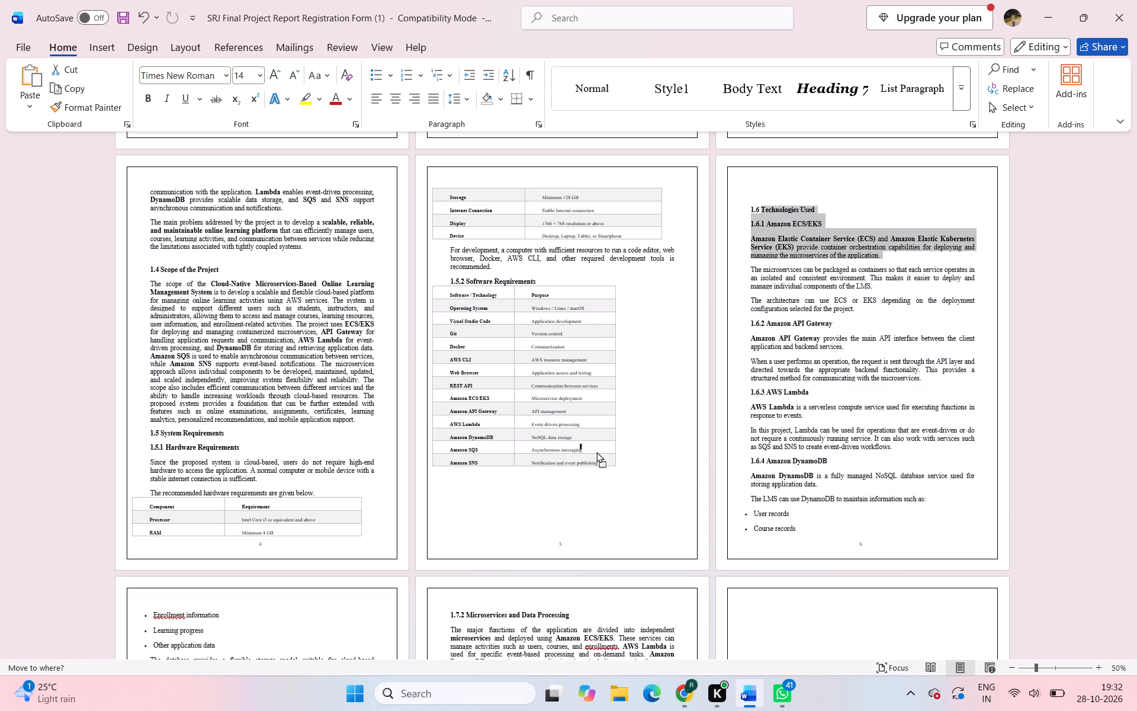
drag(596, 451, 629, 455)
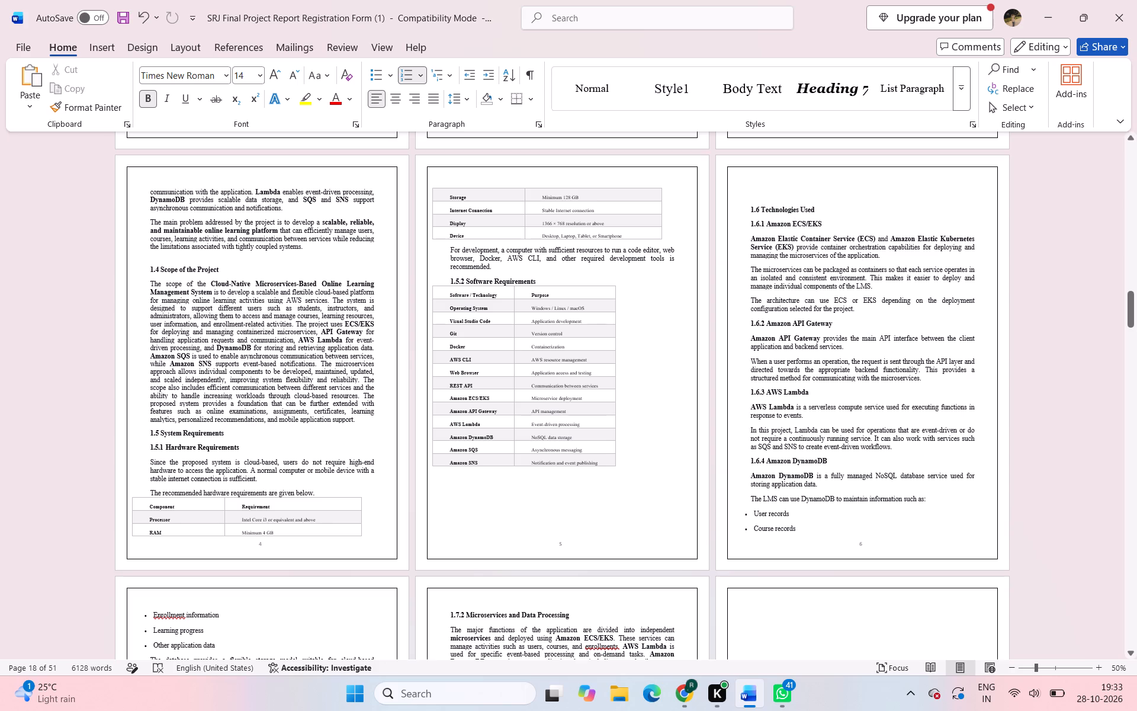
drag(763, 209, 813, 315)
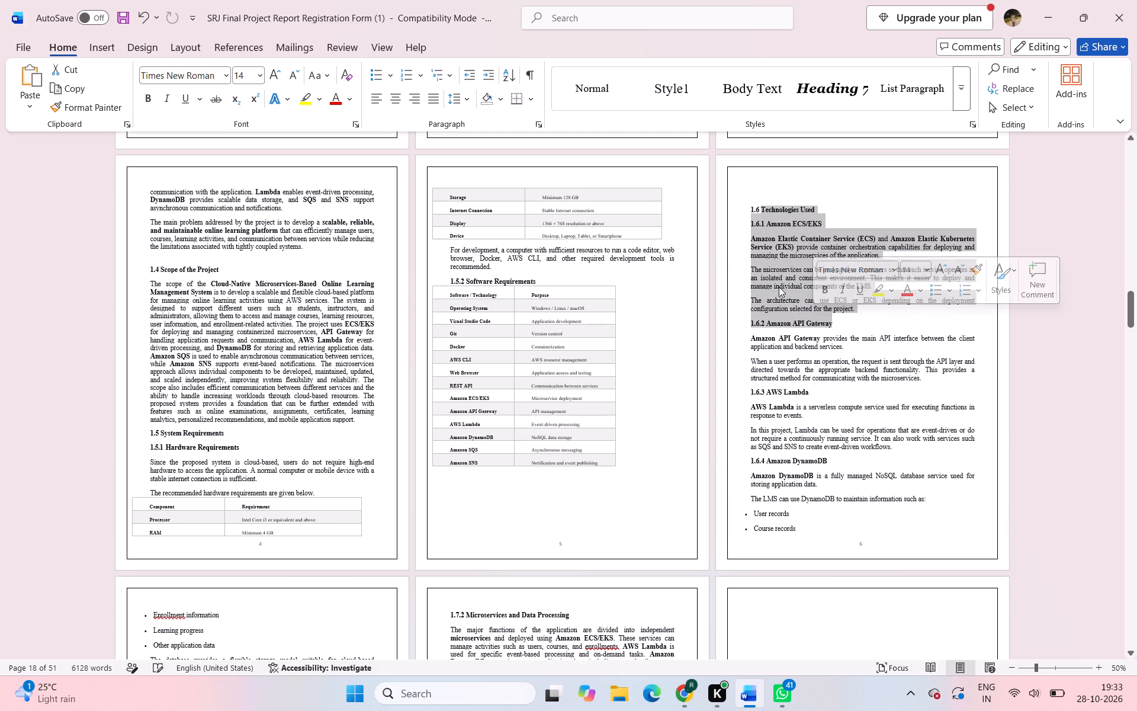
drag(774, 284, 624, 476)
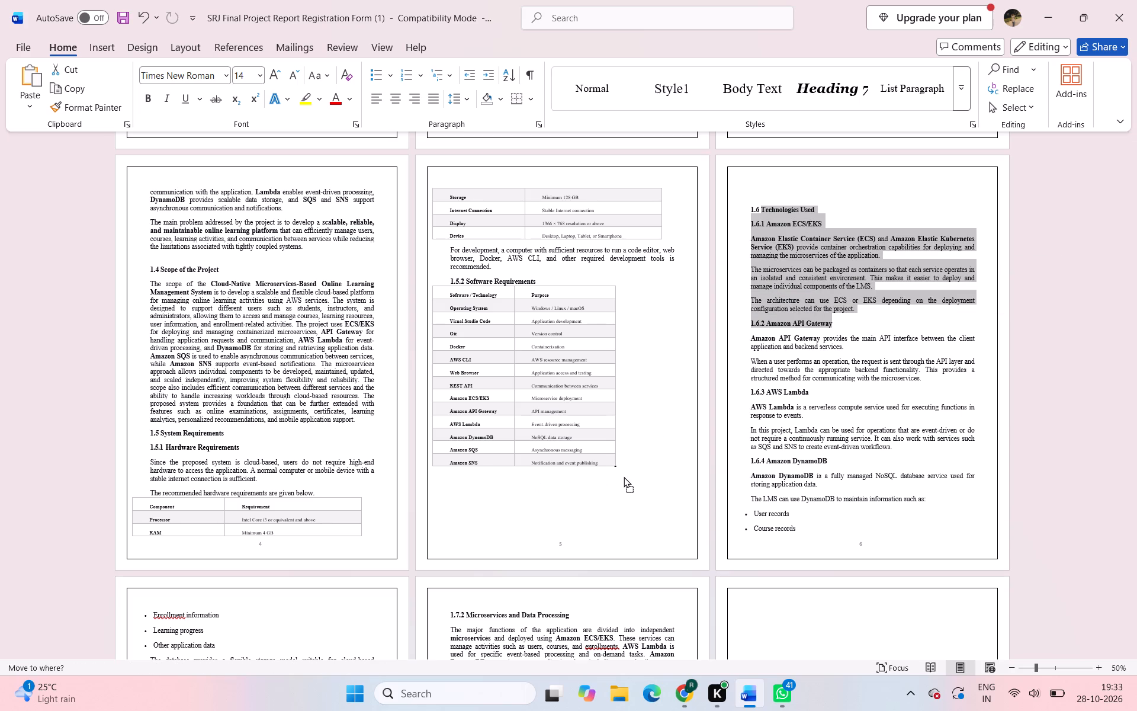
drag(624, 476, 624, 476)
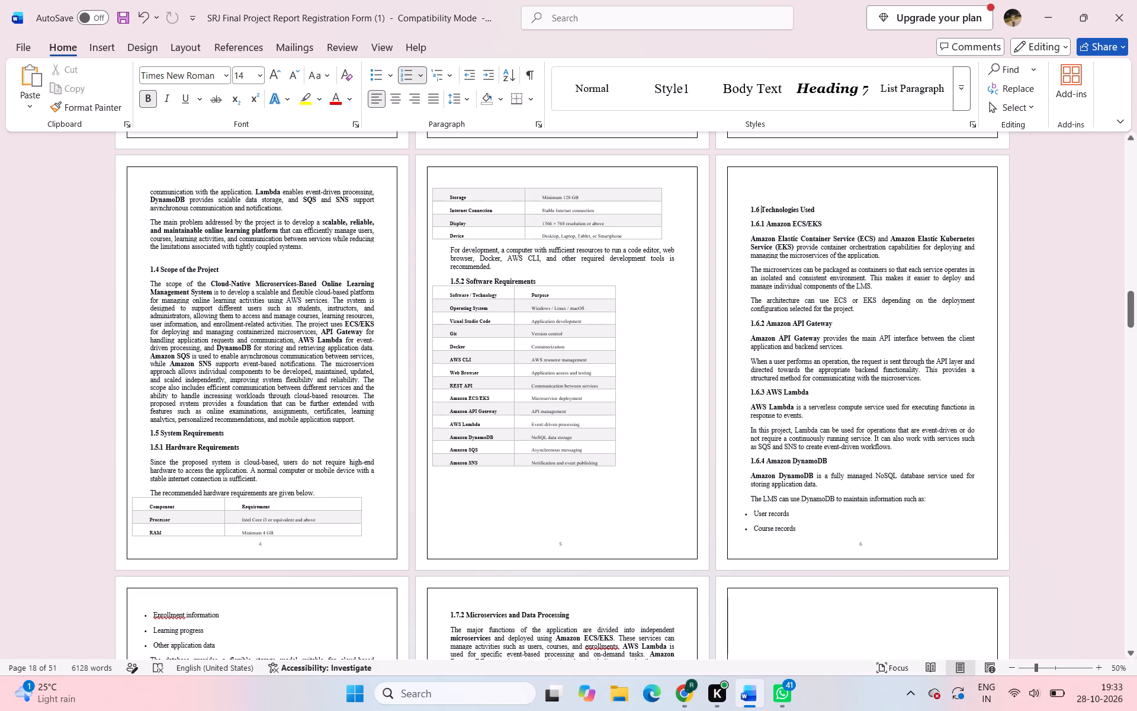
Add an empty row below the Amazon SNS row of the Software Requirements table.
click(618, 463)
key(Return)
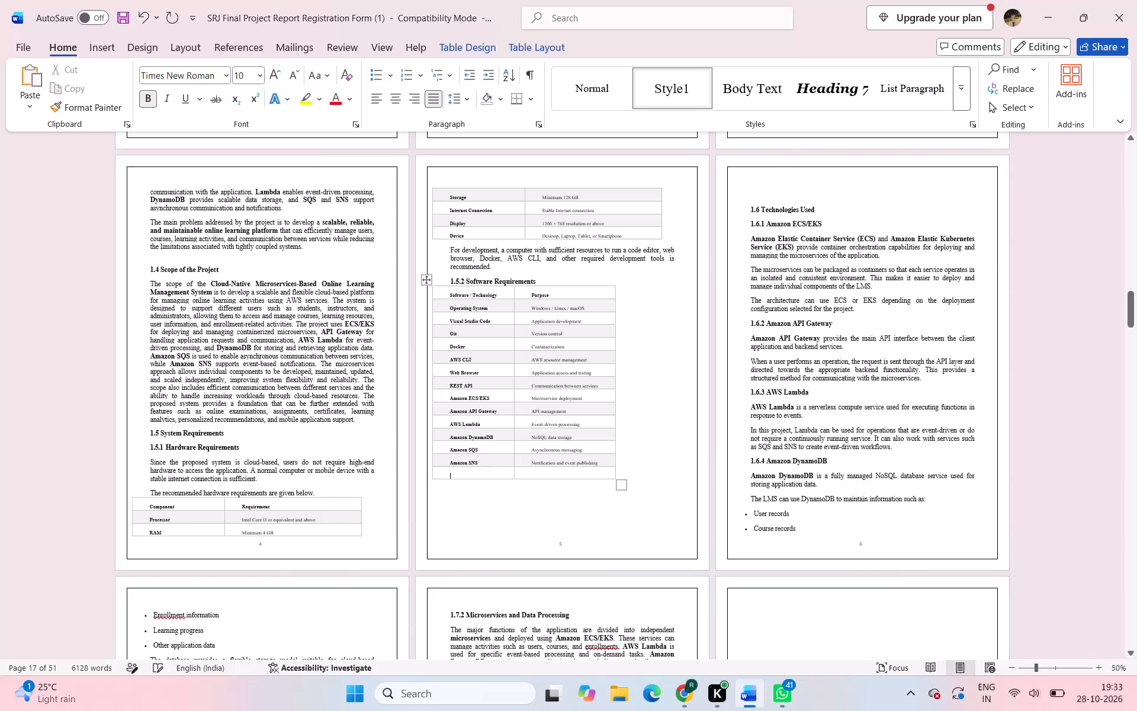
Remove the empty row below the Amazon SNS row of the Software Requirements table.
key(BackSpace)
key(BackSpace)
key(BackSpace)
key(BackSpace)
key(BackSpace)
key(BackSpace)
key(BackSpace)
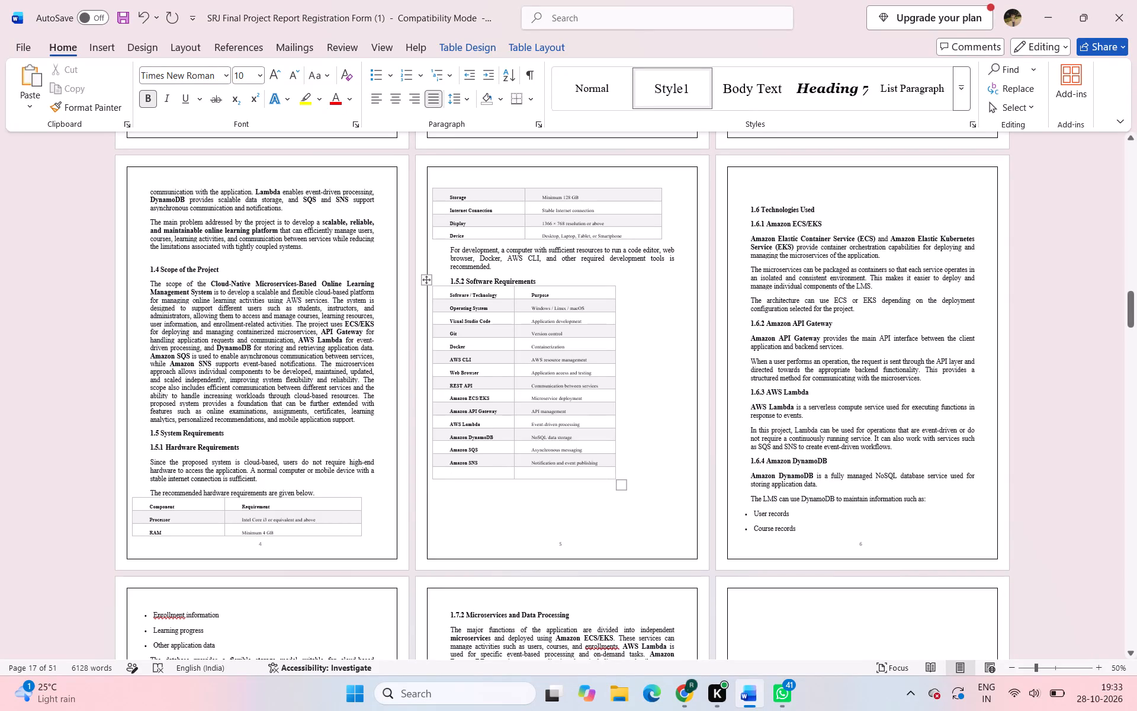
drag(608, 478, 605, 467)
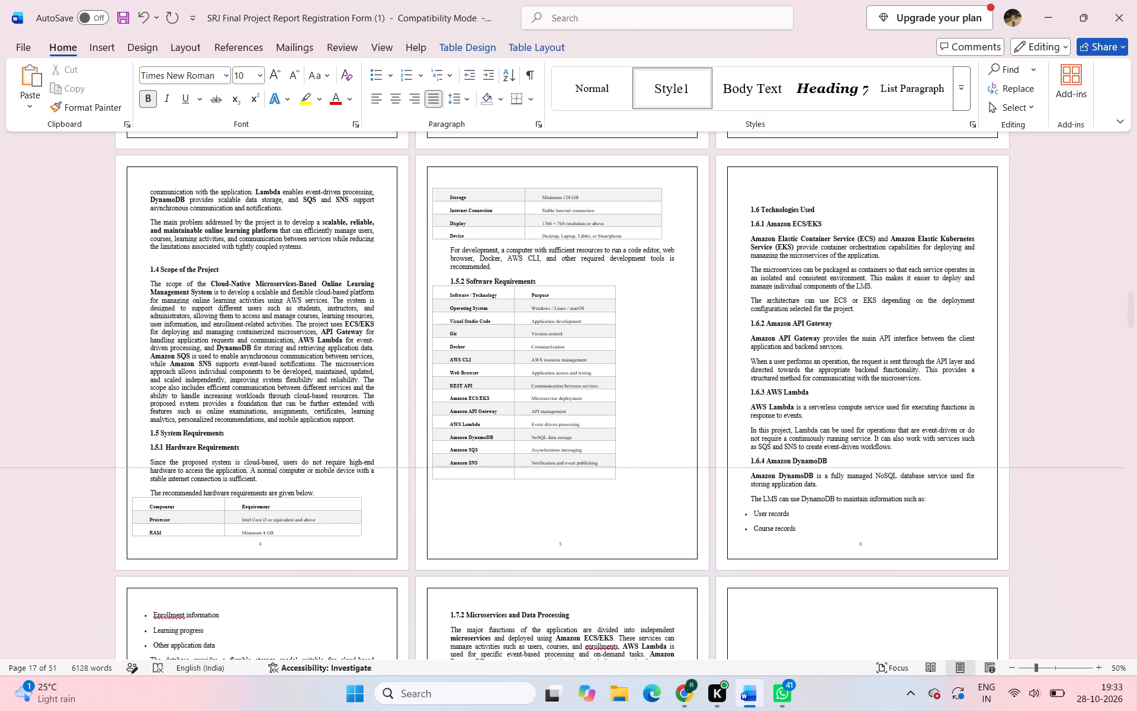
drag(605, 467, 606, 467)
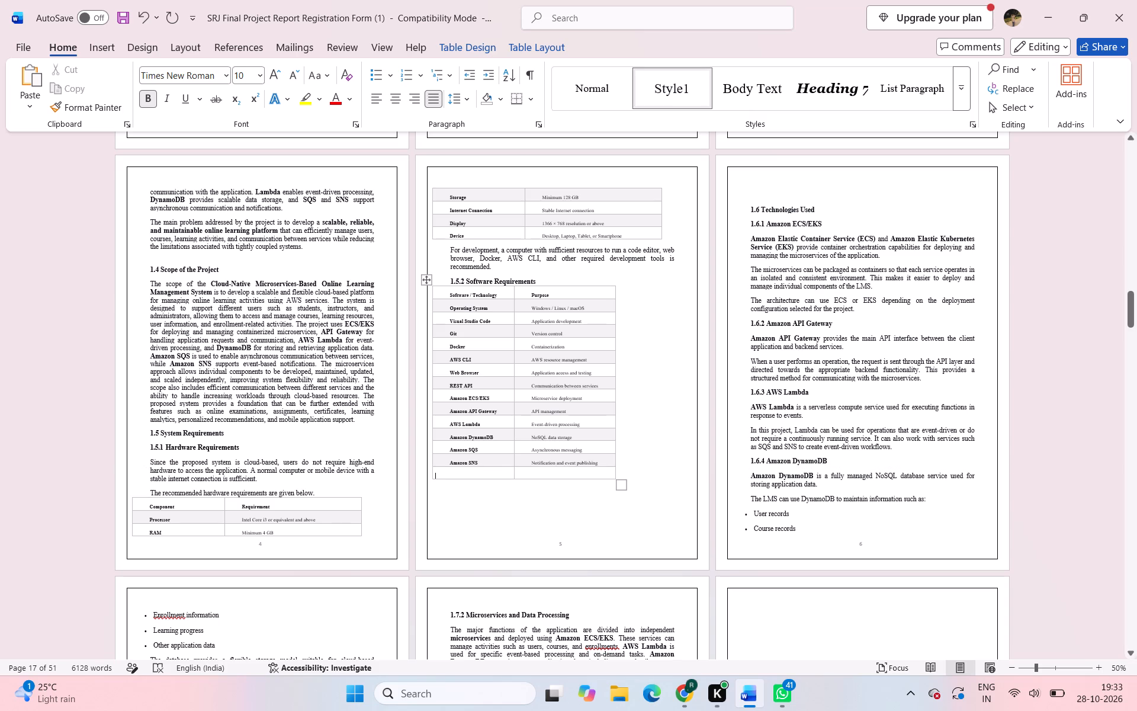
click(591, 478)
click(589, 466)
key(ctrl+z)
key(ctrl+z)
key(ctrl+z)
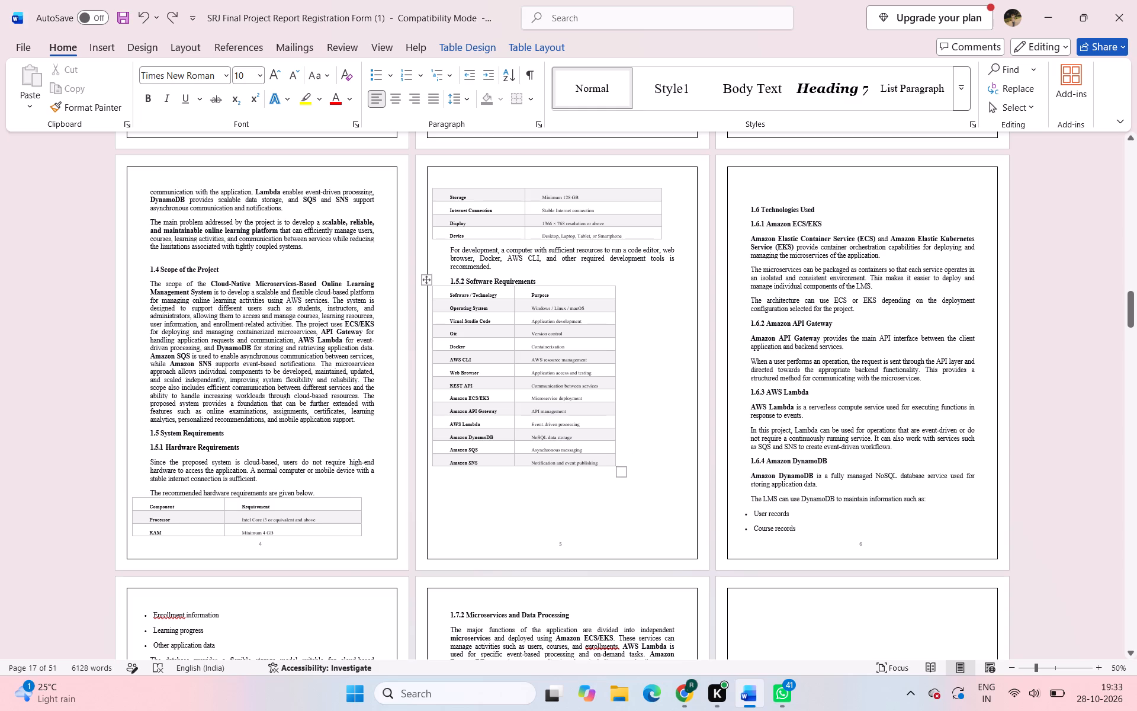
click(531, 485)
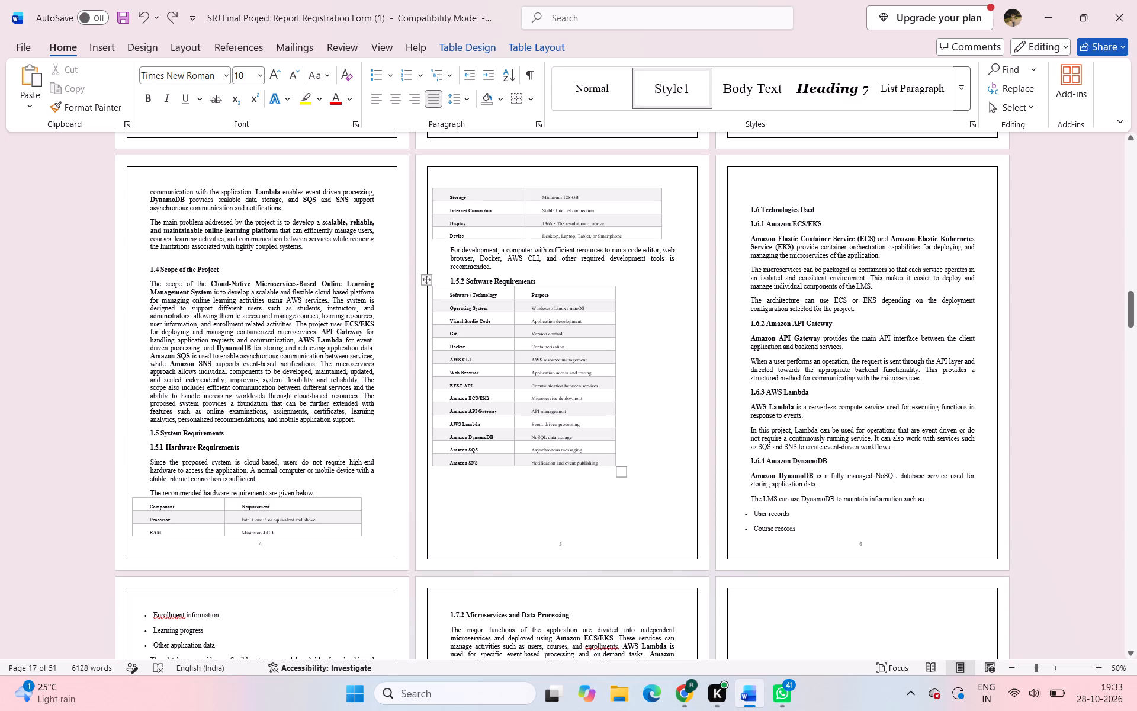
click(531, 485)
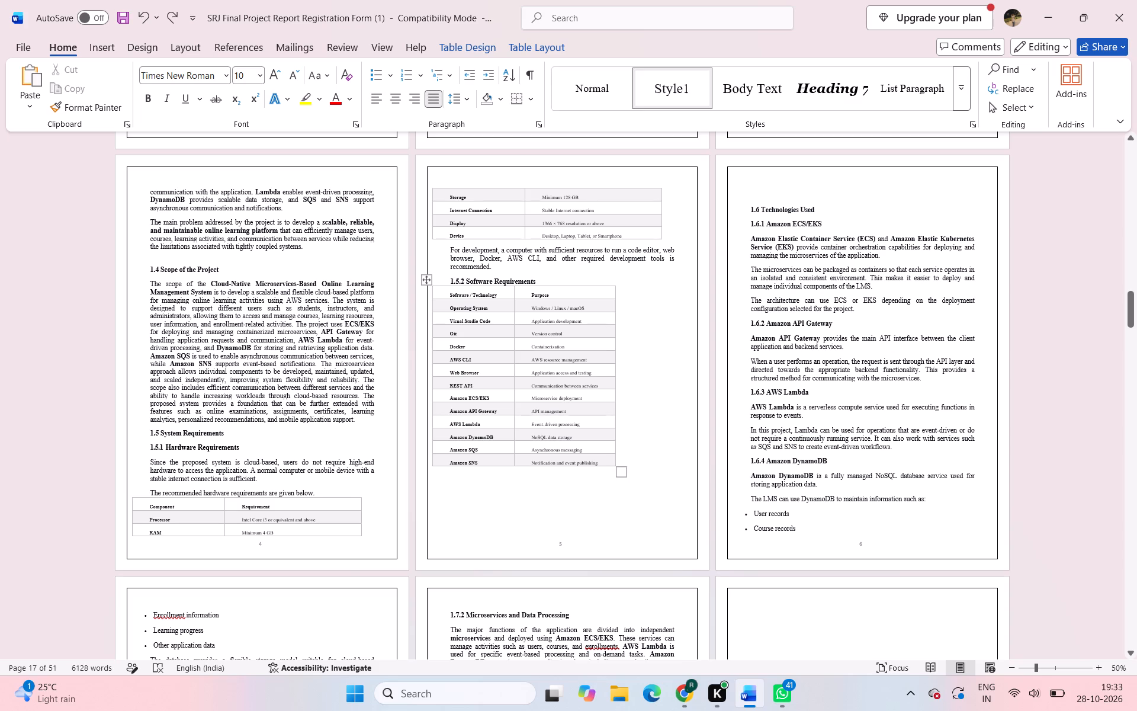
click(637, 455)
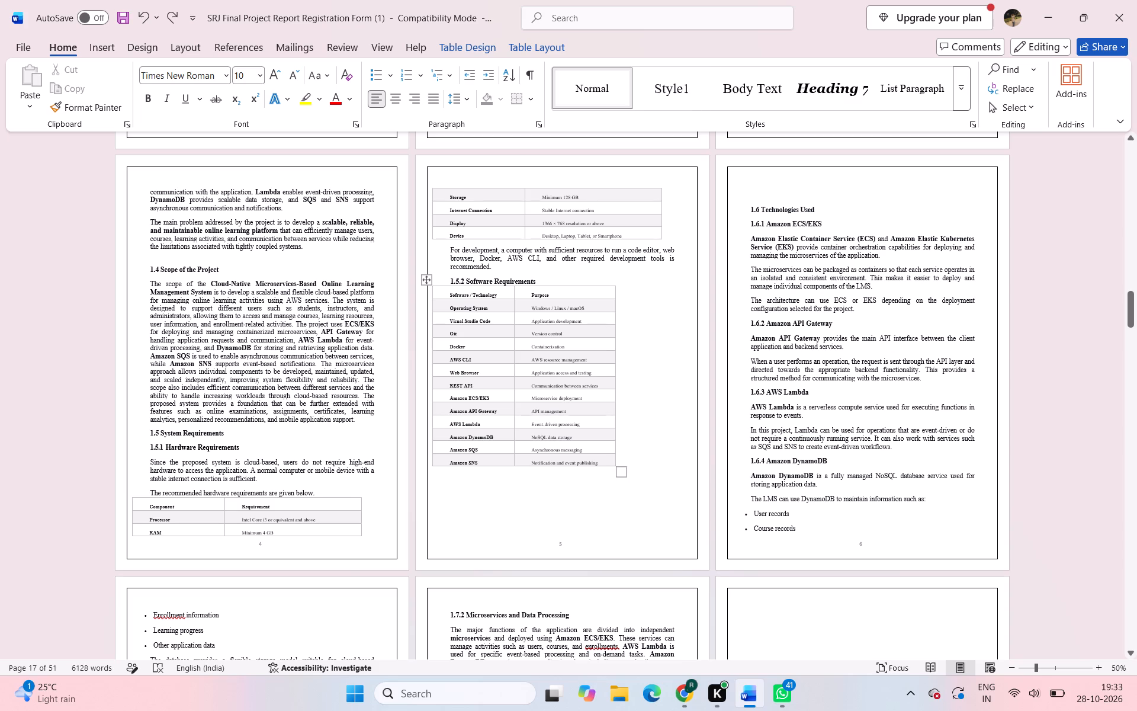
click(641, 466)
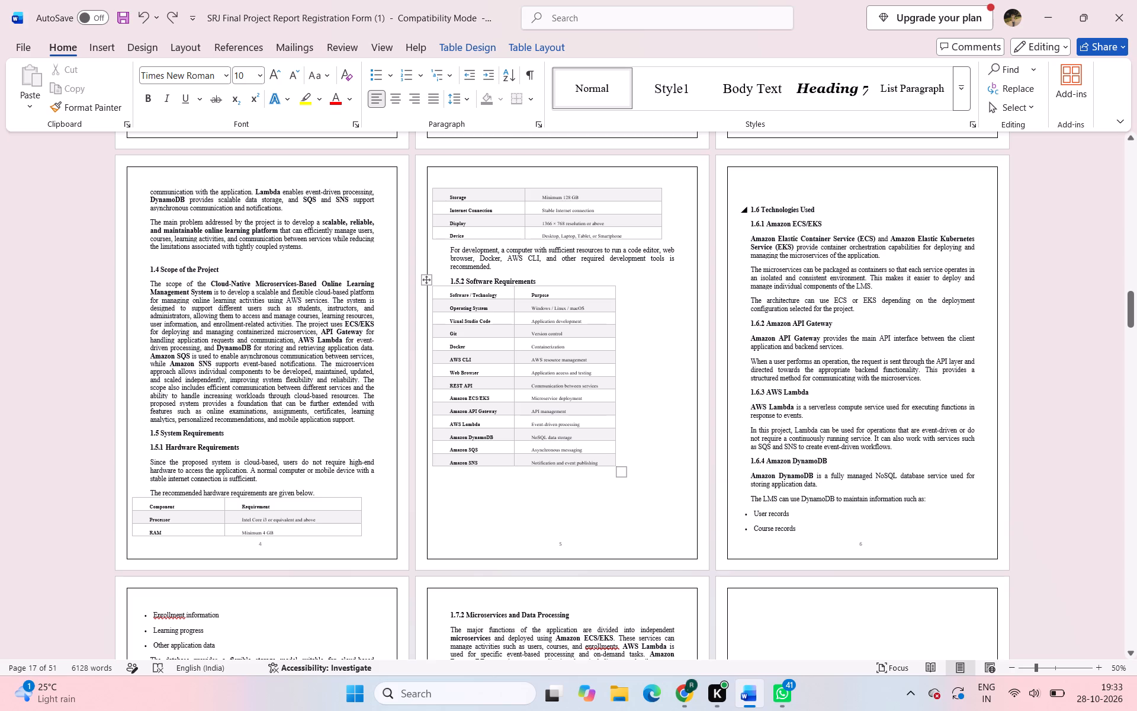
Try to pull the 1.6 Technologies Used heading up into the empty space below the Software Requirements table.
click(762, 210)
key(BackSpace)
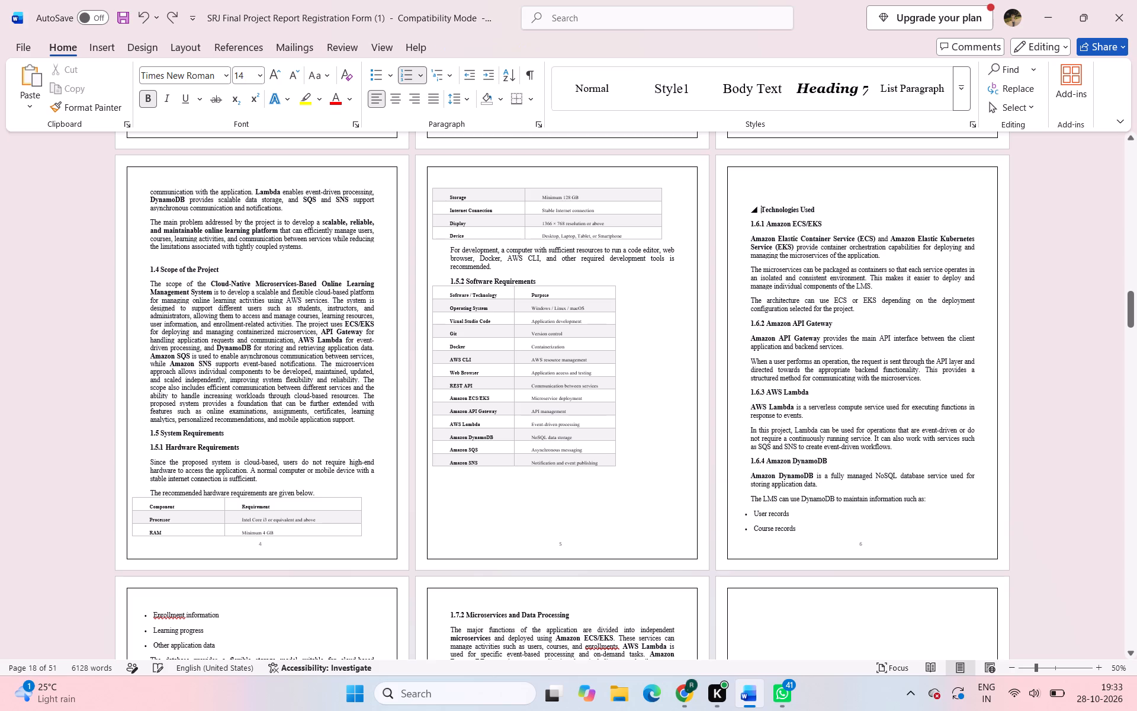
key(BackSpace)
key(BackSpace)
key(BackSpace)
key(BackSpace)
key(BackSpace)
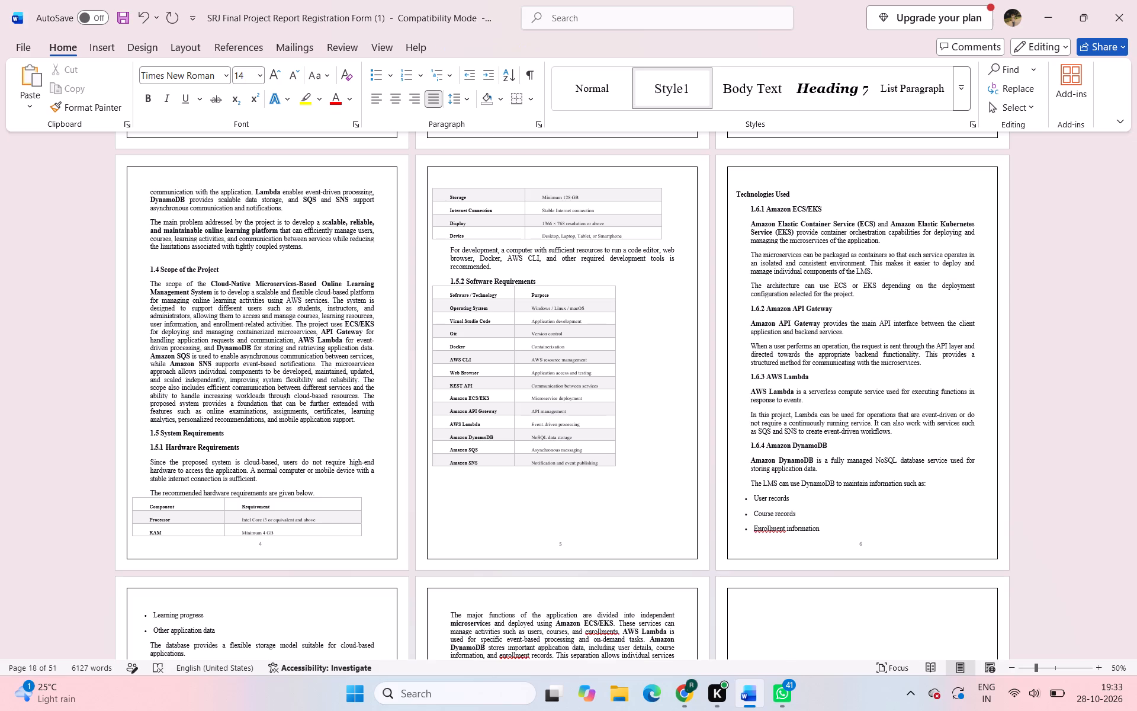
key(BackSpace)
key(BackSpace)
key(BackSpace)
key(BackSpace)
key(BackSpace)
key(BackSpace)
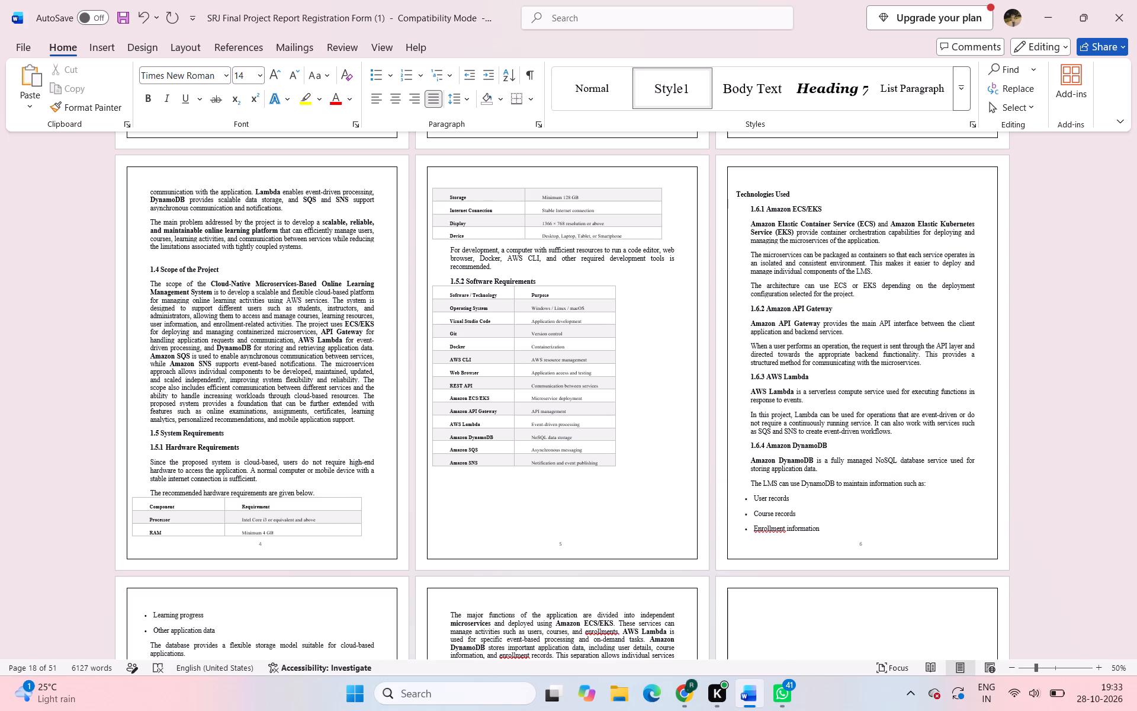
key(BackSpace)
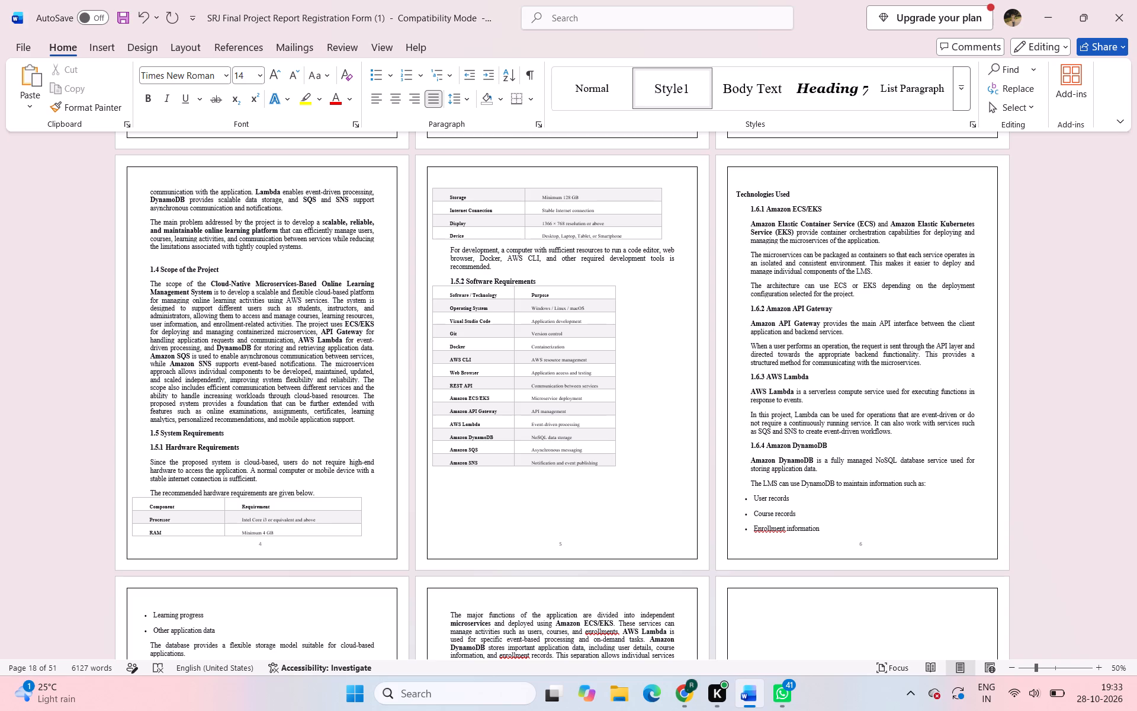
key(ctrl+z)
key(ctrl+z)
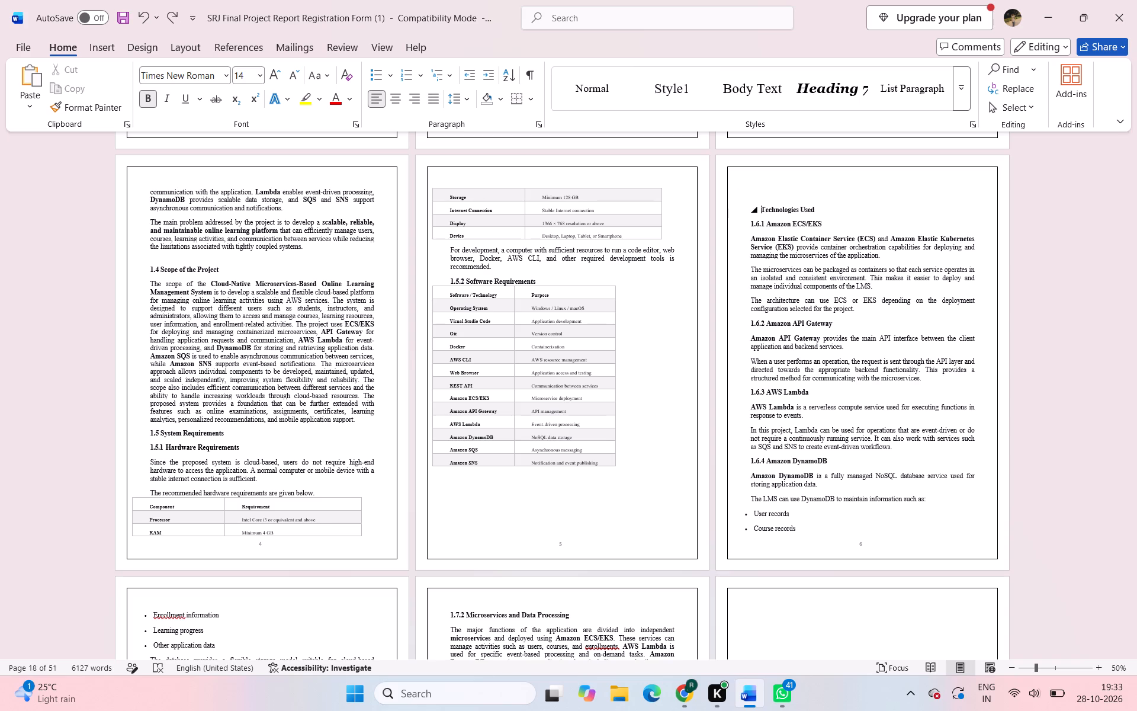
Remove the blank line above the Technologies Used heading and number the heading 1.6.
key(ctrl+BackSpace)
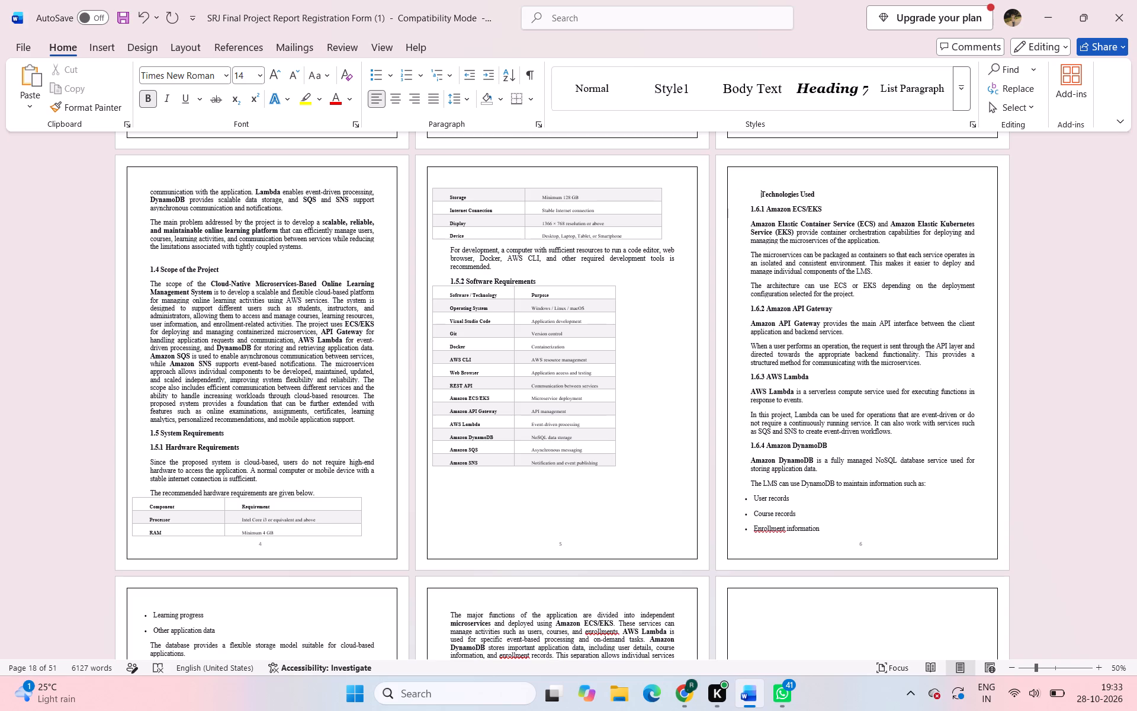
text(1.)
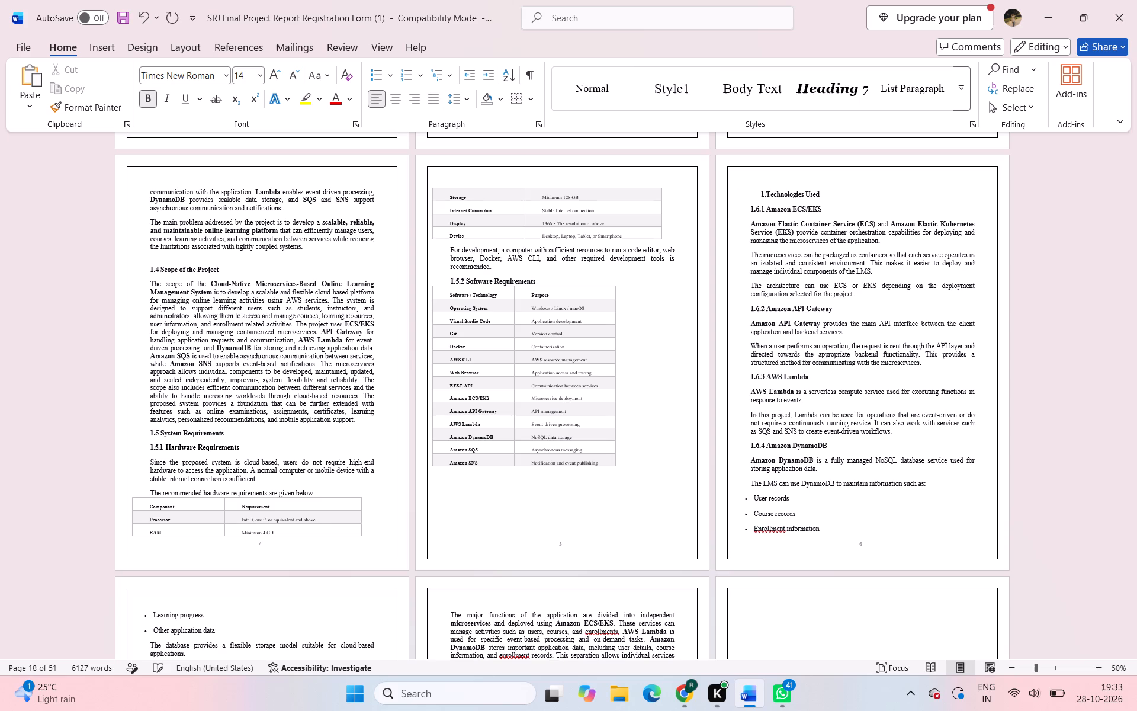
text(6)
key(space)
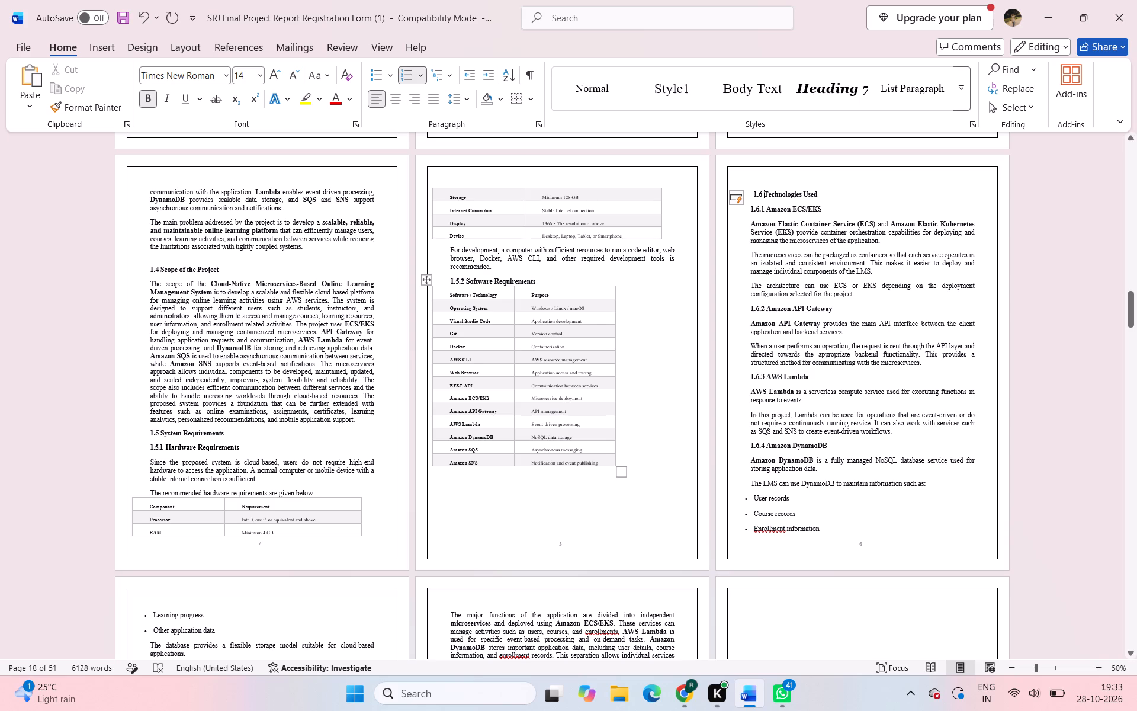
Insert a blank, unnumbered line between the 1.5.2 Software Requirements heading and its table.
scroll(596, 479, down, 5)
scroll(596, 479, up, 1)
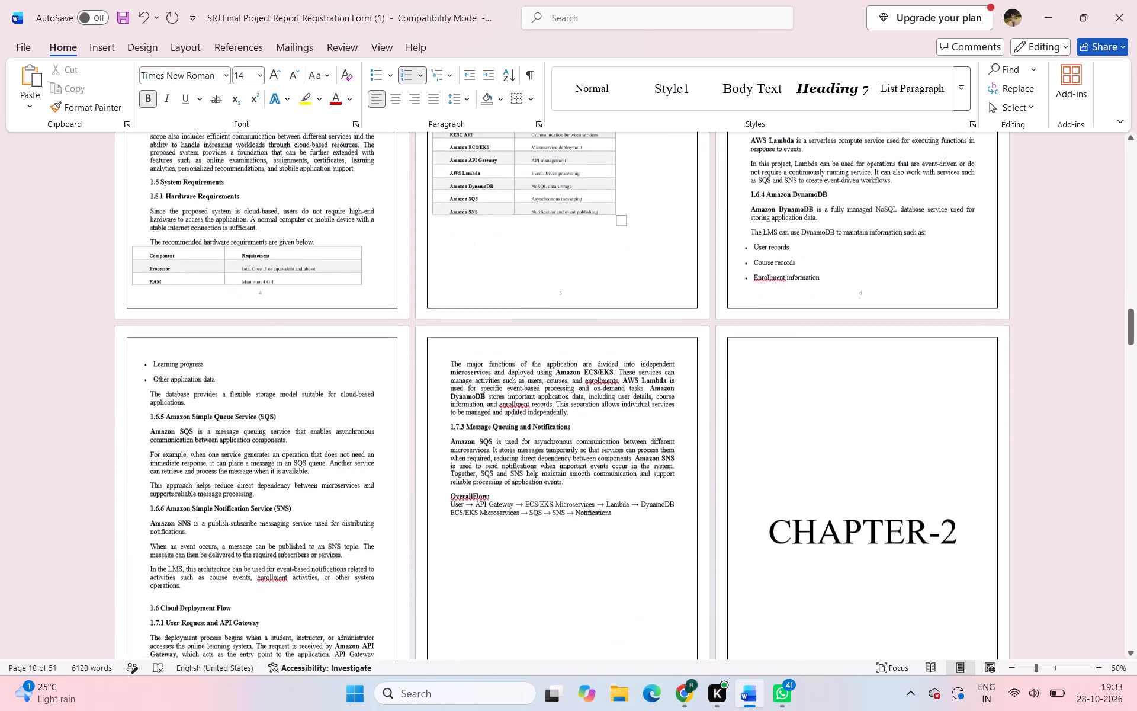
scroll(596, 479, up, 3)
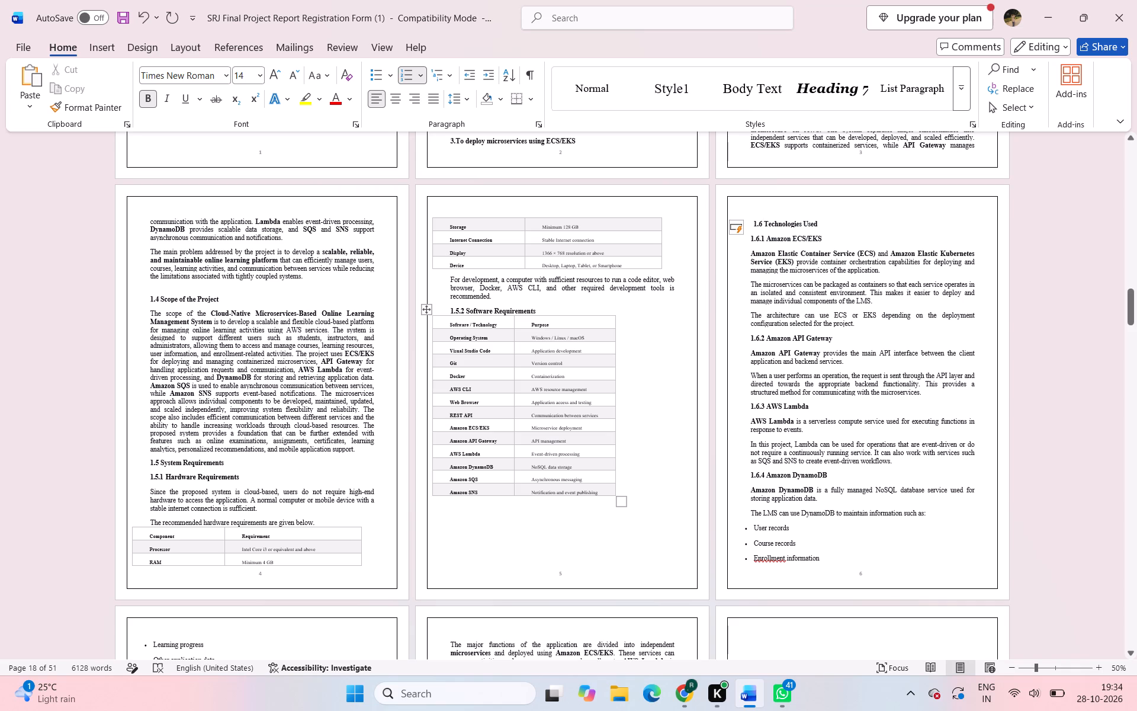
click(439, 487)
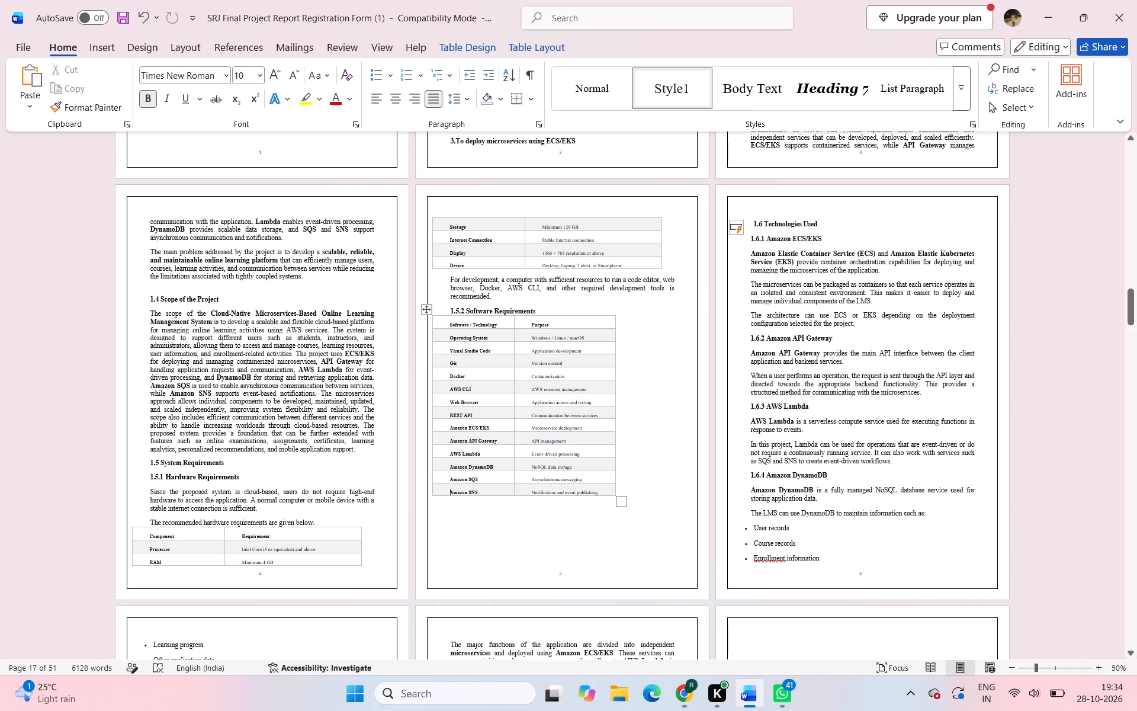
click(540, 312)
key(Return)
key(BackSpace)
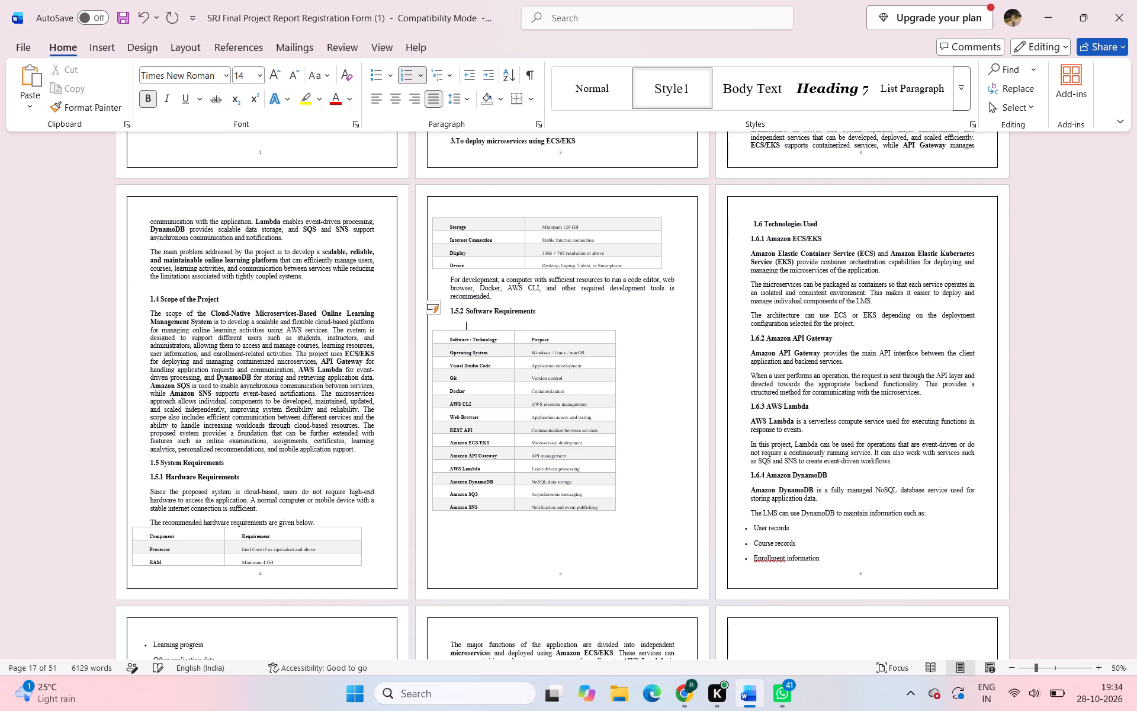
key(BackSpace)
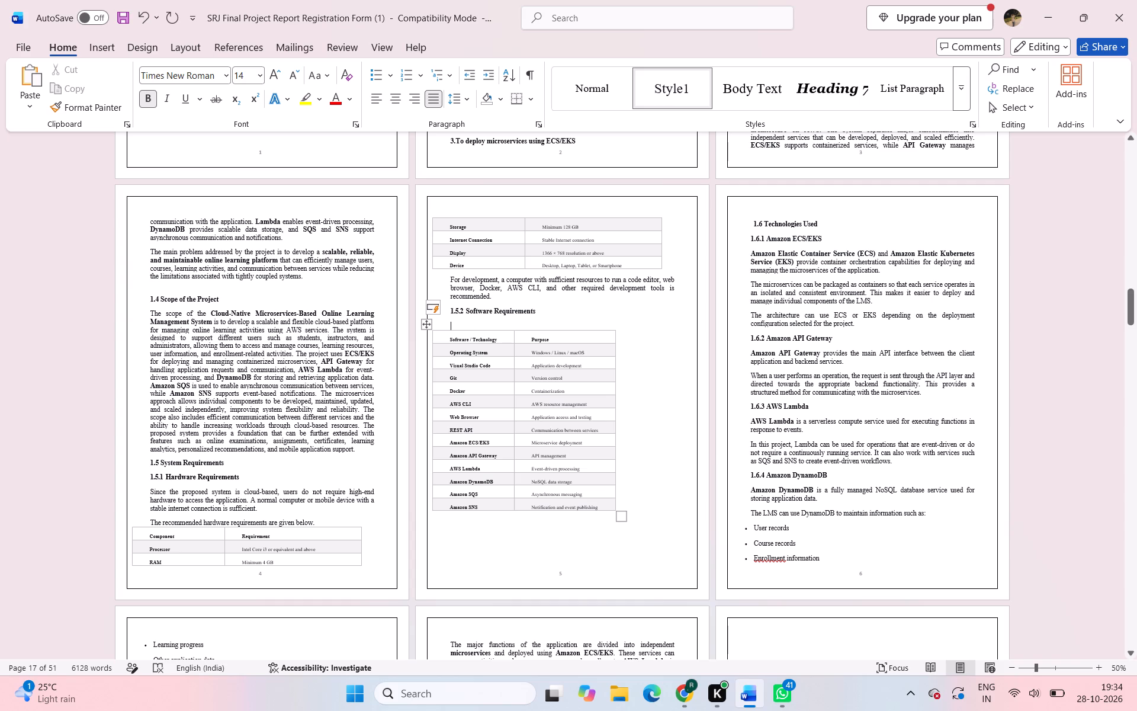
Delete the blank line above the 1.7.2 Microservices and Data Processing heading.
click(626, 447)
scroll(754, 393, down, 1)
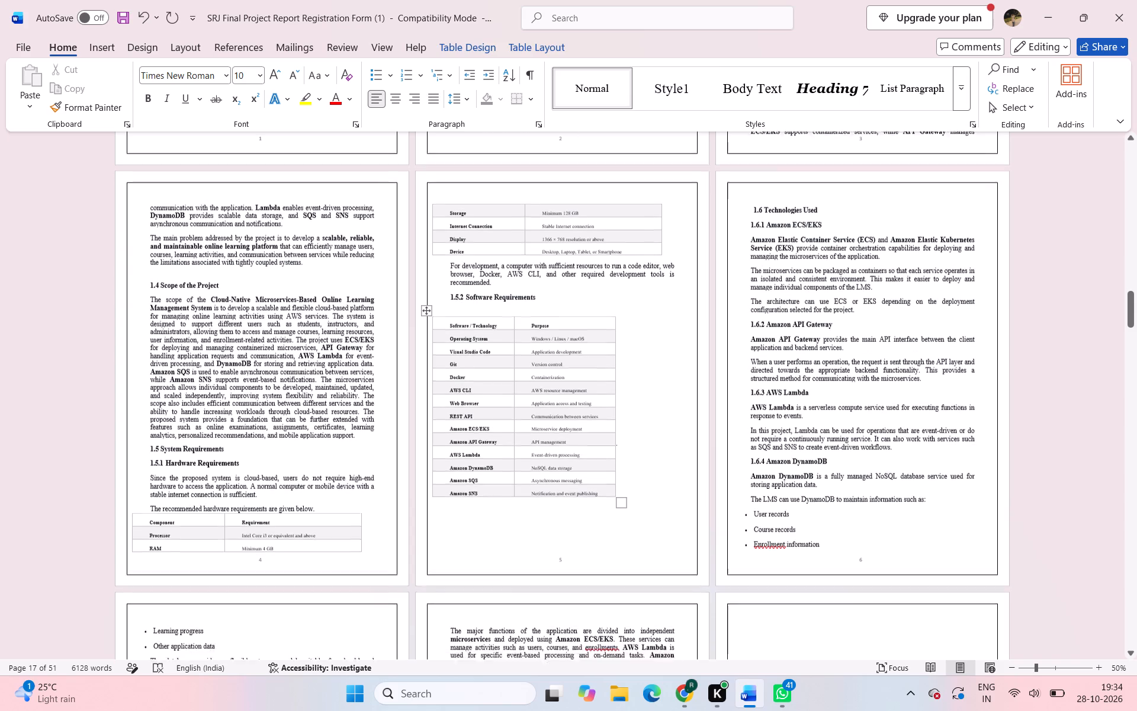
scroll(754, 393, down, 3)
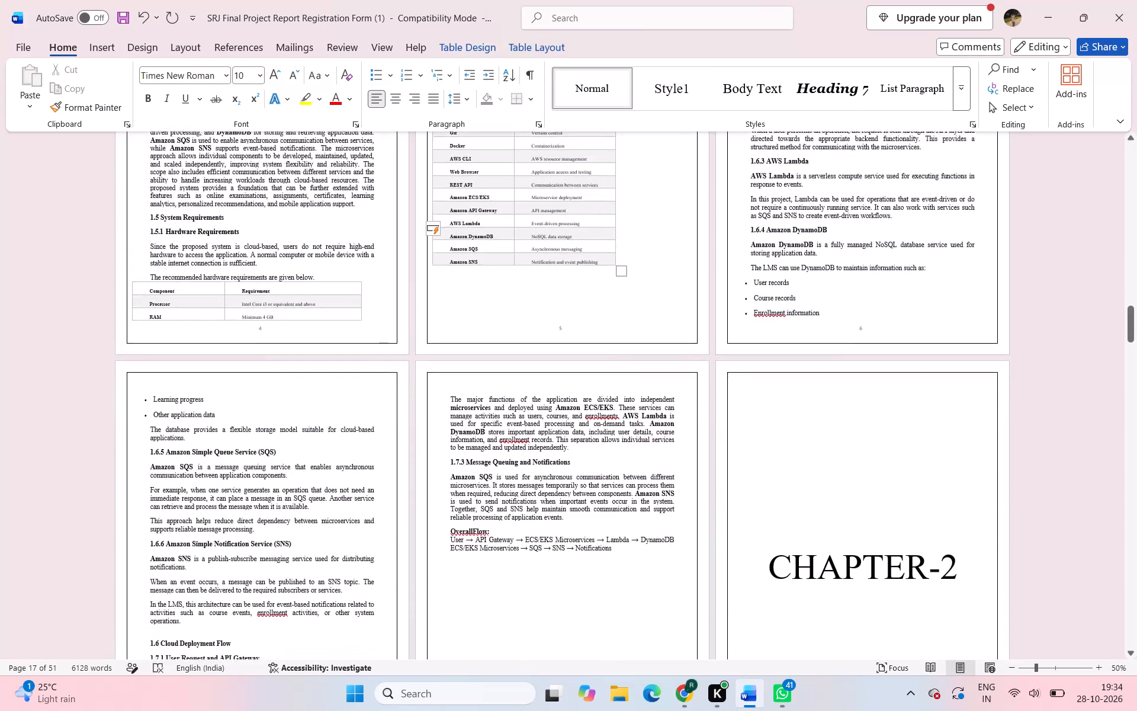
scroll(754, 393, down, 2)
scroll(754, 393, up, 5)
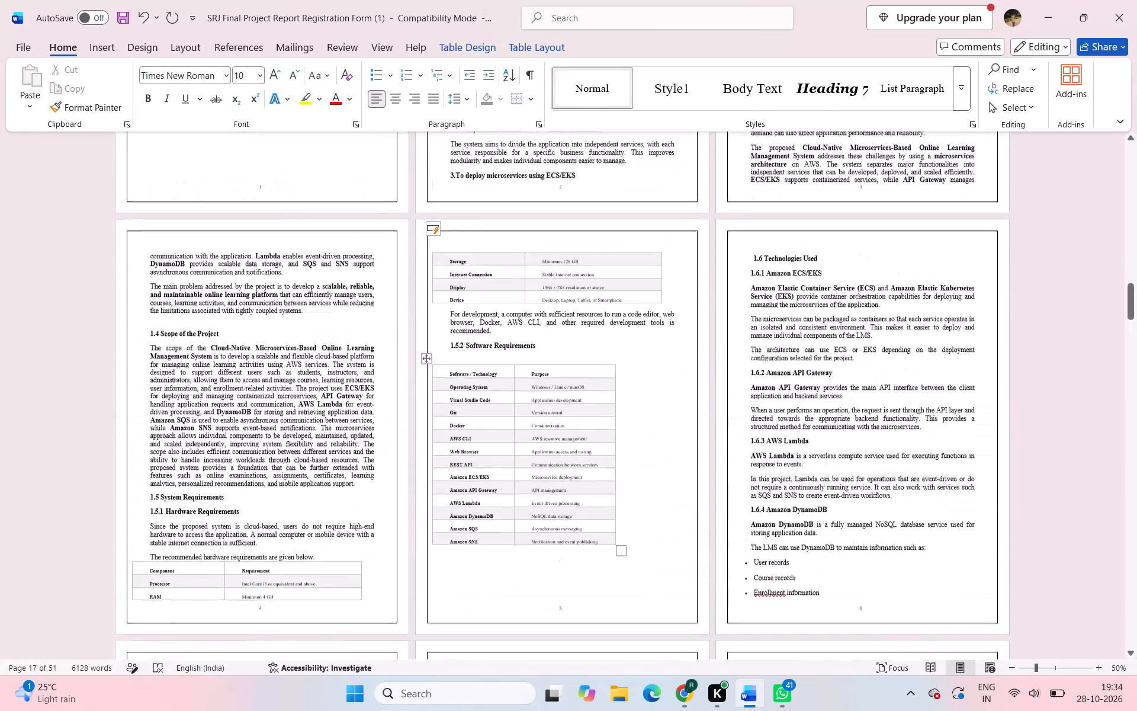
scroll(754, 393, up, 1)
scroll(754, 393, down, 3)
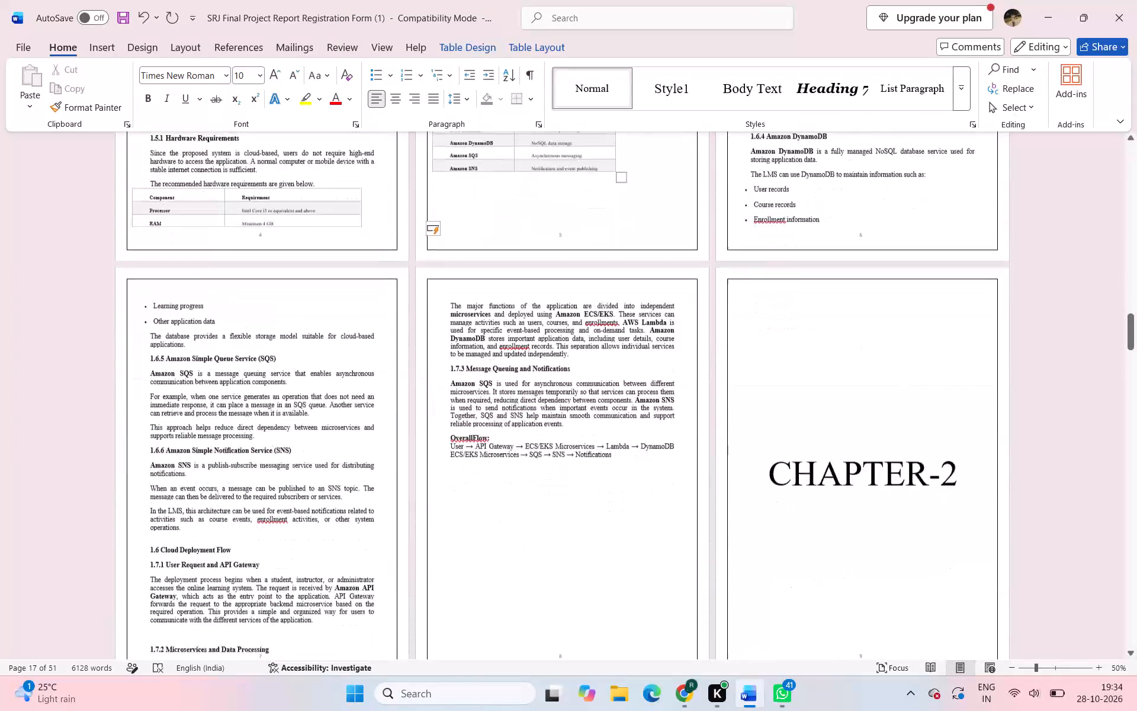
scroll(754, 393, down, 2)
scroll(754, 393, up, 2)
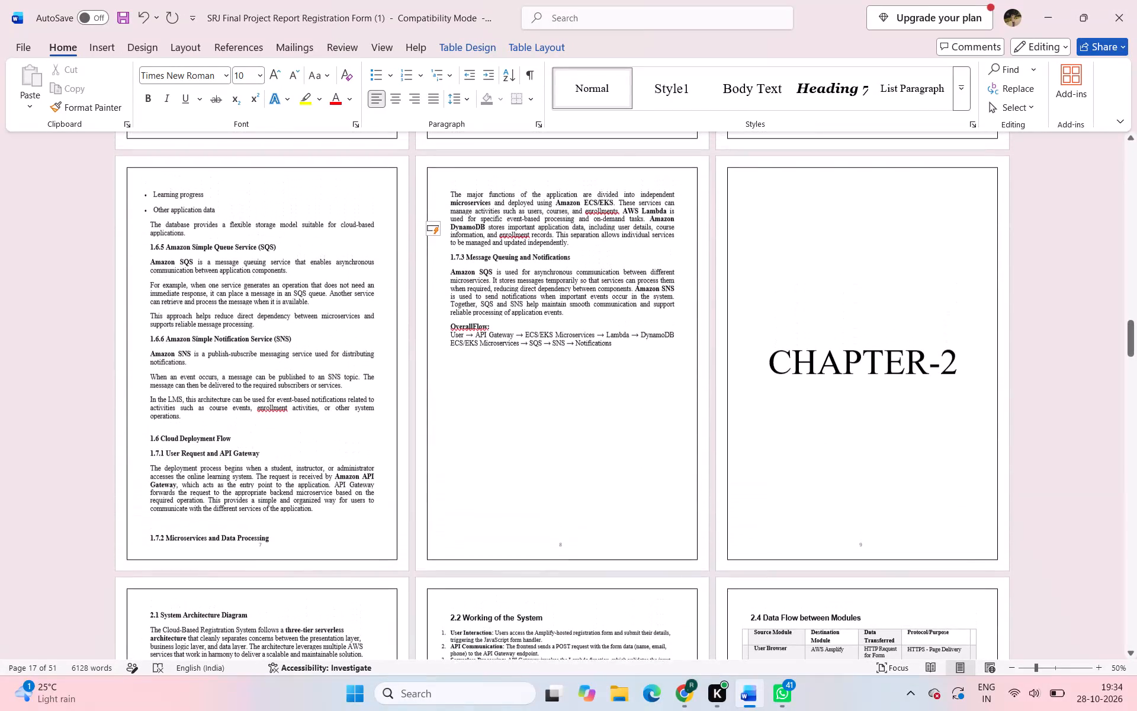
click(256, 522)
key(BackSpace)
key(BackSpace)
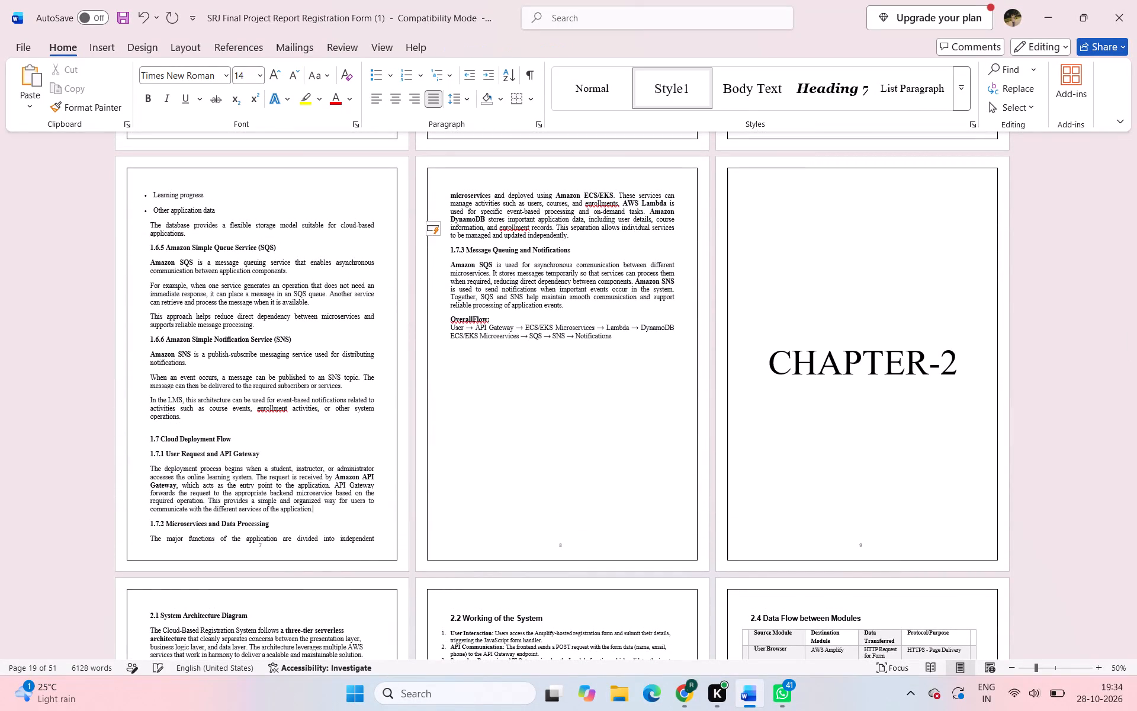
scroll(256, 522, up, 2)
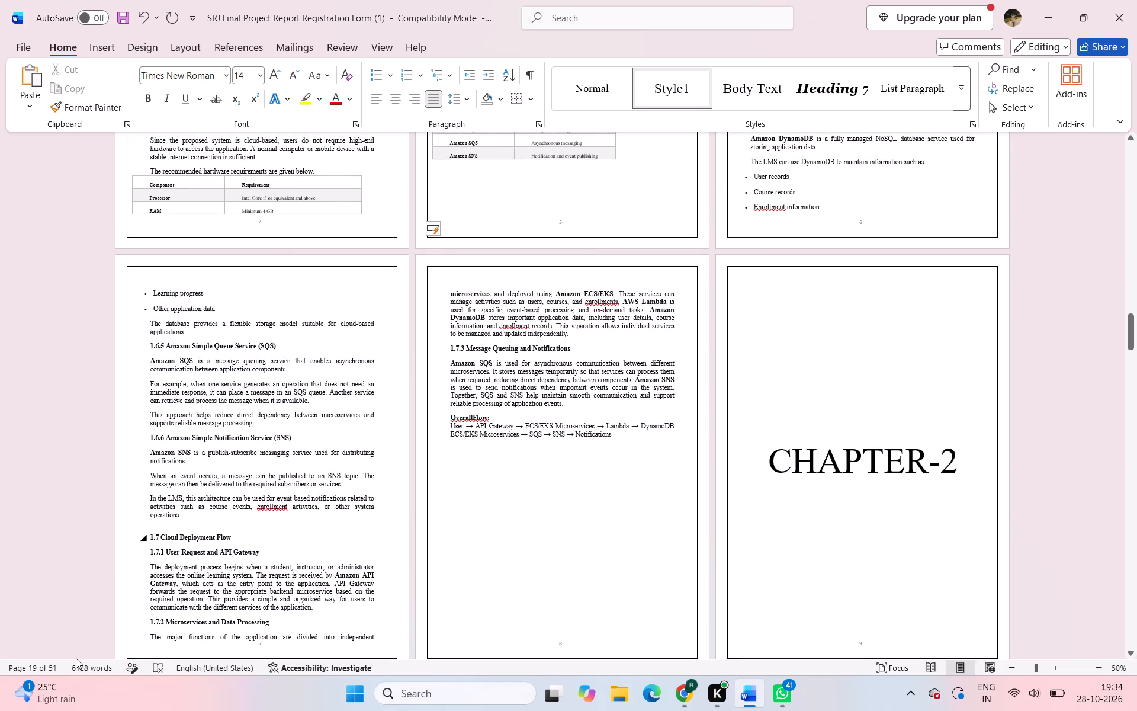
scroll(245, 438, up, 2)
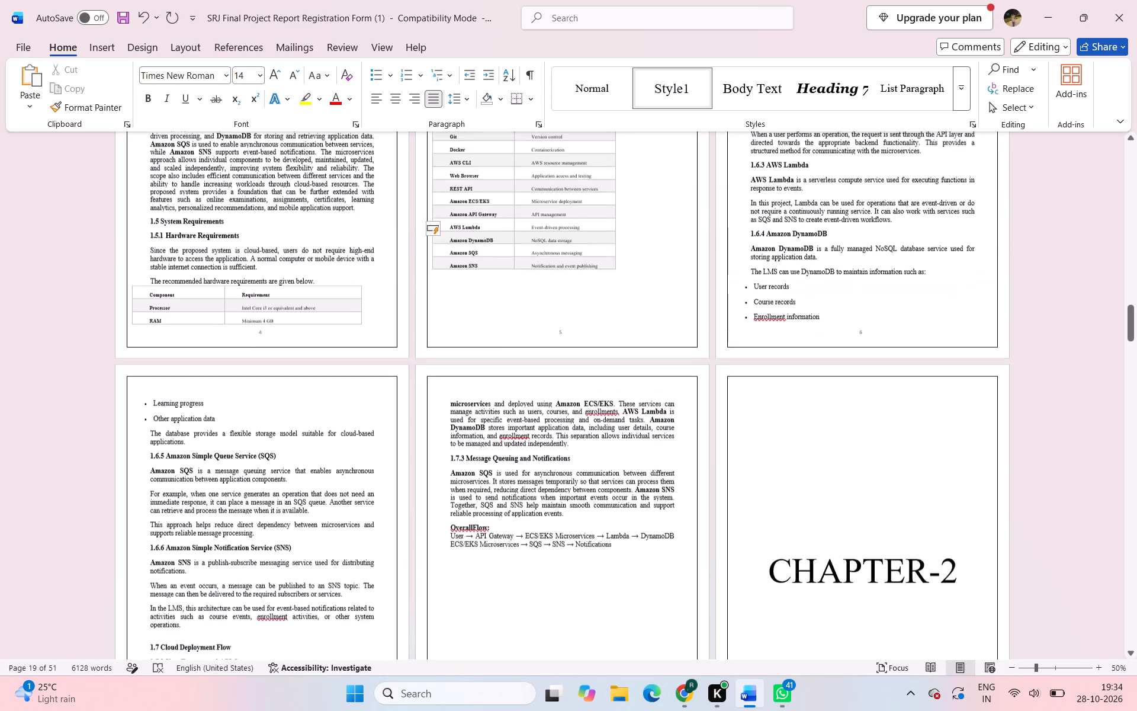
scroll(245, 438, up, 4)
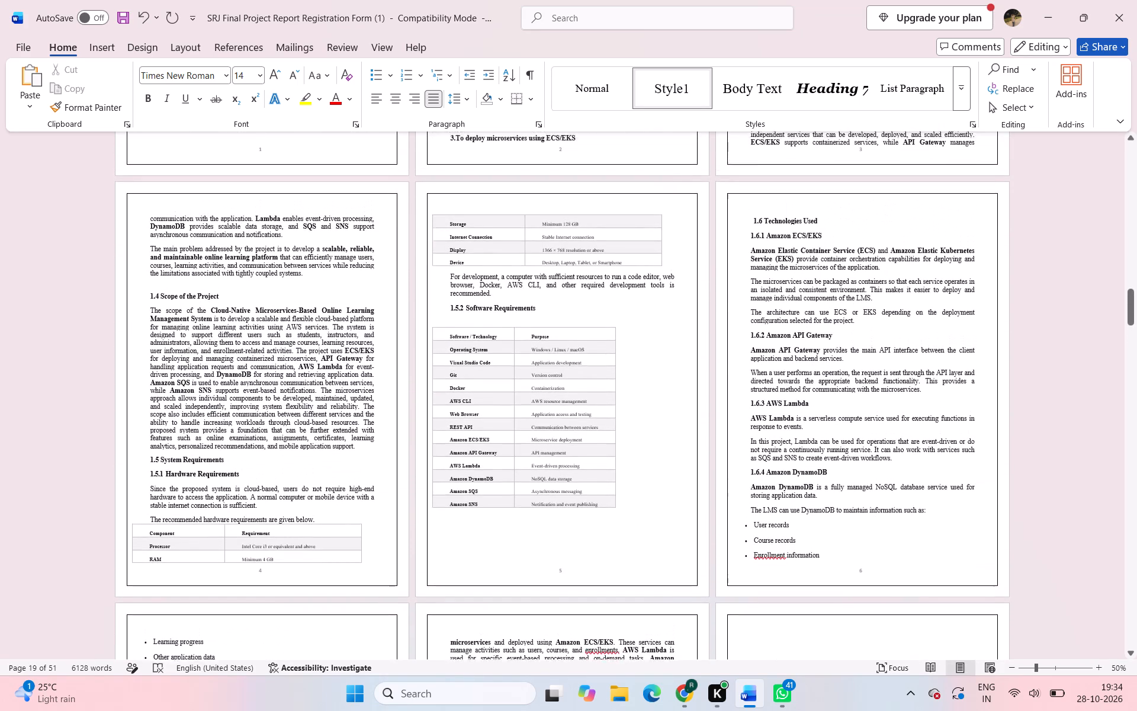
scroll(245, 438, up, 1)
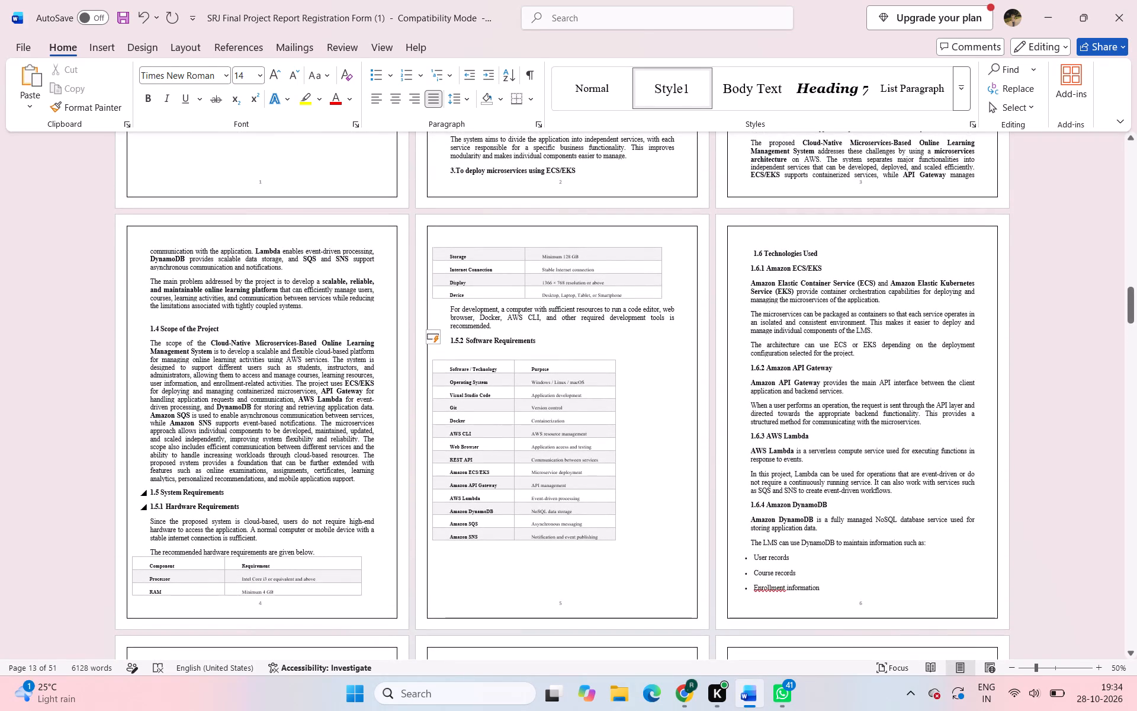
Delete the "The LMS can use DynamoDB to maintain information such as:" sentence and its whole bullet list from section 1.6.4.
scroll(419, 515, down, 5)
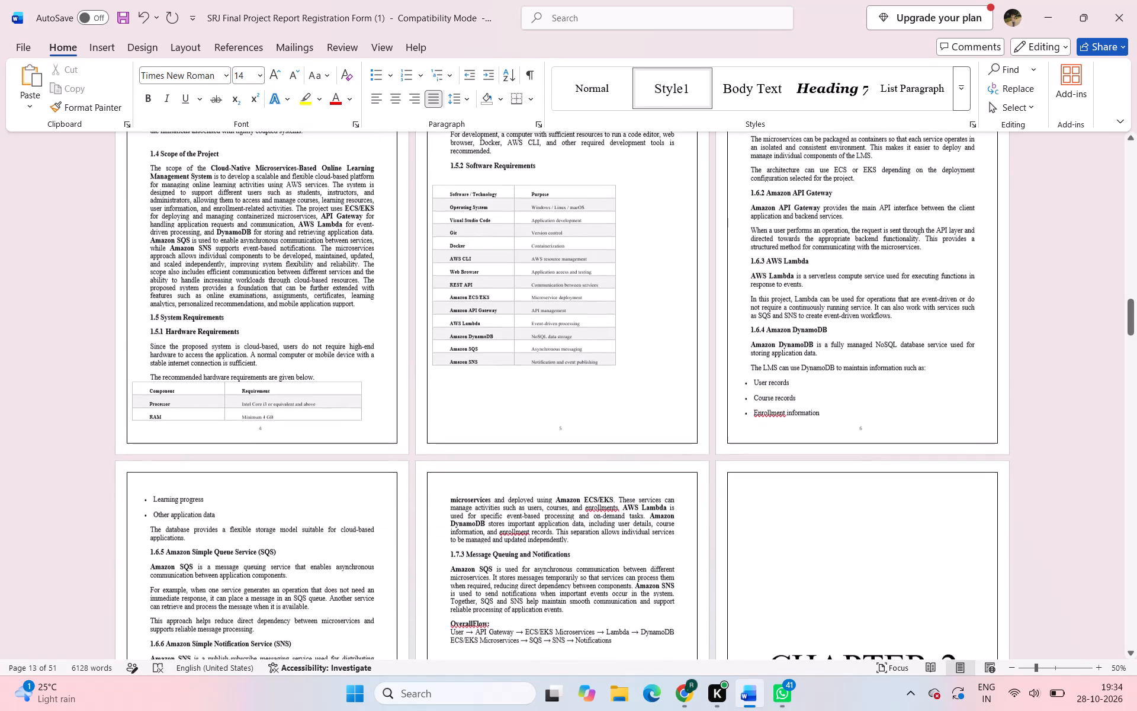
scroll(419, 515, down, 1)
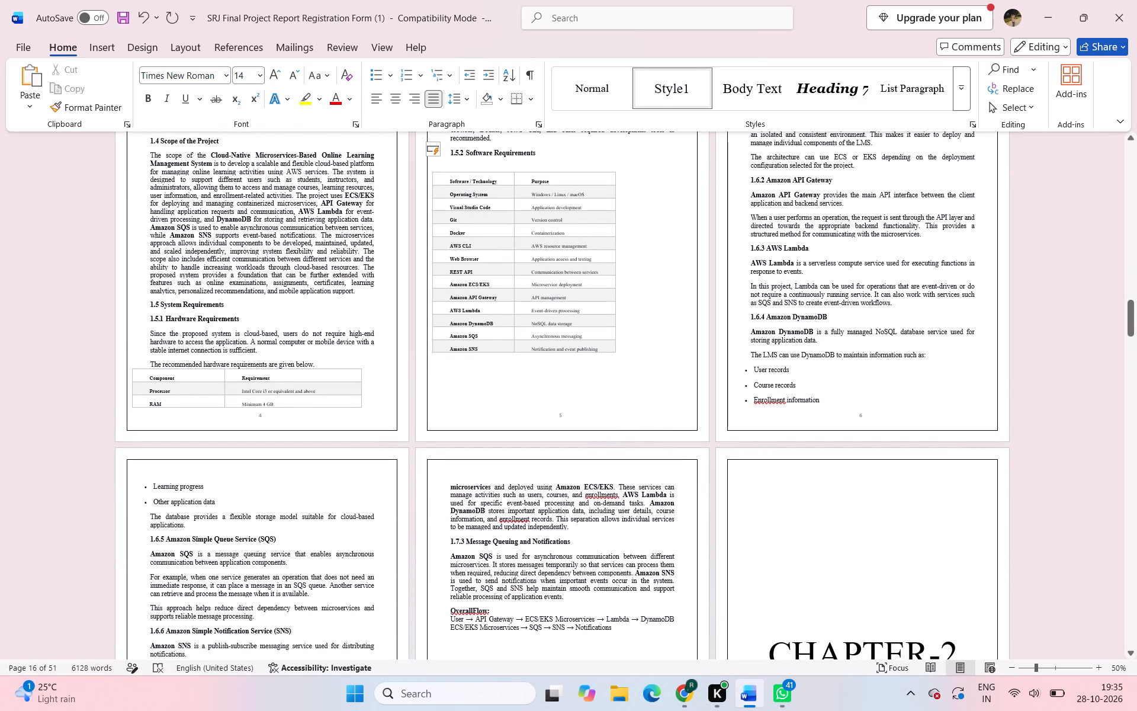
drag(754, 354, 710, 462)
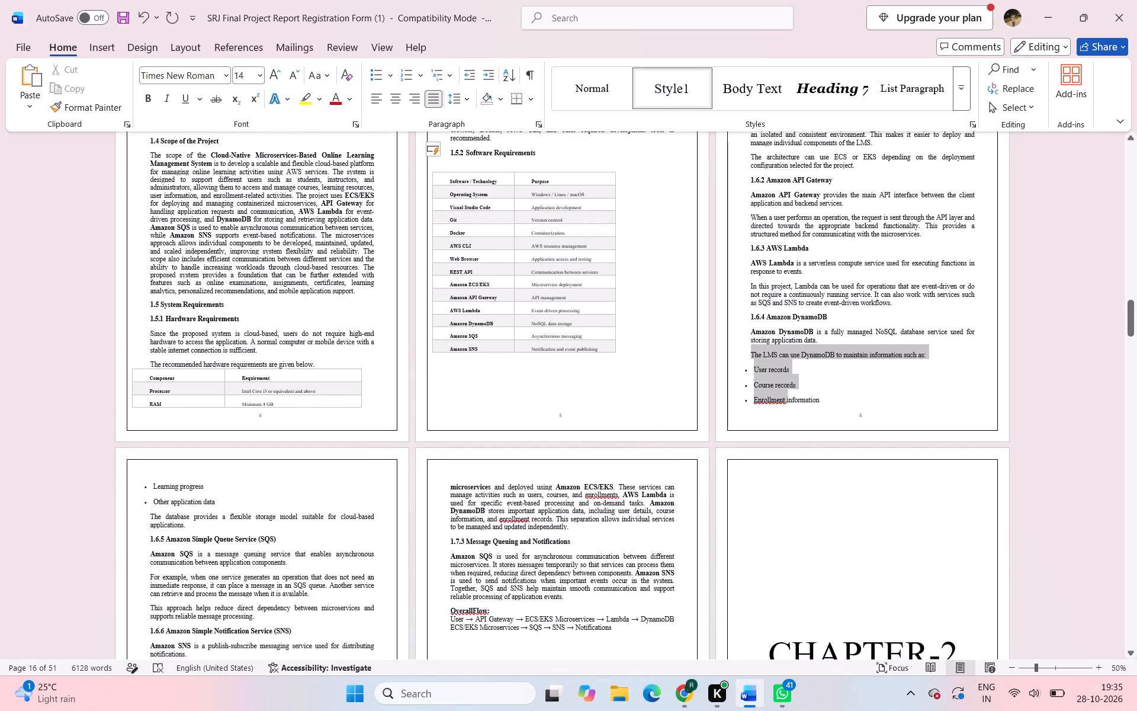
drag(710, 462, 240, 495)
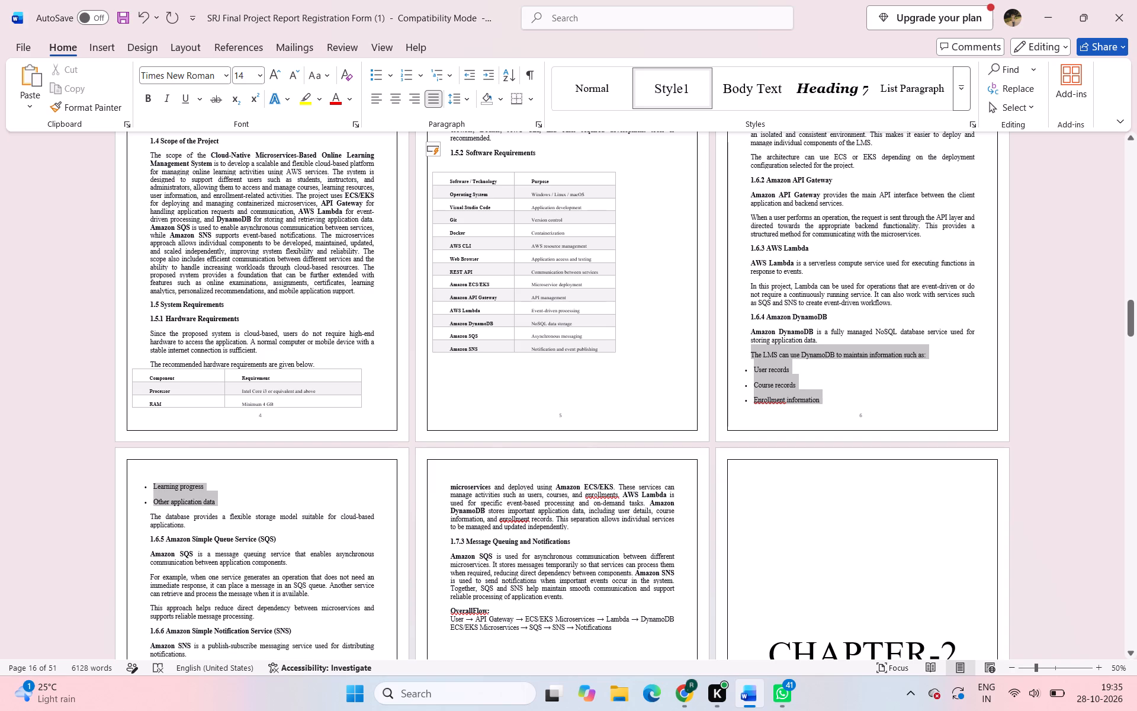
drag(240, 495, 242, 497)
key(BackSpace)
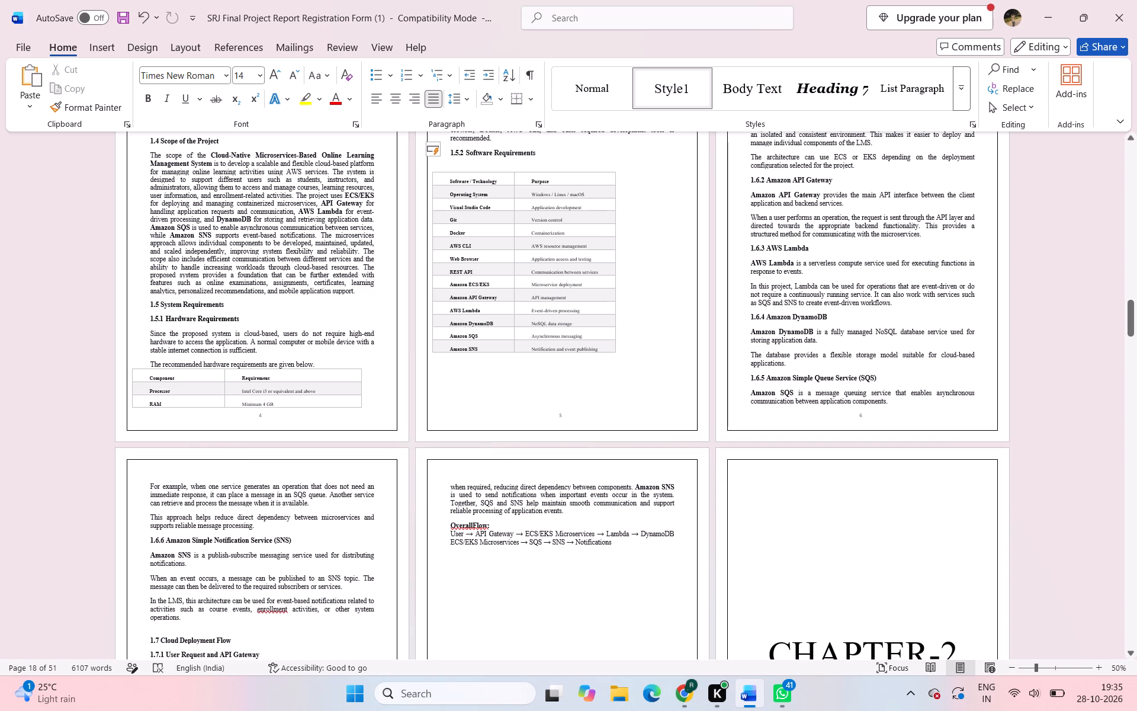
Delete the "This approach helps reduce direct dependency between microservices" paragraph from section 1.6.5 Amazon Simple Queue Service.
scroll(289, 430, down, 1)
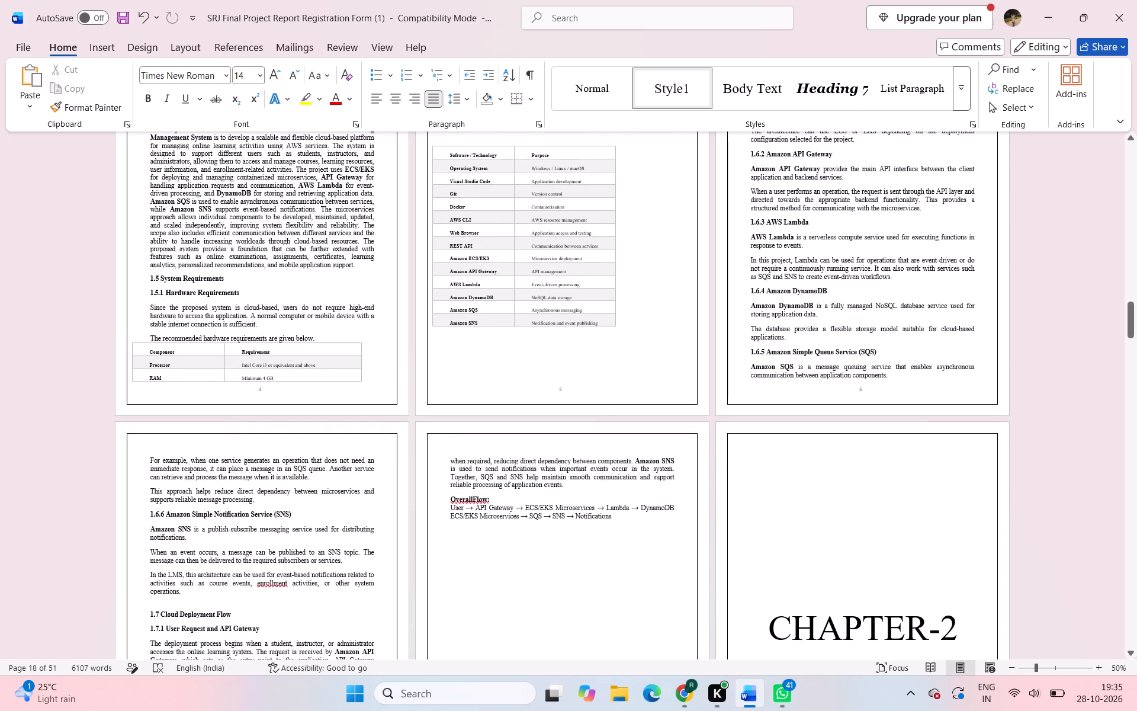
drag(149, 489, 259, 509)
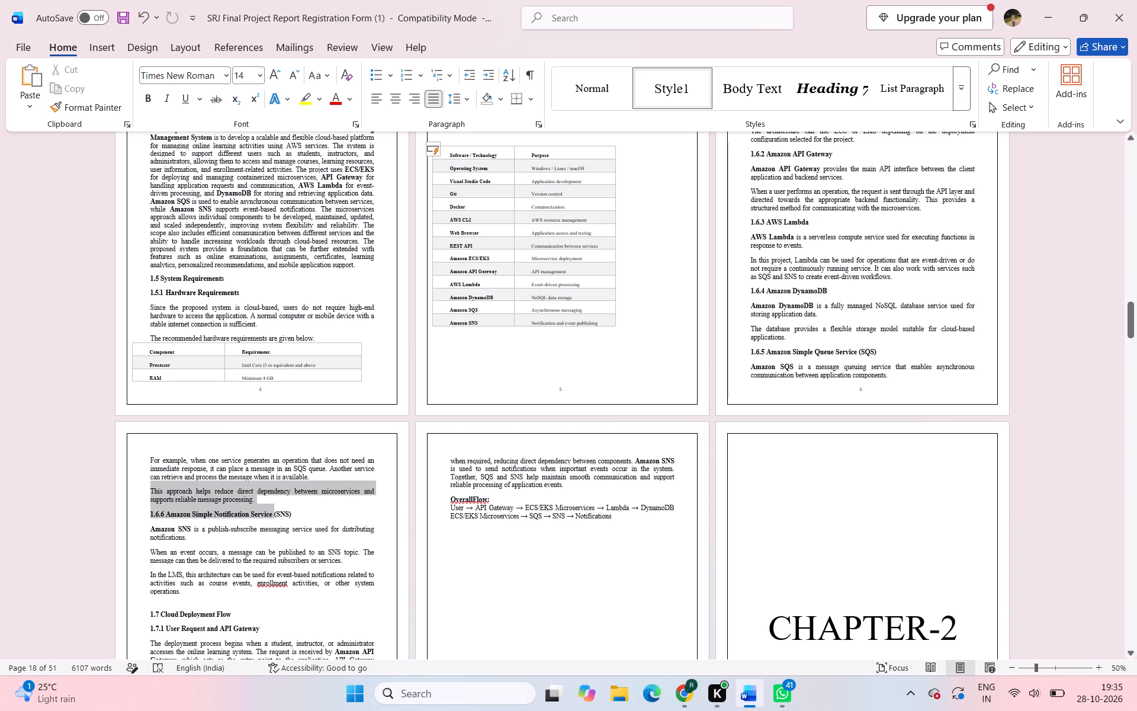
drag(259, 509, 262, 499)
key(BackSpace)
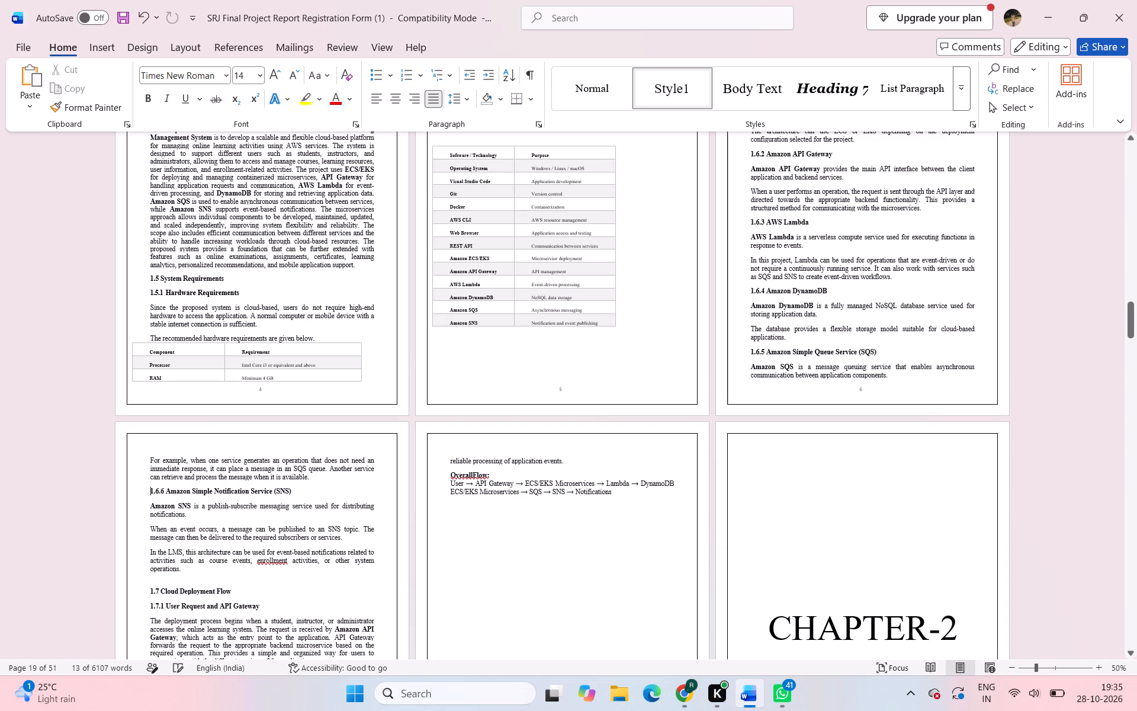
Delete the Overall Flow label and its service-flow lines at the end of section 1.7.3, including the leftover trailing space.
scroll(262, 499, down, 1)
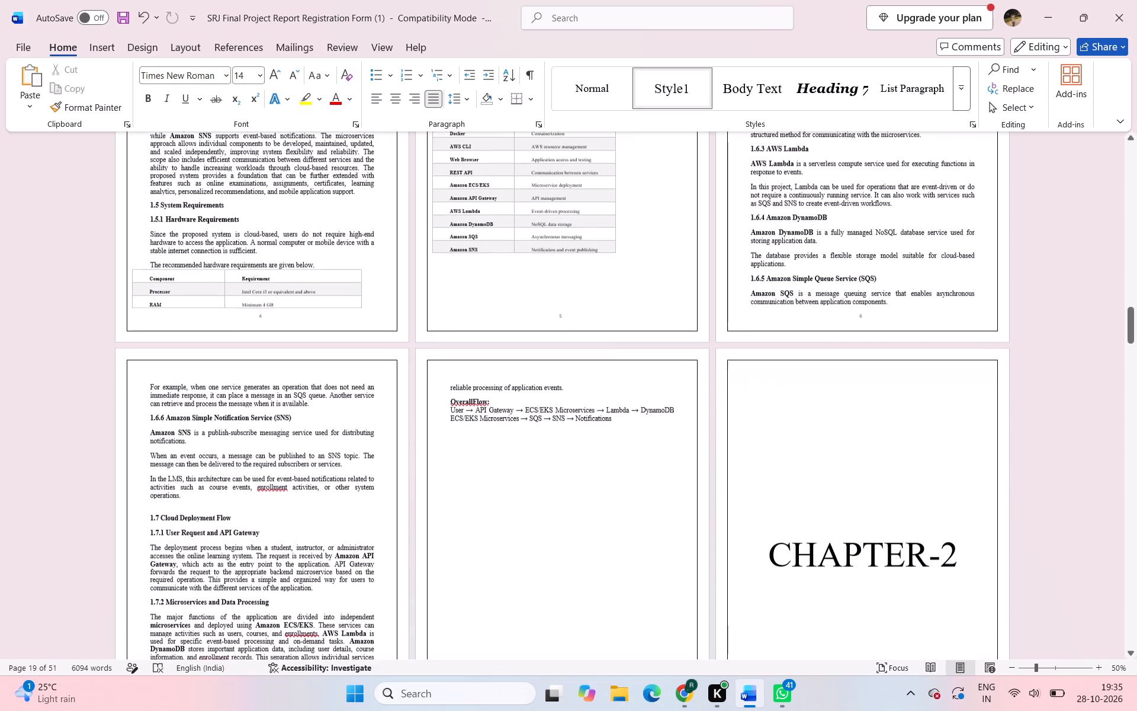
scroll(296, 466, down, 2)
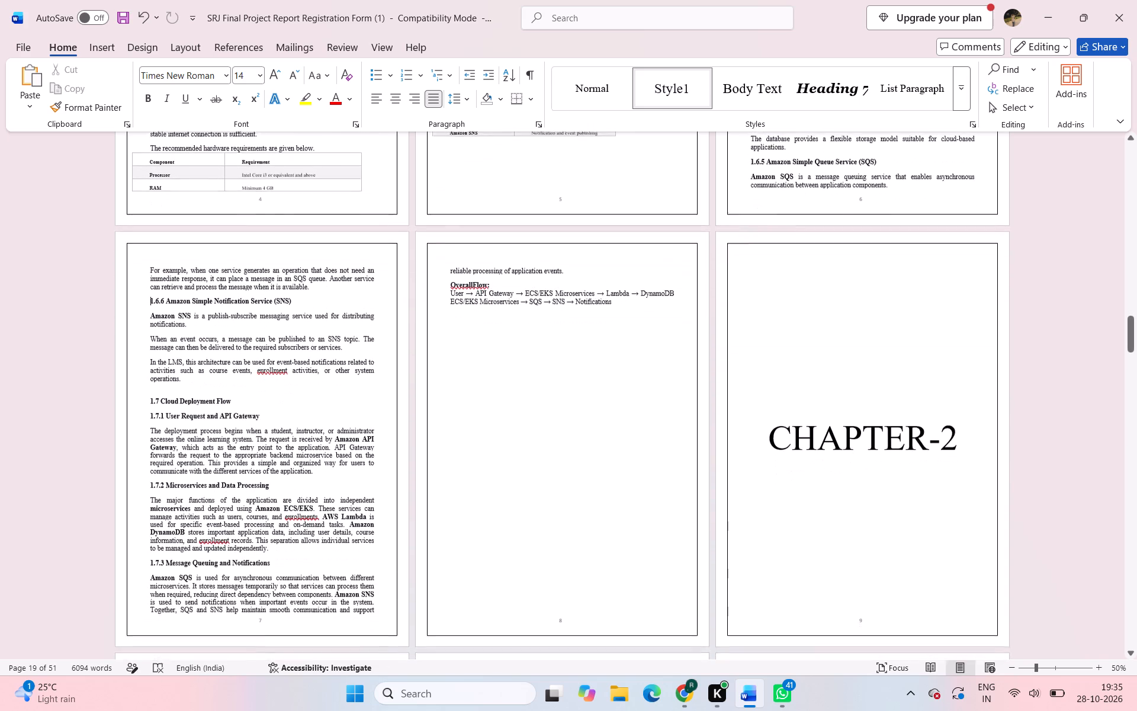
drag(451, 267, 642, 300)
key(BackSpace)
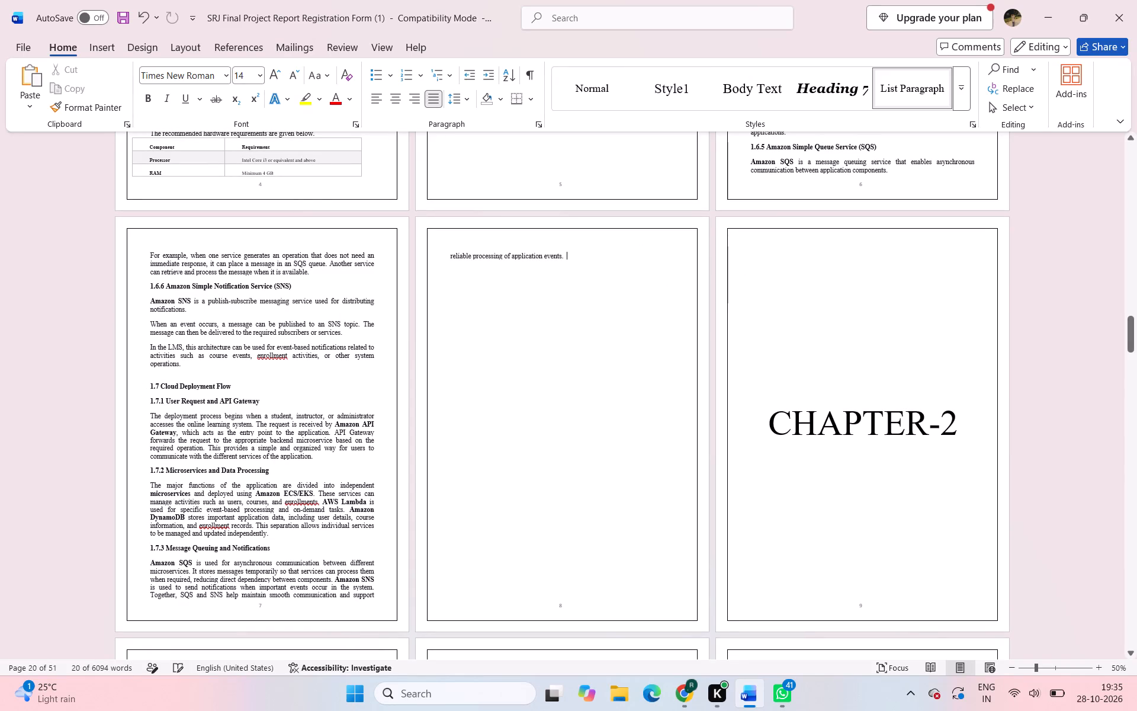
key(BackSpace)
key(BackSpace)
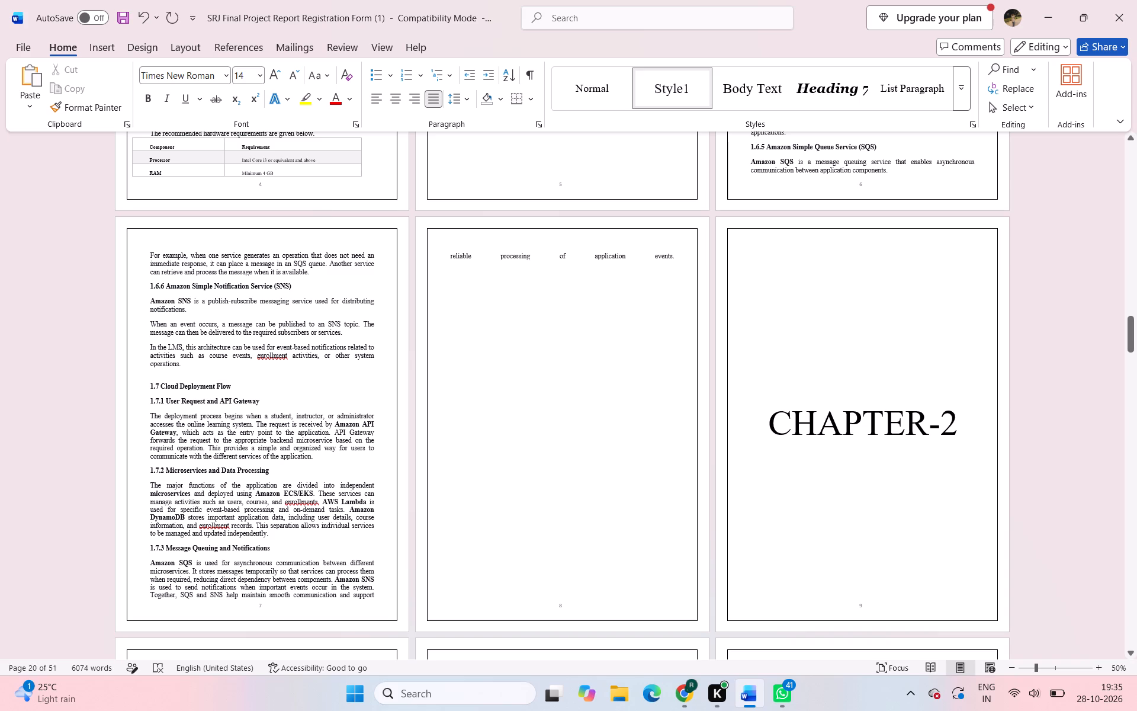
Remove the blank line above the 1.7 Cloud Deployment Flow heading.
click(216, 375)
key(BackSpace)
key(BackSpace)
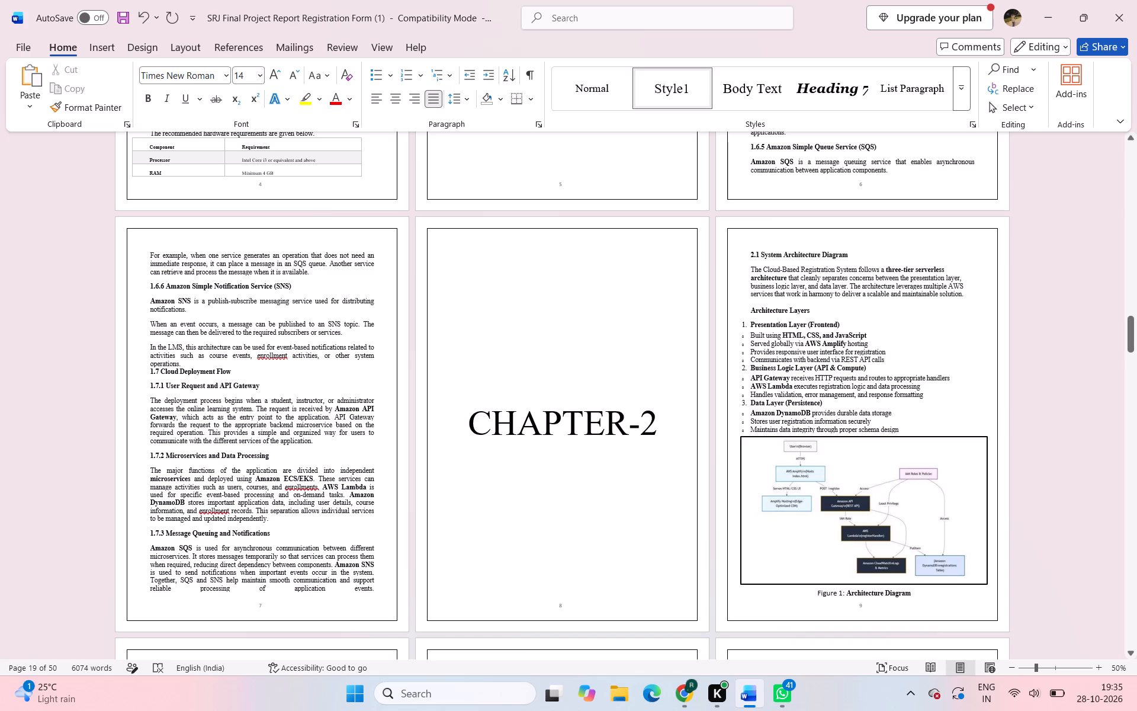
Merge the "When an event occurs" paragraph into the opening Amazon SNS paragraph of section 1.6.6.
click(192, 314)
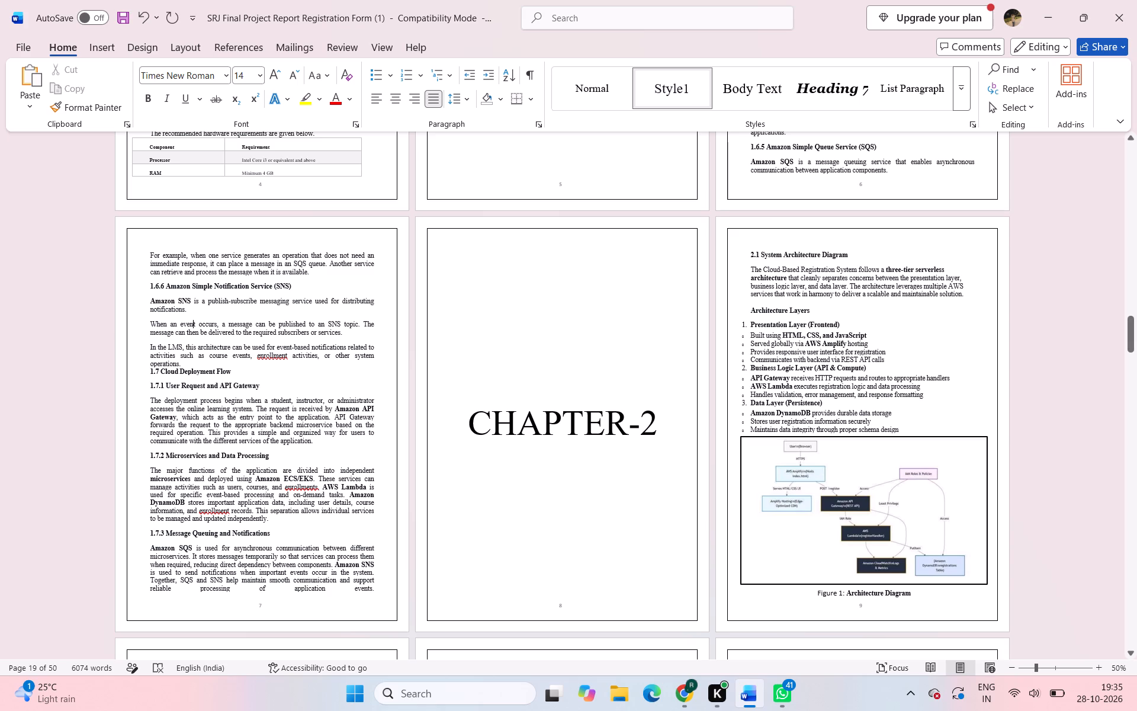
click(165, 313)
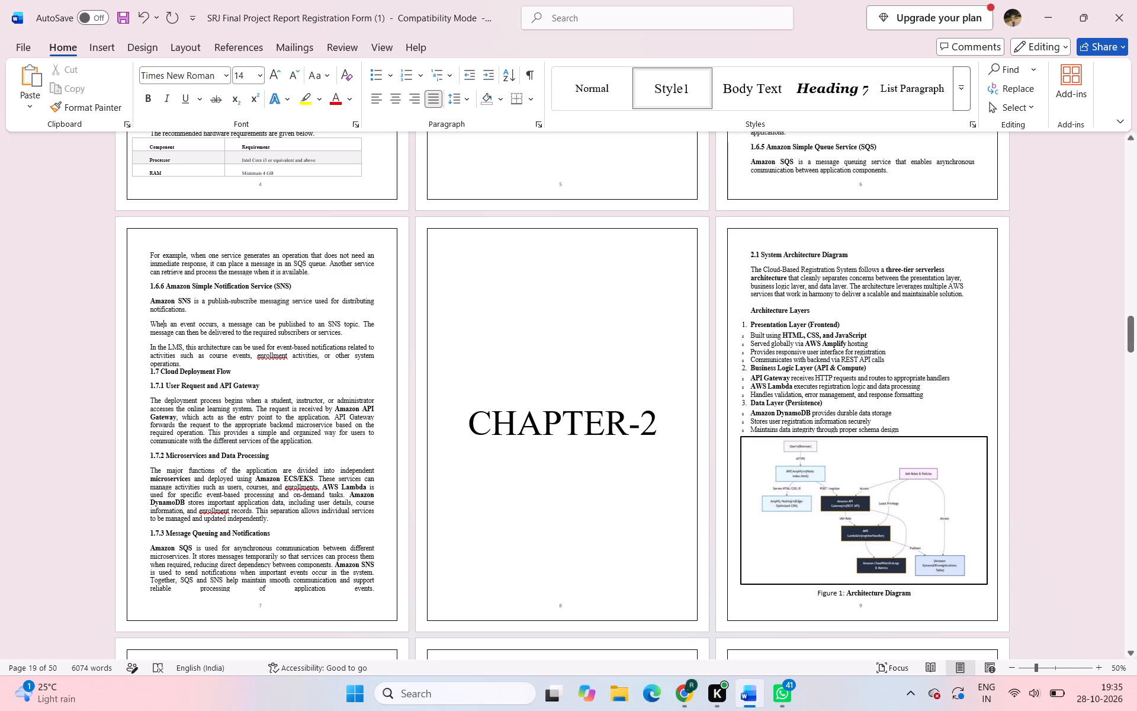
click(188, 306)
key(Right)
key(BackSpace)
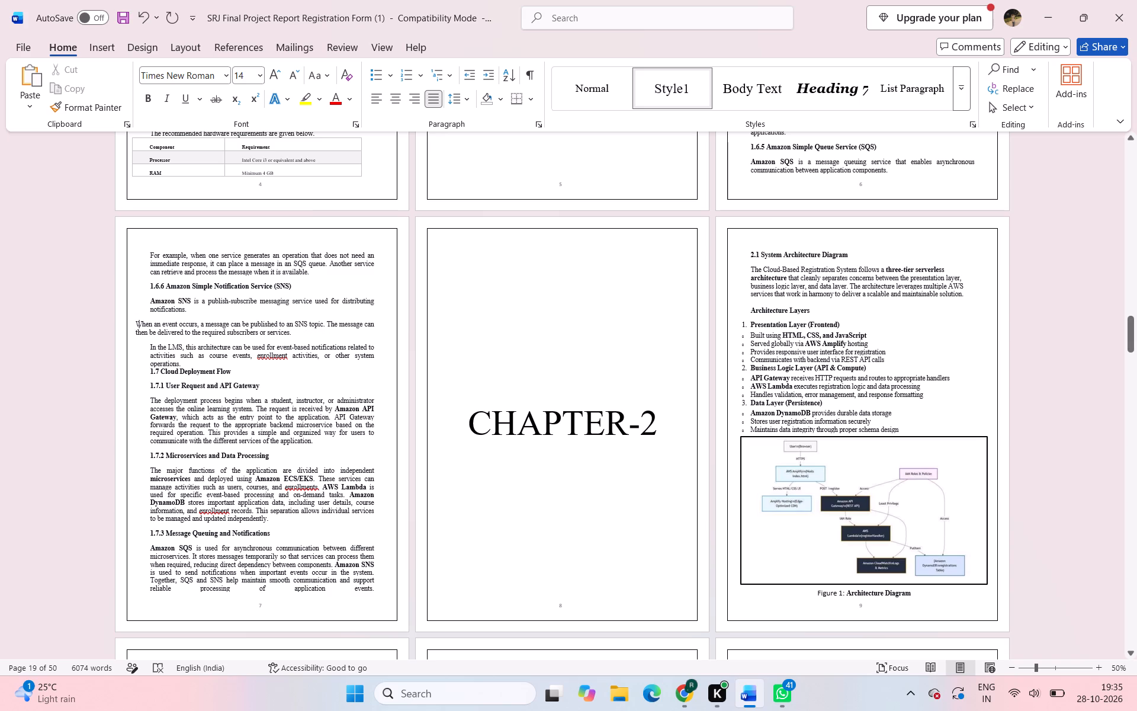
key(BackSpace)
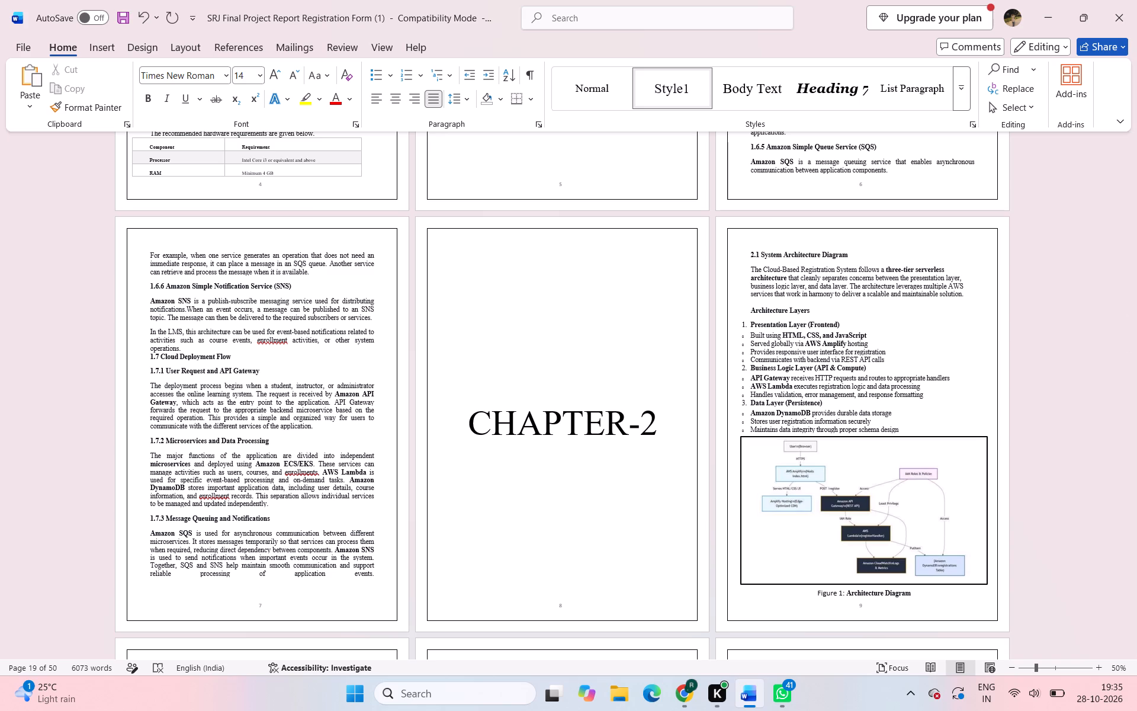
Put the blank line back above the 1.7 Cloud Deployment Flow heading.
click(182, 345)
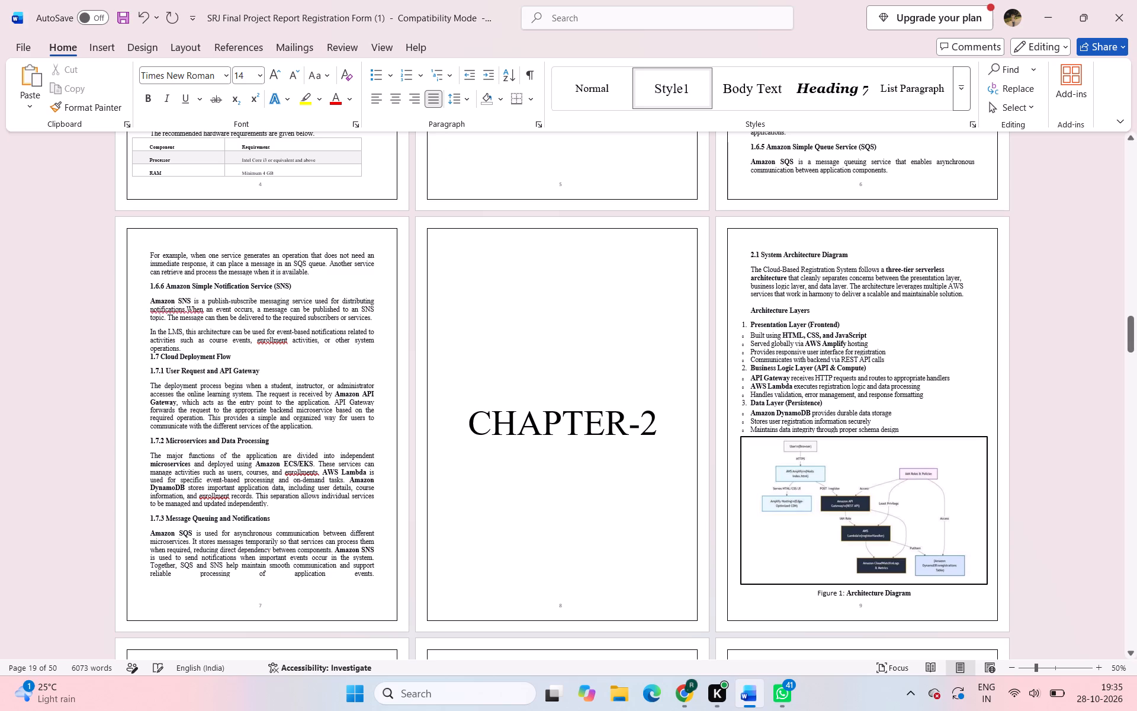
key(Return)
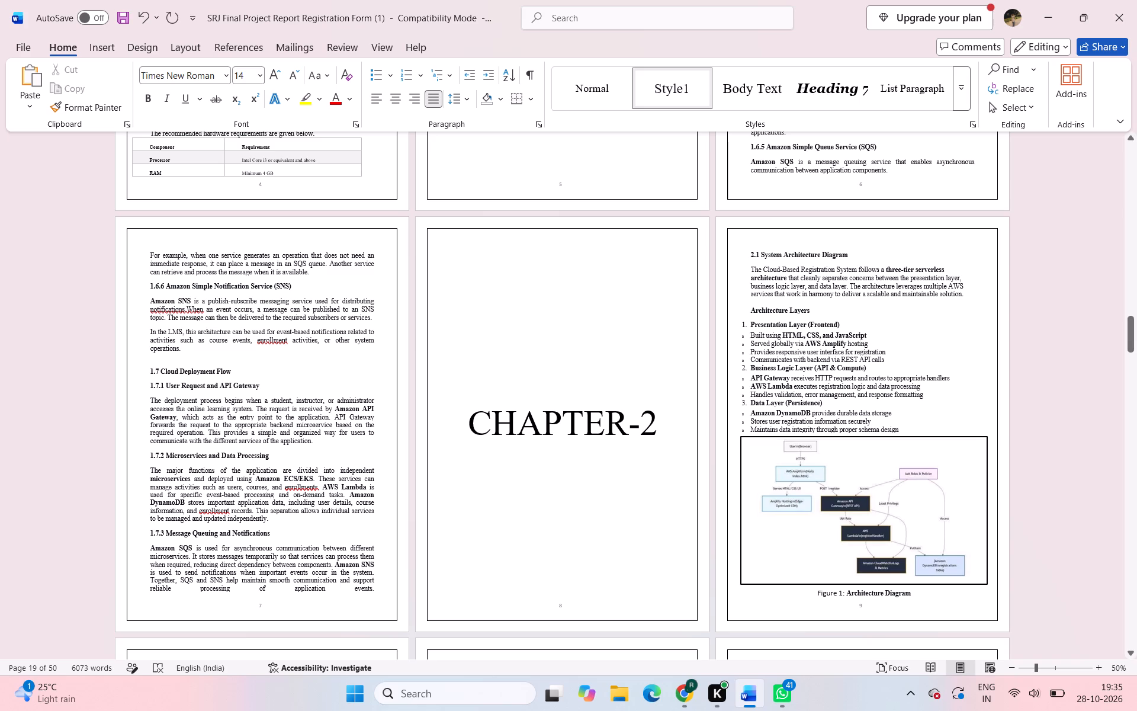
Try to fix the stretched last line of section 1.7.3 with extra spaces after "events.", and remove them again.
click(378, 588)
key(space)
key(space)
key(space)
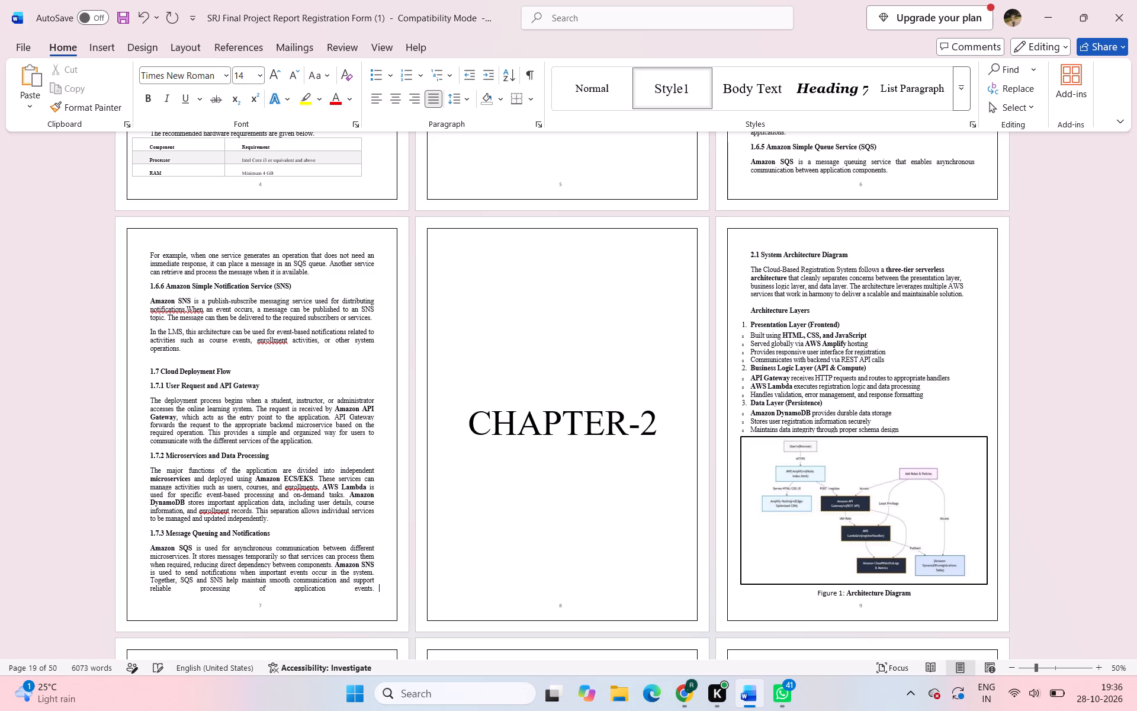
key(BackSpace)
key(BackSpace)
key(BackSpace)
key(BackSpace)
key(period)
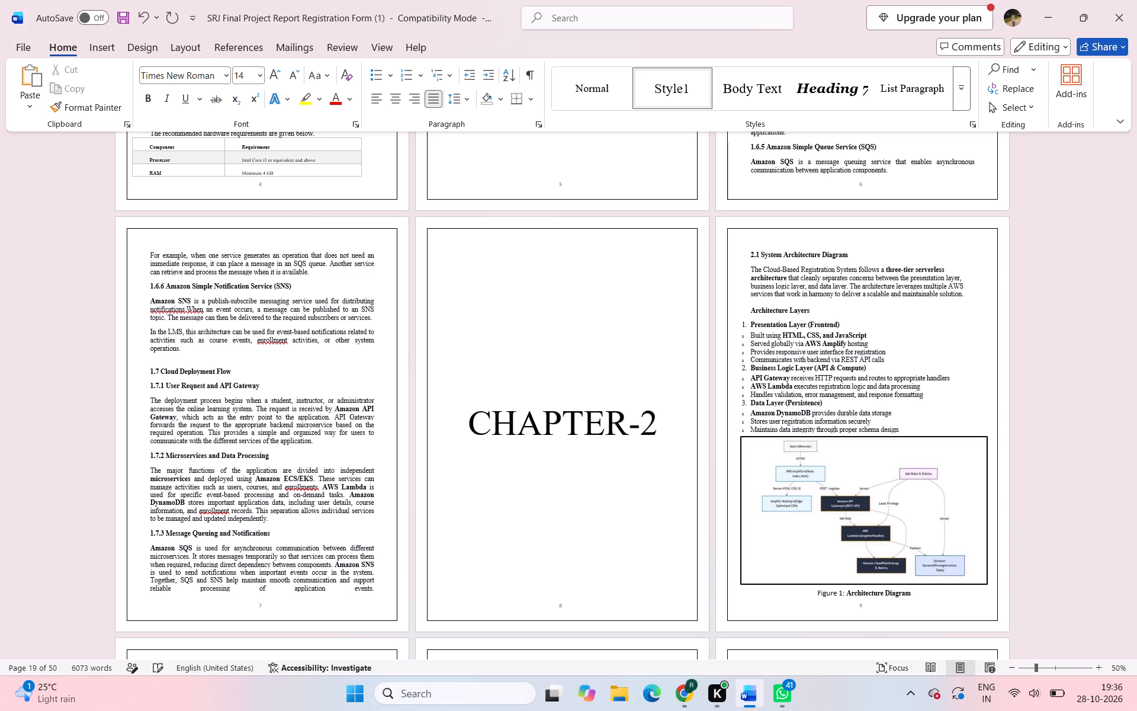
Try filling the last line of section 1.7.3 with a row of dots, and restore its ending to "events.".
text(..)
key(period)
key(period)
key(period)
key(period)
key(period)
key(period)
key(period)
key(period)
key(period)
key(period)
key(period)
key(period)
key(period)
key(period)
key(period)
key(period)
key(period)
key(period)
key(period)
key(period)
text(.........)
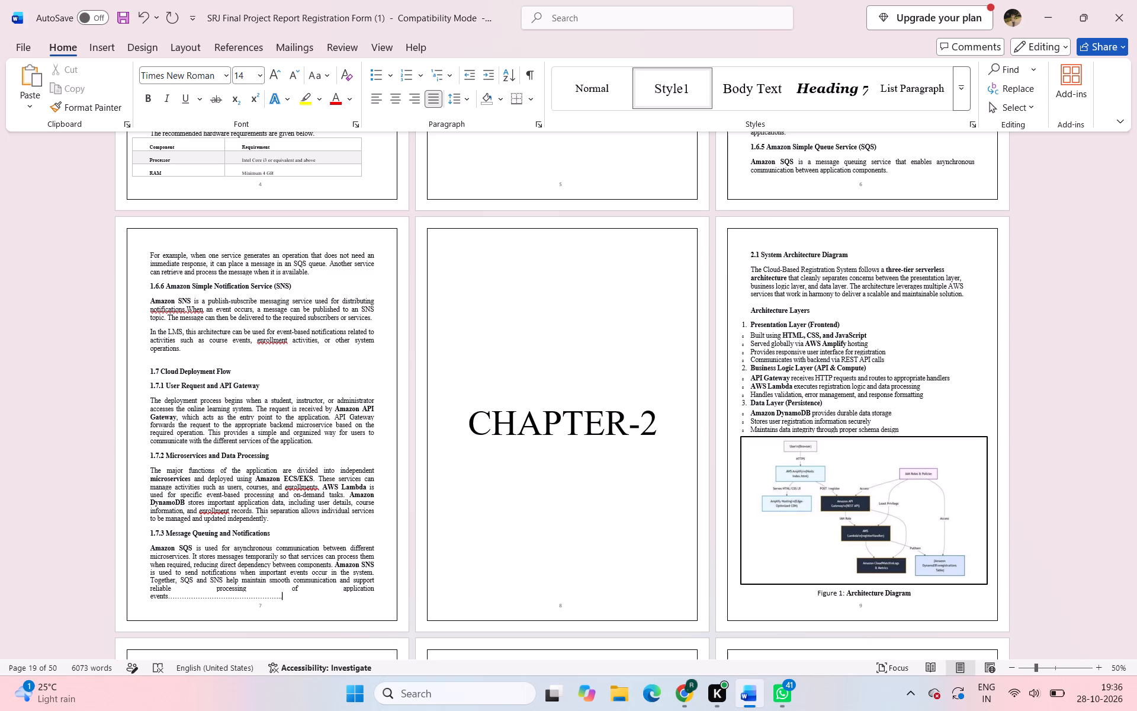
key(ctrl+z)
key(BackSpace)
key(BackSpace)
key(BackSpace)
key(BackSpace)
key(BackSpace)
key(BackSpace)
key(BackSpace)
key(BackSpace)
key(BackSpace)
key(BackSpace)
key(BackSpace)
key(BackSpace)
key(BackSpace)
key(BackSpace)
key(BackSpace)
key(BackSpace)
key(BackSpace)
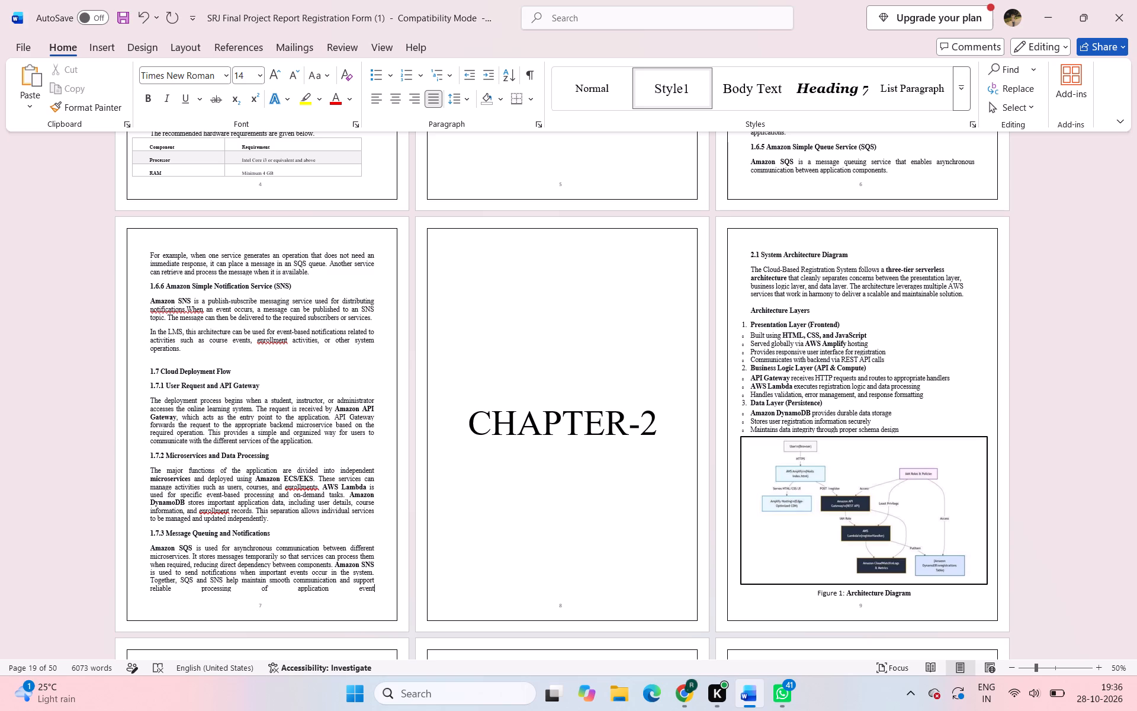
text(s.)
Review the page layout of Chapter 1 from its title page through to the Chapter 2 title page.
scroll(346, 532, down, 2)
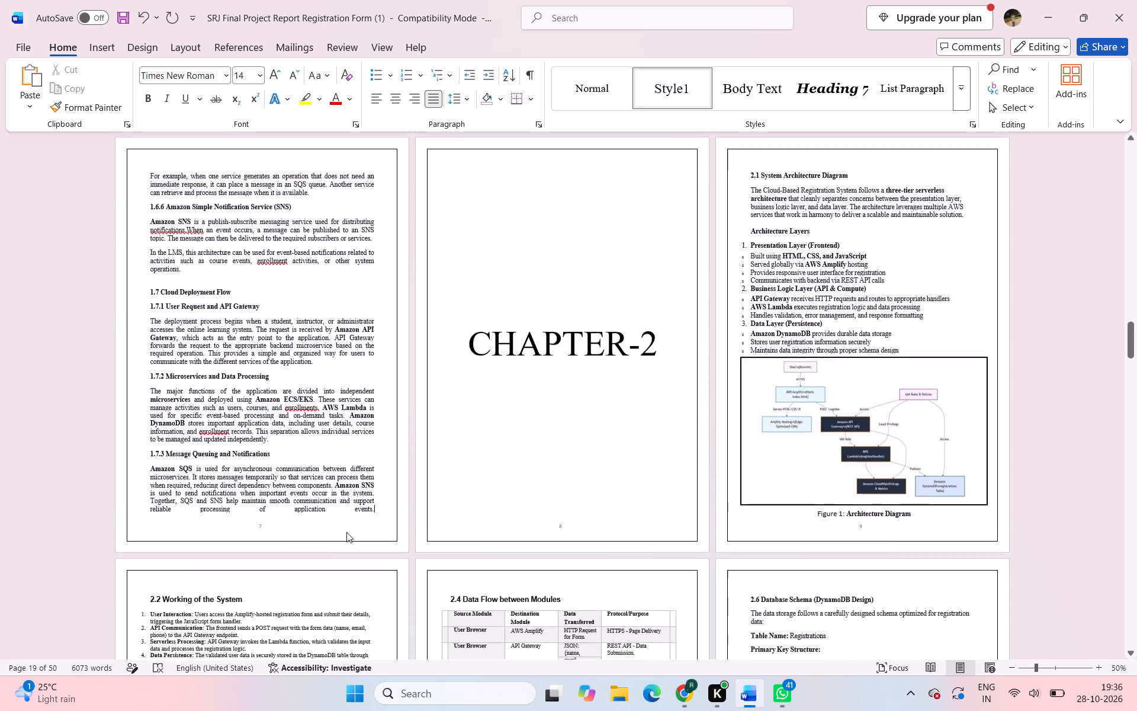
scroll(346, 532, up, 4)
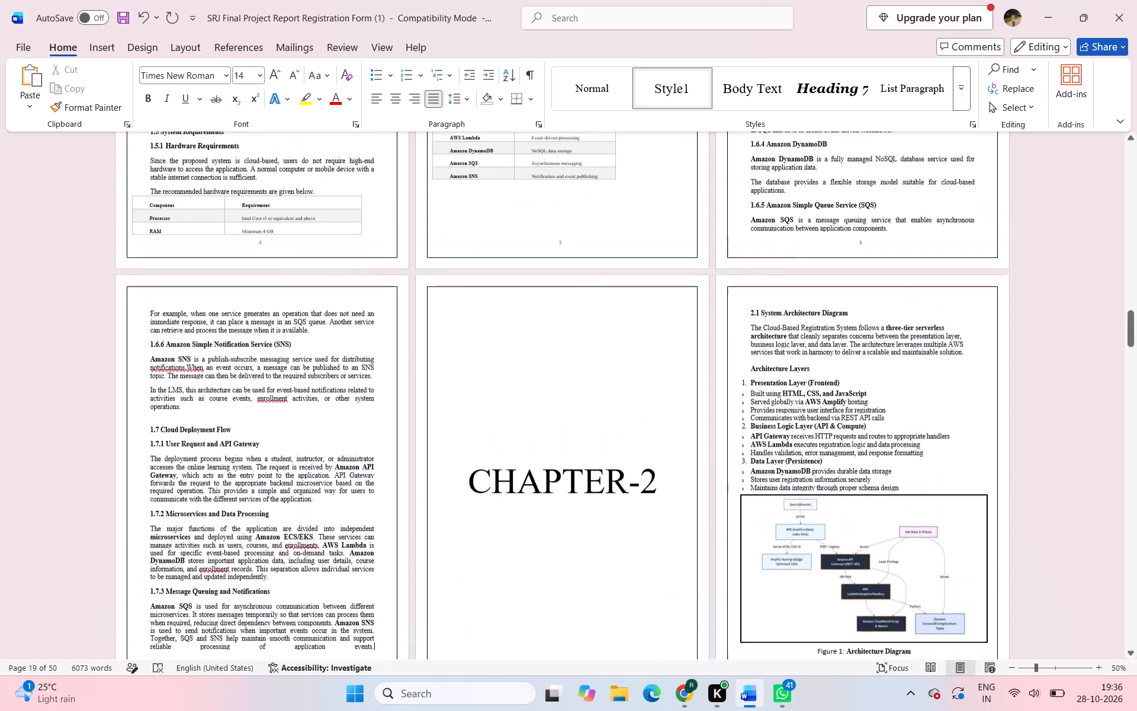
scroll(346, 532, up, 6)
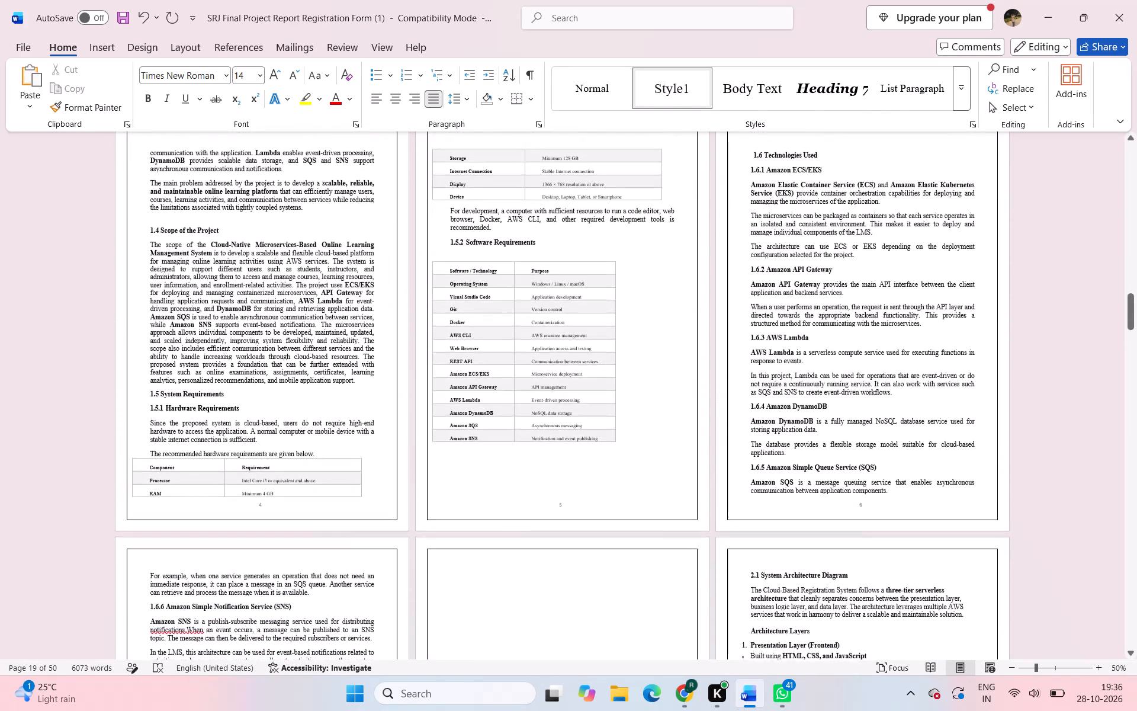
scroll(346, 532, up, 8)
scroll(346, 532, down, 1)
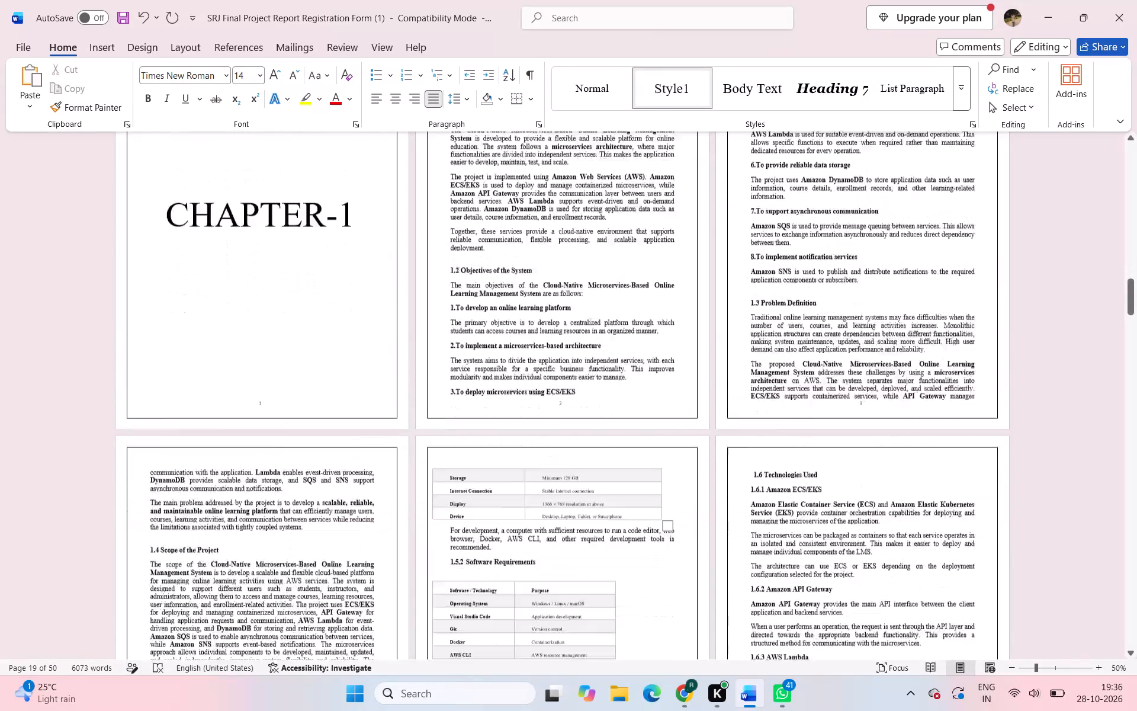
scroll(346, 532, down, 7)
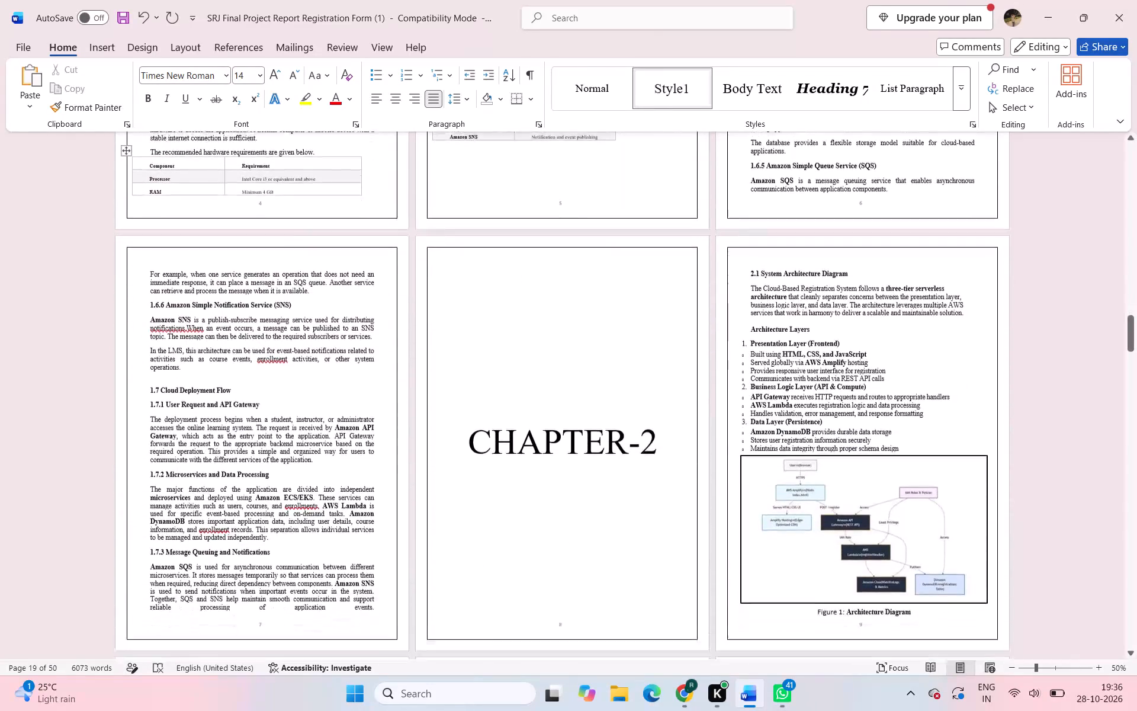
Save the edited report under its existing file name.
scroll(346, 532, down, 4)
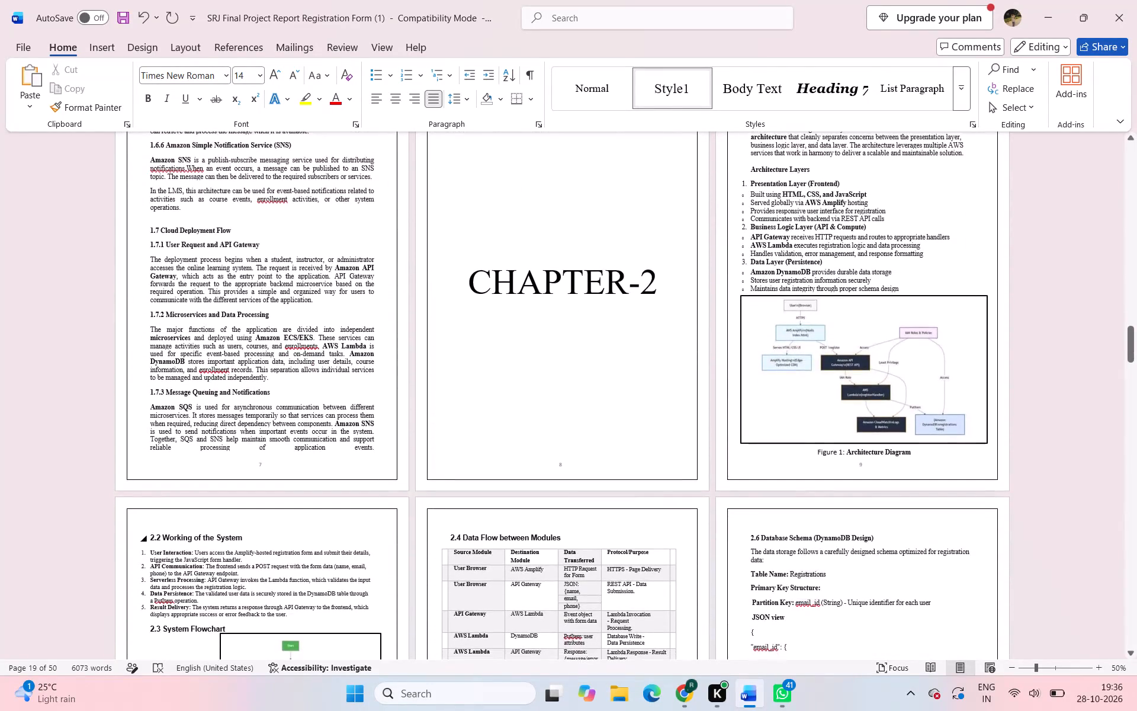
scroll(346, 532, down, 4)
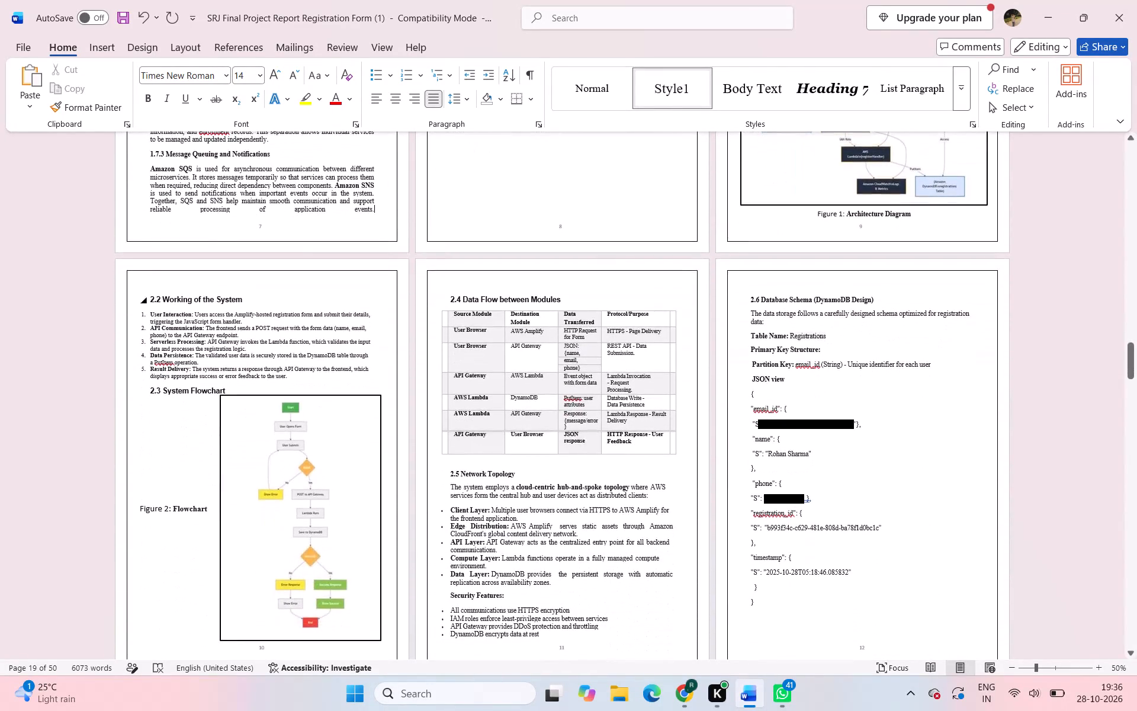
click(33, 40)
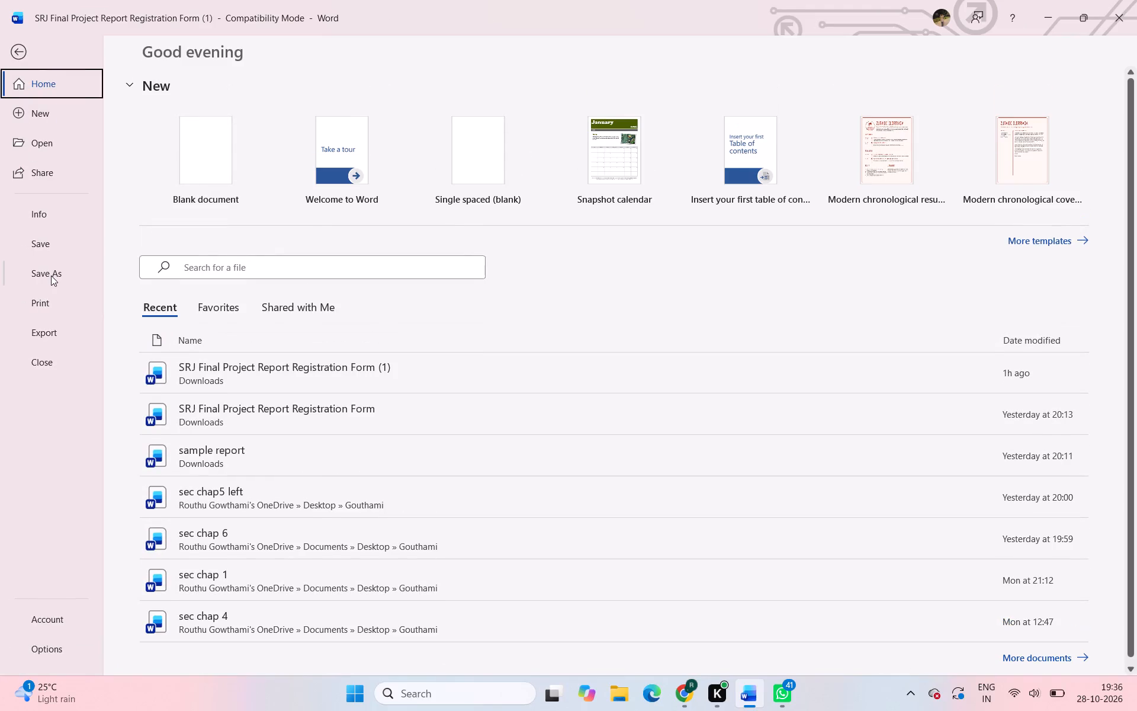
click(50, 239)
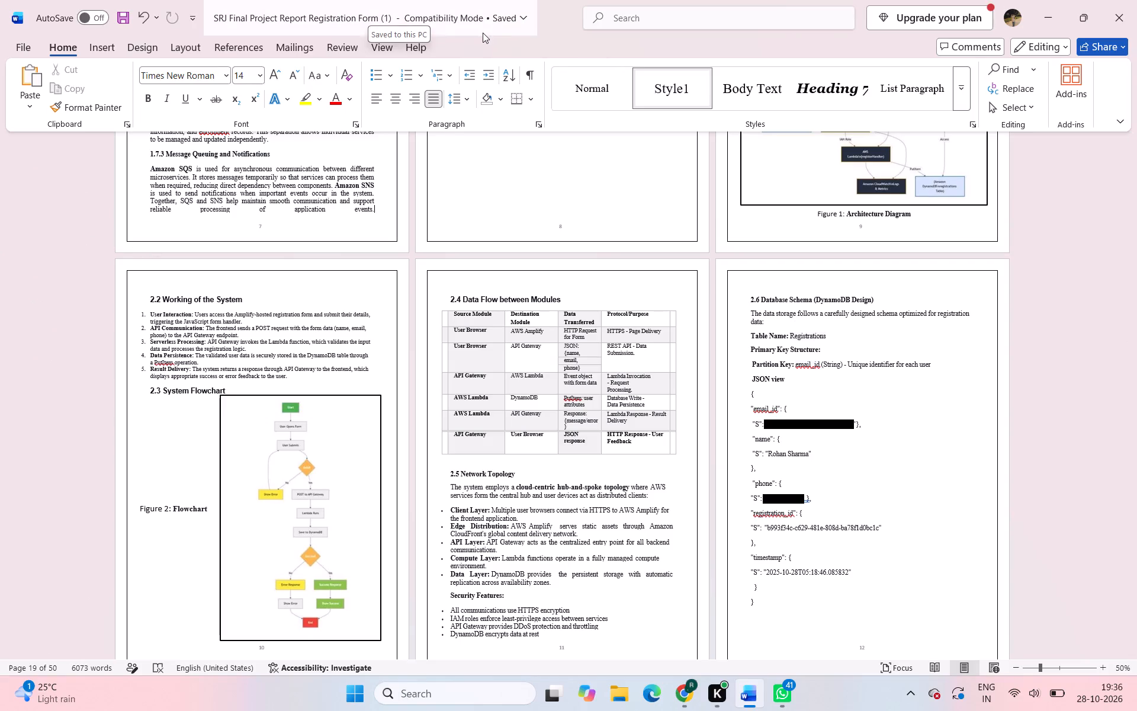
Check the saved report's file name and storage location.
click(516, 19)
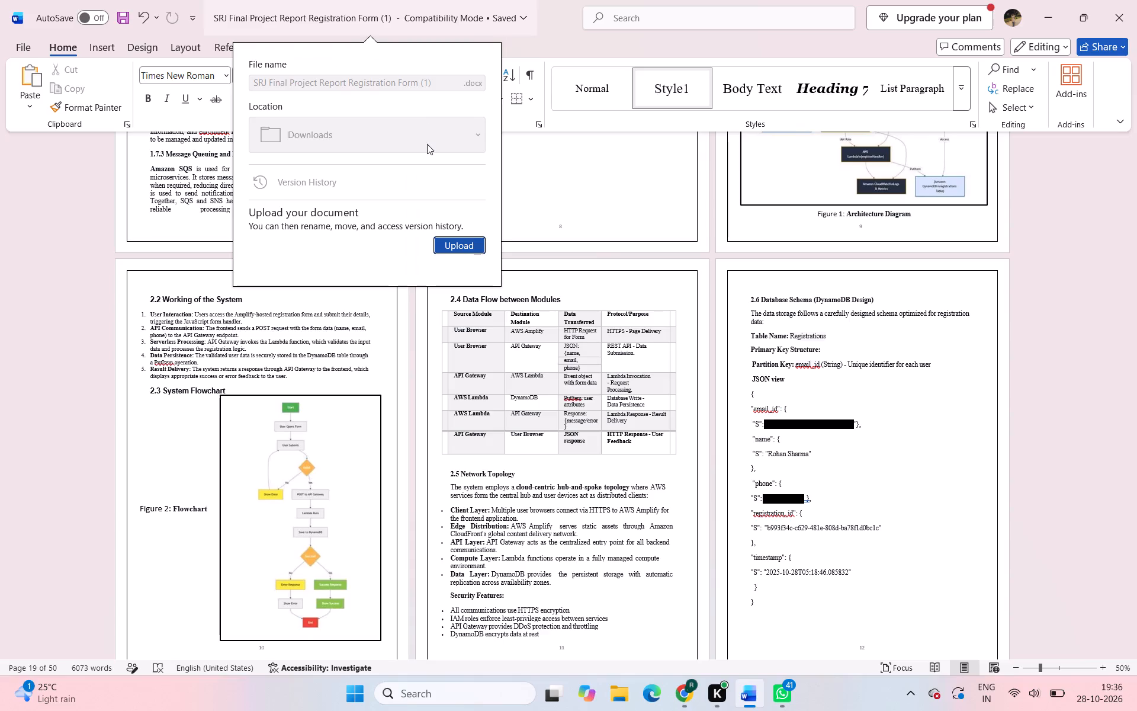